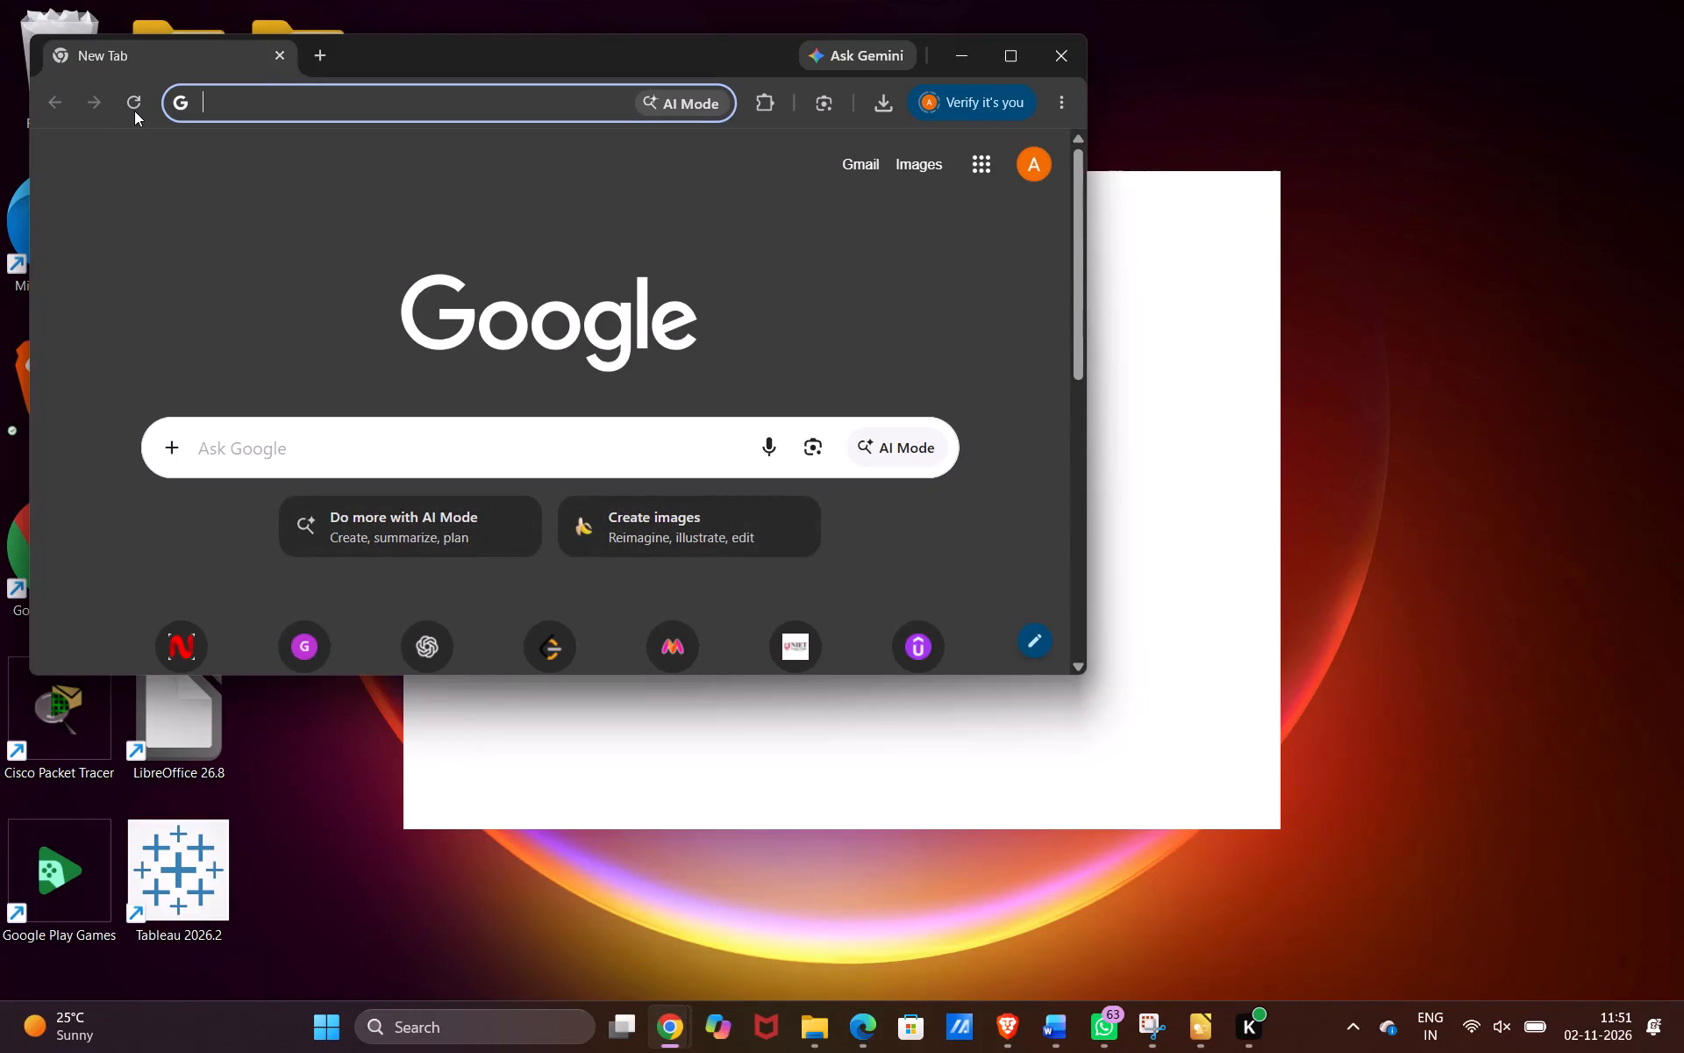
# Search the web for sejda pdf and open Sejda's online PDF editor.
pyautogui.click(1014, 49)
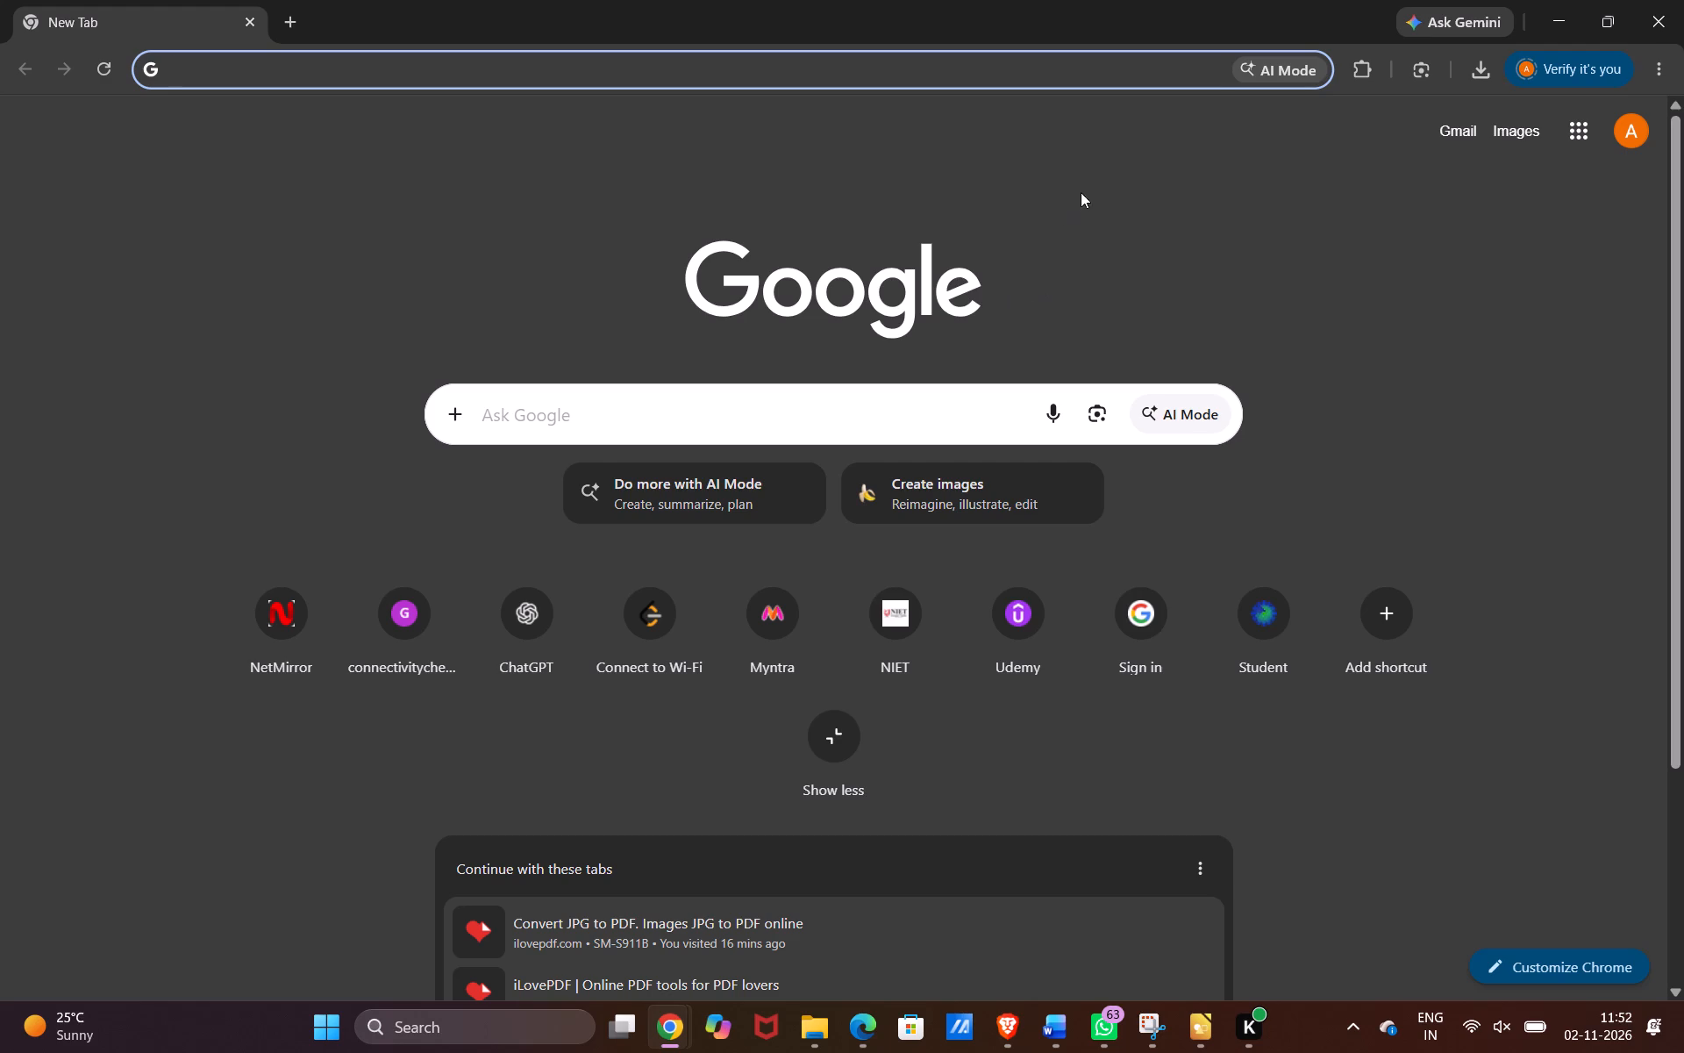
pyautogui.click(901, 392)
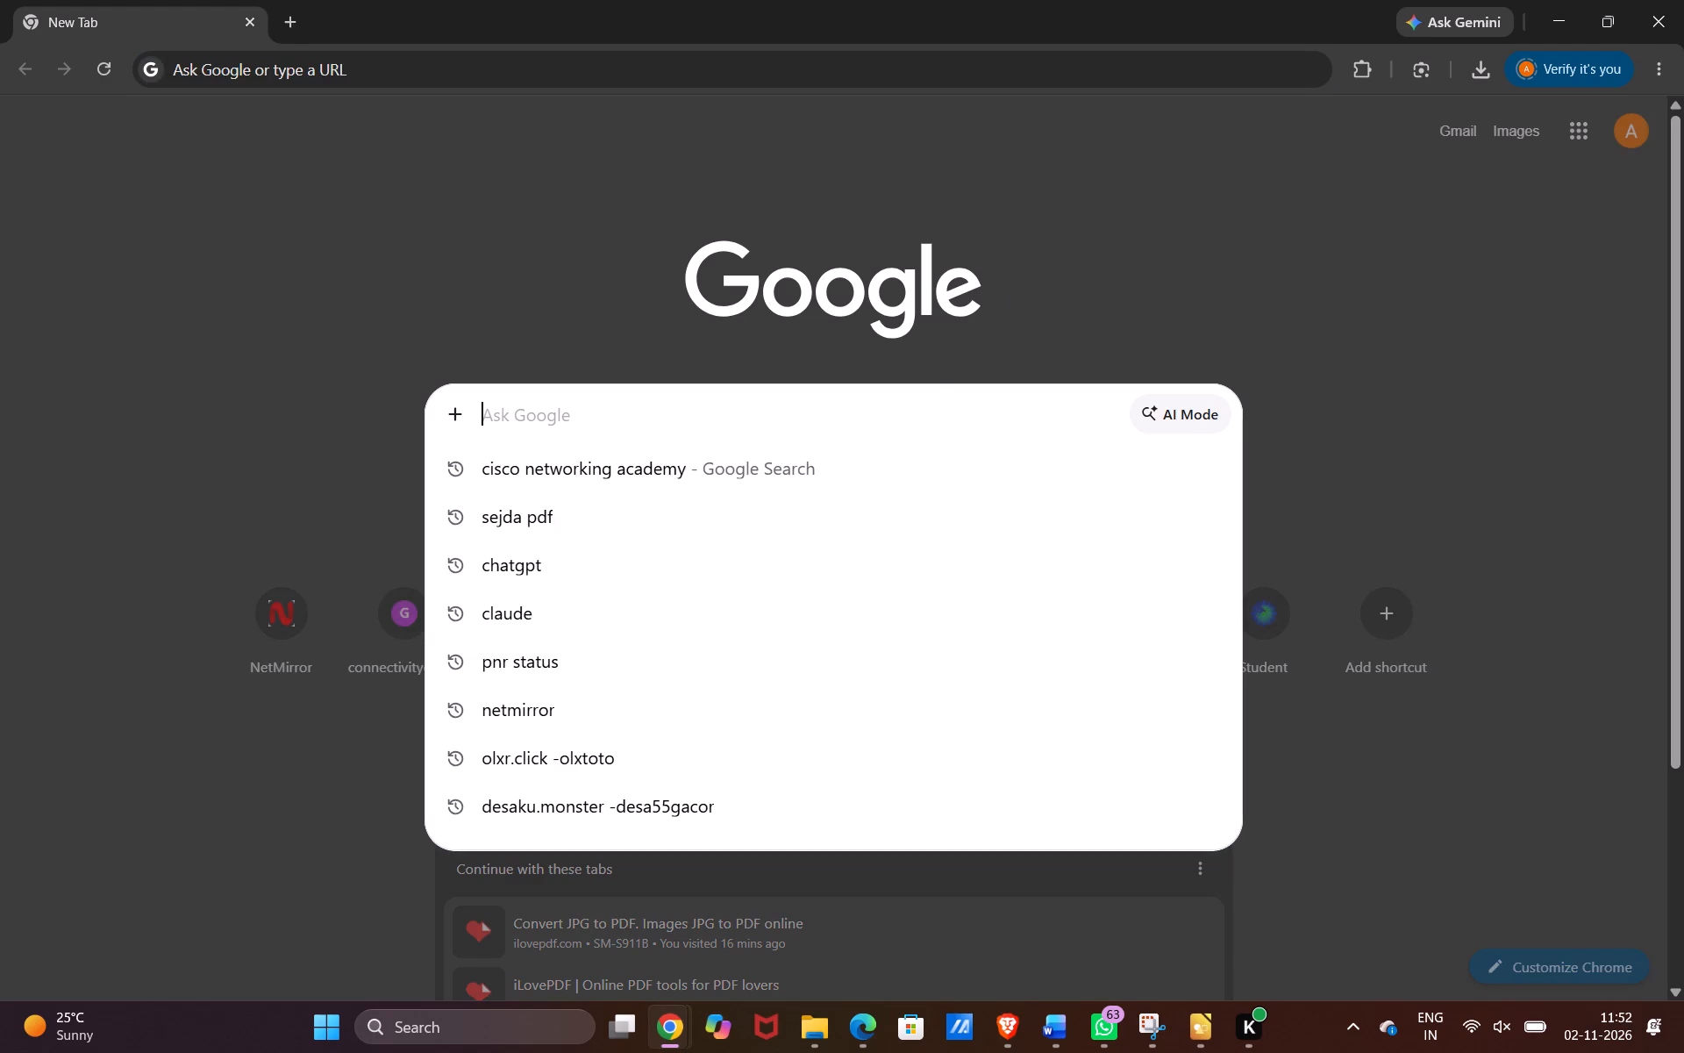
pyautogui.write('sejda')
pyautogui.press('Return')
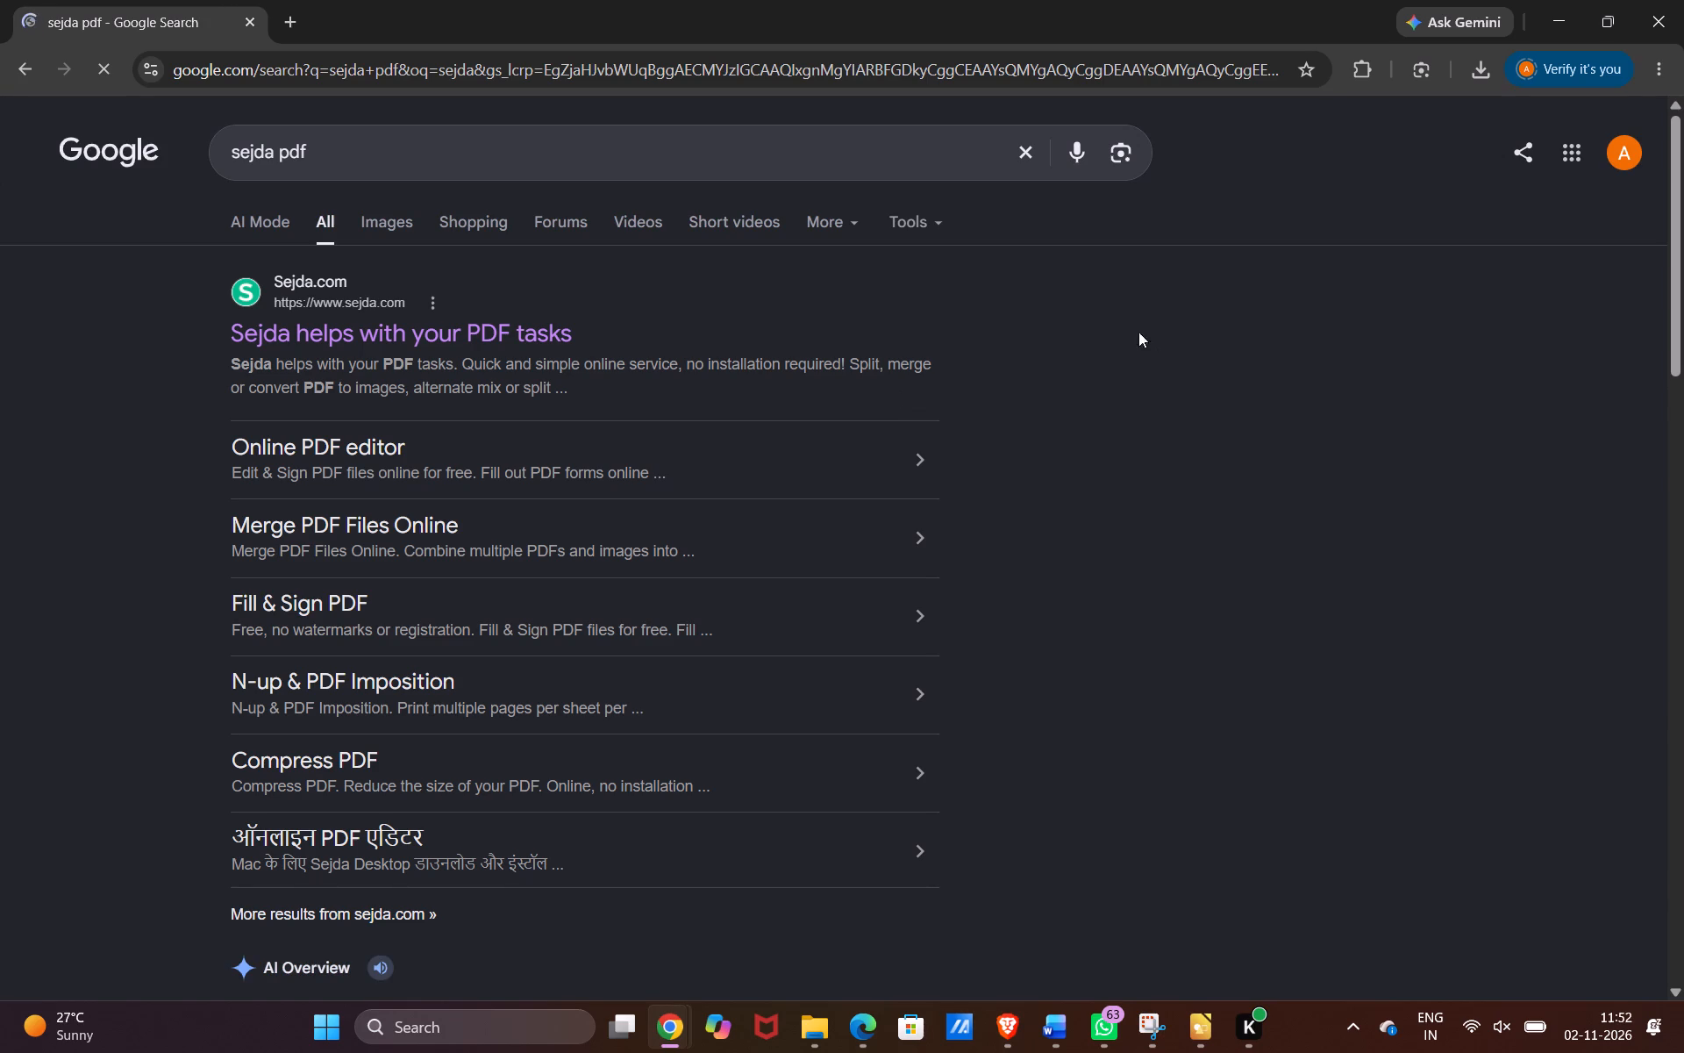
pyautogui.click(446, 327)
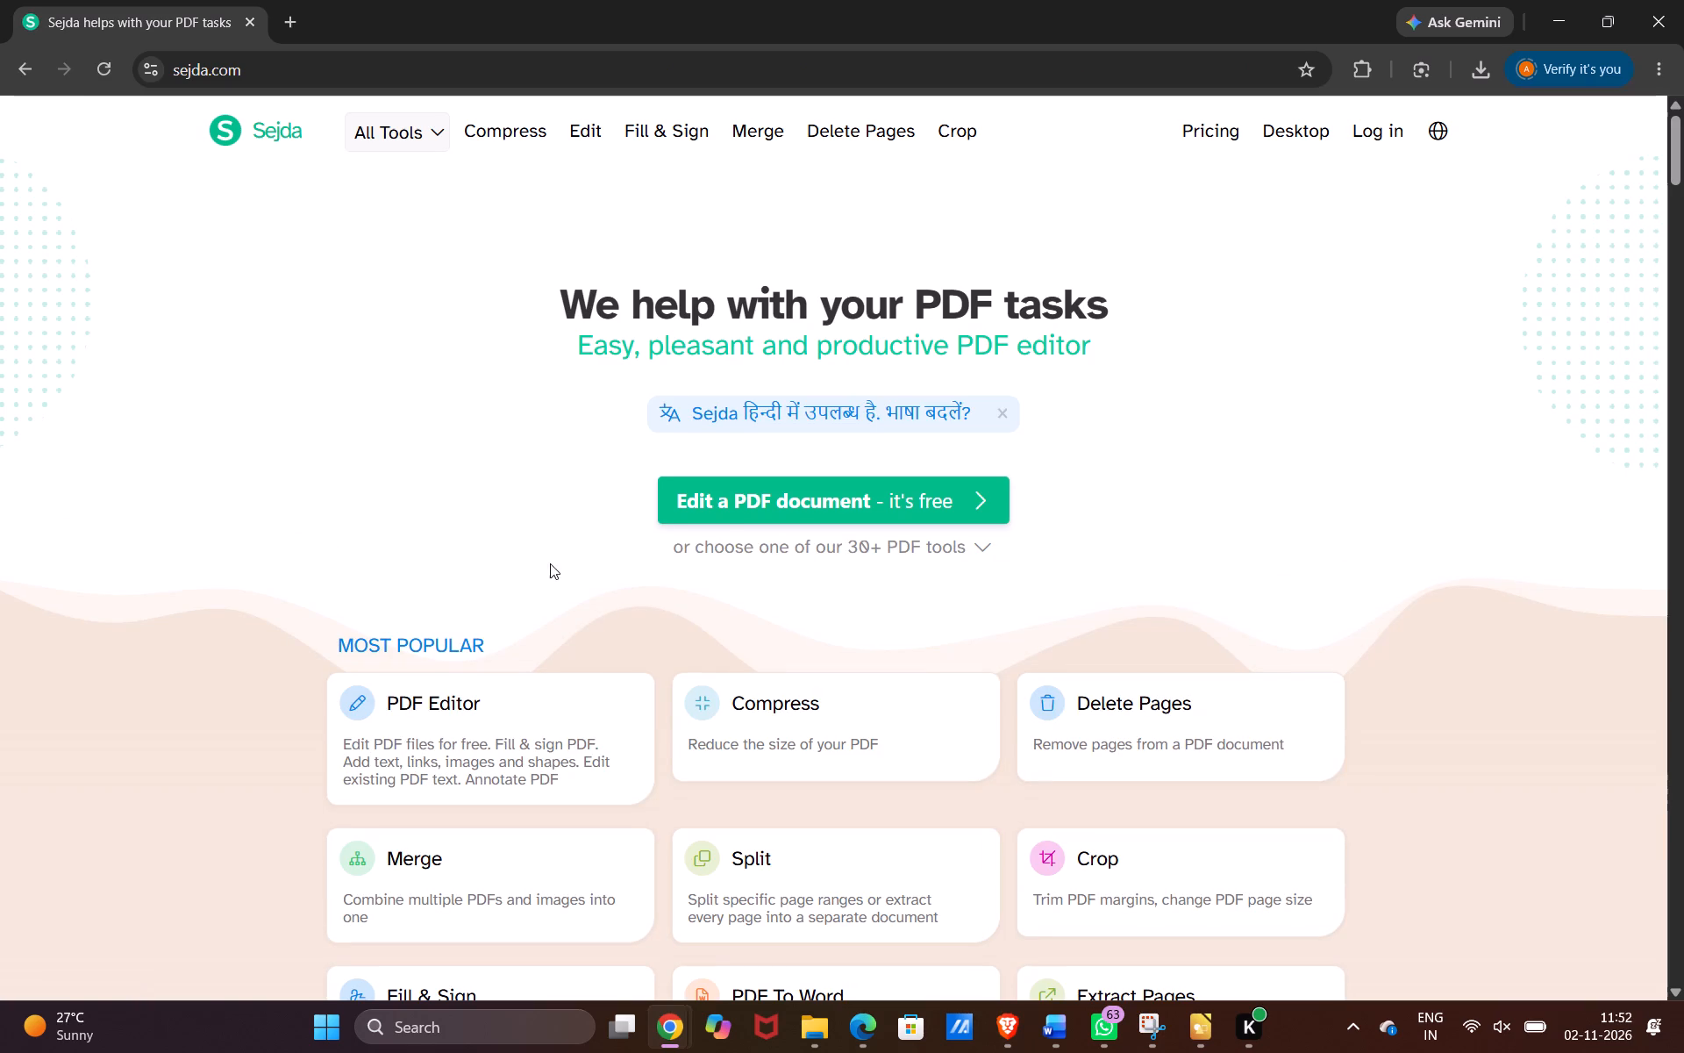
pyautogui.click(728, 511)
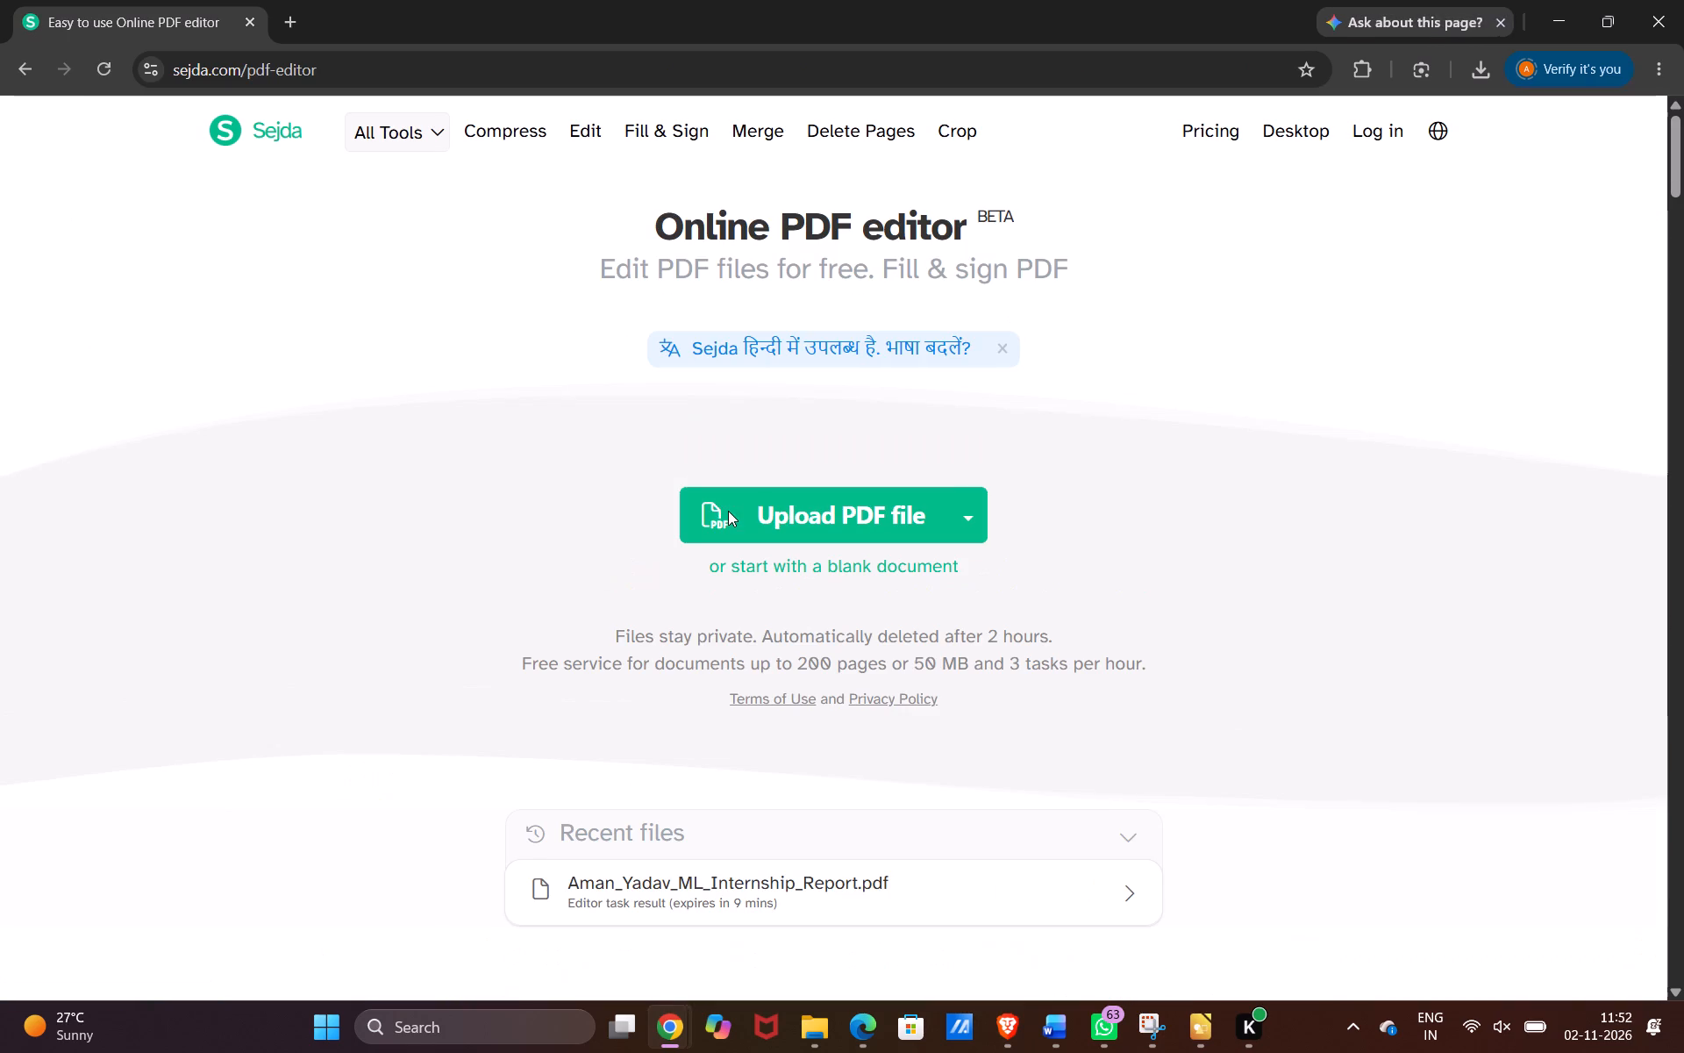
# Upload the recent Generative_AI_in_Engineering_Education review PDF to the editor.
pyautogui.click(783, 514)
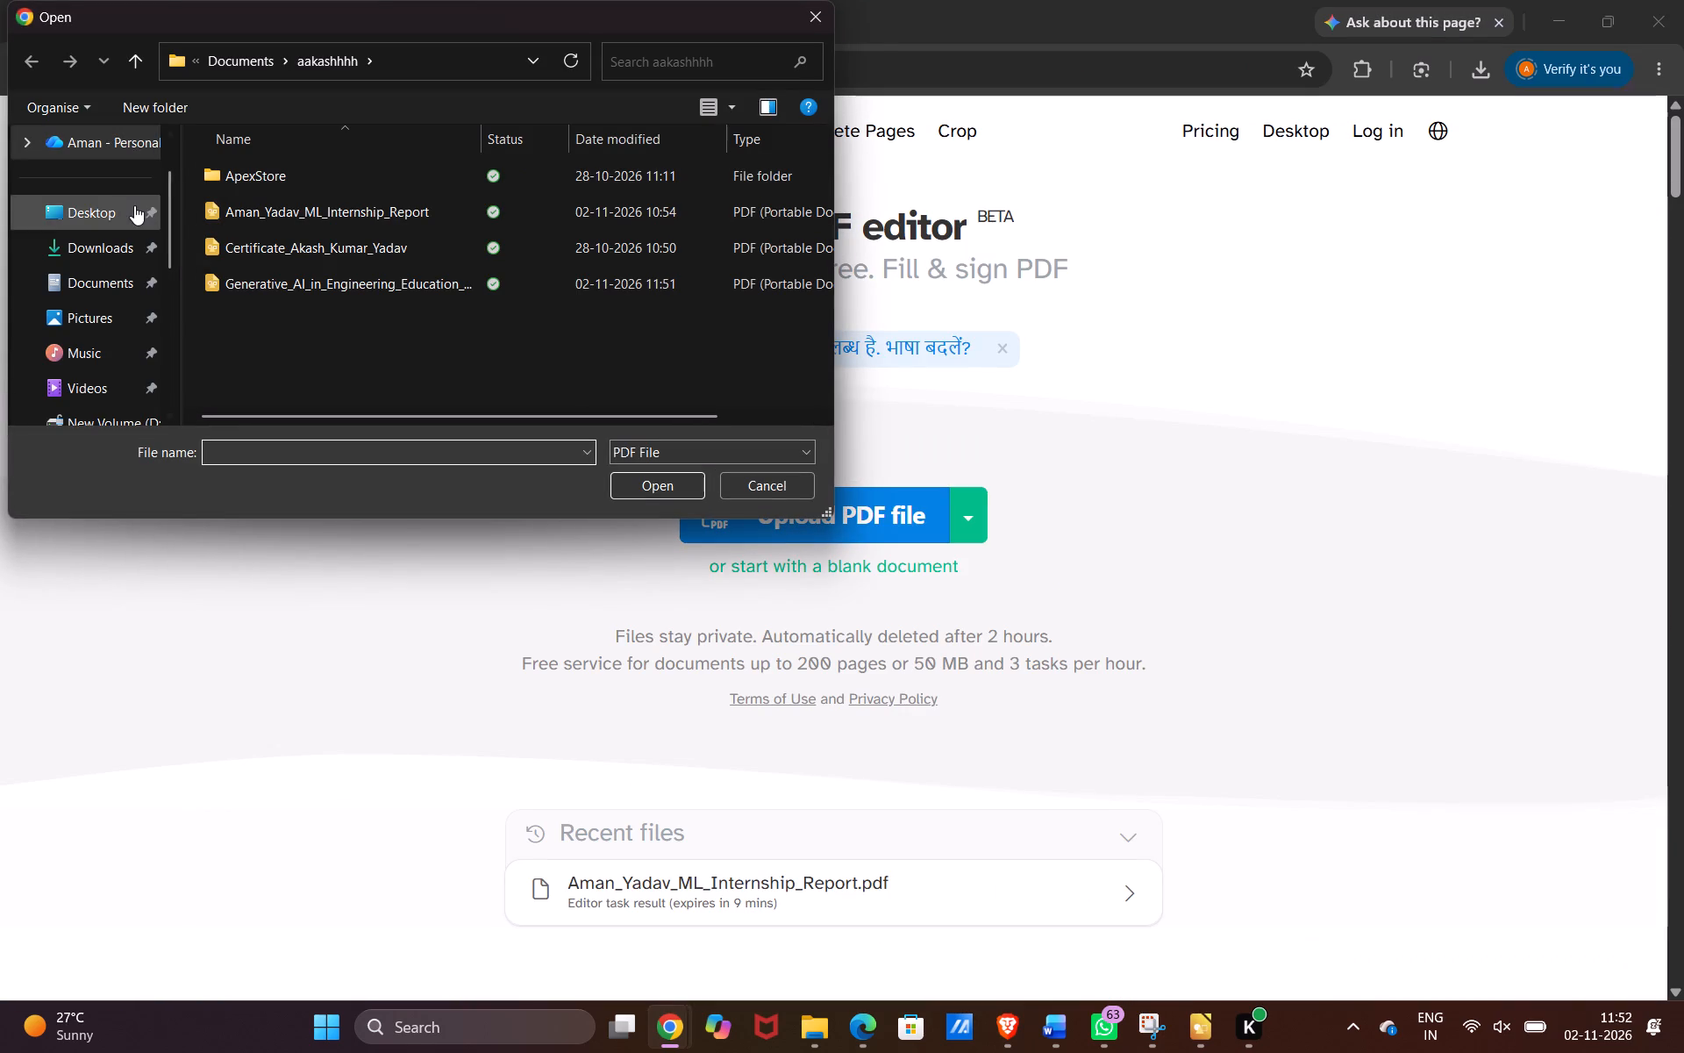
pyautogui.scroll(2, 134, 205)
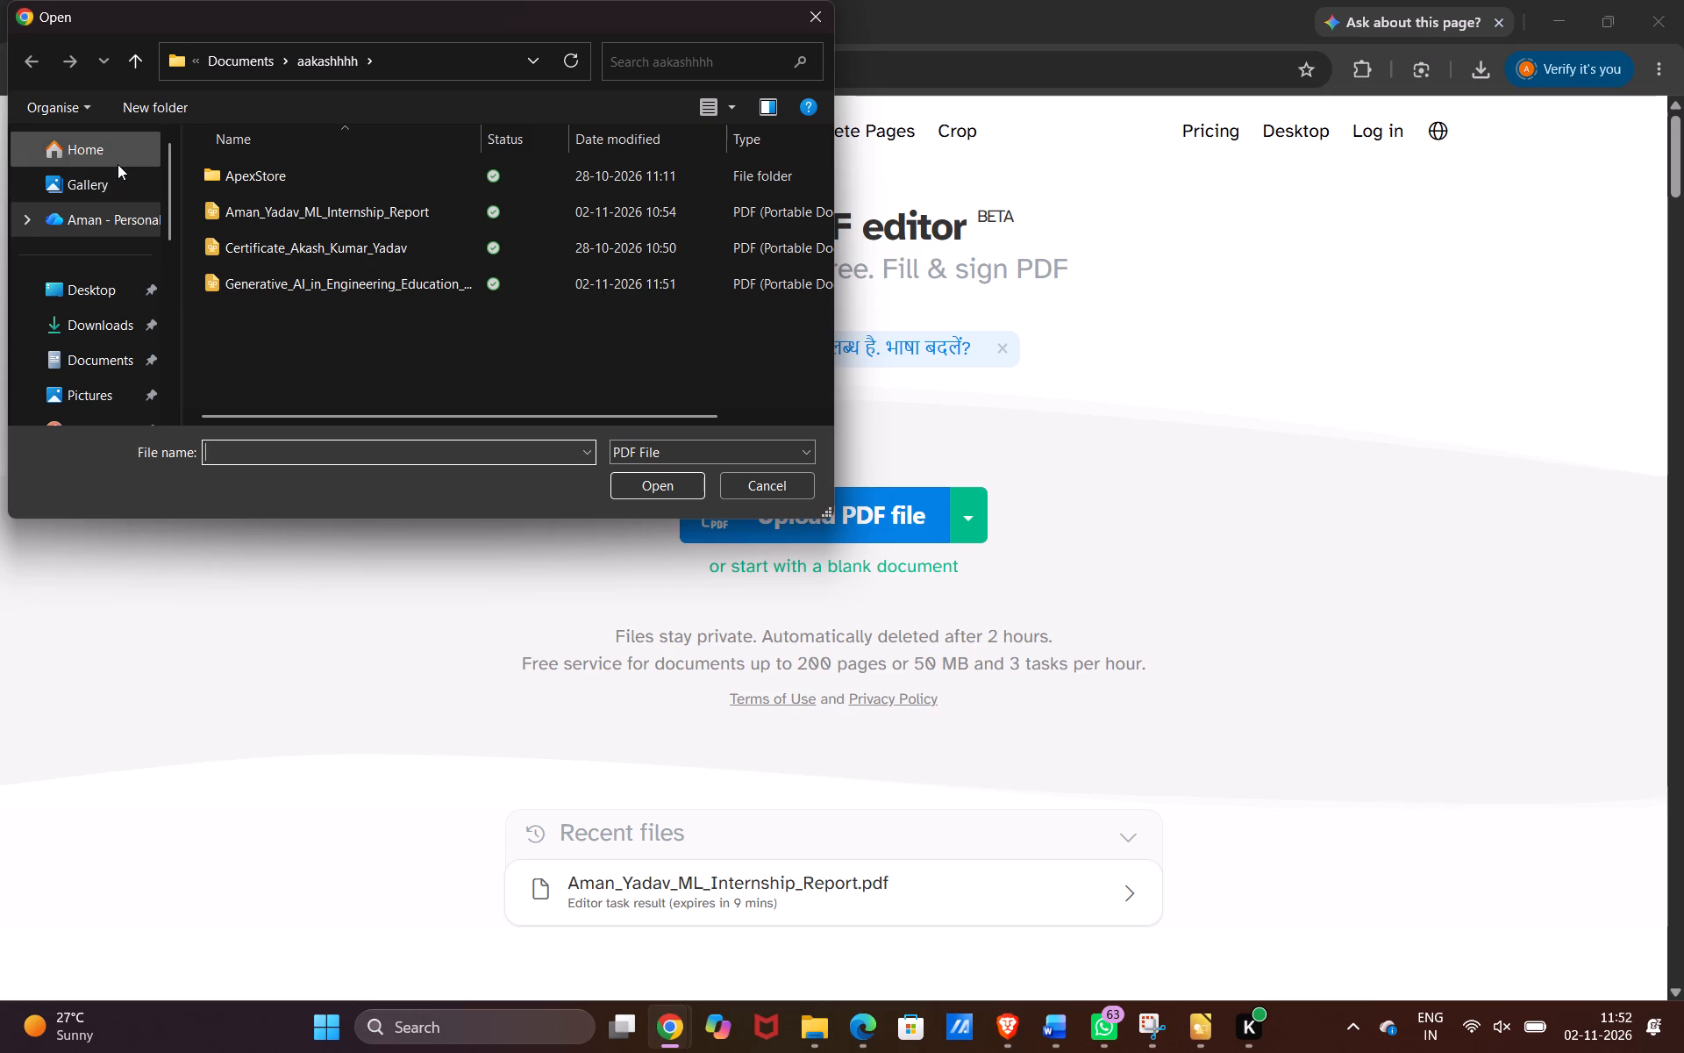
pyautogui.click(118, 164)
pyautogui.scroll(-2, 394, 299)
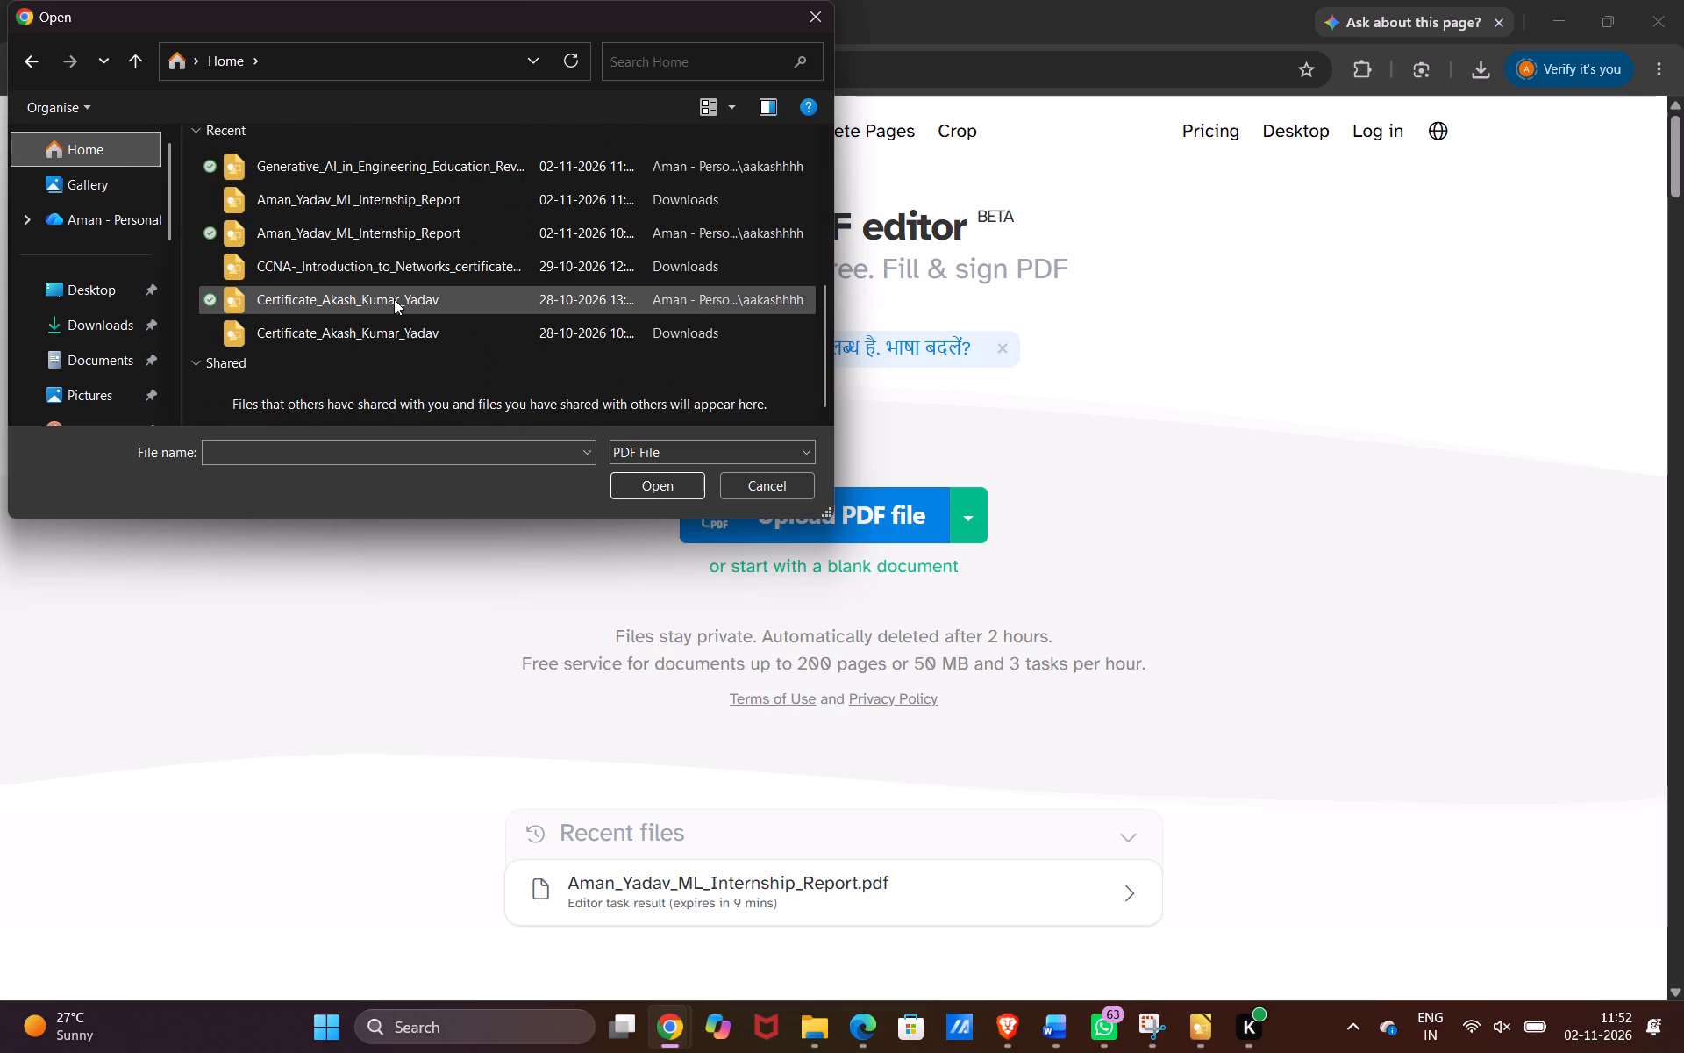
pyautogui.scroll(1, 394, 299)
pyautogui.doubleClick(479, 171)
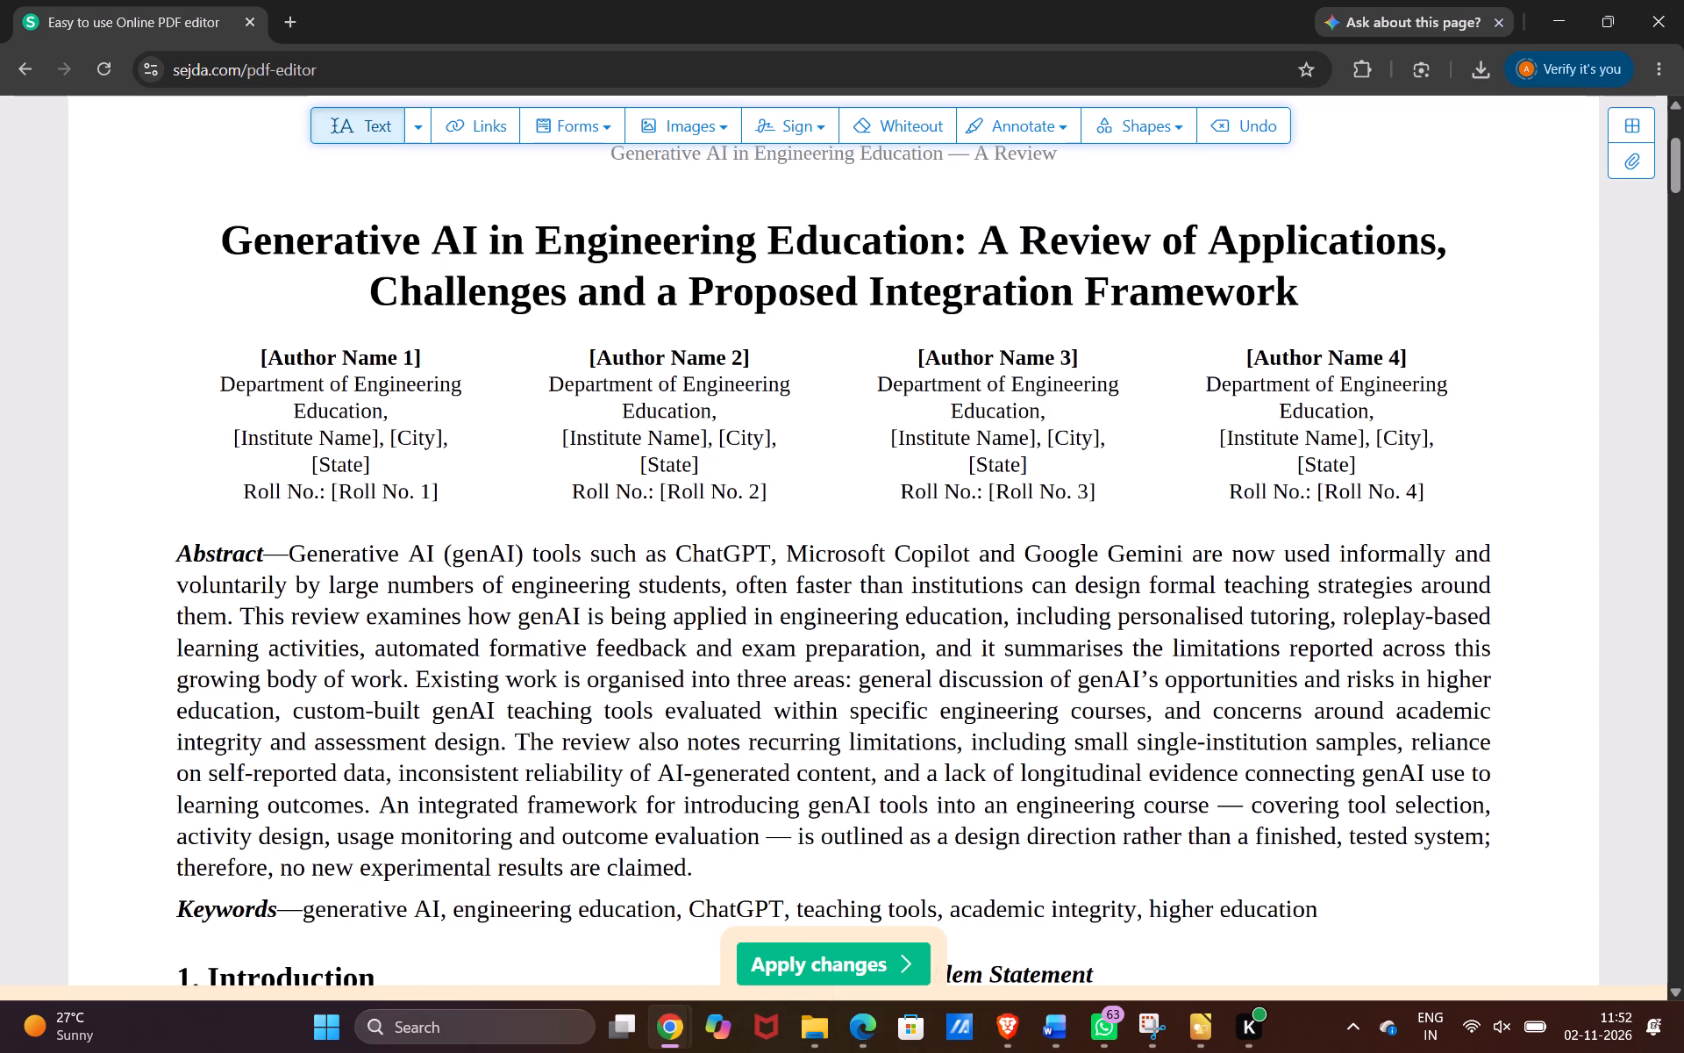
# Delete the entire running header line "Generative AI in Engineering Education — A Review" above the title on page 1.
pyautogui.scroll(1, 803, 346)
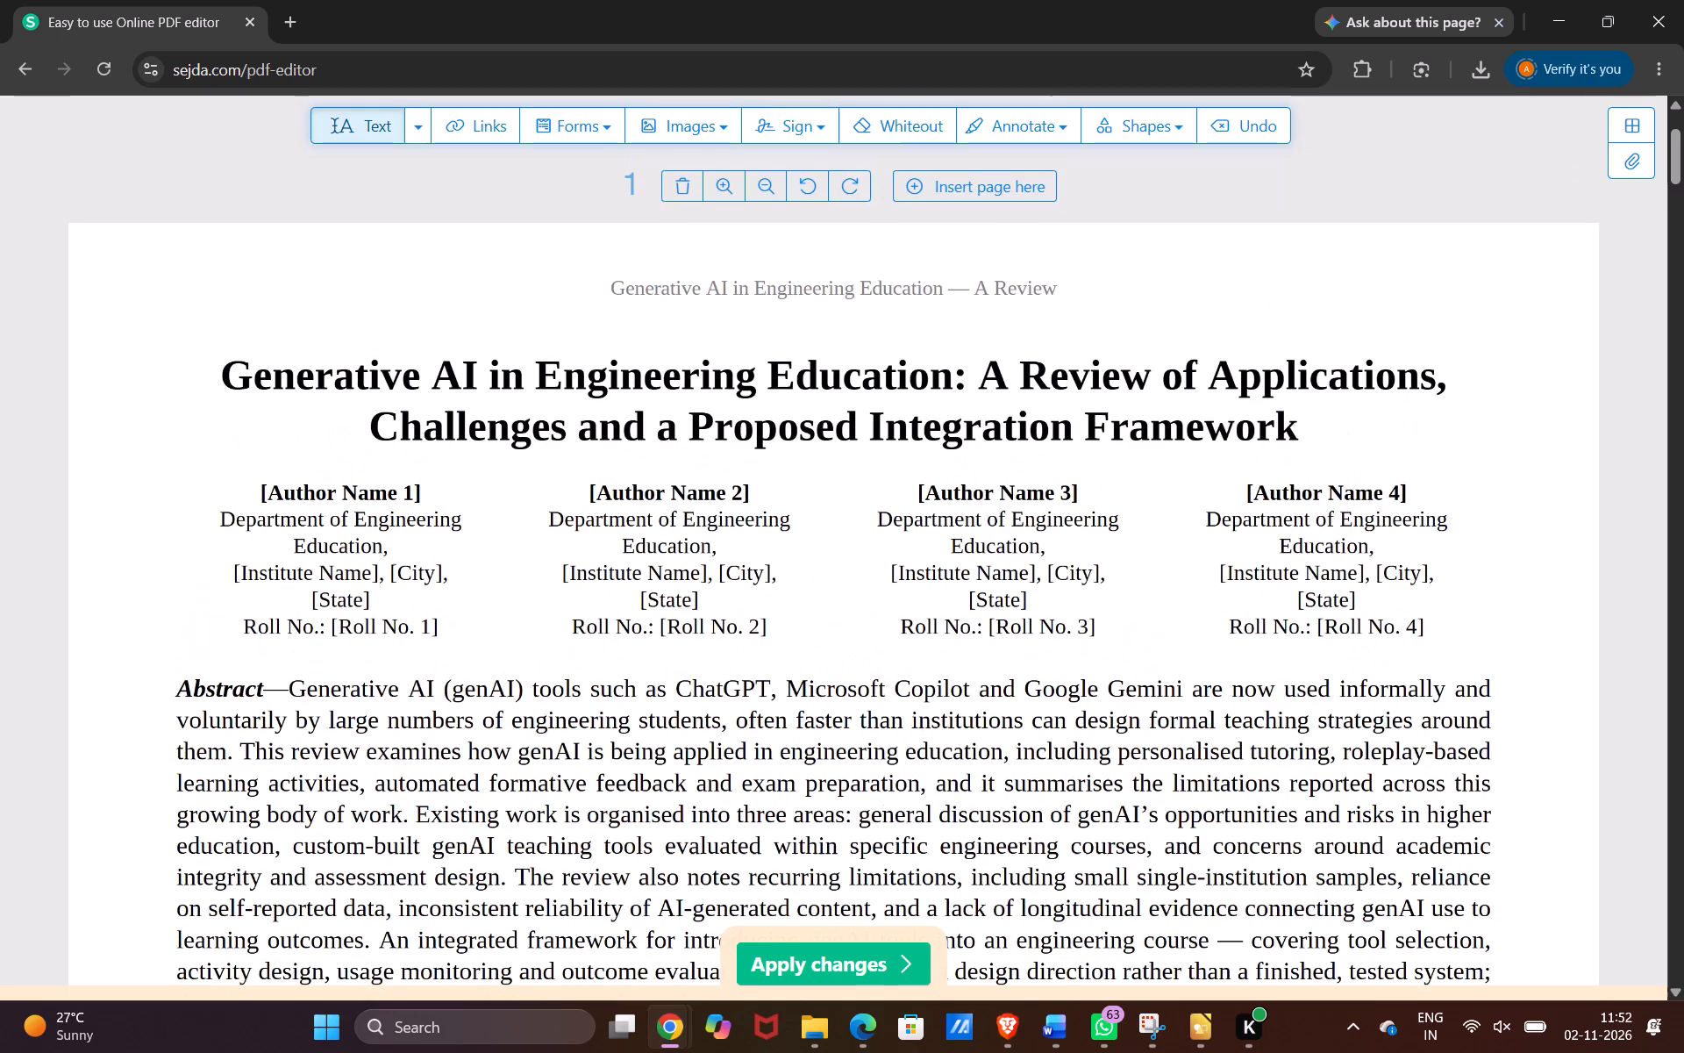
pyautogui.click(716, 303)
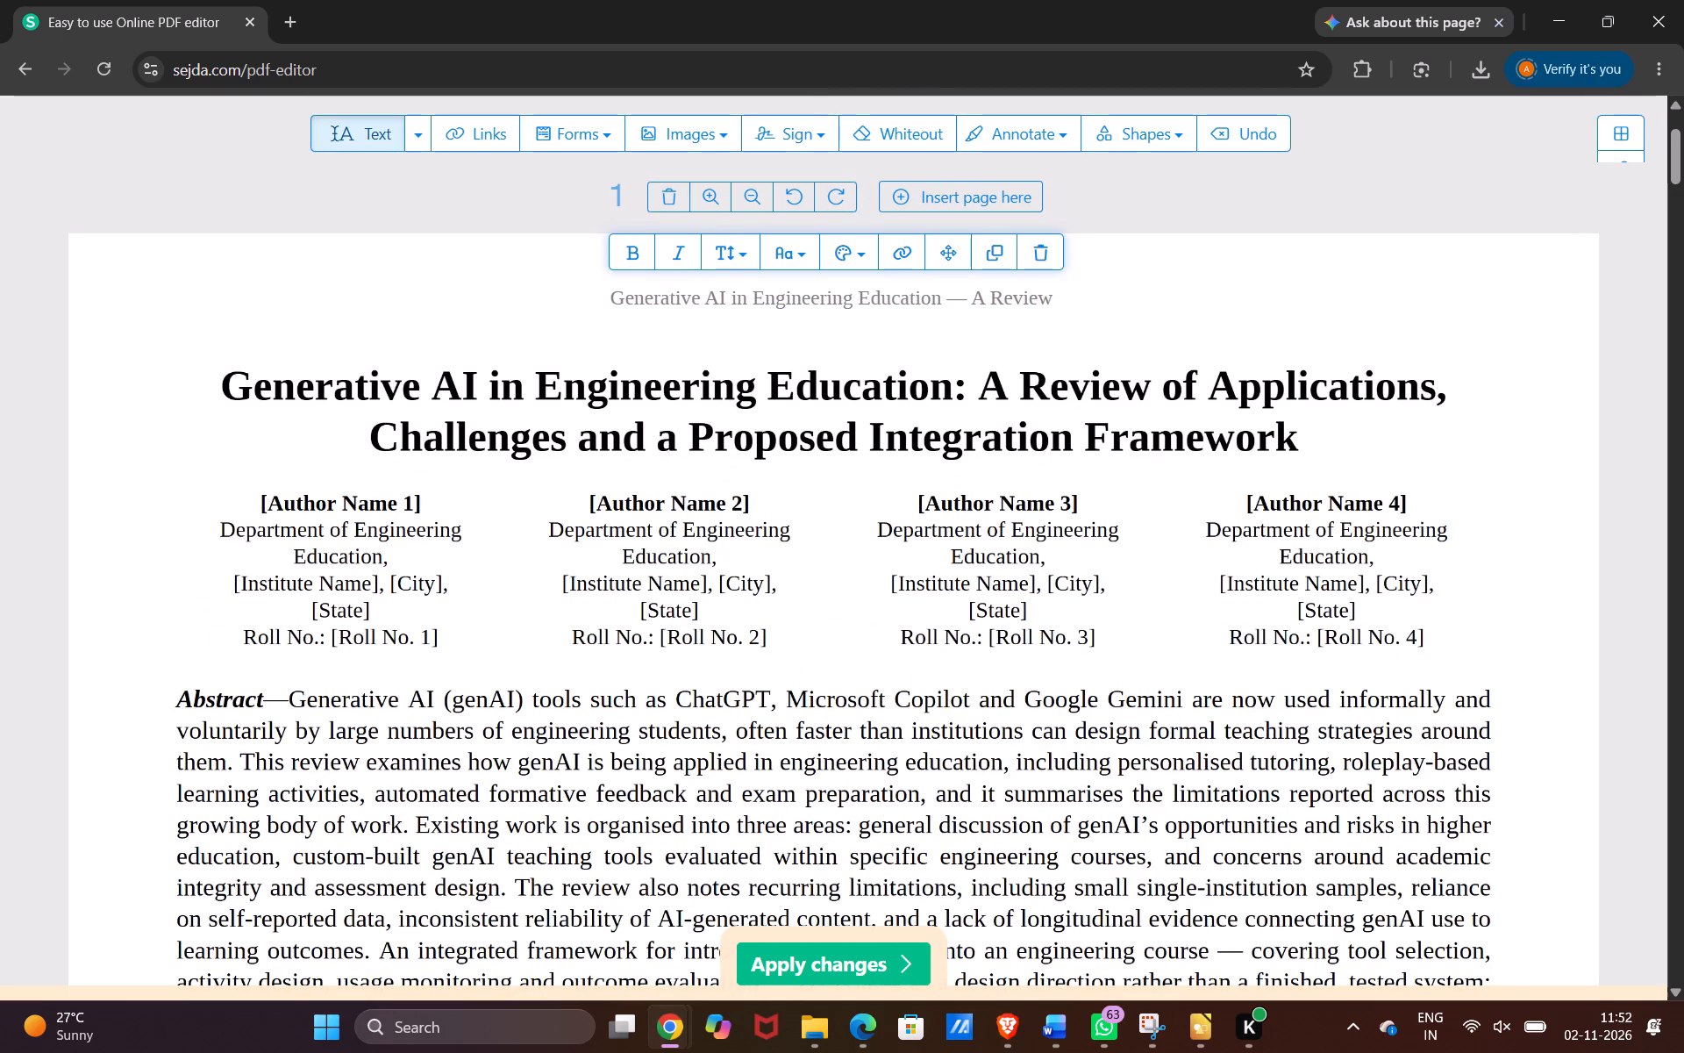
pyautogui.press('Right')
pyautogui.press('Right')
pyautogui.press('Right')
pyautogui.press('Right')
pyautogui.press('Right')
pyautogui.press('Right')
pyautogui.press('Right')
pyautogui.press('Right')
pyautogui.press('Right')
pyautogui.press('Right')
pyautogui.press('Right')
pyautogui.press('Right')
pyautogui.press('Right')
pyautogui.press('Right')
pyautogui.press('Right')
pyautogui.press('Right')
pyautogui.press('Right')
pyautogui.press('Right')
pyautogui.press('Right')
pyautogui.press('Right')
pyautogui.press('Right')
pyautogui.press('Right')
pyautogui.press('Right')
pyautogui.press('Right')
pyautogui.press('Right')
pyautogui.press('Right')
pyautogui.press('Right')
pyautogui.press('Right')
pyautogui.press('Right')
pyautogui.press('Right')
pyautogui.press('Right')
pyautogui.press('Right')
pyautogui.press('Right')
pyautogui.press('Right')
pyautogui.press('Right')
pyautogui.press('Right')
pyautogui.press('Right')
pyautogui.press('Right')
pyautogui.press('Right')
pyautogui.press('Right')
pyautogui.press('Right')
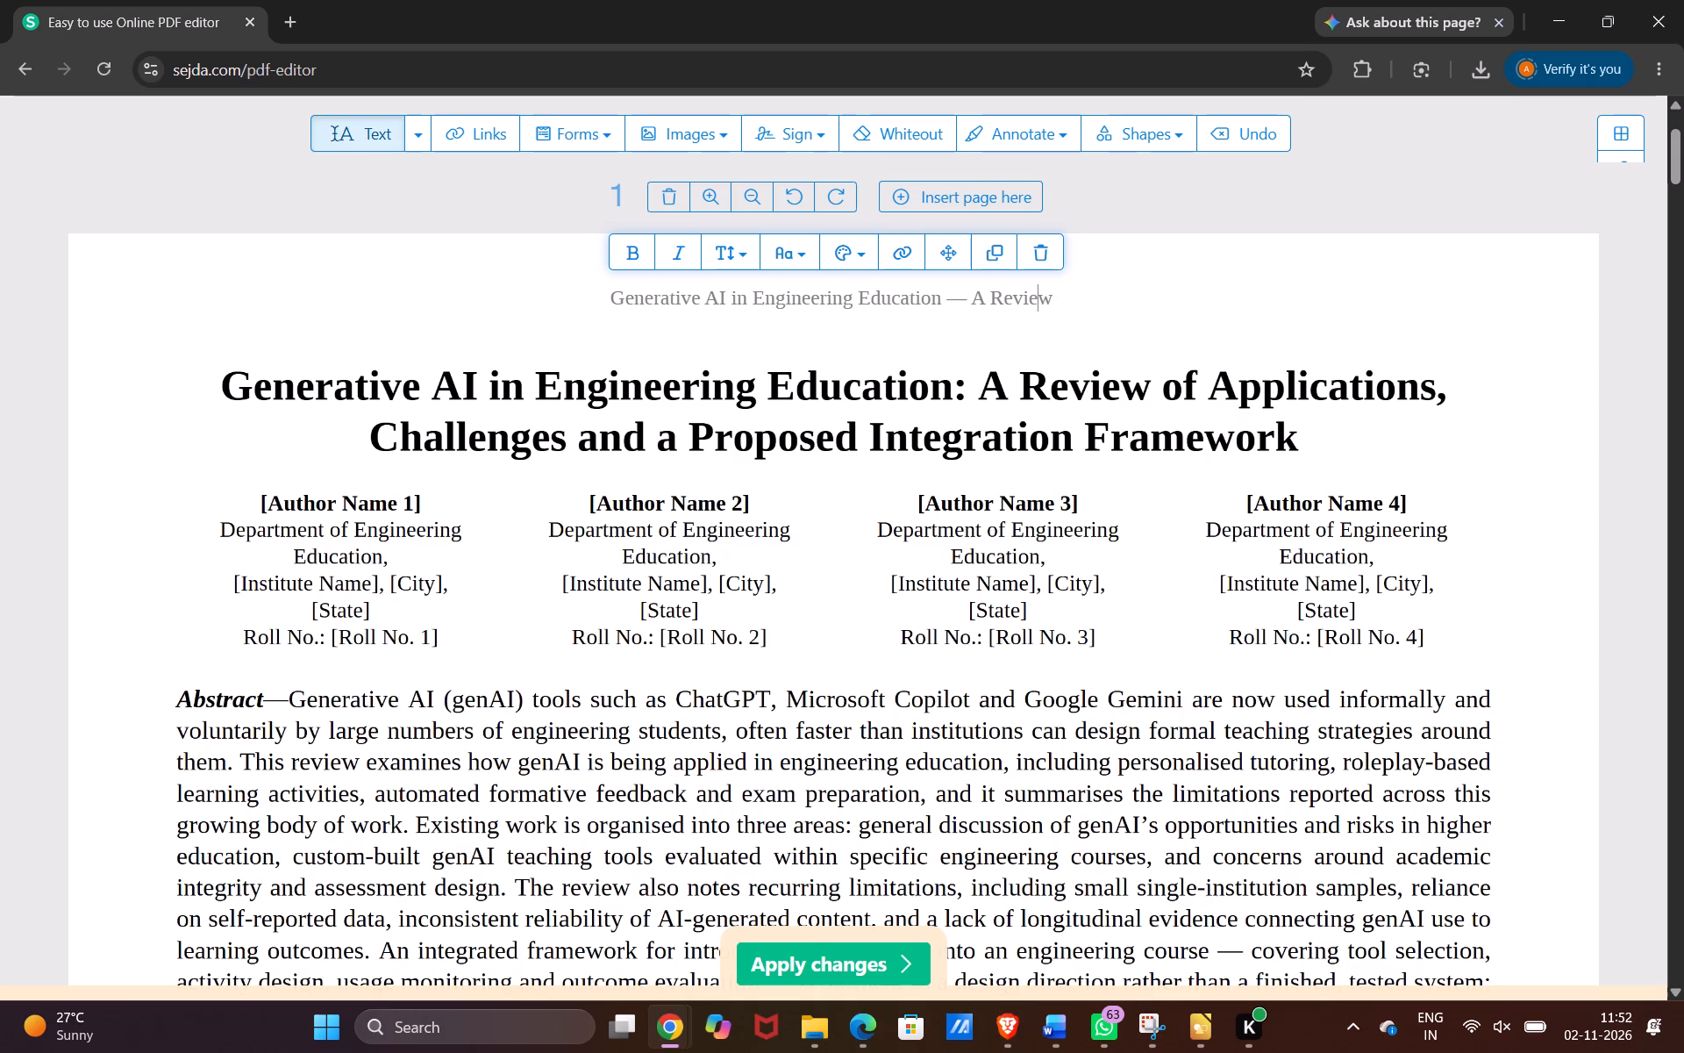
pyautogui.press('Right')
pyautogui.press('BackSpace')
pyautogui.press('BackSpace')
pyautogui.press('BackSpace')
pyautogui.press('BackSpace')
pyautogui.press('BackSpace')
pyautogui.press('BackSpace')
pyautogui.press('BackSpace')
pyautogui.press('BackSpace')
pyautogui.press('BackSpace')
pyautogui.press('BackSpace')
pyautogui.press('BackSpace')
pyautogui.press('BackSpace')
pyautogui.press('BackSpace')
pyautogui.press('BackSpace')
pyautogui.press('BackSpace')
pyautogui.press('BackSpace')
pyautogui.press('BackSpace')
pyautogui.press('BackSpace')
pyautogui.press('BackSpace')
pyautogui.press('BackSpace')
pyautogui.press('BackSpace')
pyautogui.press('BackSpace')
pyautogui.press('BackSpace')
pyautogui.press('BackSpace')
pyautogui.press('BackSpace')
pyautogui.press('BackSpace')
pyautogui.press('BackSpace')
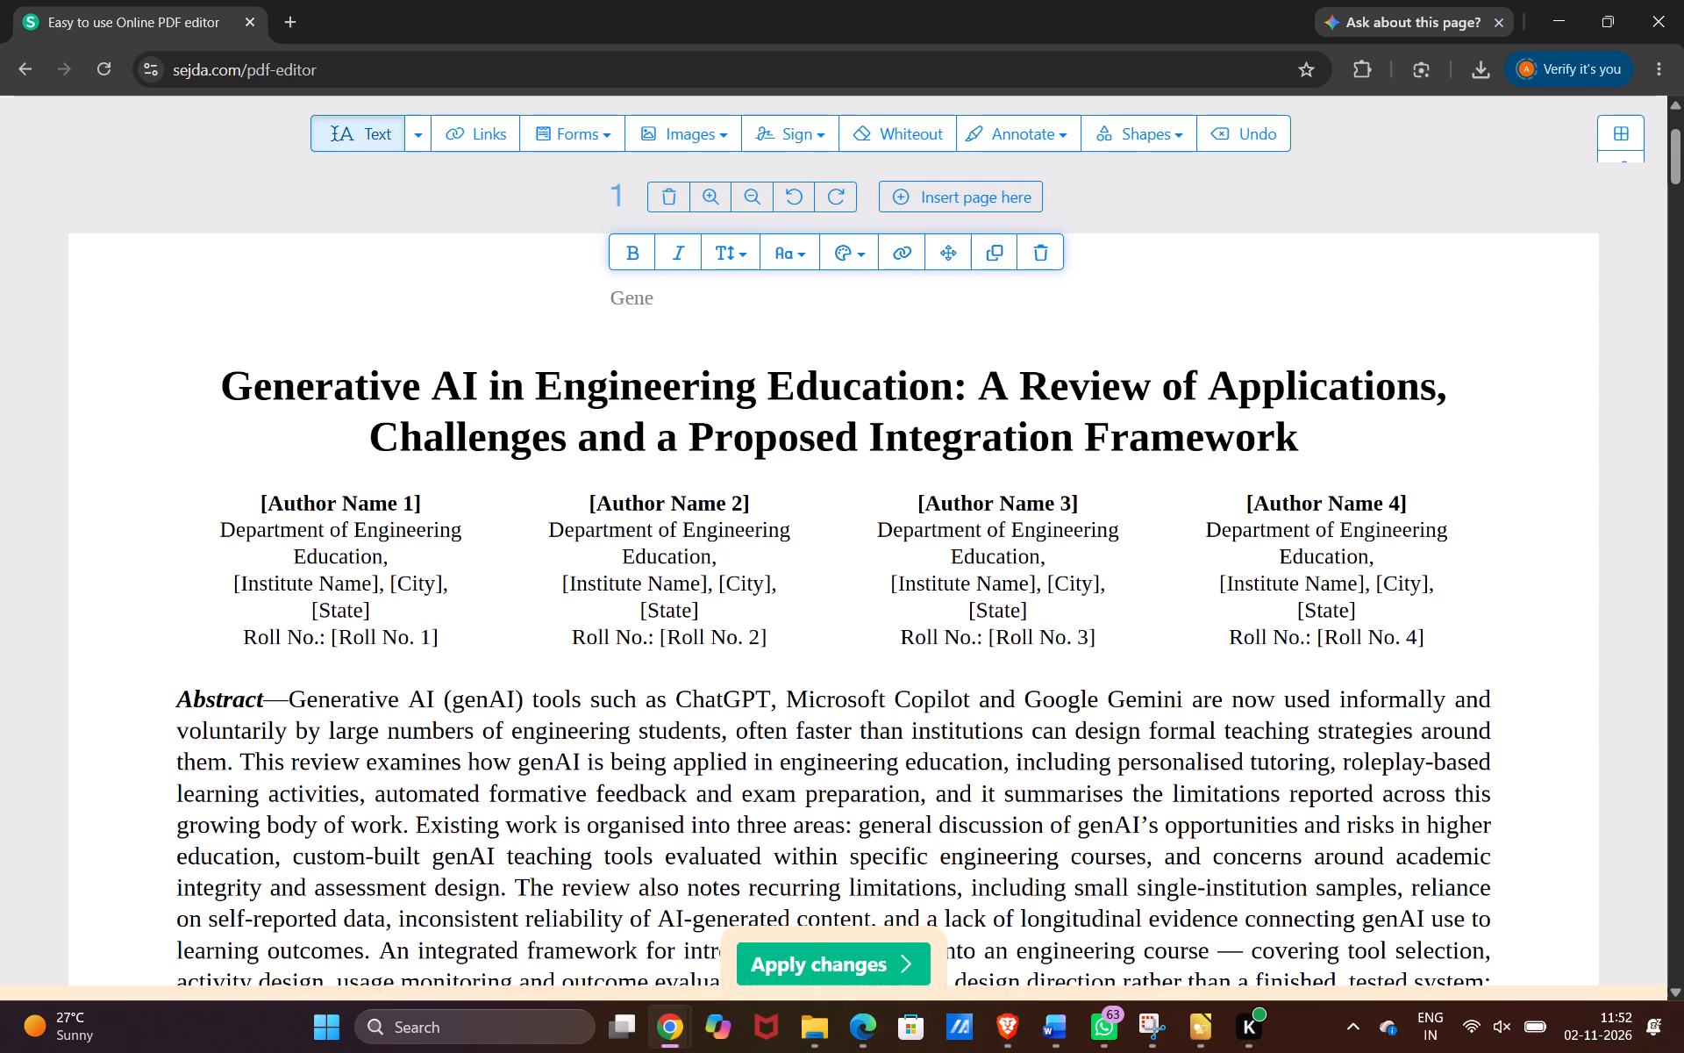
pyautogui.press('BackSpace')
pyautogui.press('BackSpace')
pyautogui.press('BackSpace')
pyautogui.press('BackSpace')
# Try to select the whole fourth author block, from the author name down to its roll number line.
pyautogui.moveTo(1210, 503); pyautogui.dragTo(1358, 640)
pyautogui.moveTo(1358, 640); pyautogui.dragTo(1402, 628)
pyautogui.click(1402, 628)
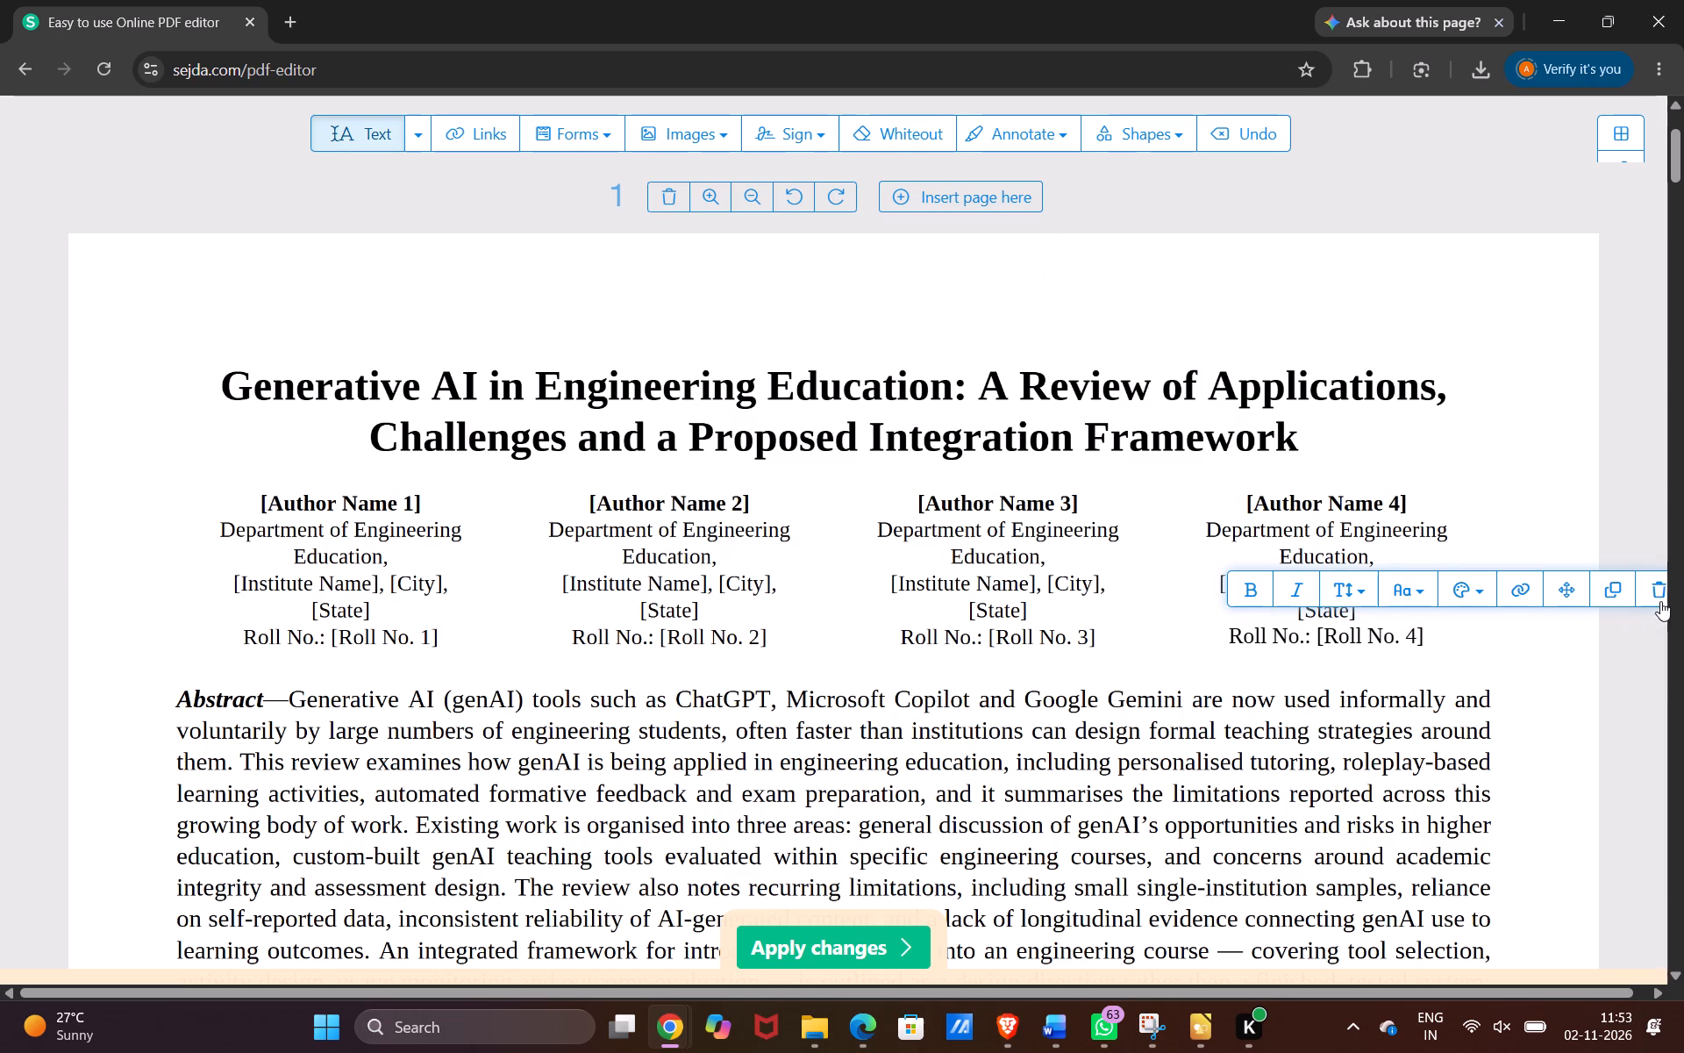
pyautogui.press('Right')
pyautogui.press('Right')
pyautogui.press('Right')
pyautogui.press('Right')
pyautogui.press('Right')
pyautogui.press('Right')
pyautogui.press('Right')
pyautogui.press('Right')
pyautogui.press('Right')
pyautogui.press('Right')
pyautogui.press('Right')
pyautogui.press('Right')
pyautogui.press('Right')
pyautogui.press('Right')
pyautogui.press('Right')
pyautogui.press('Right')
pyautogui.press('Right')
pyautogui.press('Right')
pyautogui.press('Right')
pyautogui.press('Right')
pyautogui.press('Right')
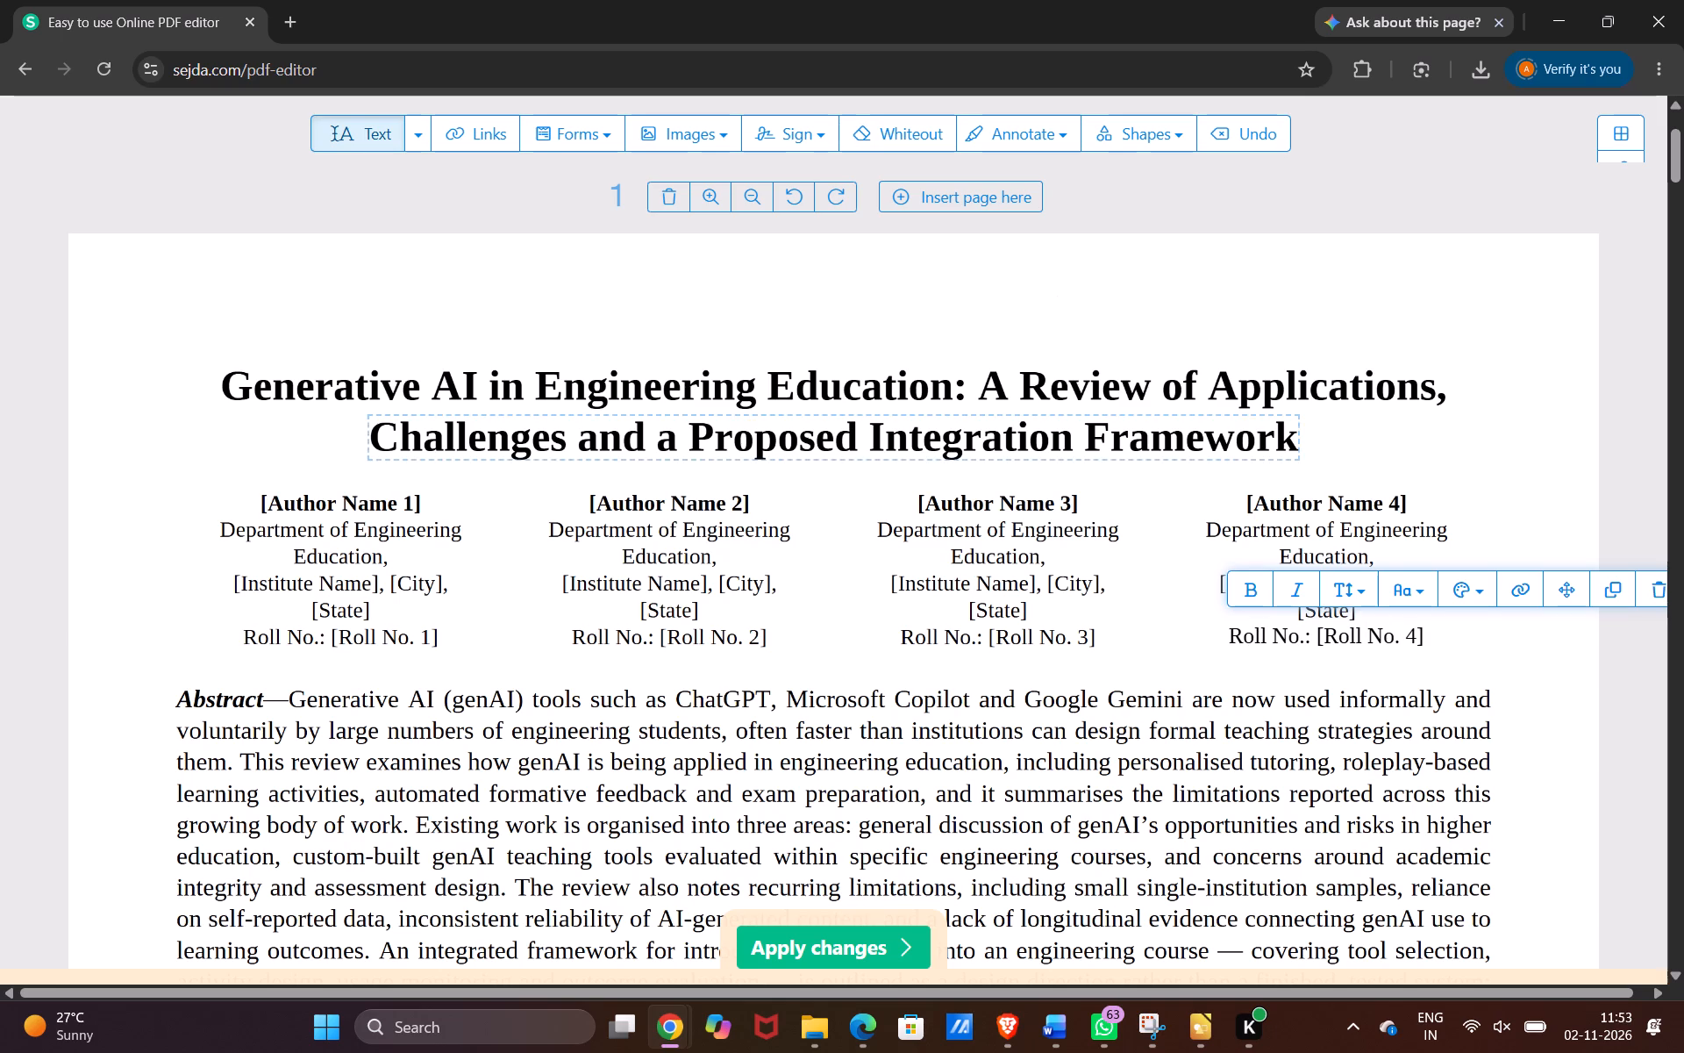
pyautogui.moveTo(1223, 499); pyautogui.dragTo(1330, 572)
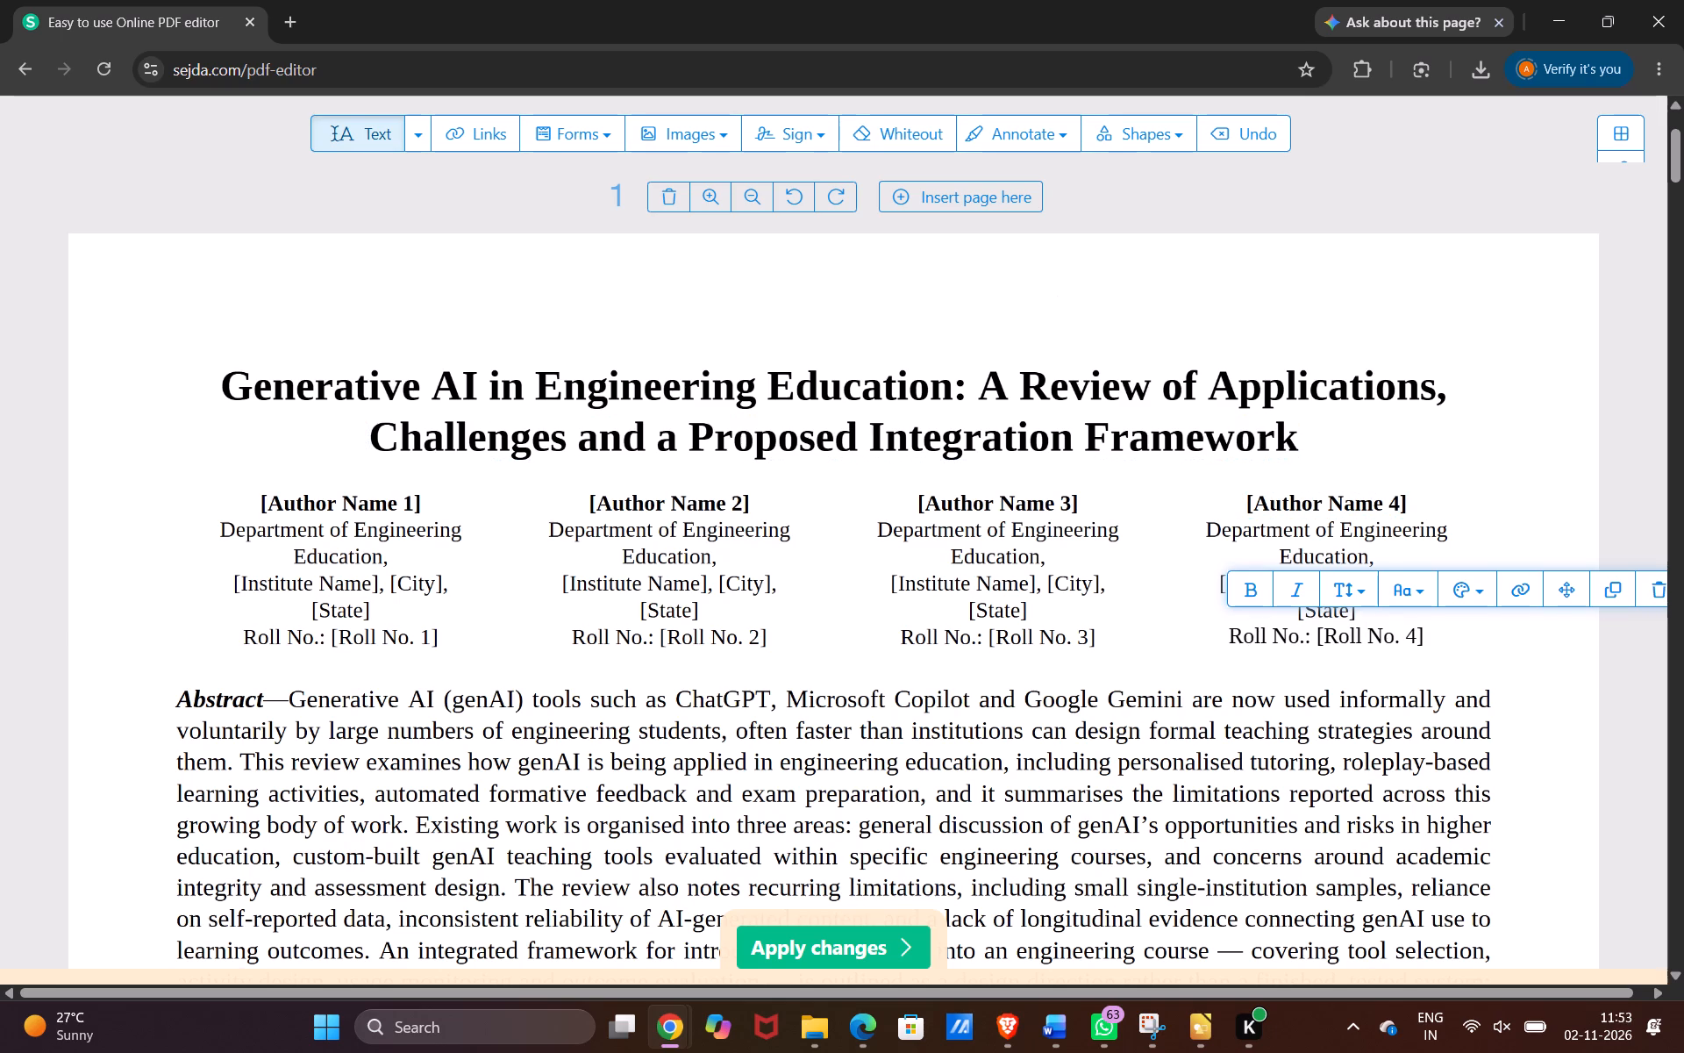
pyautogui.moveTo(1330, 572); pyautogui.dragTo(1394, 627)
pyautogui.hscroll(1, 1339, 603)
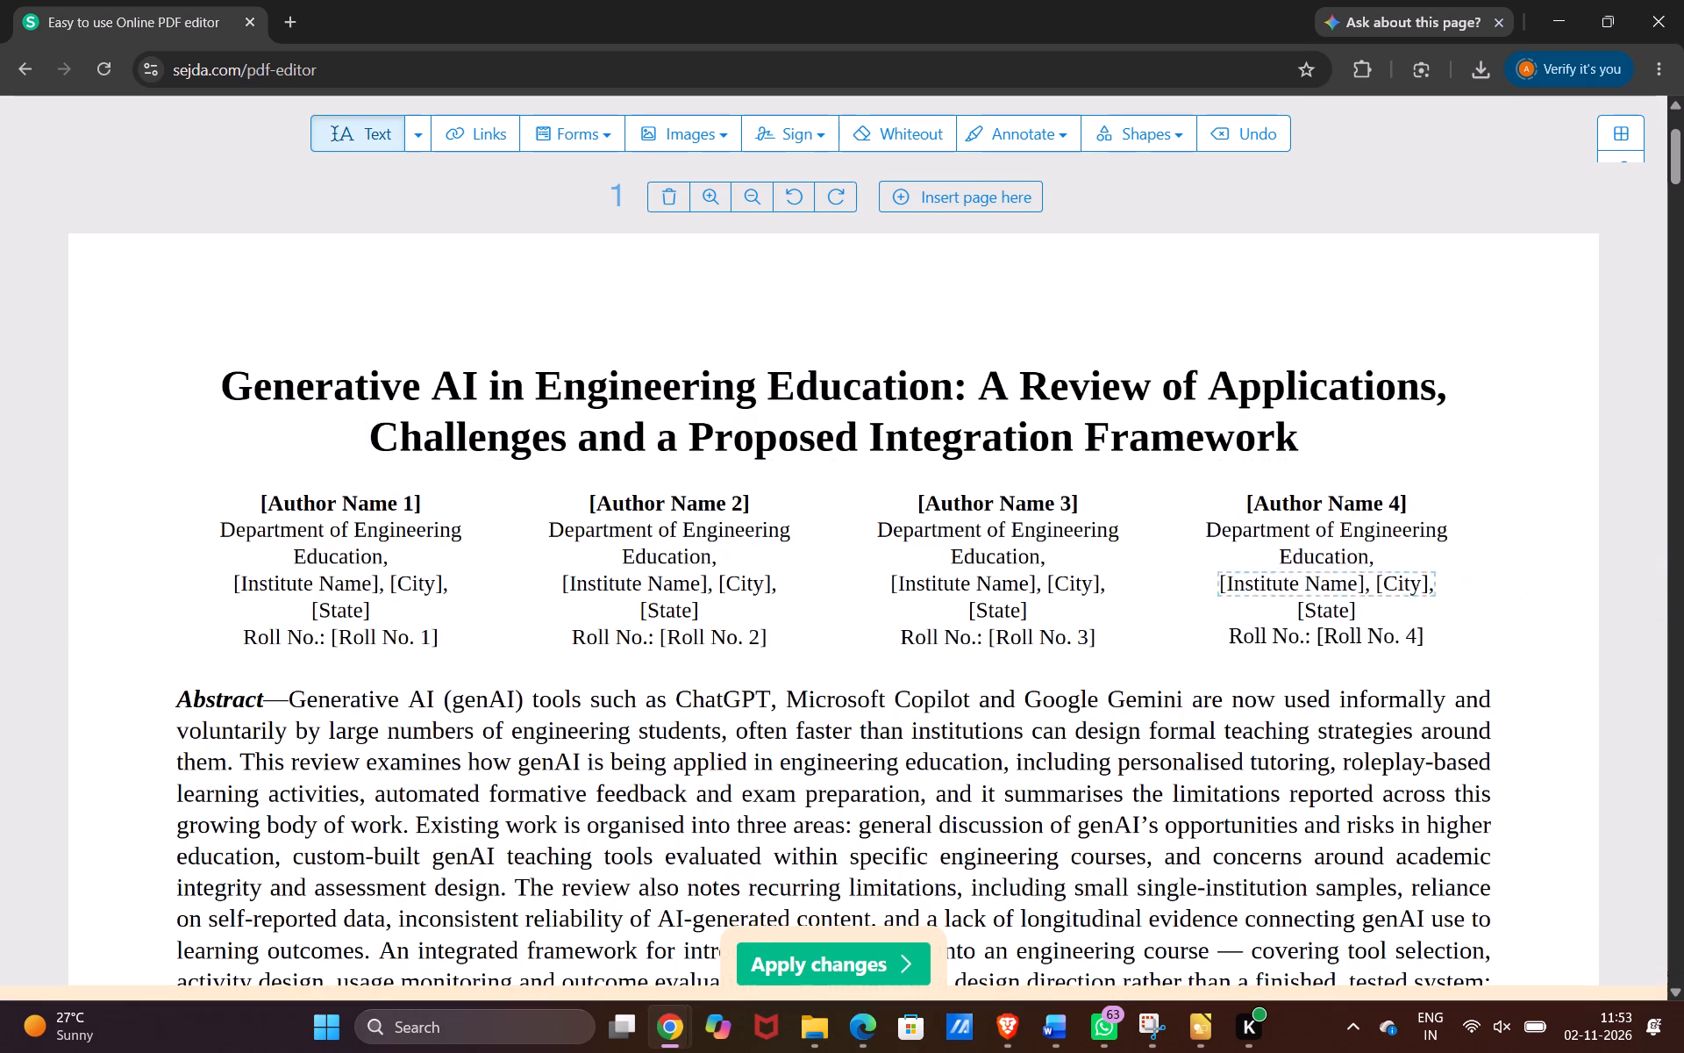
# Delete all the text of the "[Author Name 4]" line in the fourth author block.
pyautogui.click(1262, 502)
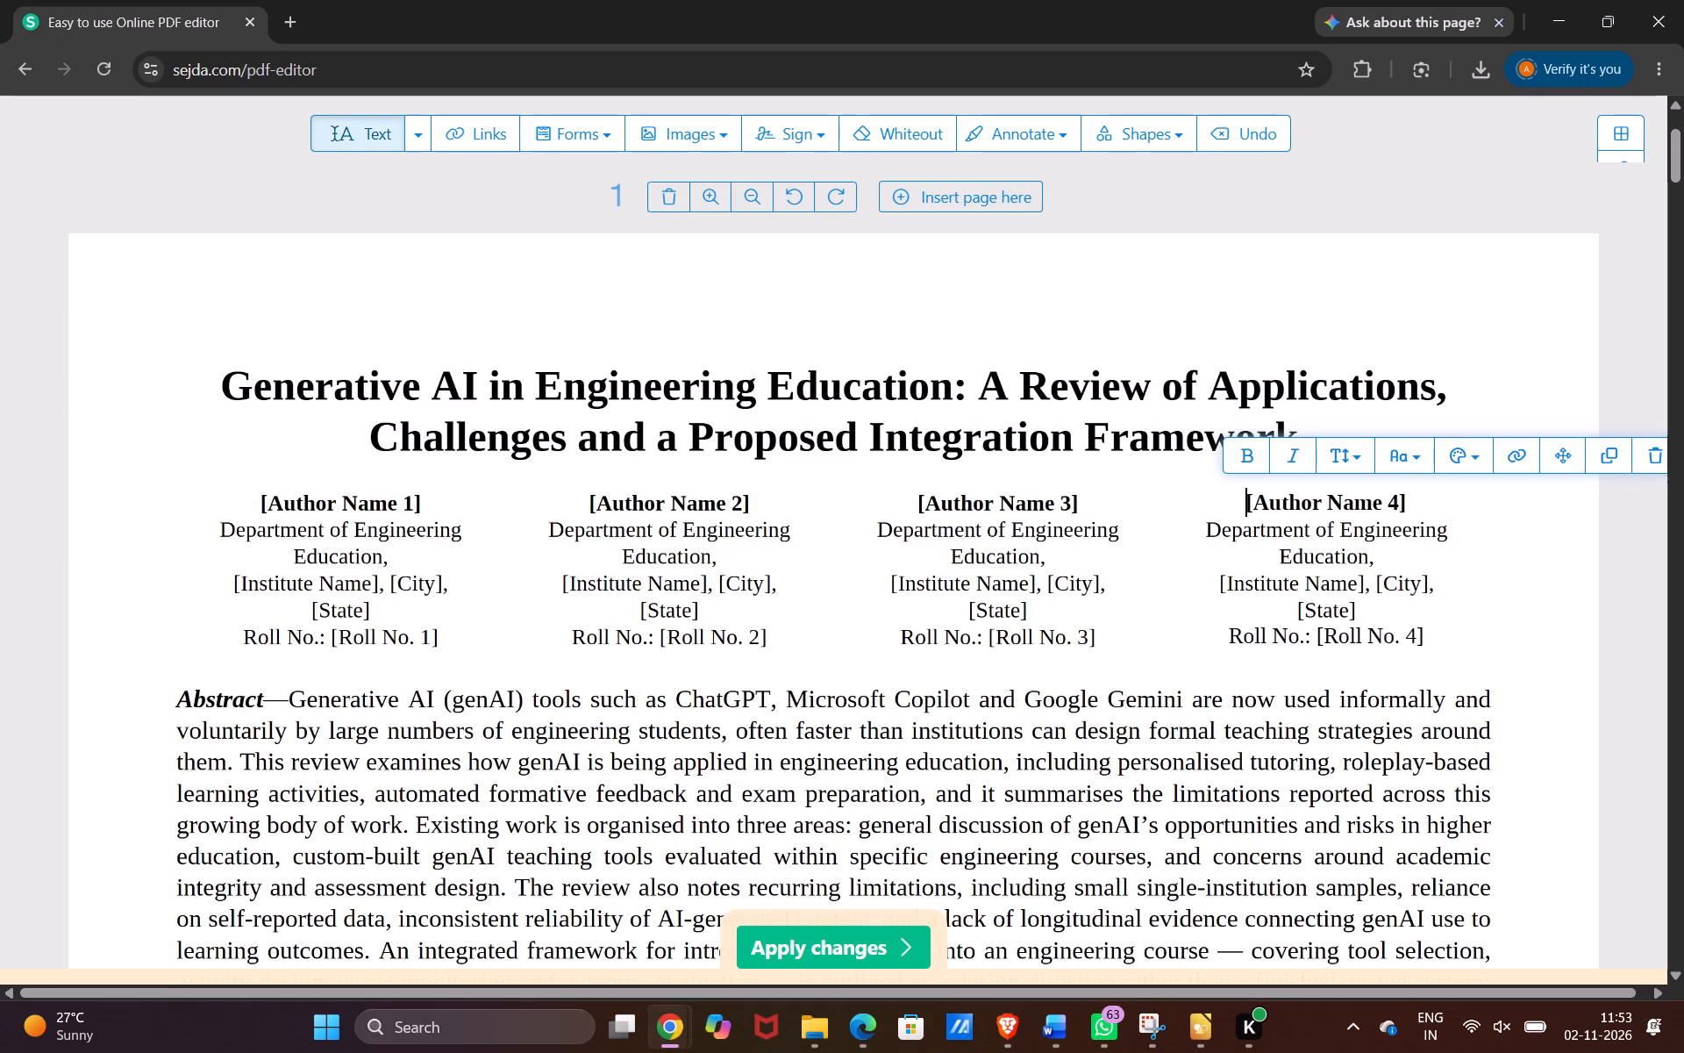
pyautogui.press('Right')
pyautogui.press('Right')
pyautogui.press('Right')
pyautogui.press('Right')
pyautogui.press('Right')
pyautogui.press('Right')
pyautogui.press('Right')
pyautogui.press('Right')
pyautogui.press('Right')
pyautogui.press('Right')
pyautogui.press('Right')
pyautogui.press('Right')
pyautogui.press('Right')
pyautogui.press('Right')
pyautogui.press('Right')
pyautogui.press('BackSpace')
pyautogui.press('BackSpace')
pyautogui.press('BackSpace')
pyautogui.press('BackSpace')
pyautogui.press('BackSpace')
pyautogui.press('BackSpace')
pyautogui.press('BackSpace')
pyautogui.press('BackSpace')
pyautogui.press('BackSpace')
pyautogui.press('BackSpace')
pyautogui.press('BackSpace')
pyautogui.press('BackSpace')
pyautogui.press('BackSpace')
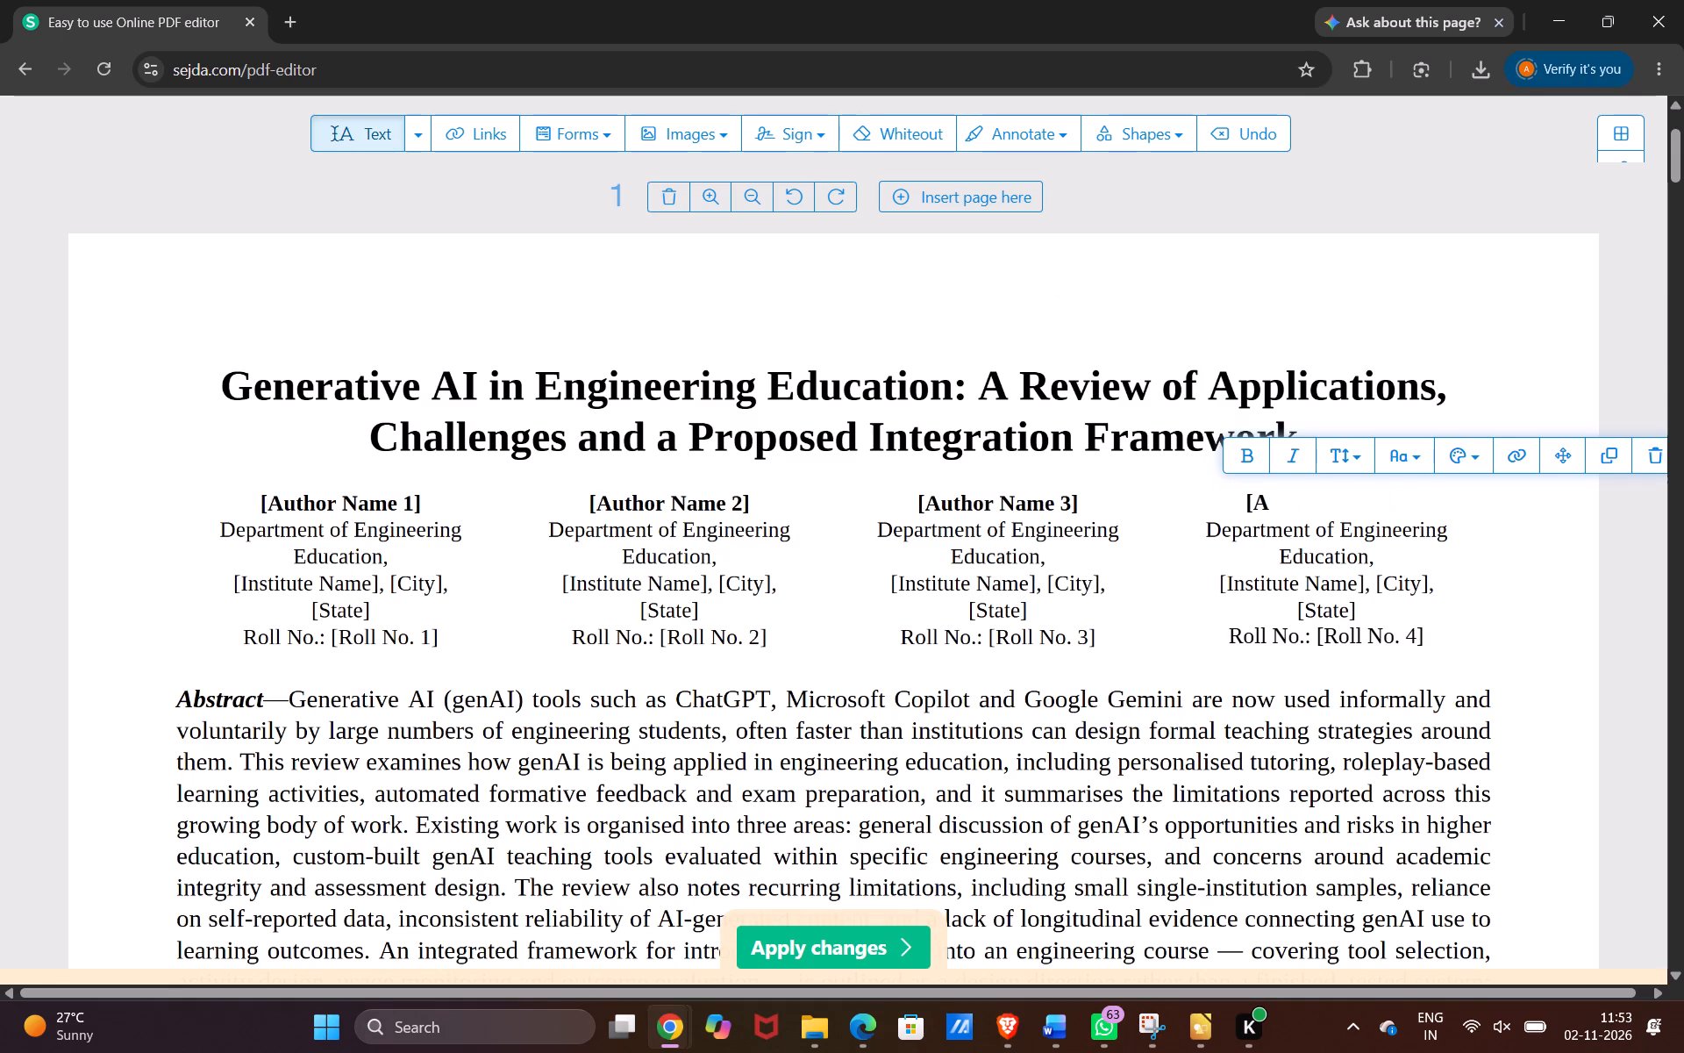
pyautogui.press('BackSpace')
pyautogui.press('BackSpace')
pyautogui.press('BackSpace')
pyautogui.press('Down')
pyautogui.press('Down')
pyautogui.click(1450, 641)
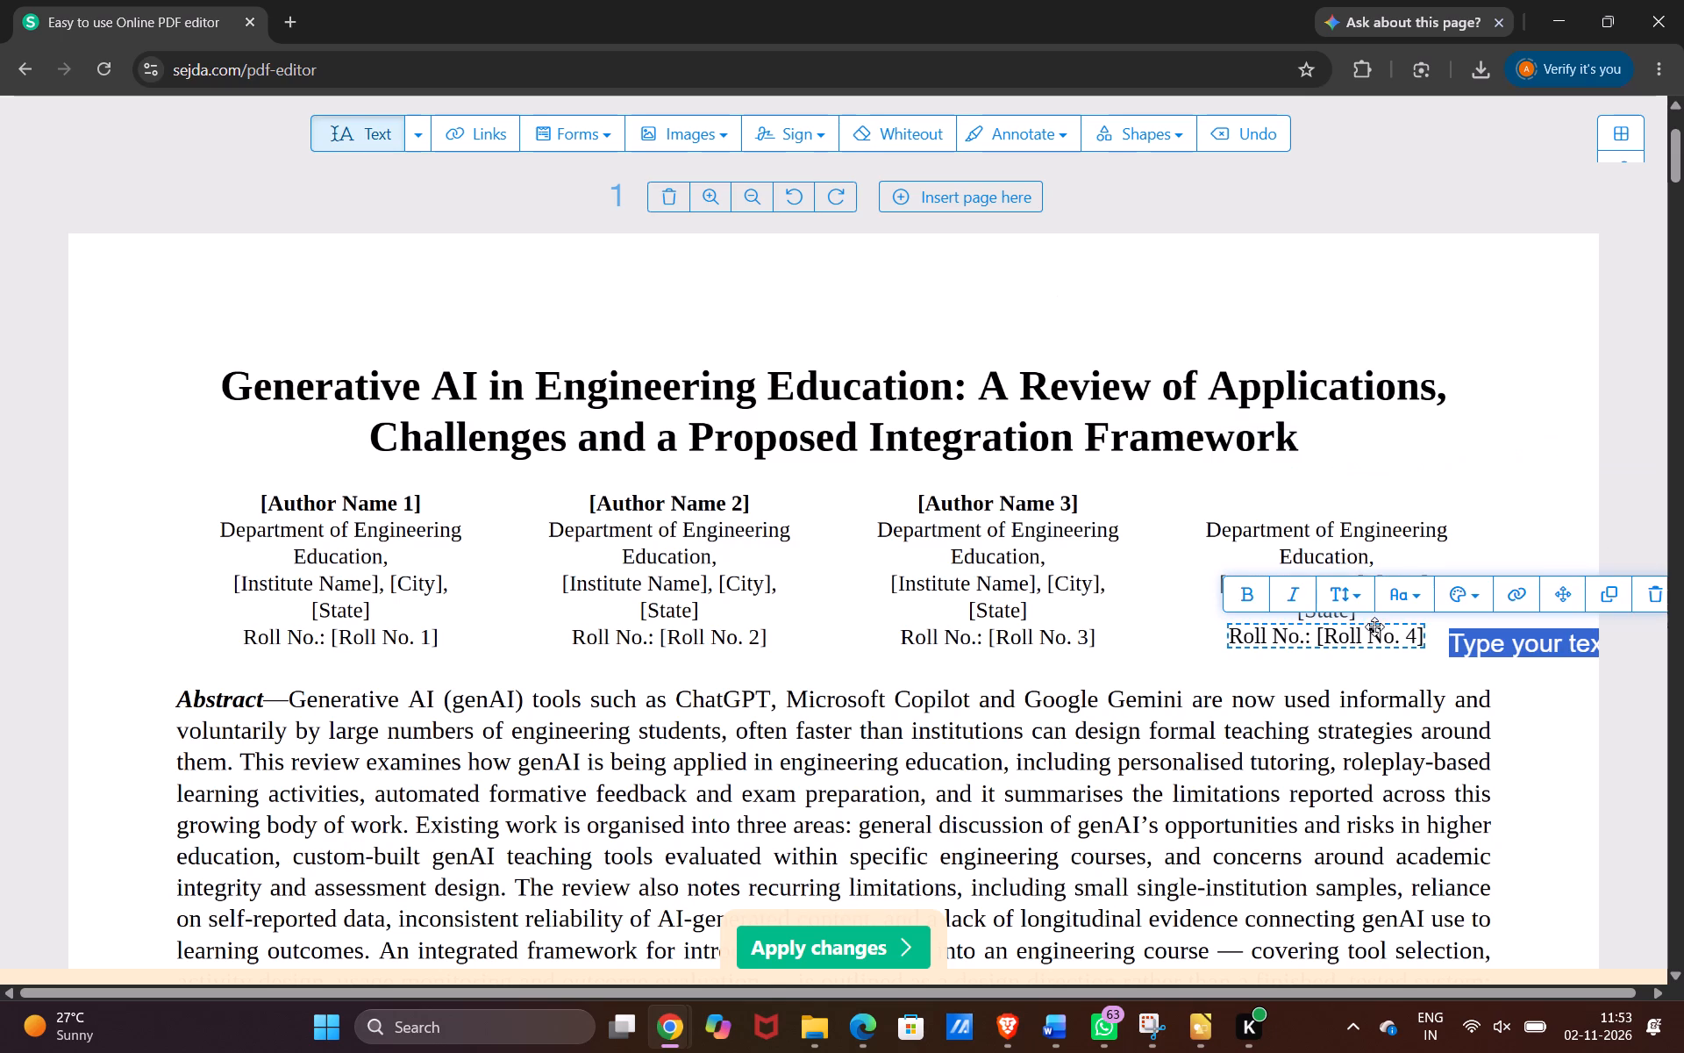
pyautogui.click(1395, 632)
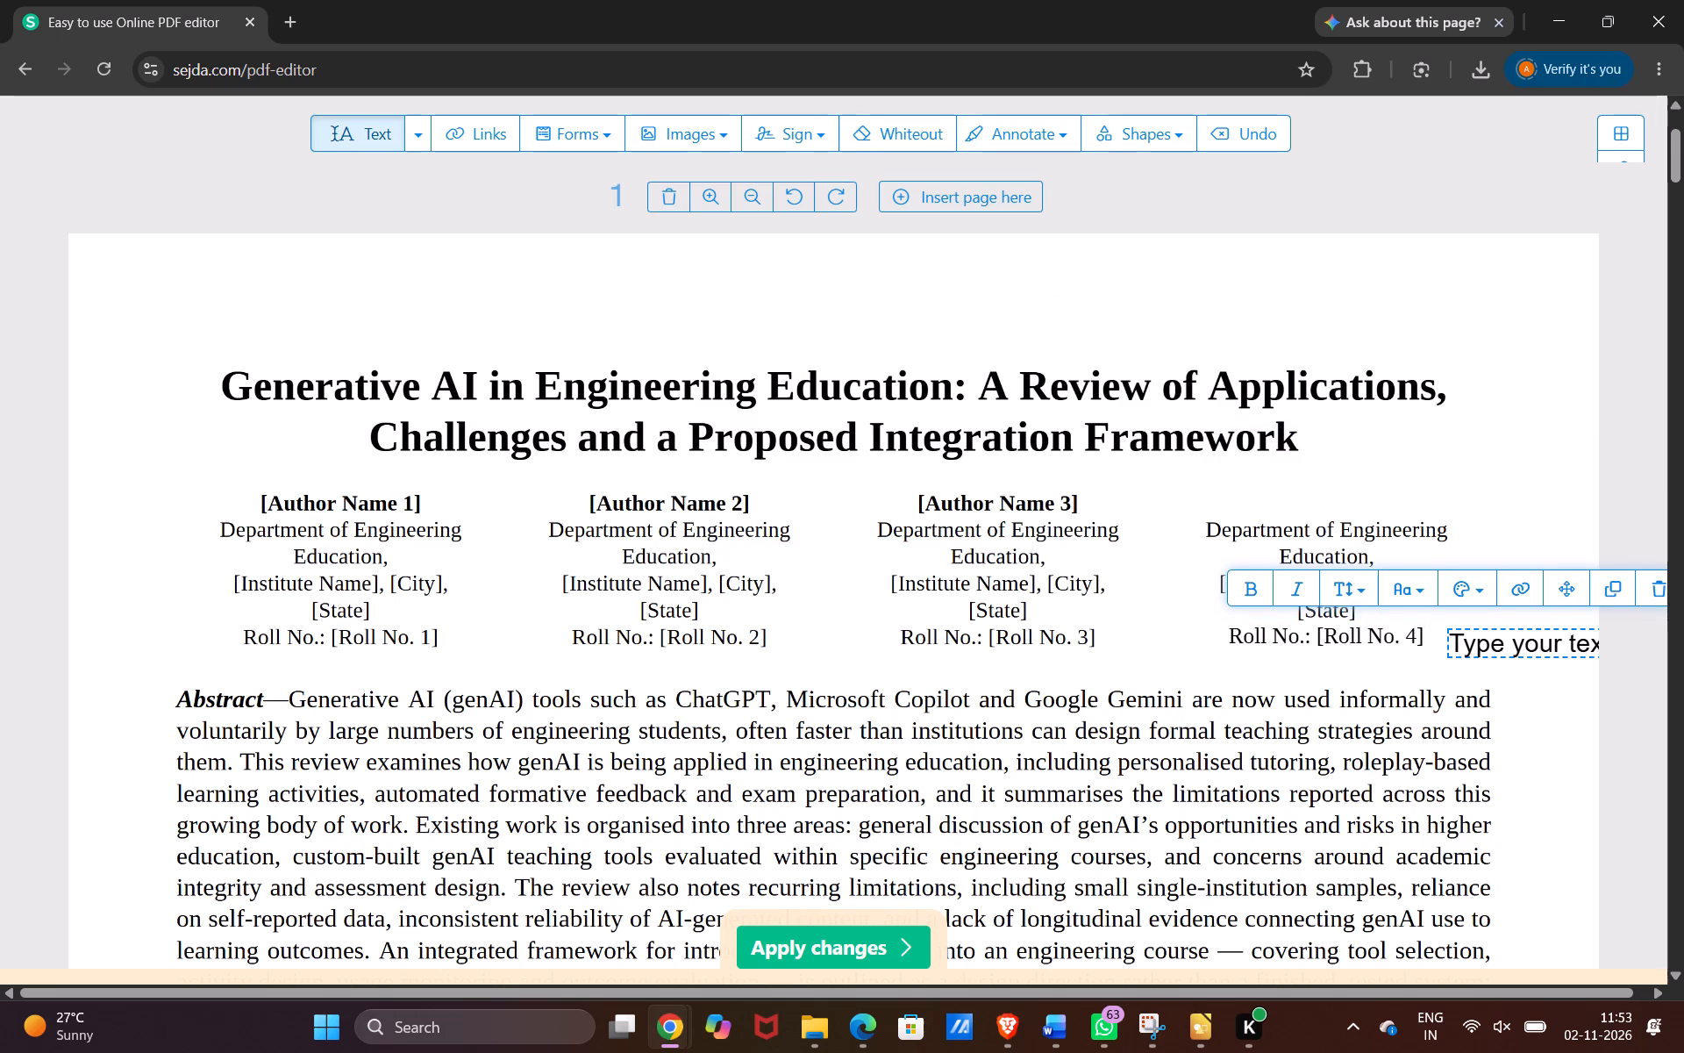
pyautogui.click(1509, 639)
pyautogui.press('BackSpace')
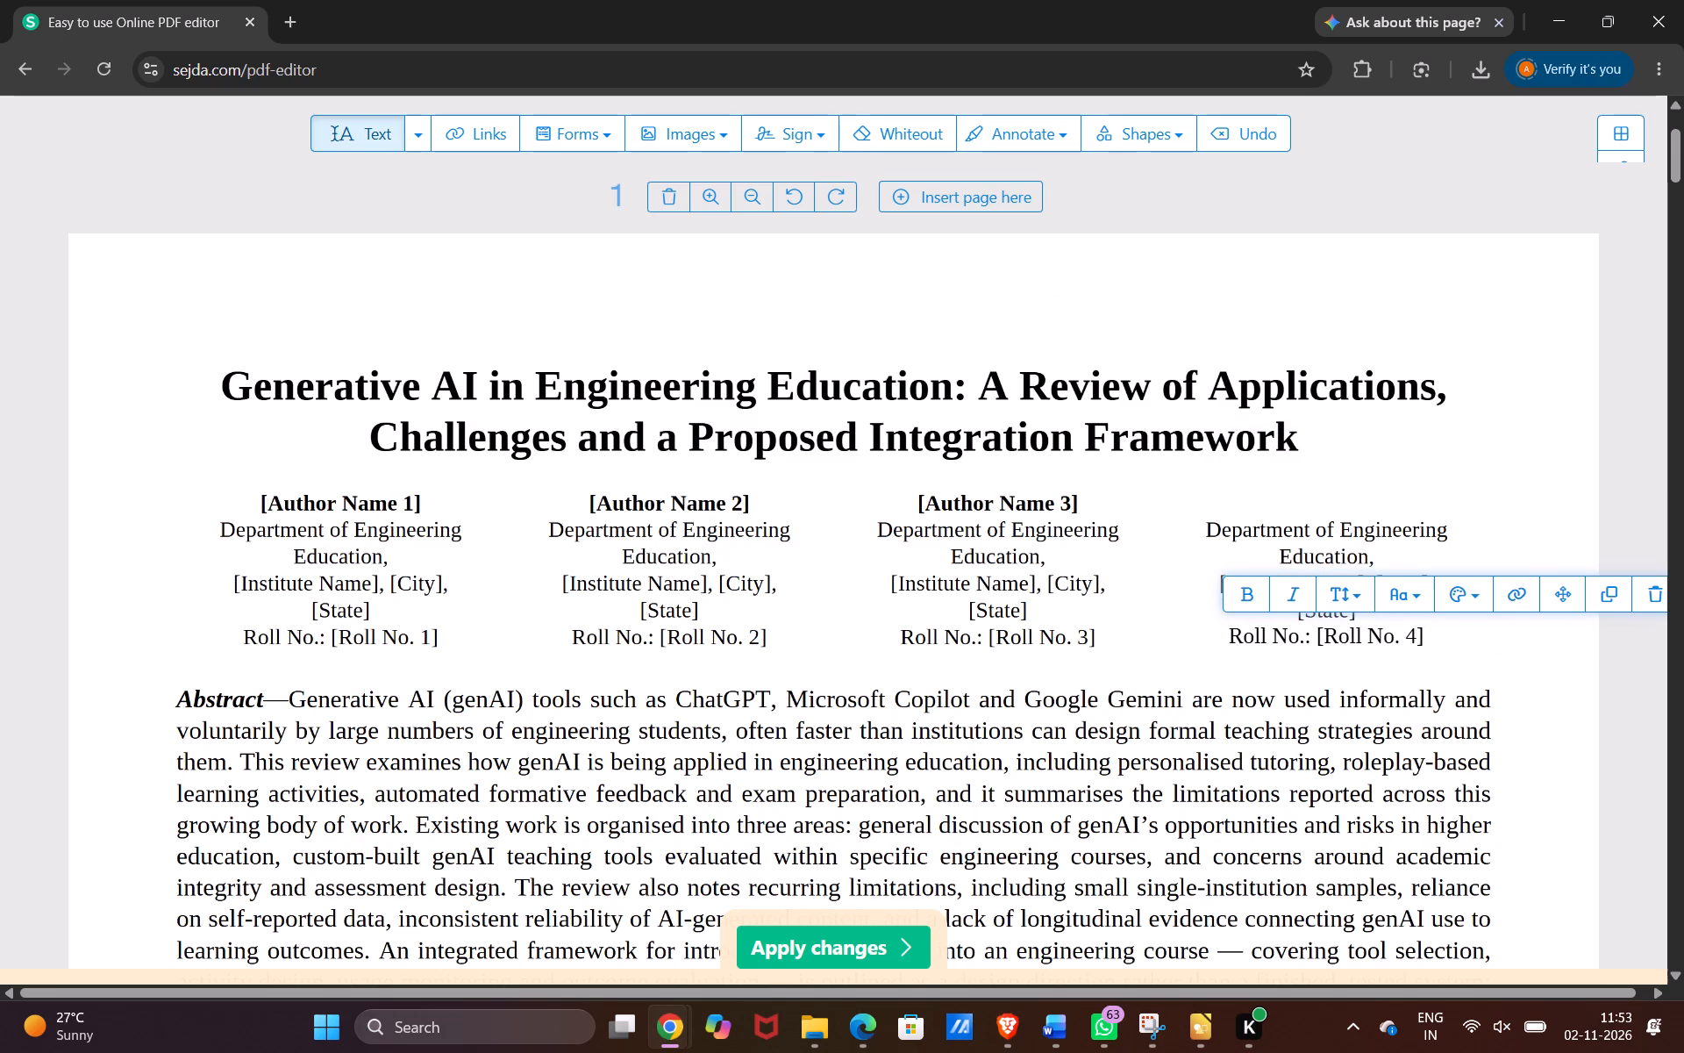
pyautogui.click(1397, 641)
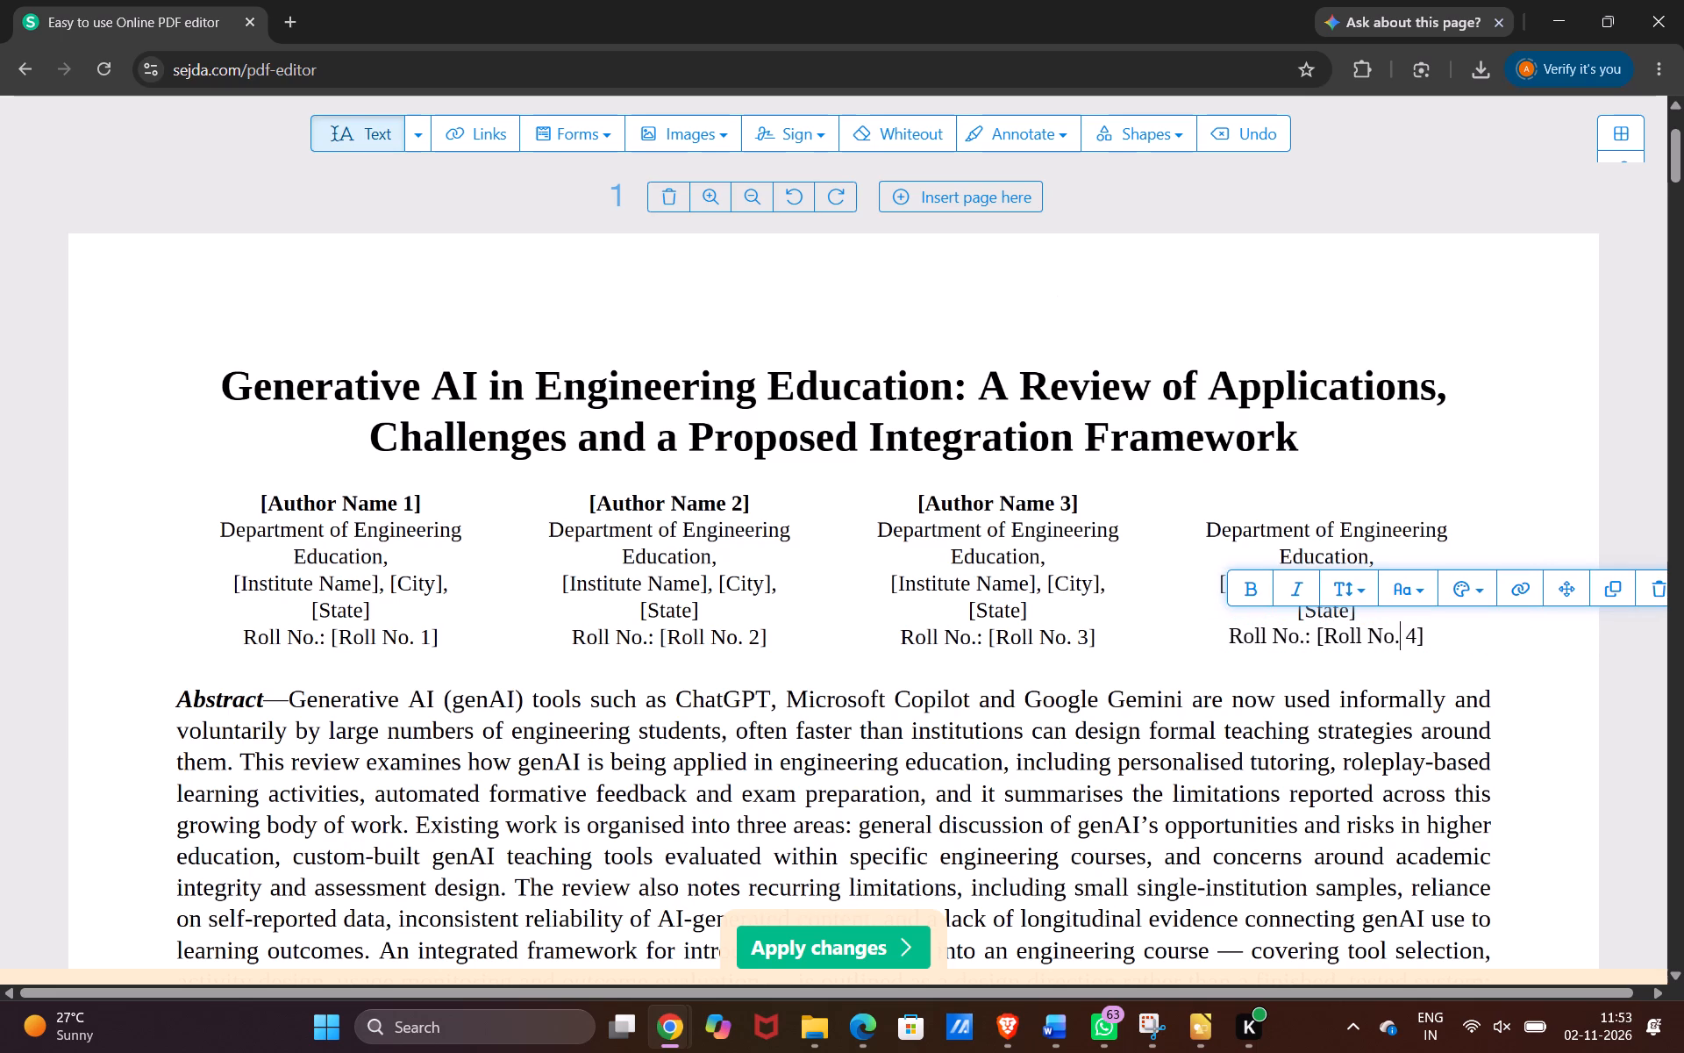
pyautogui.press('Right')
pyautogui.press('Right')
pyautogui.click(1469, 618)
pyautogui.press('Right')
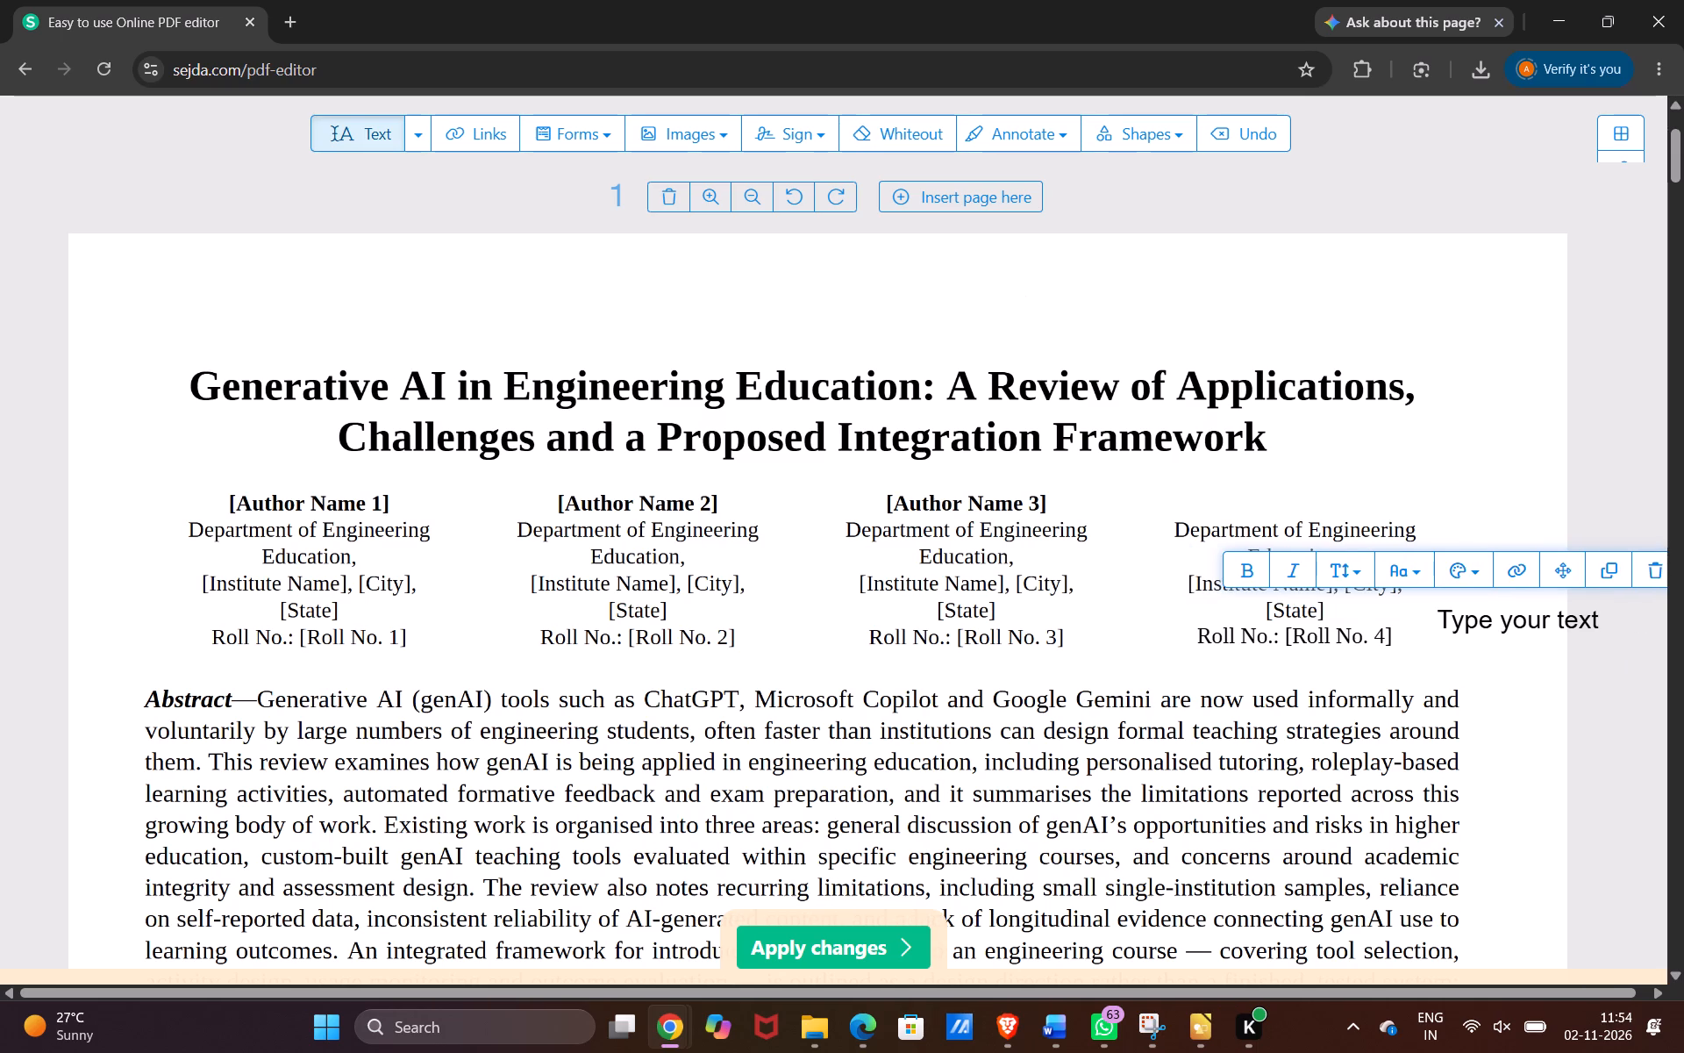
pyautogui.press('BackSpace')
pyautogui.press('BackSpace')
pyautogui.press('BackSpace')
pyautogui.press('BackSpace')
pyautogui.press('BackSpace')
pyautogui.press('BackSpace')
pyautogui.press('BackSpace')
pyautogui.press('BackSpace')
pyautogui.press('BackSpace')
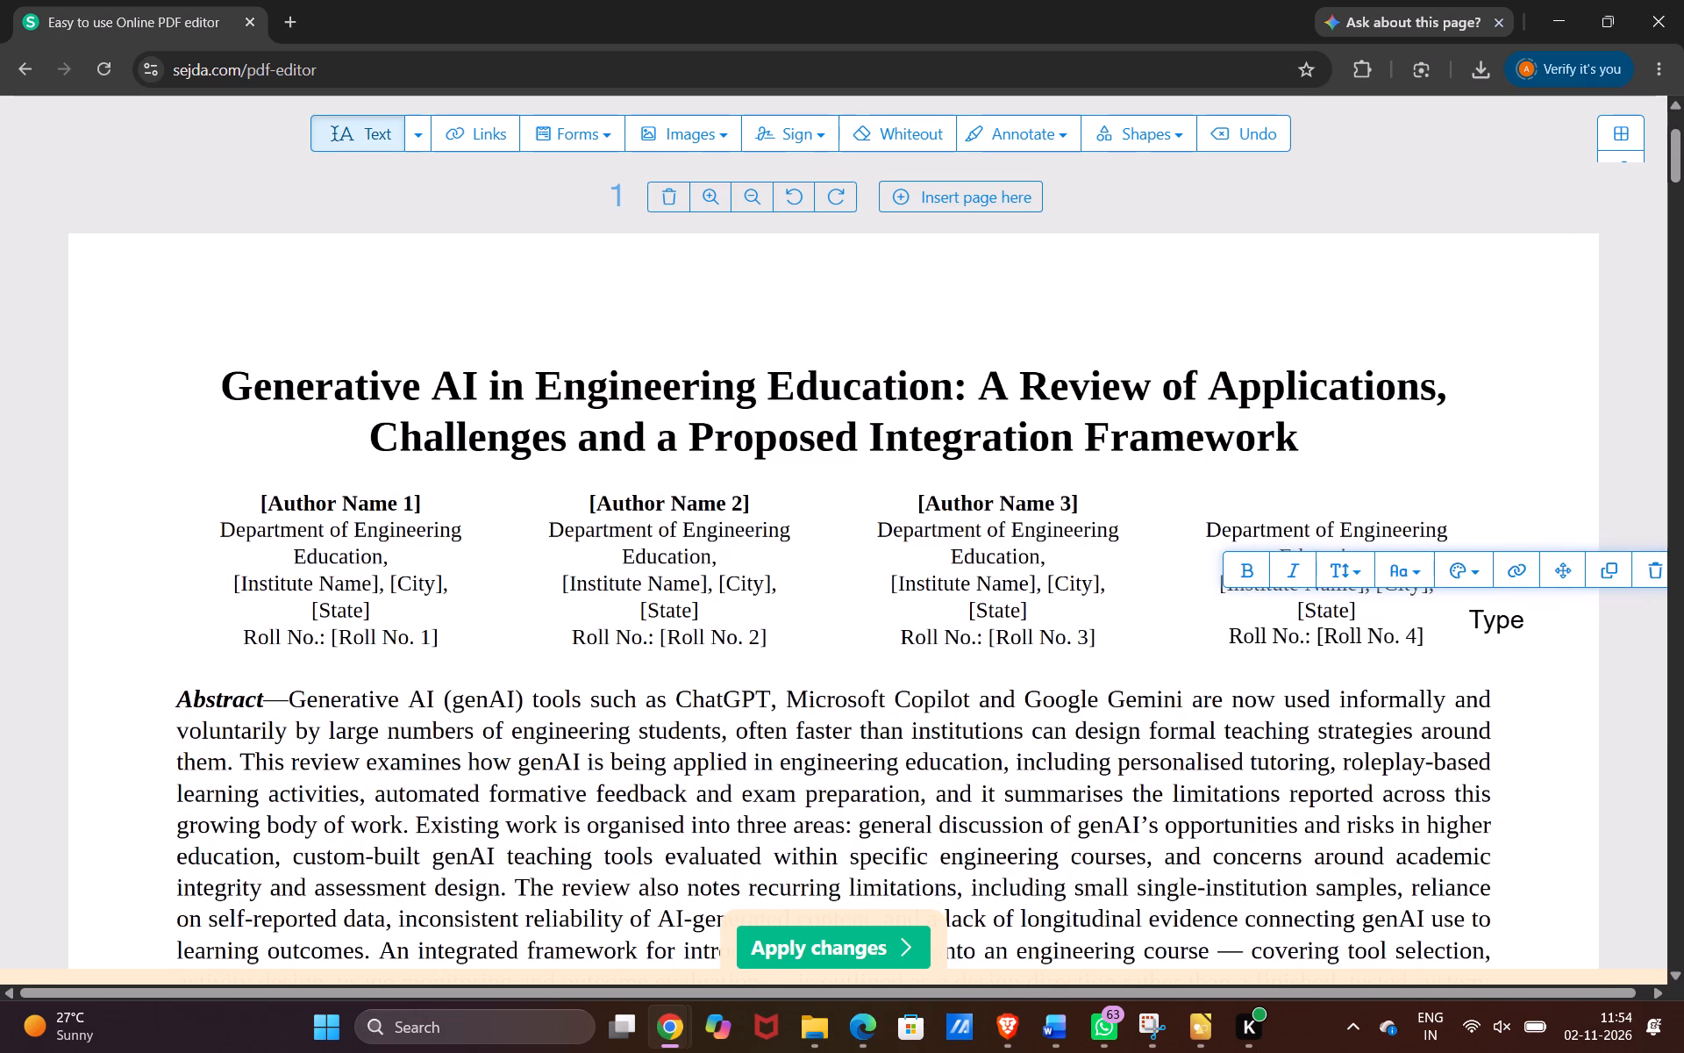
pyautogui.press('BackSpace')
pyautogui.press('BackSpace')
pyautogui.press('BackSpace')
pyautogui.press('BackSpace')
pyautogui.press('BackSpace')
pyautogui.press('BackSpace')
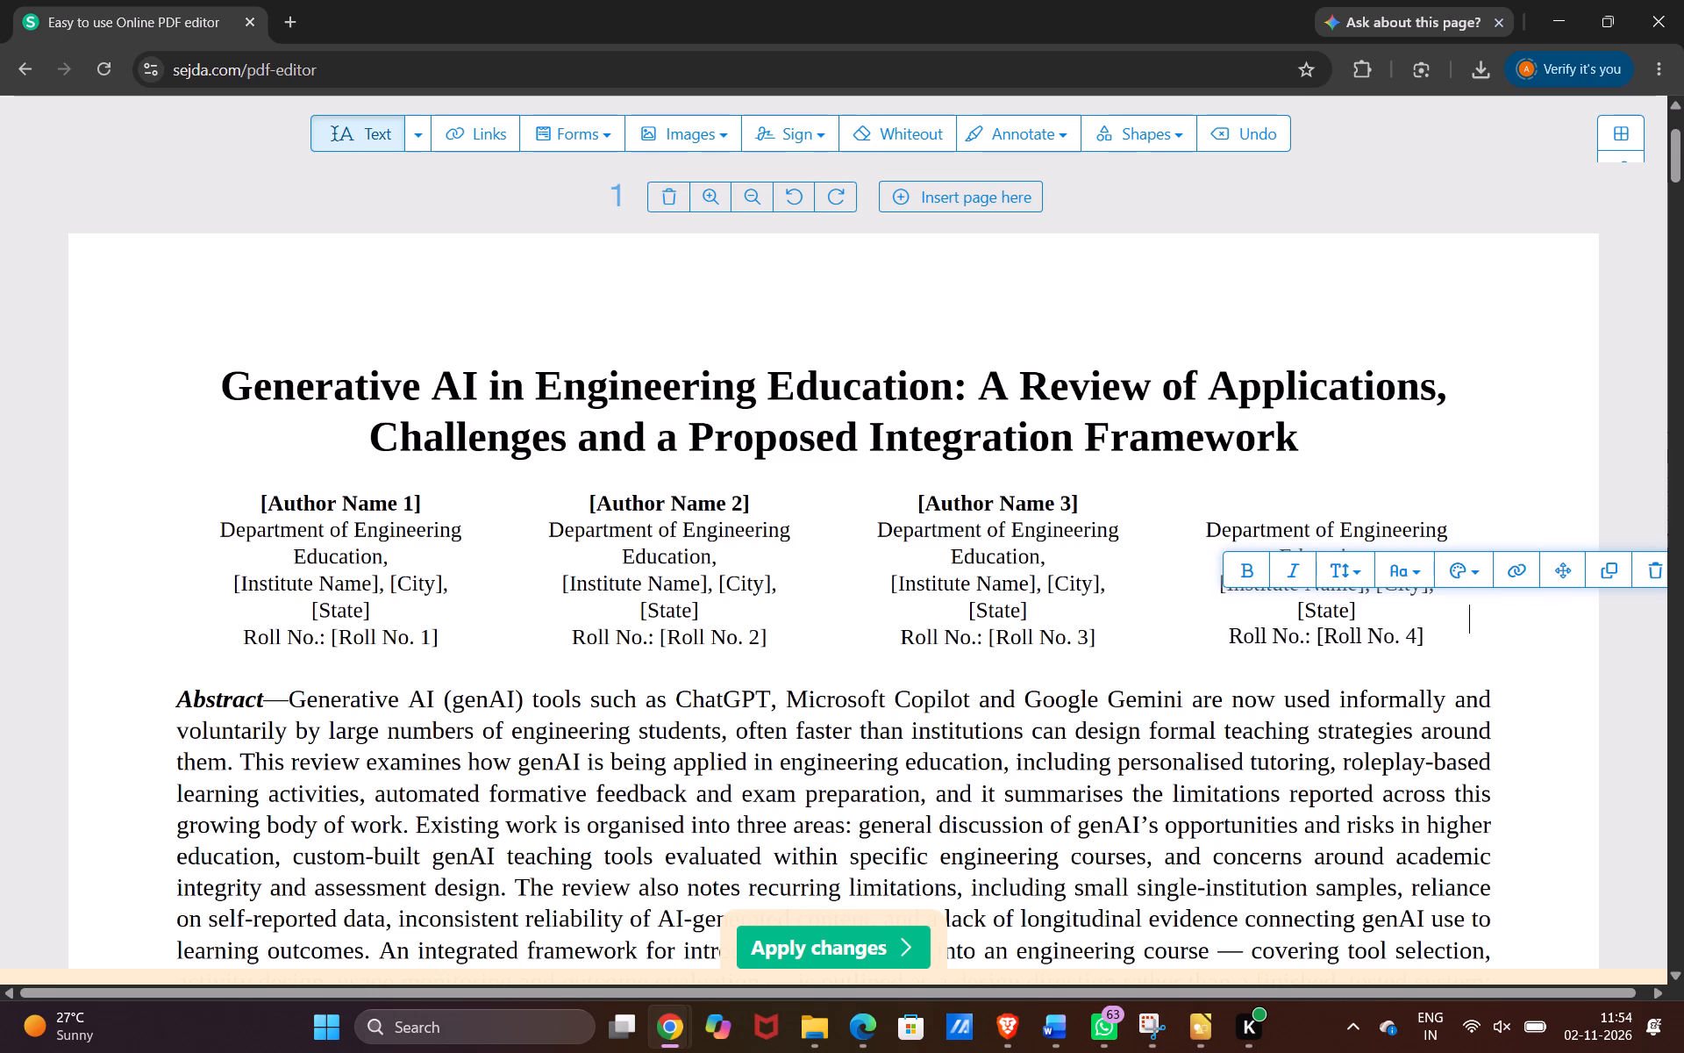
# Delete all the text of the "Roll No.: [Roll No. 4]" line in the fourth author block.
pyautogui.click(1402, 640)
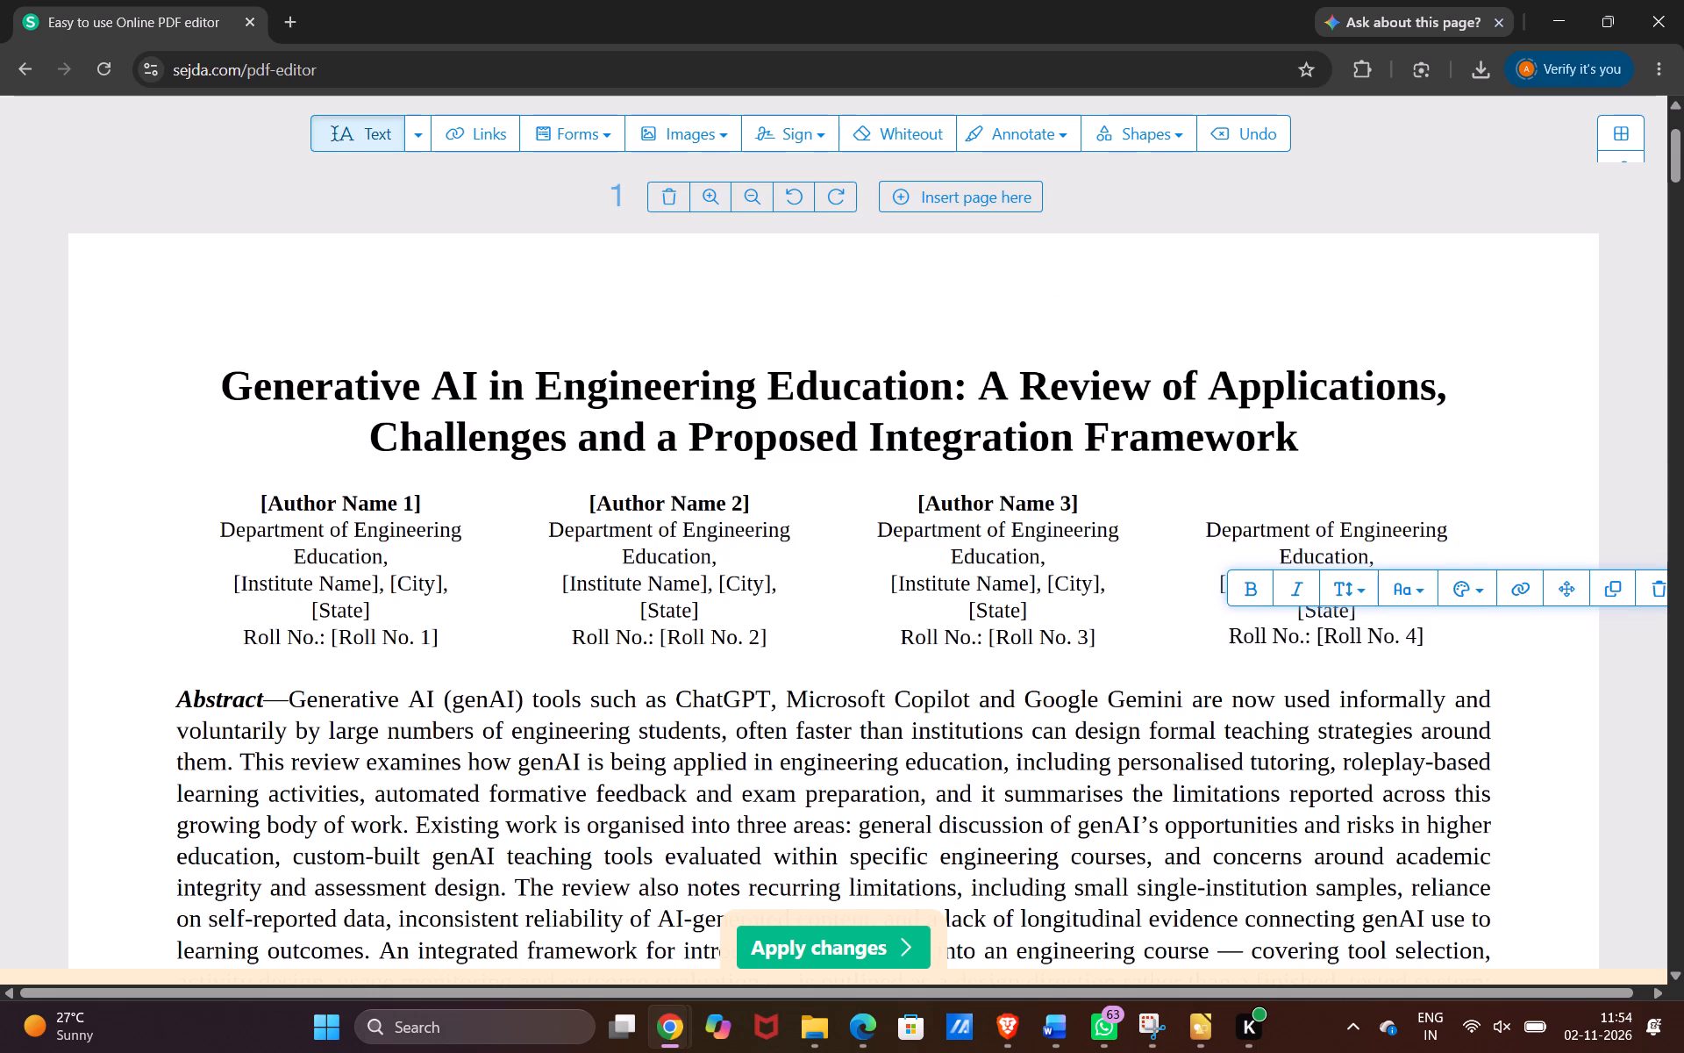
pyautogui.press('Right')
pyautogui.press('Right')
pyautogui.press('Right')
pyautogui.press('Right')
pyautogui.press('Right')
pyautogui.press('Right')
pyautogui.press('Right')
pyautogui.press('Right')
pyautogui.press('Right')
pyautogui.press('Right')
pyautogui.press('Right')
pyautogui.press('Right')
pyautogui.press('Right')
pyautogui.press('Right')
pyautogui.press('Right')
pyautogui.press('Right')
pyautogui.press('Right')
pyautogui.press('Right')
pyautogui.press('Right')
pyautogui.press('Right')
pyautogui.press('Right')
pyautogui.press('Right')
pyautogui.press('BackSpace')
pyautogui.press('BackSpace')
pyautogui.press('BackSpace')
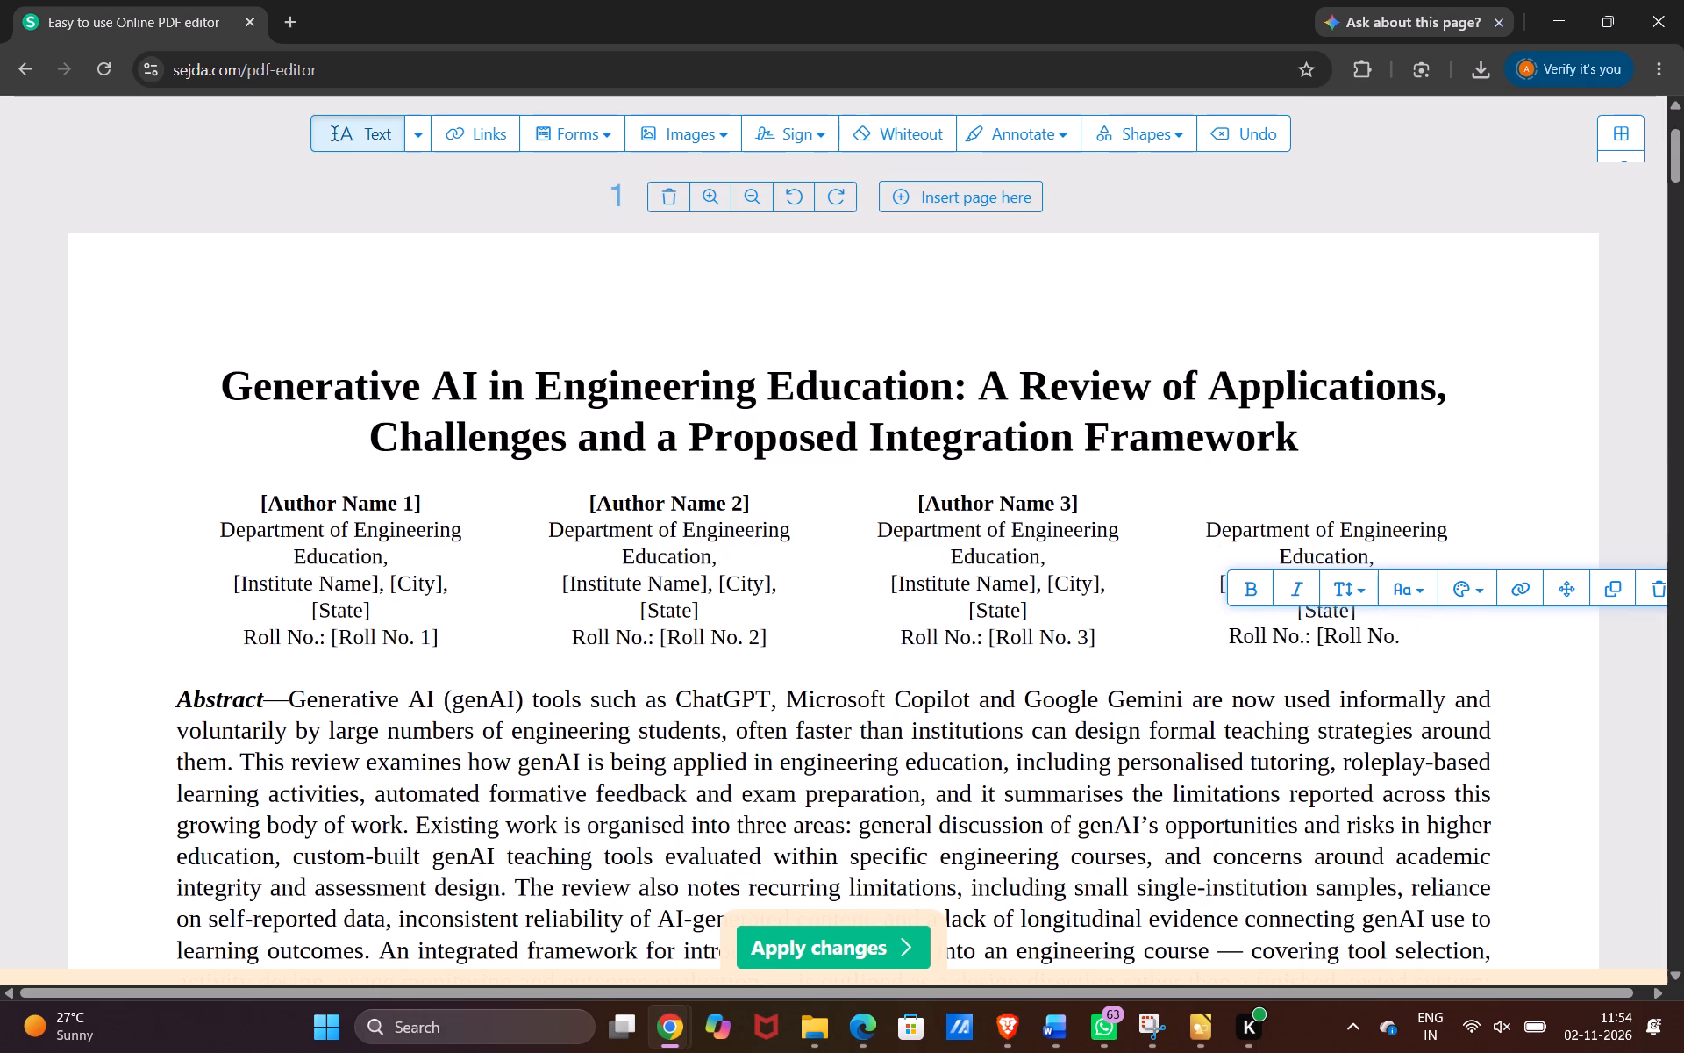
pyautogui.press('BackSpace')
pyautogui.press('BackSpace')
pyautogui.press('BackSpace')
pyautogui.press('BackSpace')
pyautogui.press('BackSpace')
pyautogui.press('BackSpace')
pyautogui.press('BackSpace')
pyautogui.press('BackSpace')
pyautogui.press('BackSpace')
pyautogui.press('BackSpace')
pyautogui.press('BackSpace')
pyautogui.press('BackSpace')
pyautogui.press('BackSpace')
pyautogui.press('BackSpace')
pyautogui.press('BackSpace')
pyautogui.press('BackSpace')
pyautogui.press('BackSpace')
pyautogui.press('BackSpace')
pyautogui.press('BackSpace')
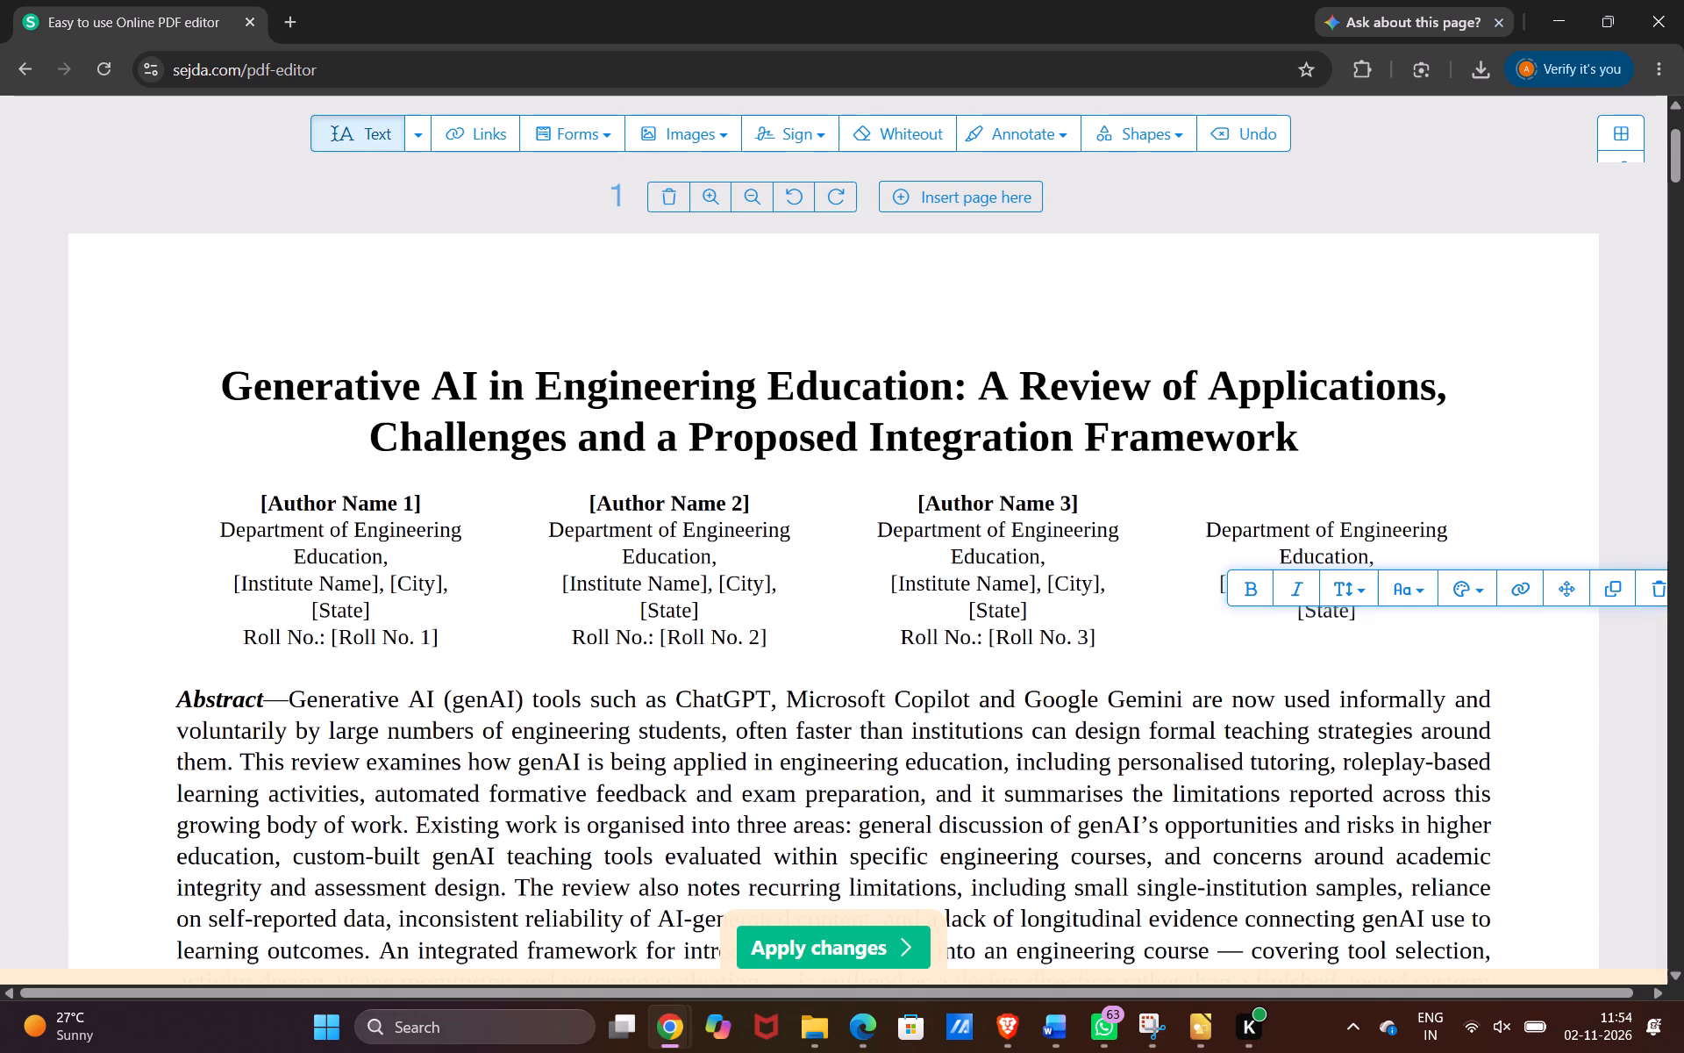
# Open the "[State]" line in the fourth author block for editing, with the text cursor towards its end.
pyautogui.click(1342, 612)
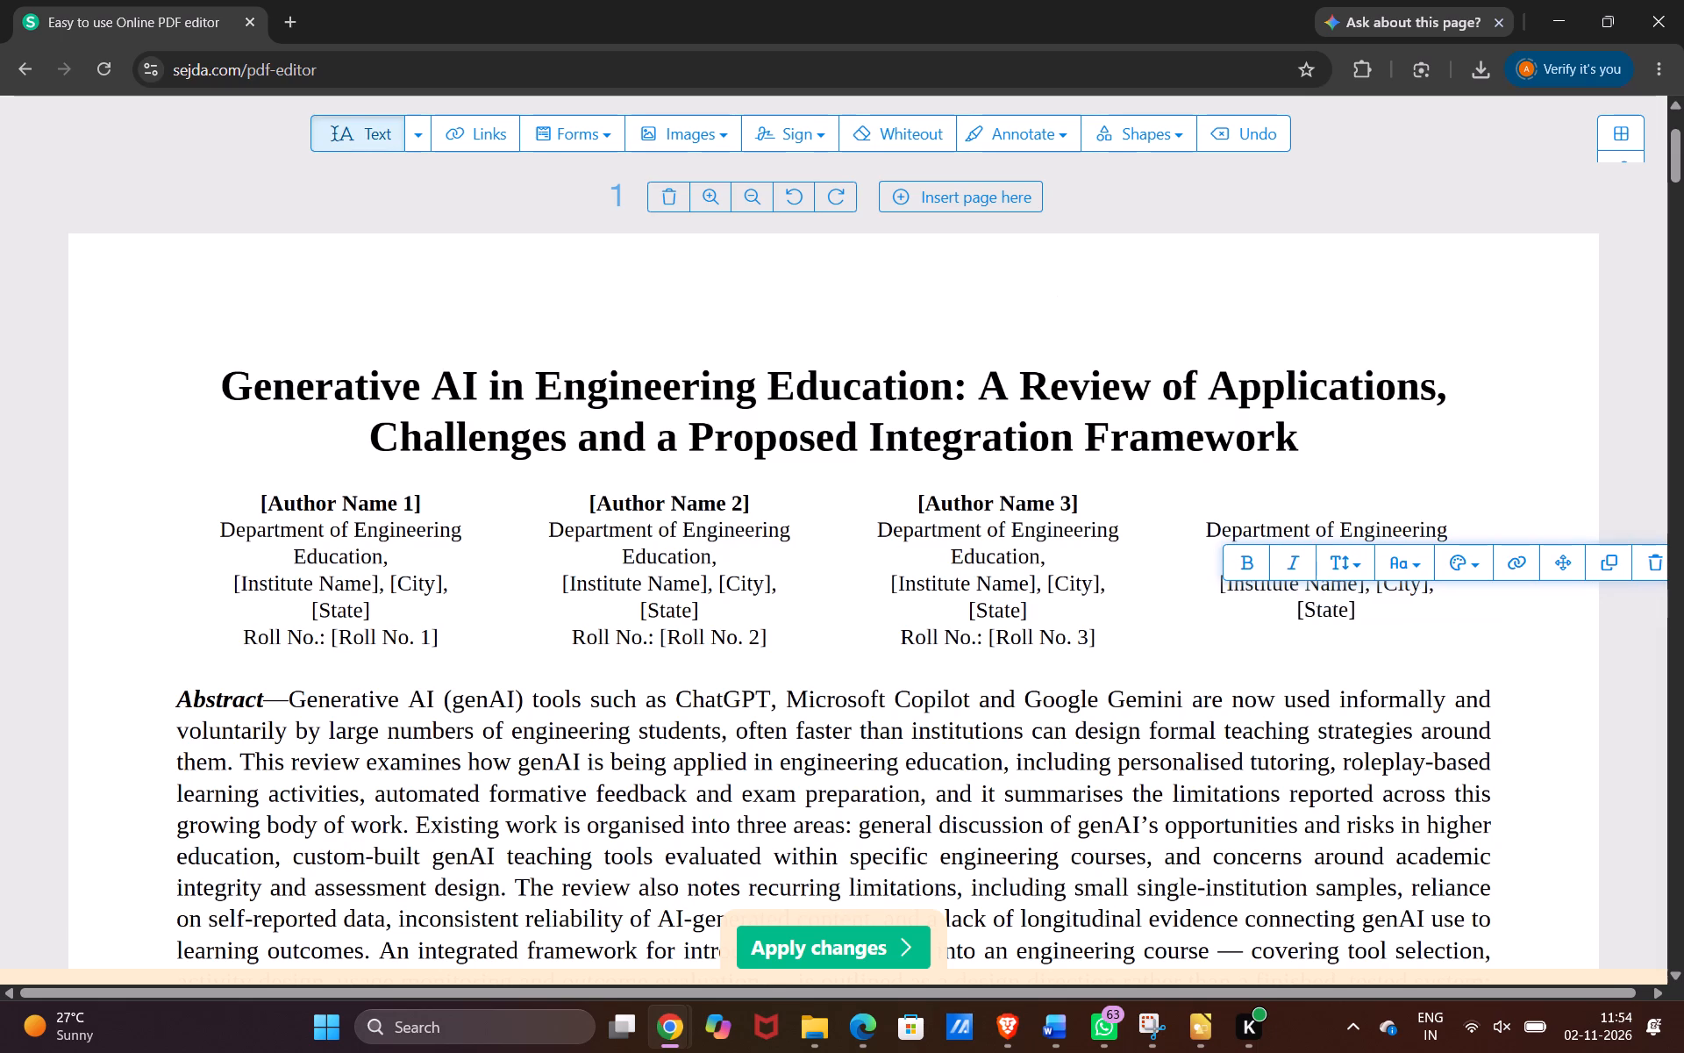
pyautogui.press('Right')
pyautogui.press('Right')
pyautogui.press('Right')
pyautogui.press('Right')
pyautogui.press('Right')
pyautogui.press('Right')
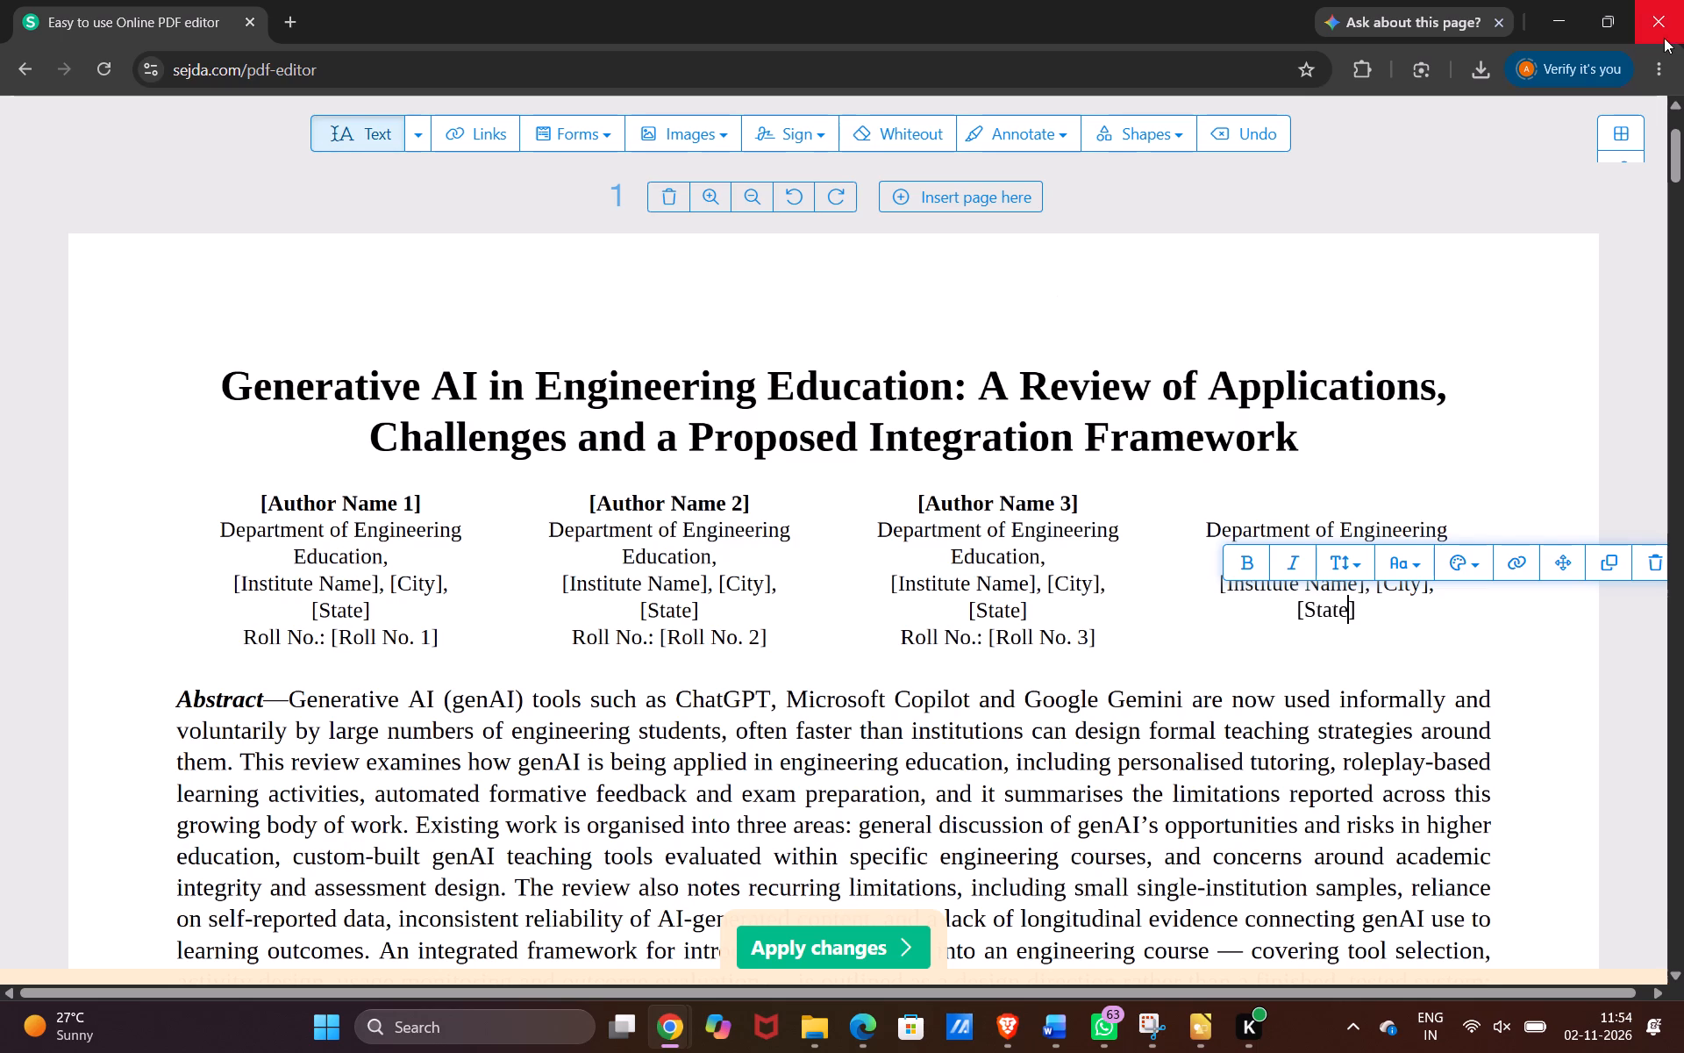
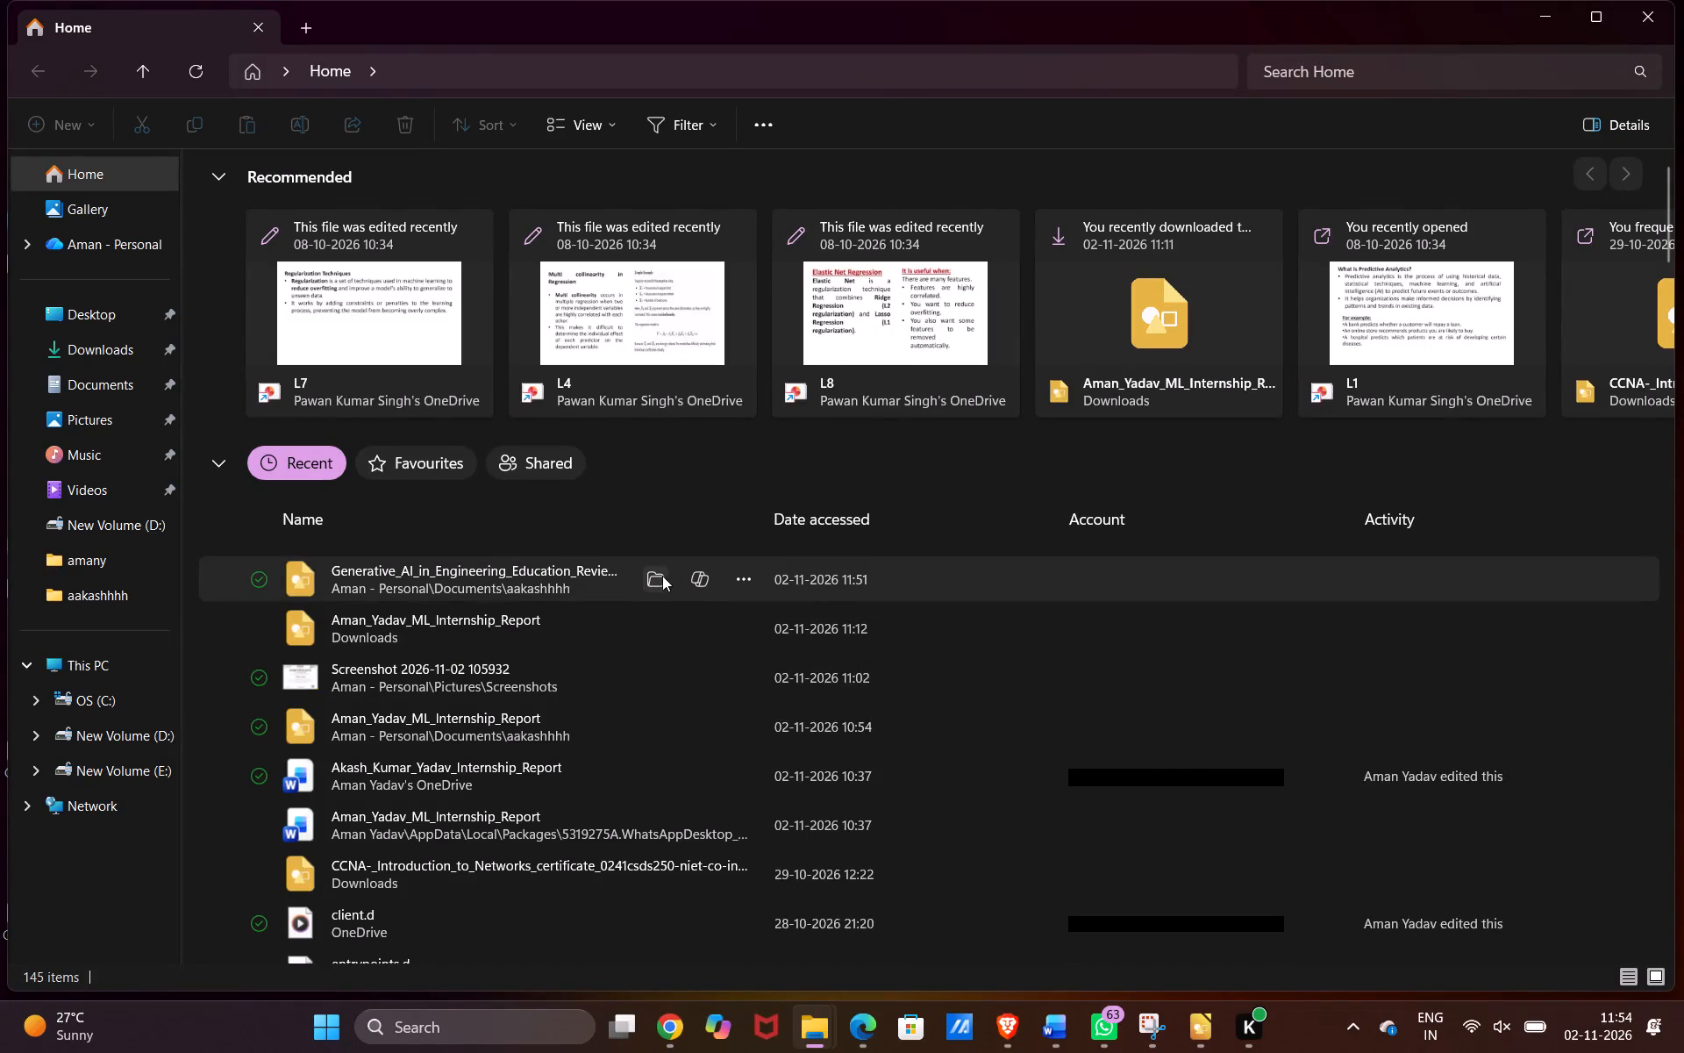
# Open the recent Generative_AI_in_Engineering_Education_Review_clean PDF from File Explorer in LibreOffice Draw and dismiss the startup tip.
pyautogui.click(735, 569)
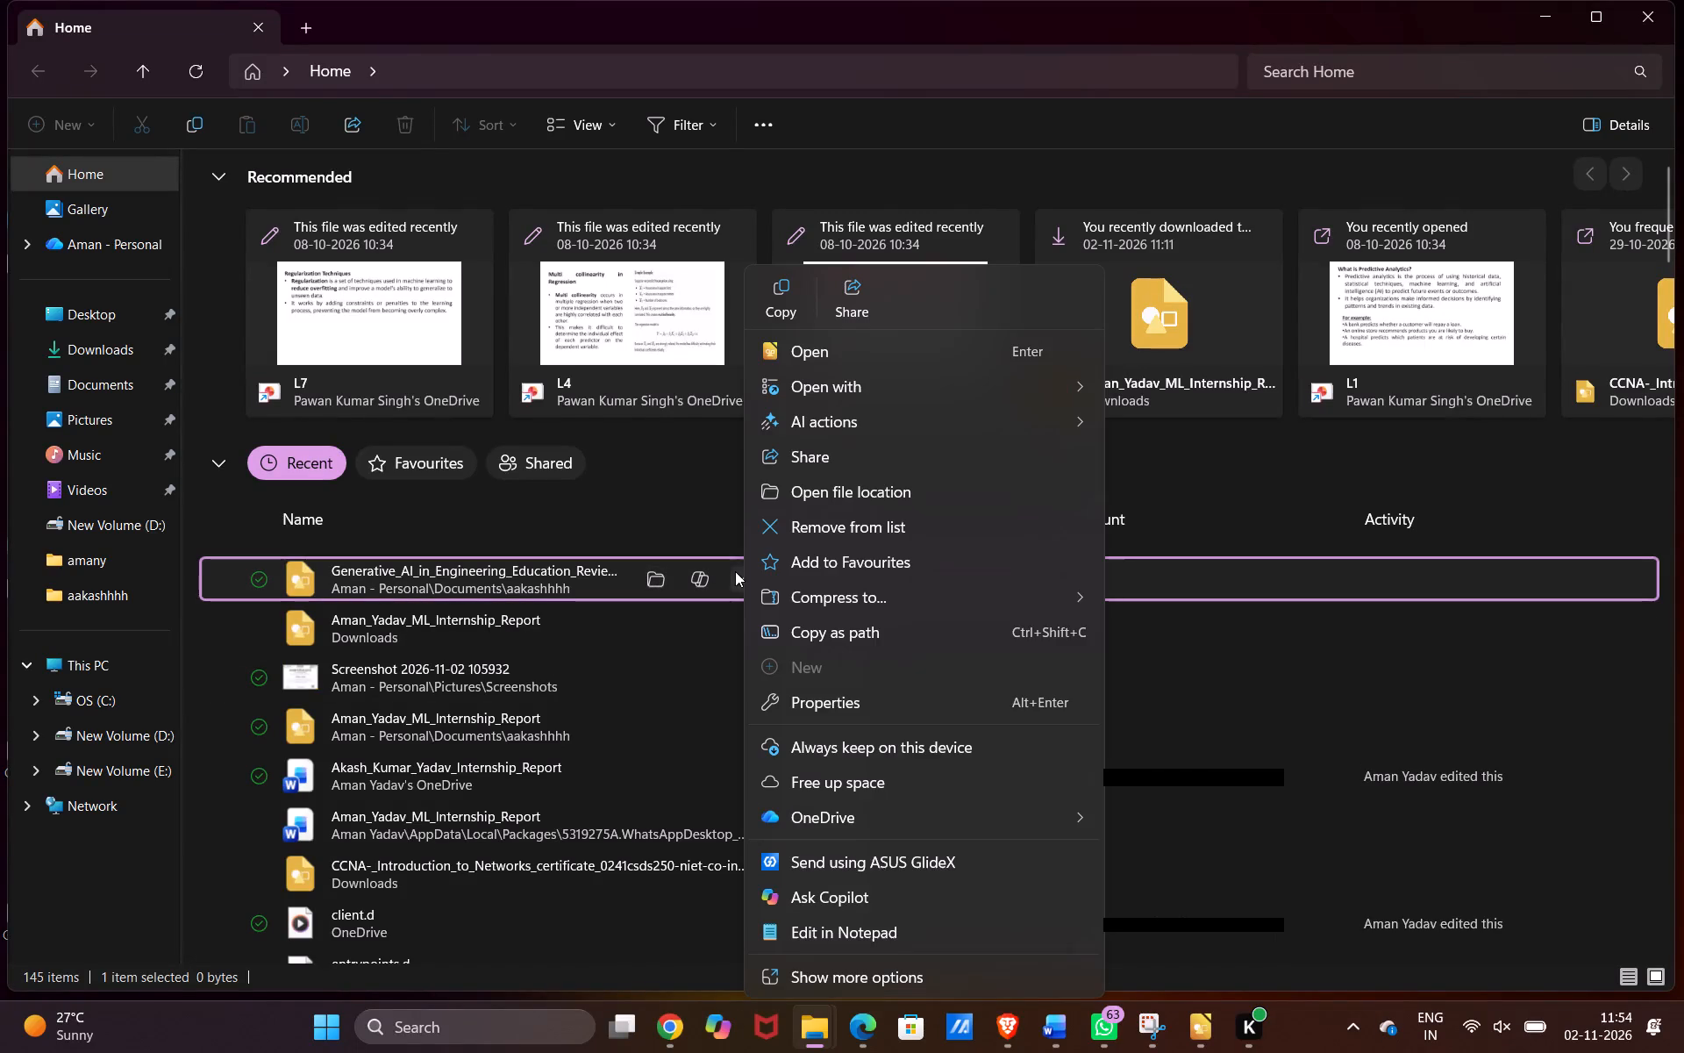
pyautogui.click(832, 387)
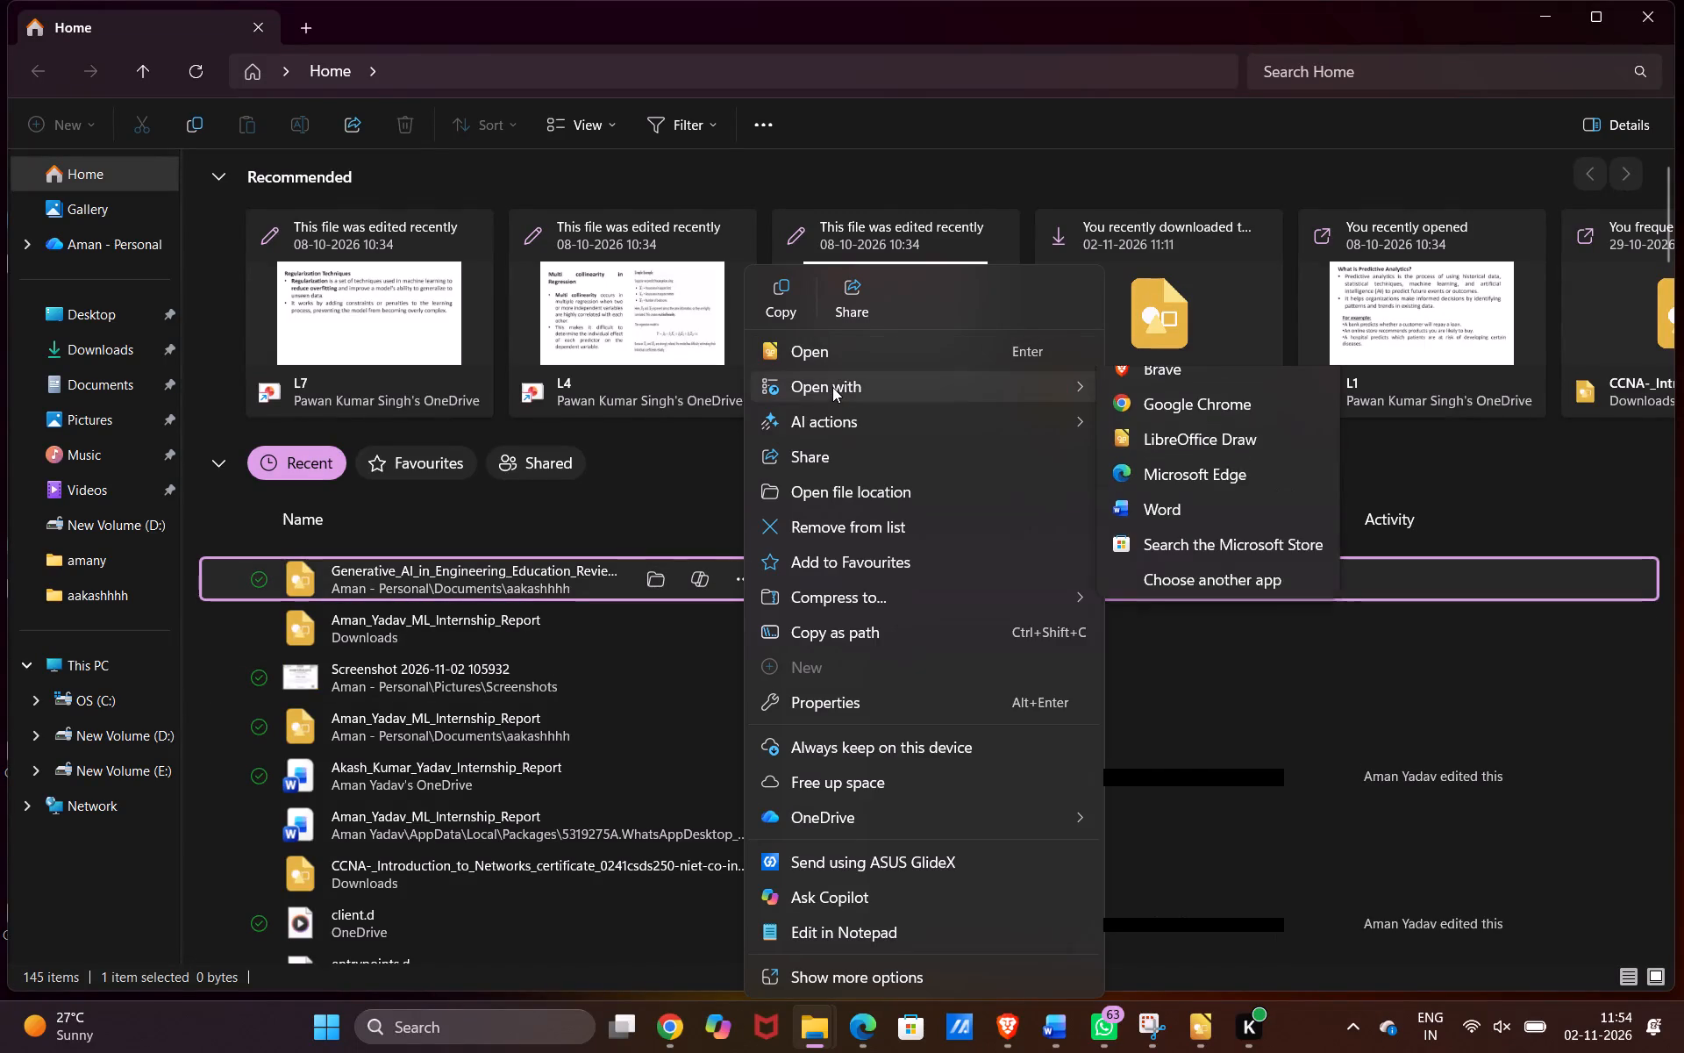
pyautogui.click(1137, 459)
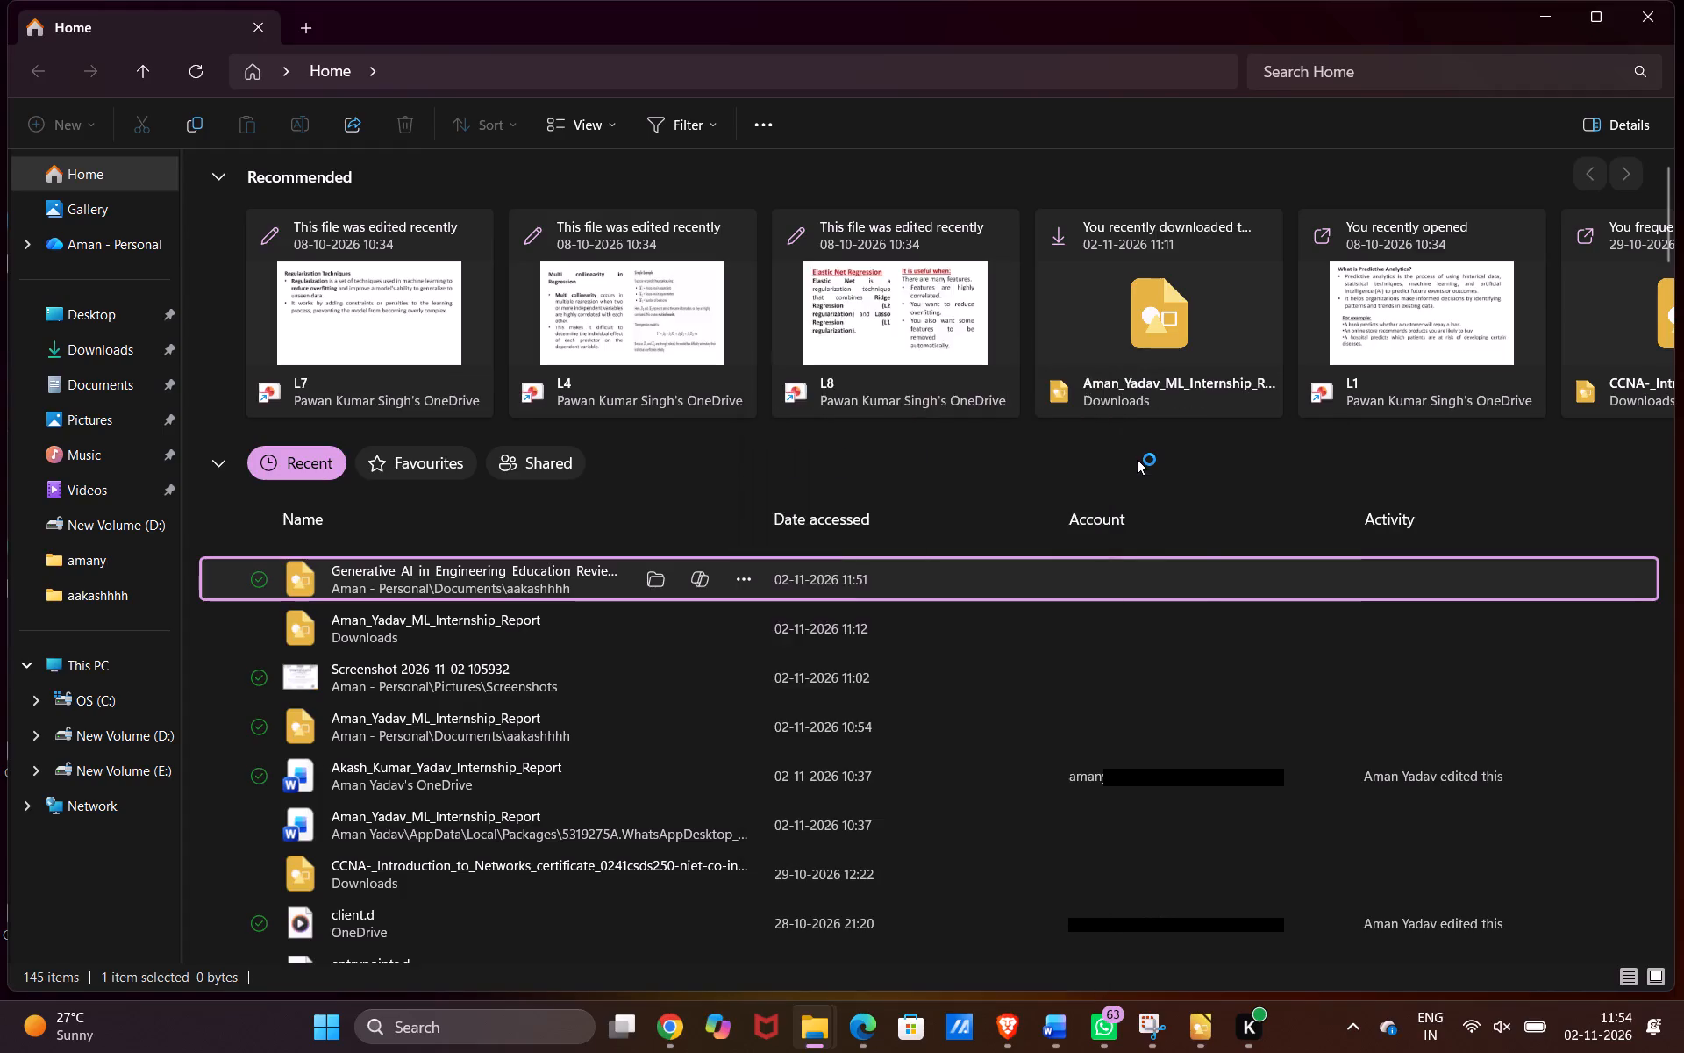
pyautogui.click(1174, 10)
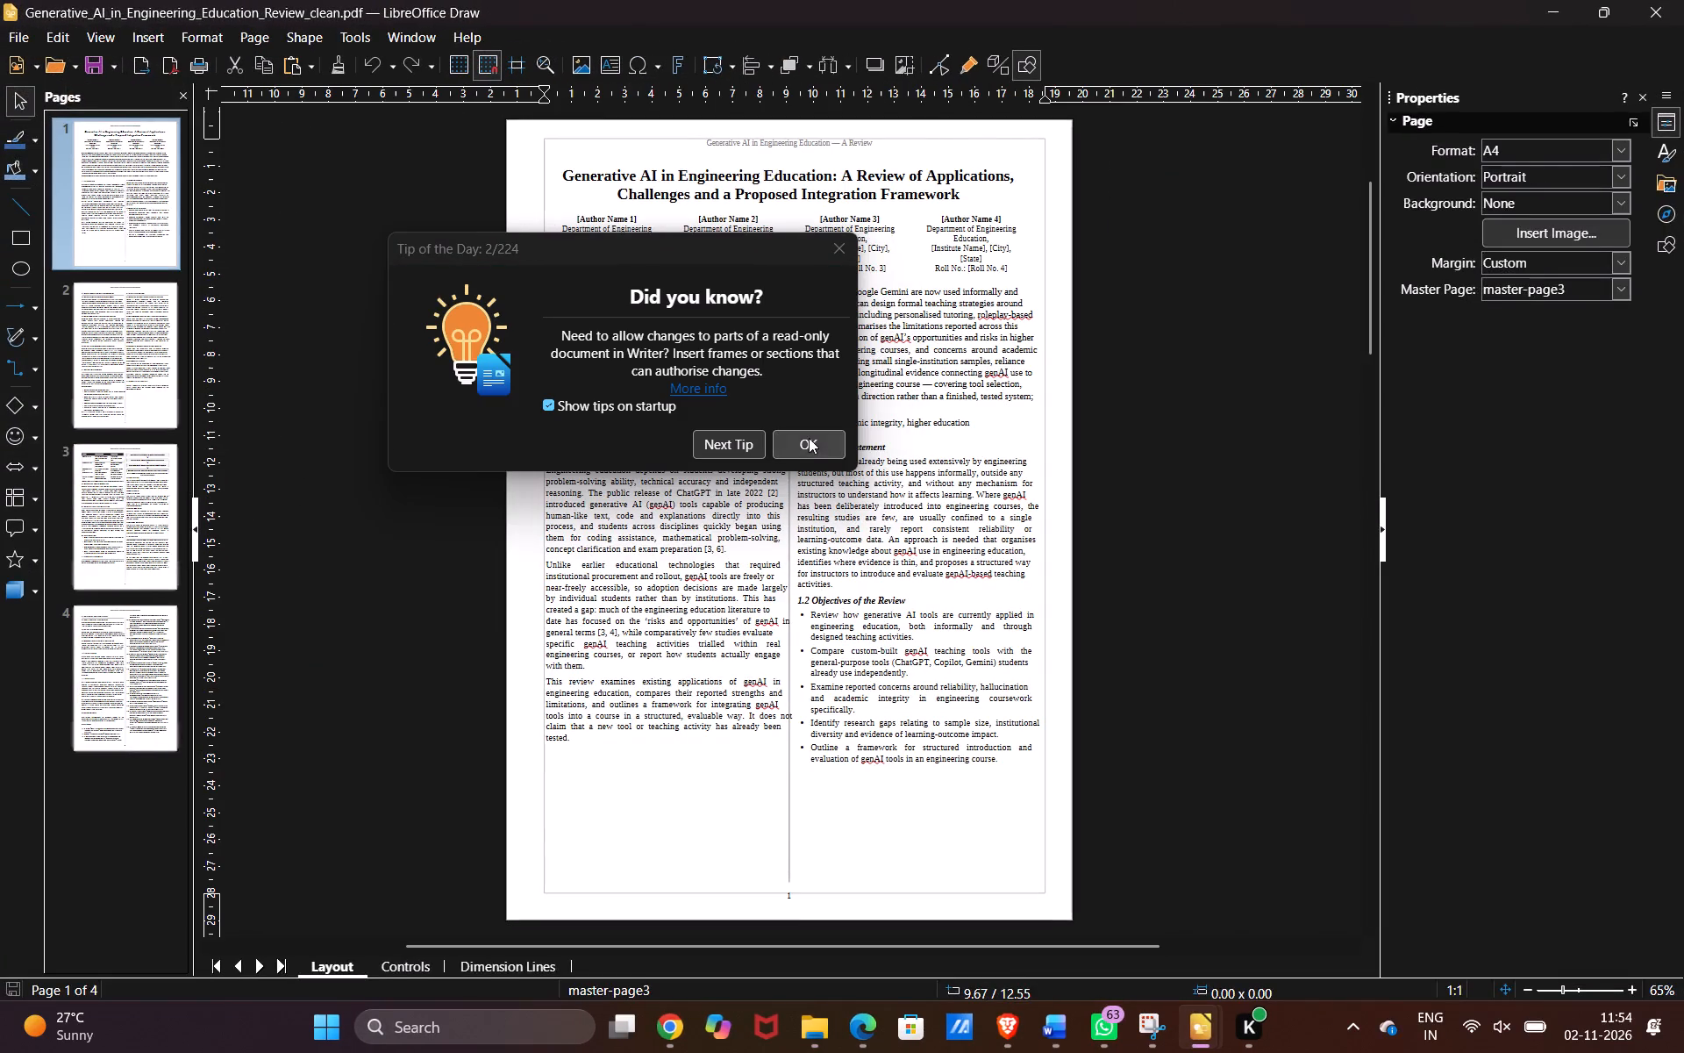
pyautogui.click(809, 438)
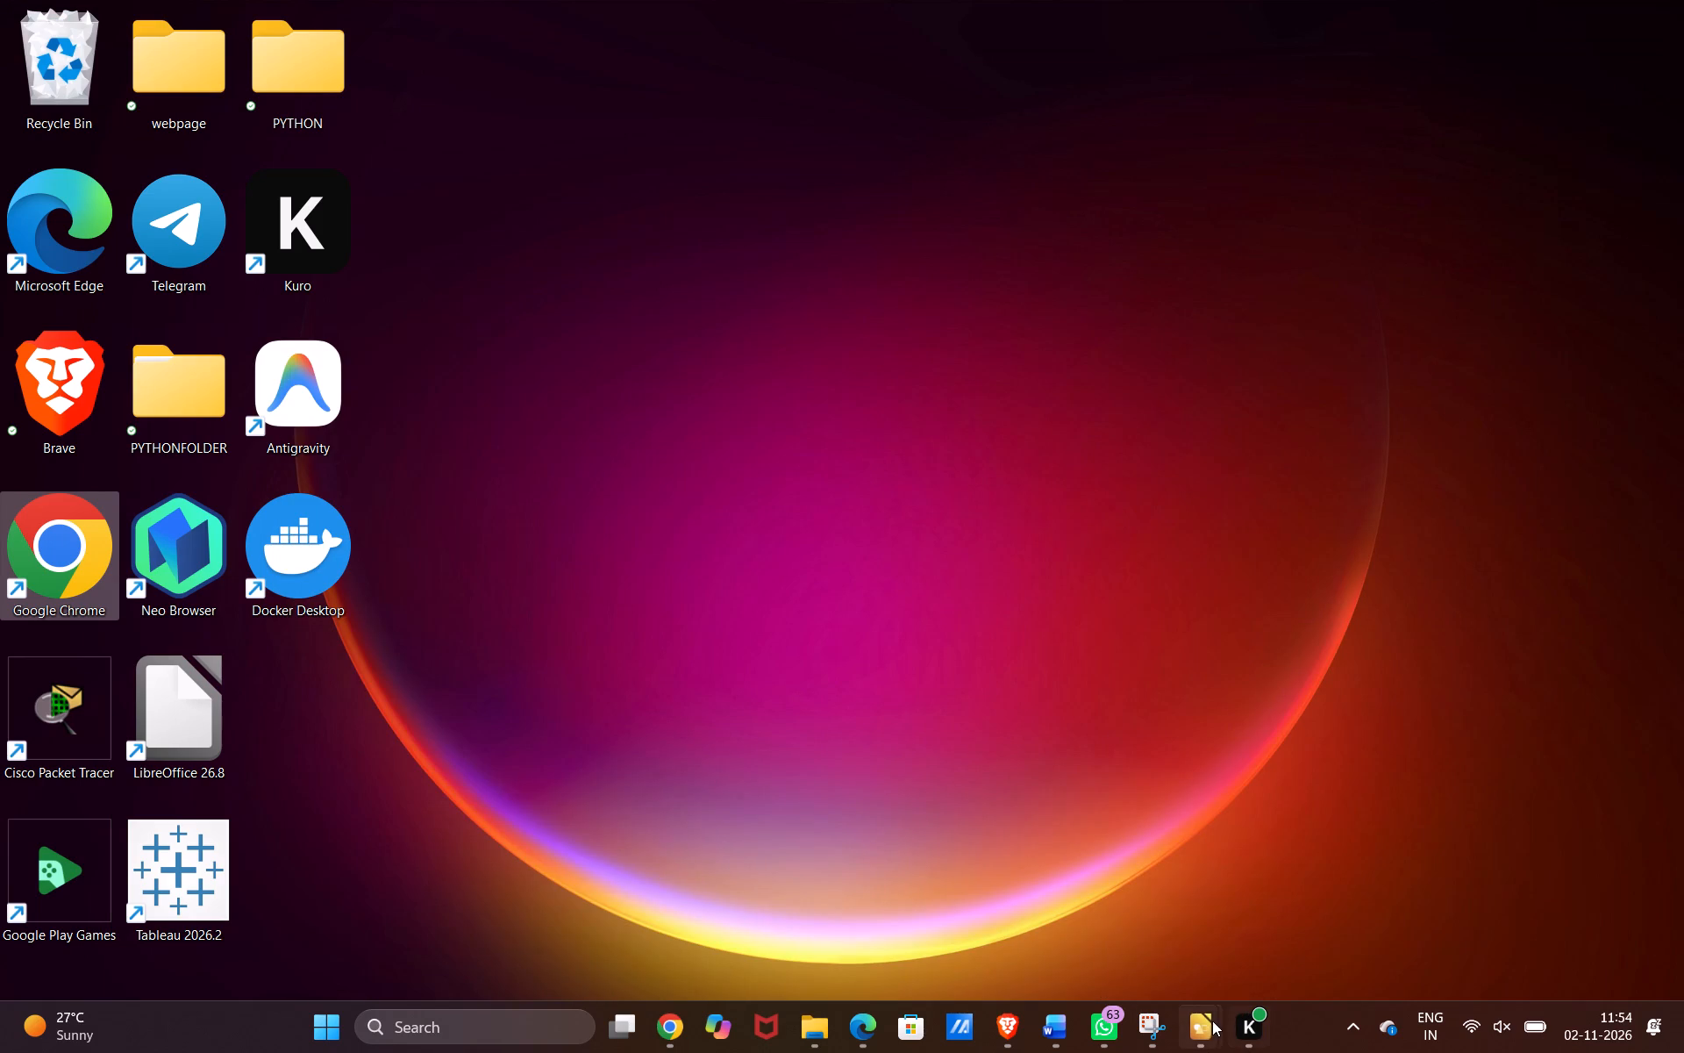
pyautogui.click(1210, 1019)
pyautogui.click(1275, 931)
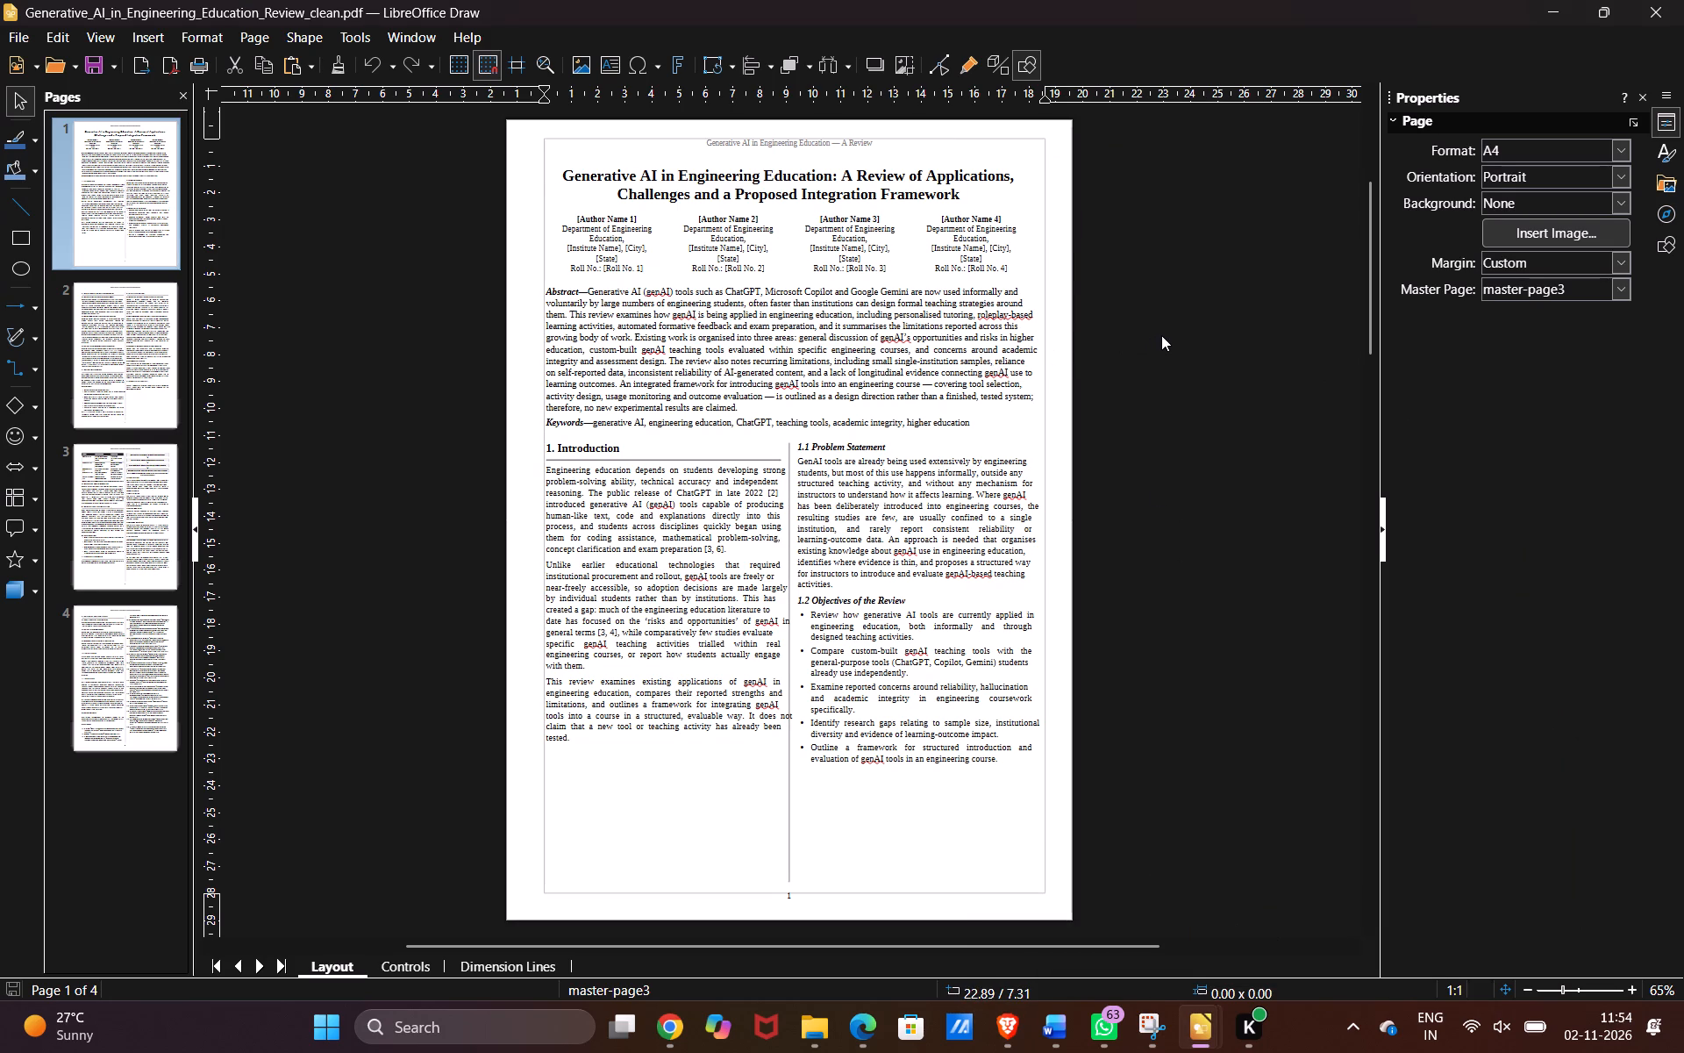
# Delete the "Generative AI in Engineering Education — A Review" header text frame above the title on page 1.
pyautogui.keyDown('ctrl'); pyautogui.scroll(3, 1161, 335); pyautogui.keyUp('ctrl')
pyautogui.hscroll(1, 597, 393)
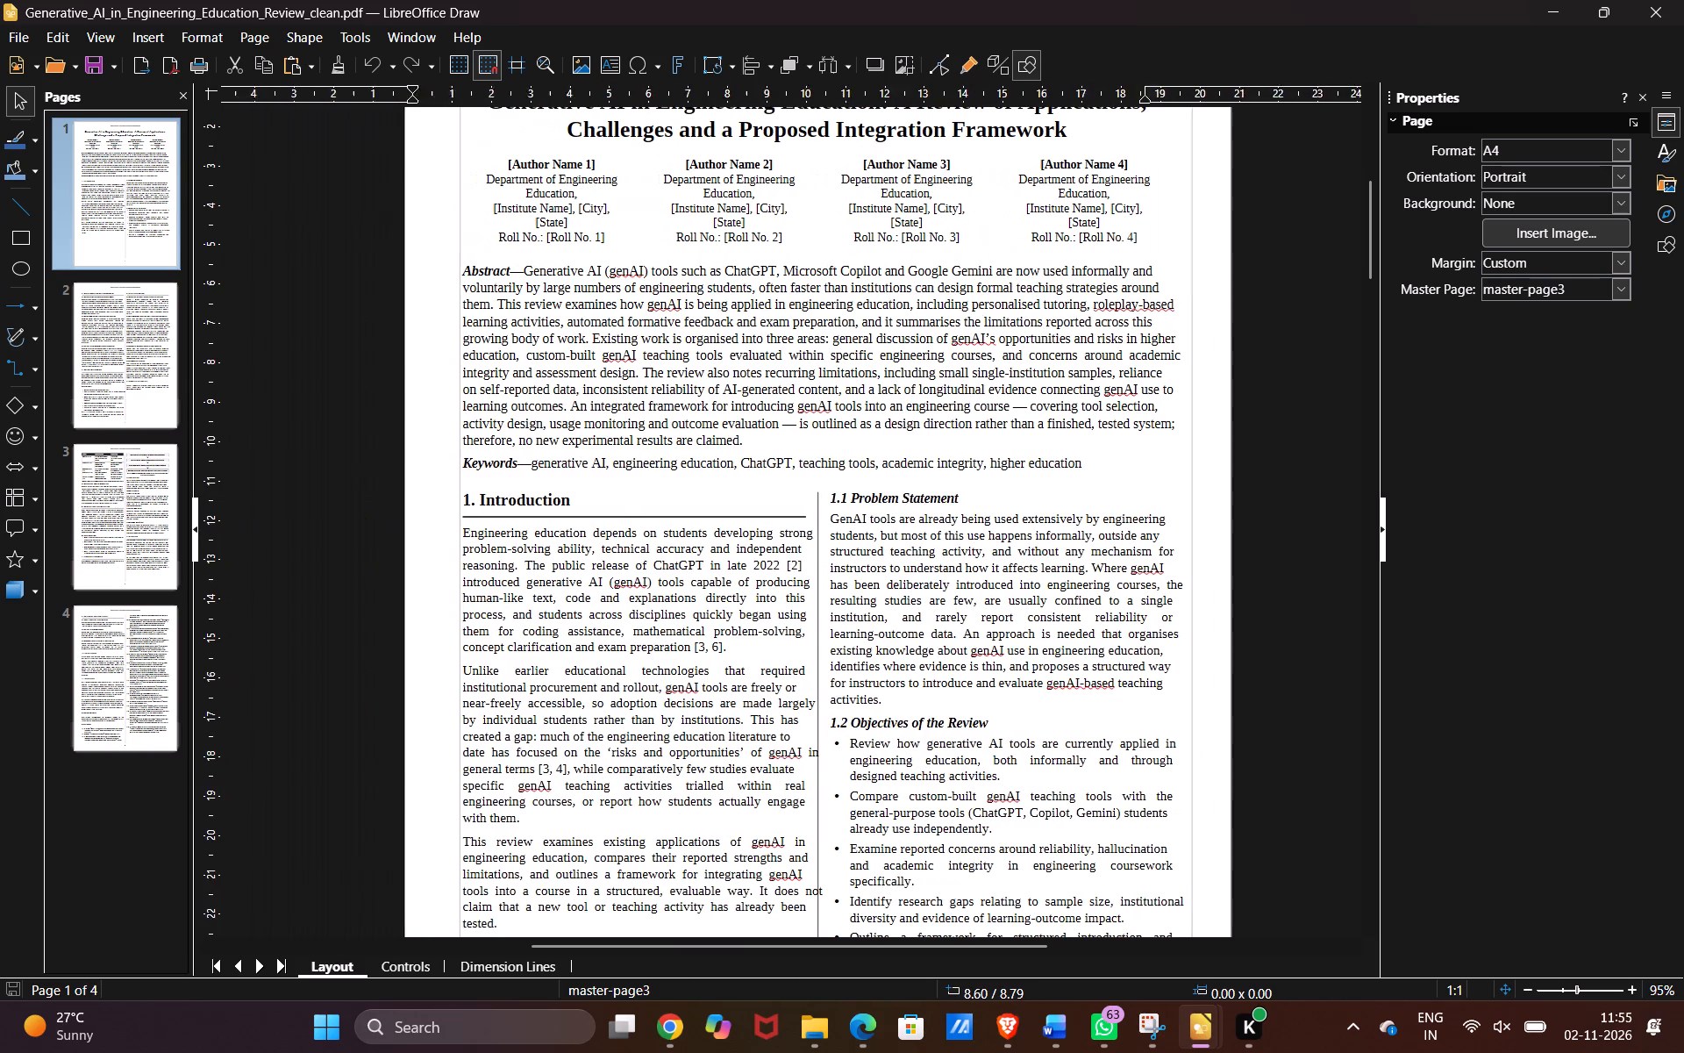
pyautogui.hscroll(1, 597, 393)
pyautogui.keyDown('ctrl'); pyautogui.scroll(1, 597, 393); pyautogui.keyUp('ctrl')
pyautogui.keyDown('ctrl'); pyautogui.hscroll(1, 597, 393); pyautogui.keyUp('ctrl')
pyautogui.scroll(2, 541, 315)
pyautogui.scroll(-1, 541, 315)
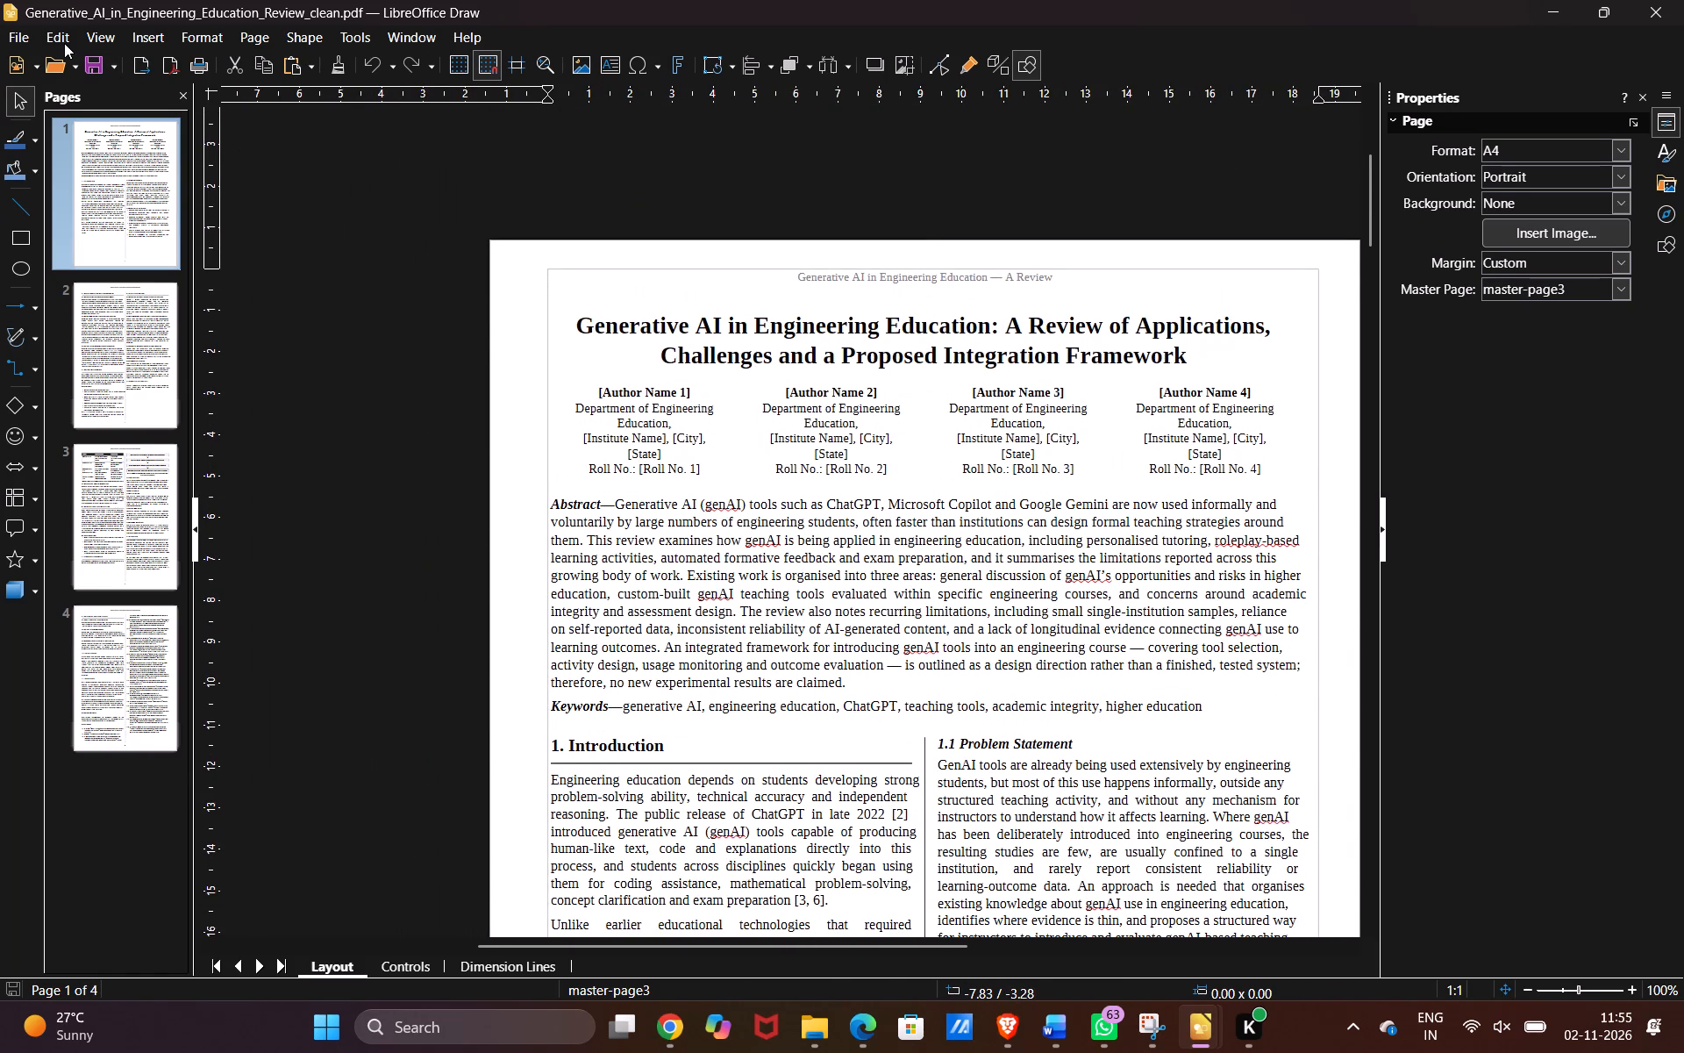
pyautogui.click(846, 269)
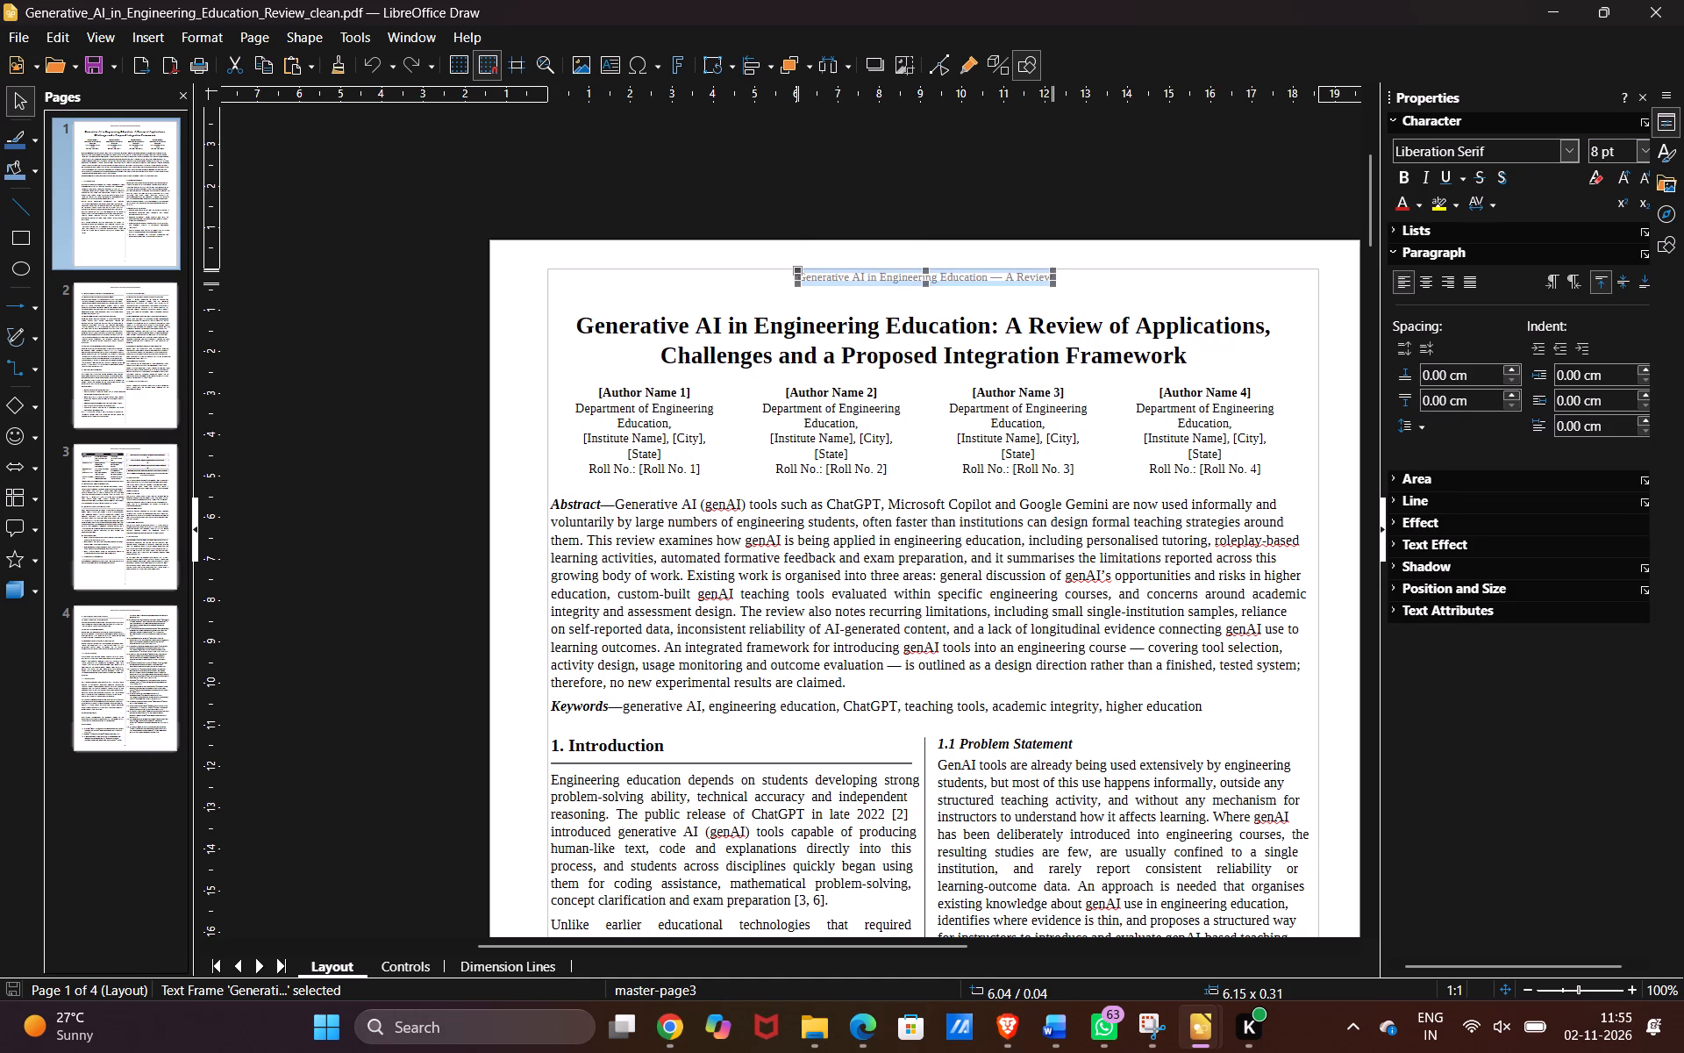
pyautogui.press('BackSpace')
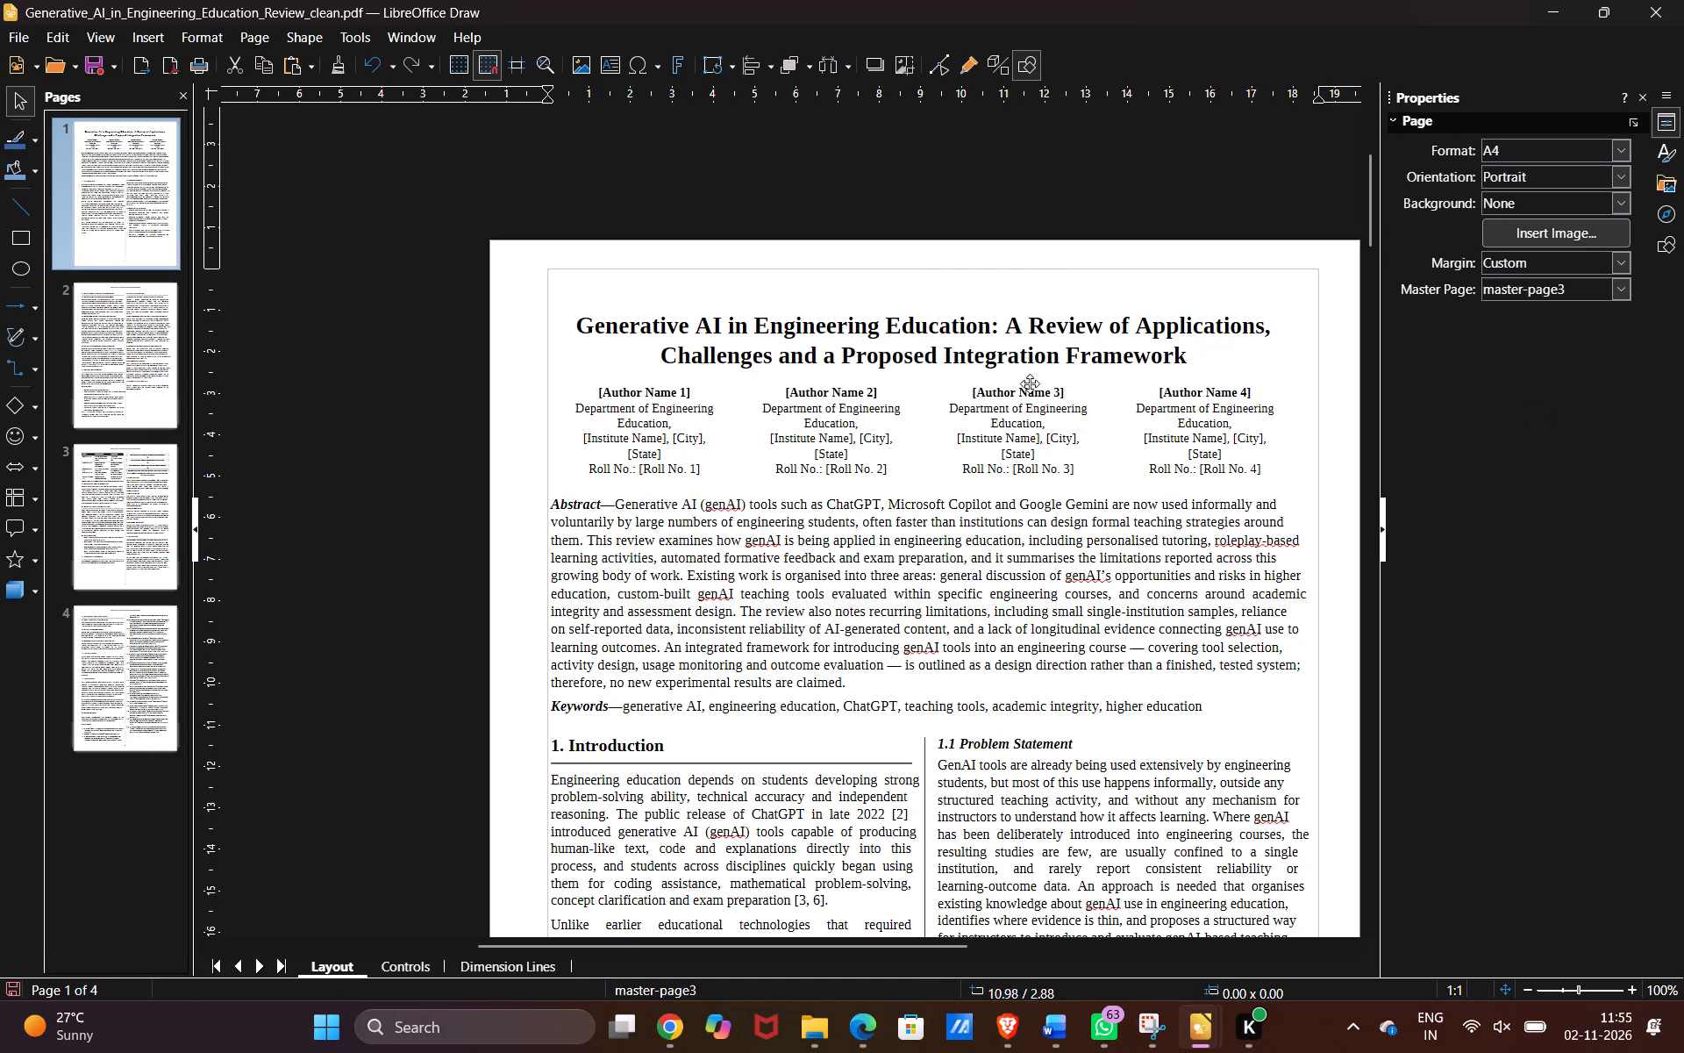
# Delete the "[Author Name 4]" text frame from the author row on page 1.
pyautogui.click(1159, 396)
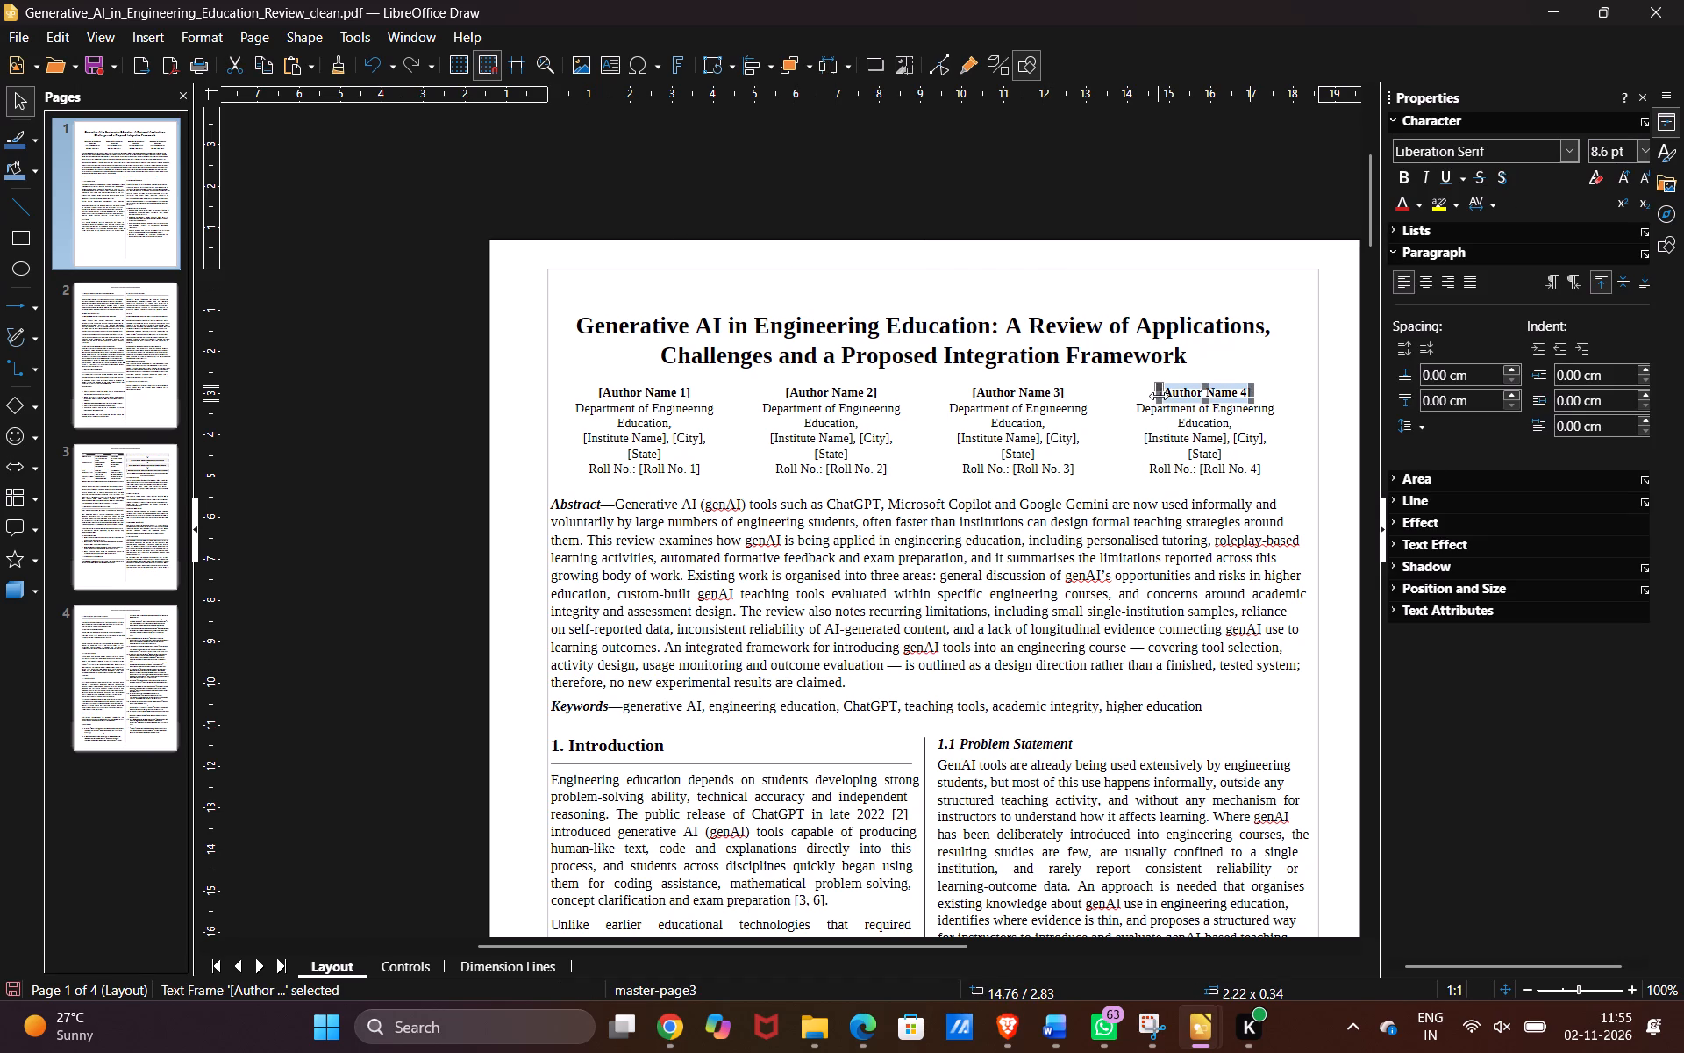
pyautogui.moveTo(1157, 387); pyautogui.dragTo(1251, 436)
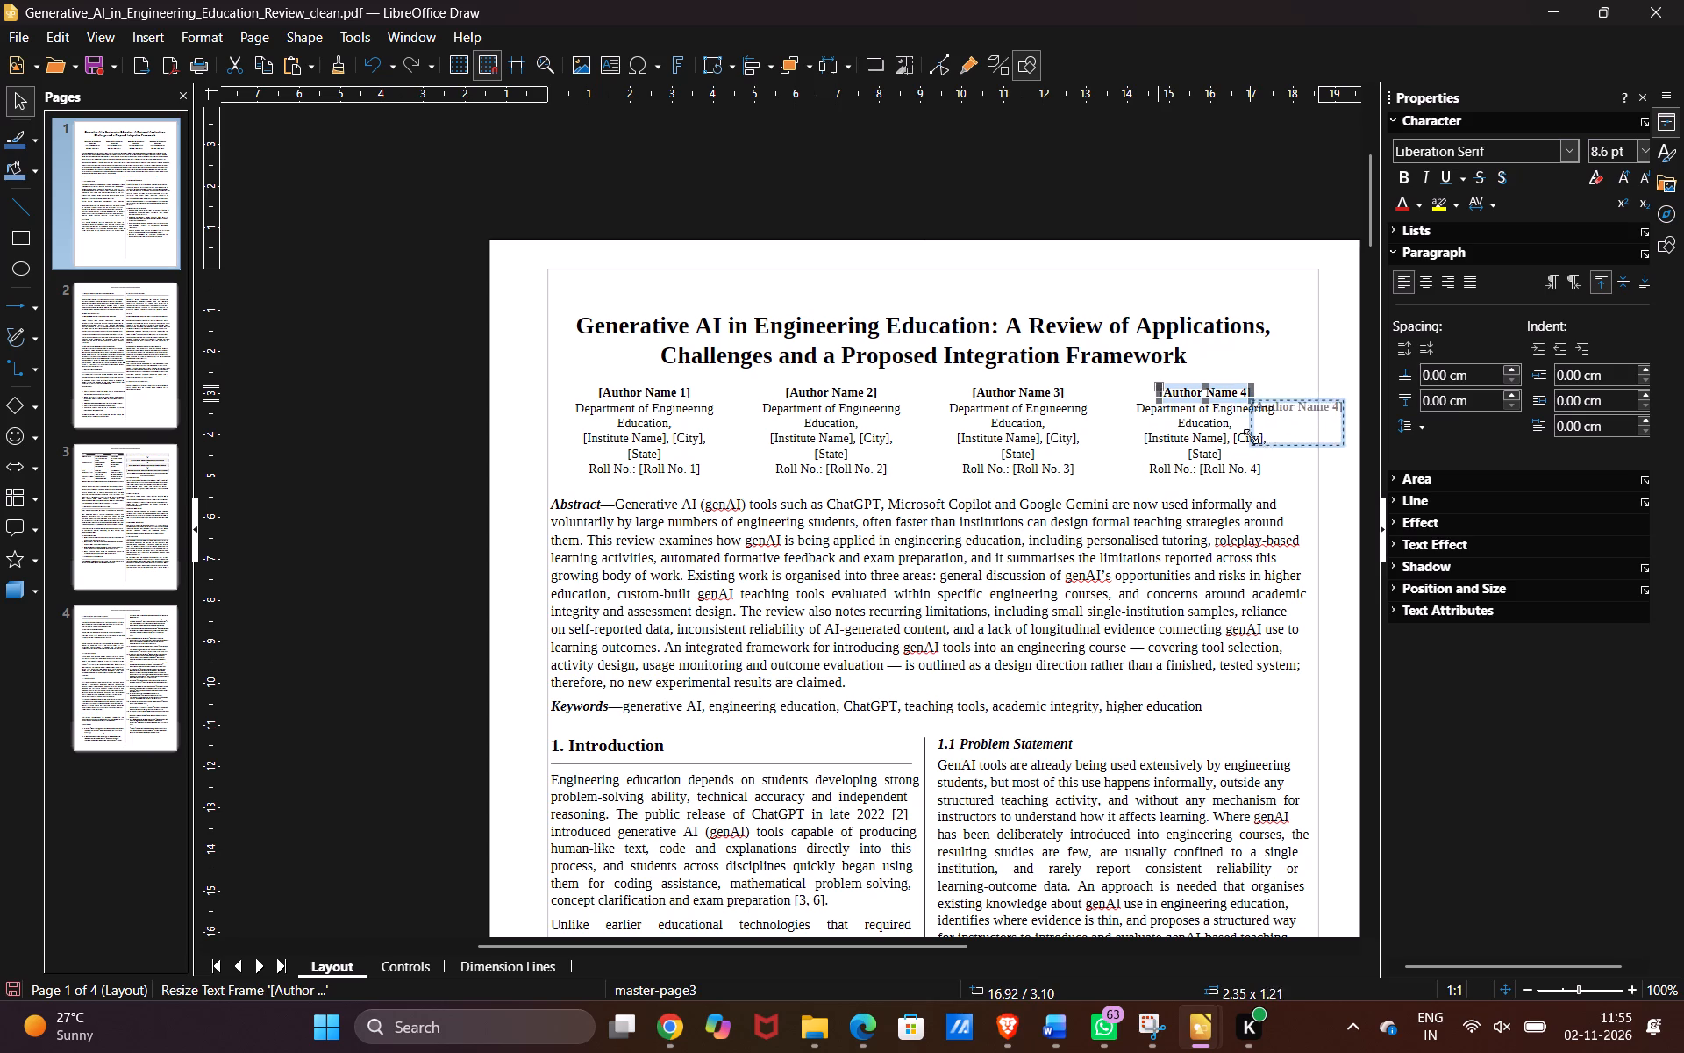
pyautogui.moveTo(1251, 436); pyautogui.dragTo(1172, 484)
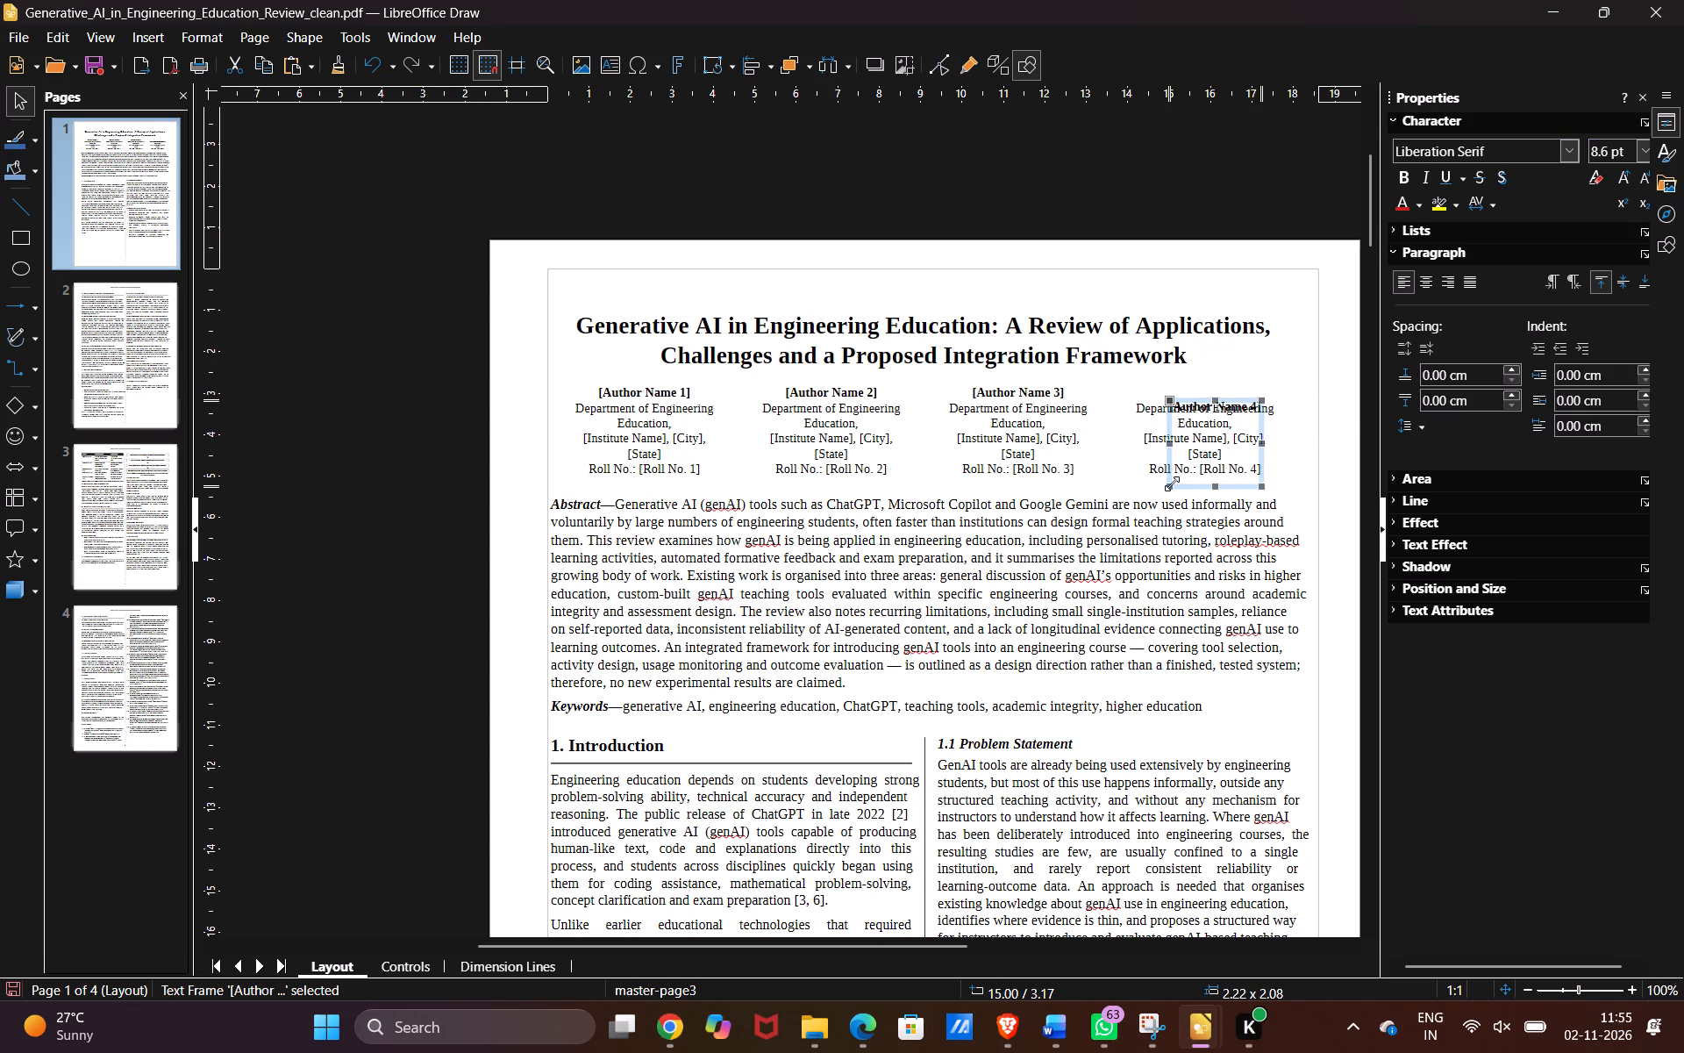
pyautogui.press('BackSpace')
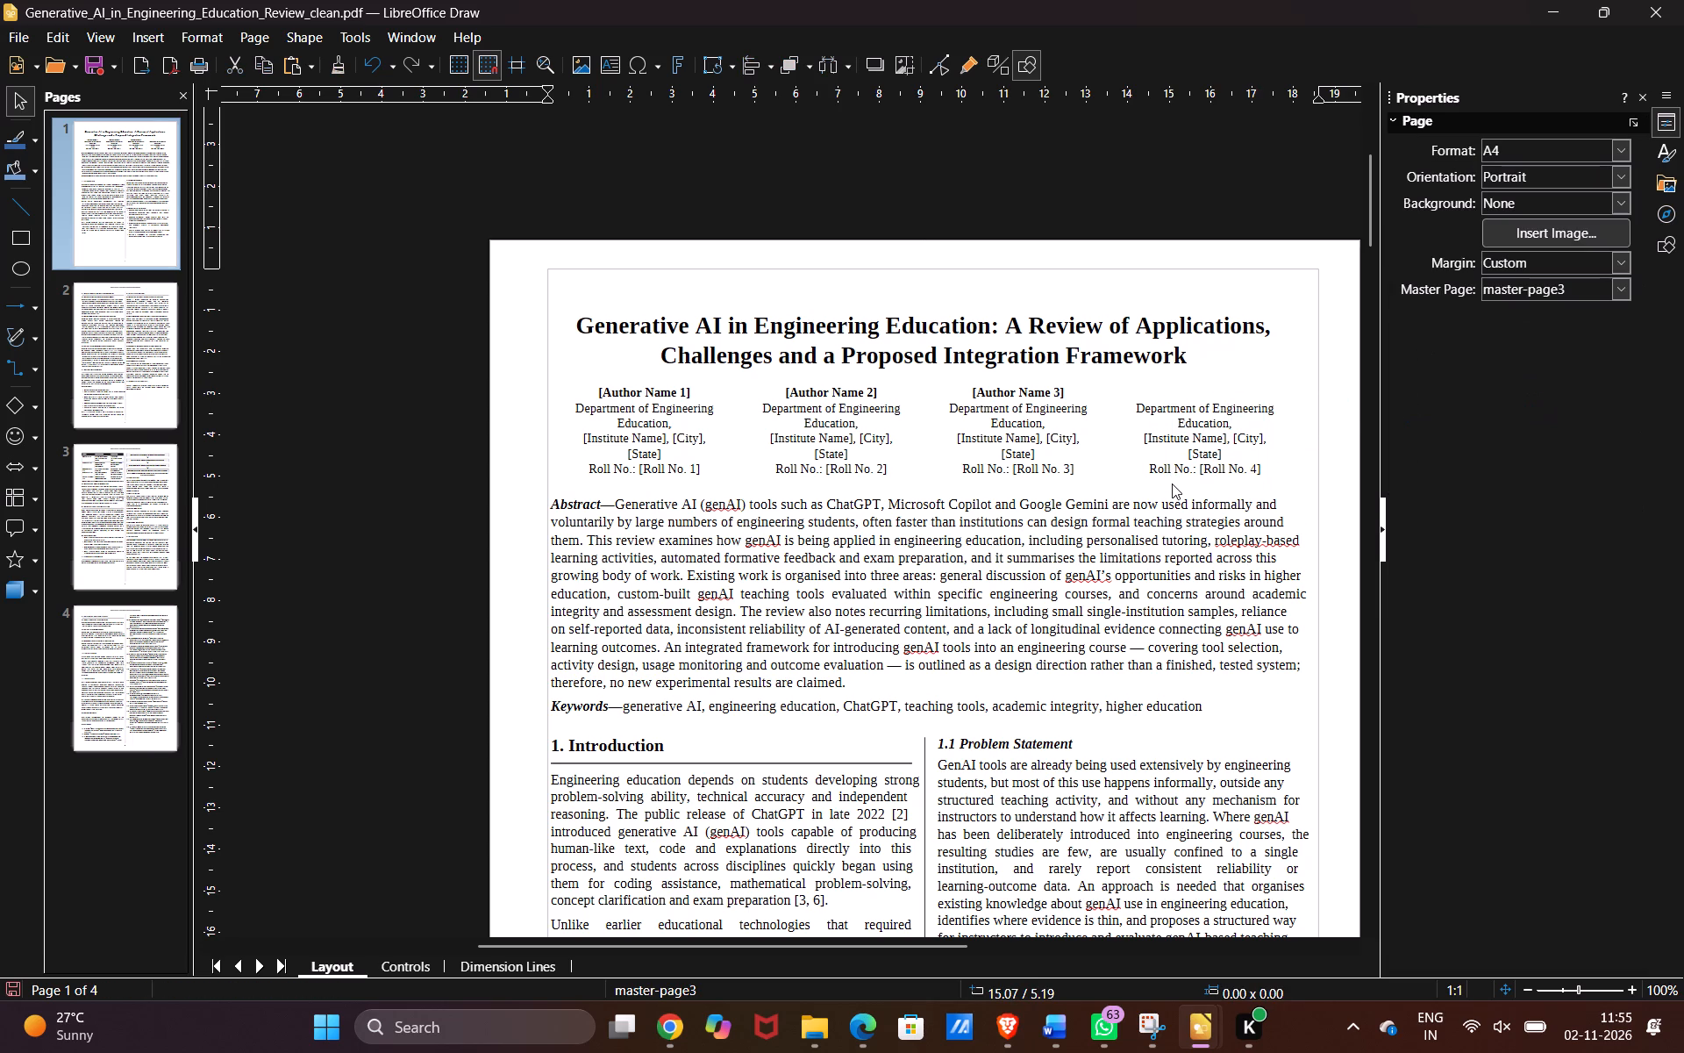
# Delete the "Department of Engineering" and "Education," text frames from the fourth author block.
pyautogui.moveTo(1138, 406); pyautogui.dragTo(1145, 413)
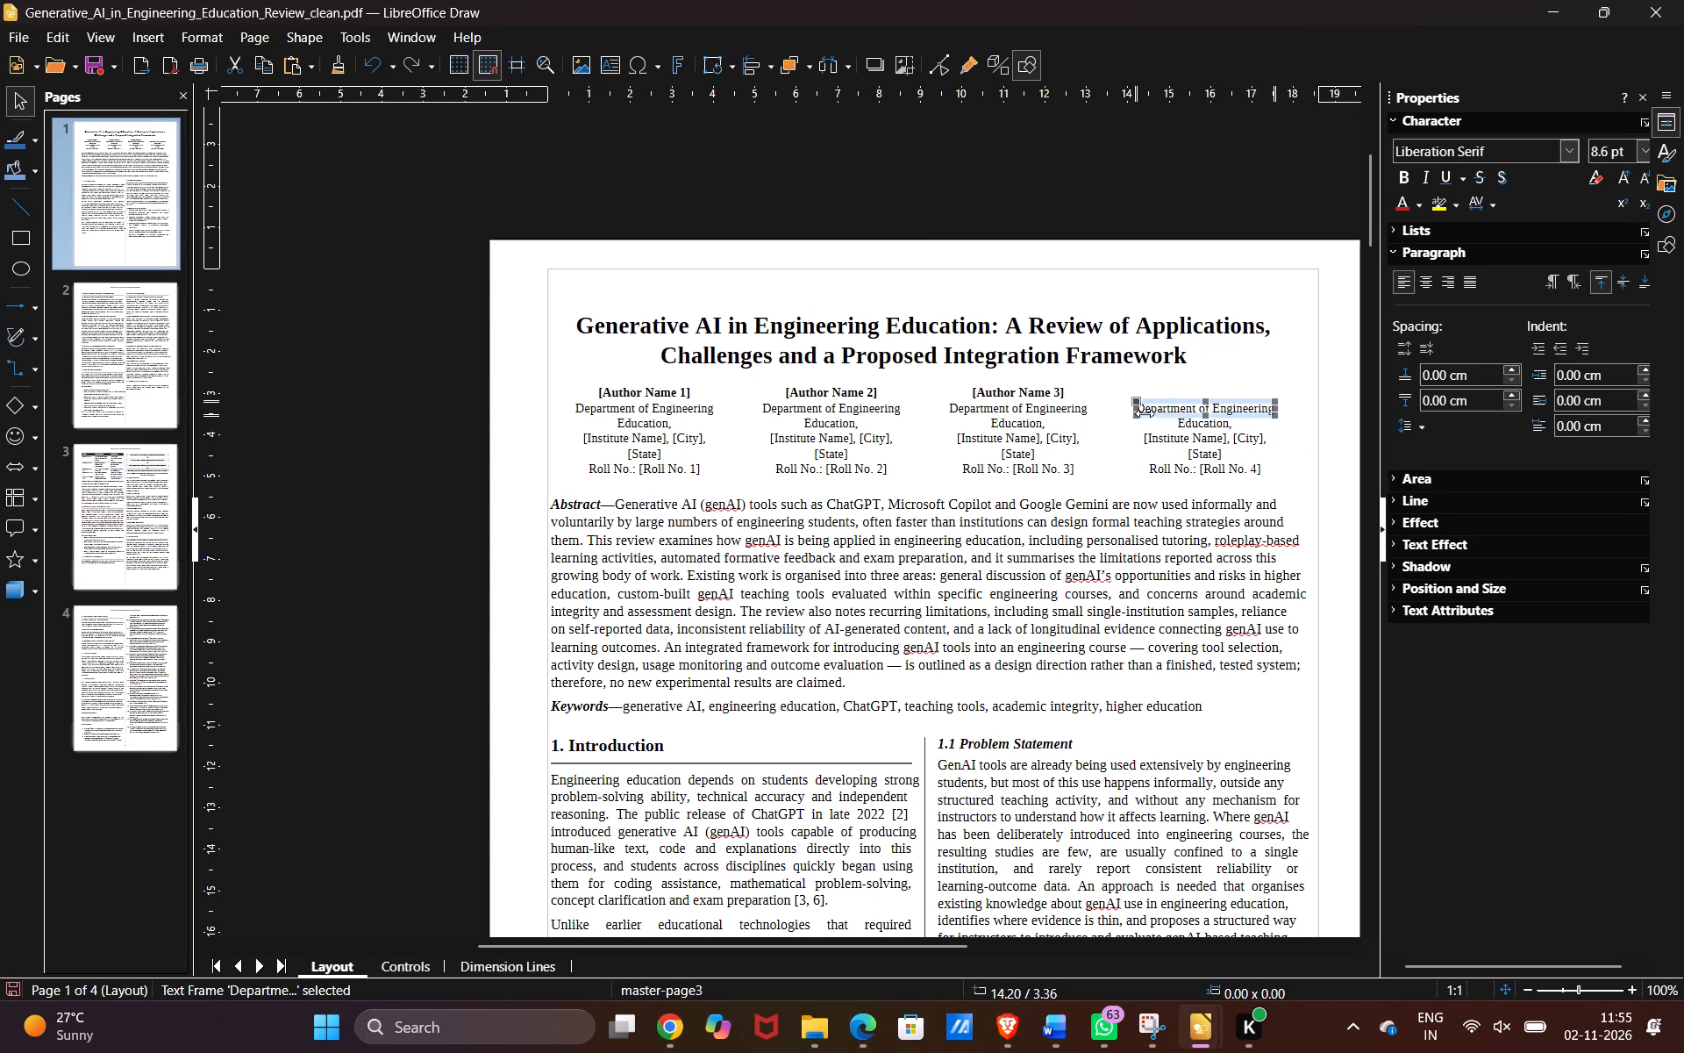
pyautogui.moveTo(1145, 413); pyautogui.dragTo(1169, 449)
pyautogui.press('BackSpace')
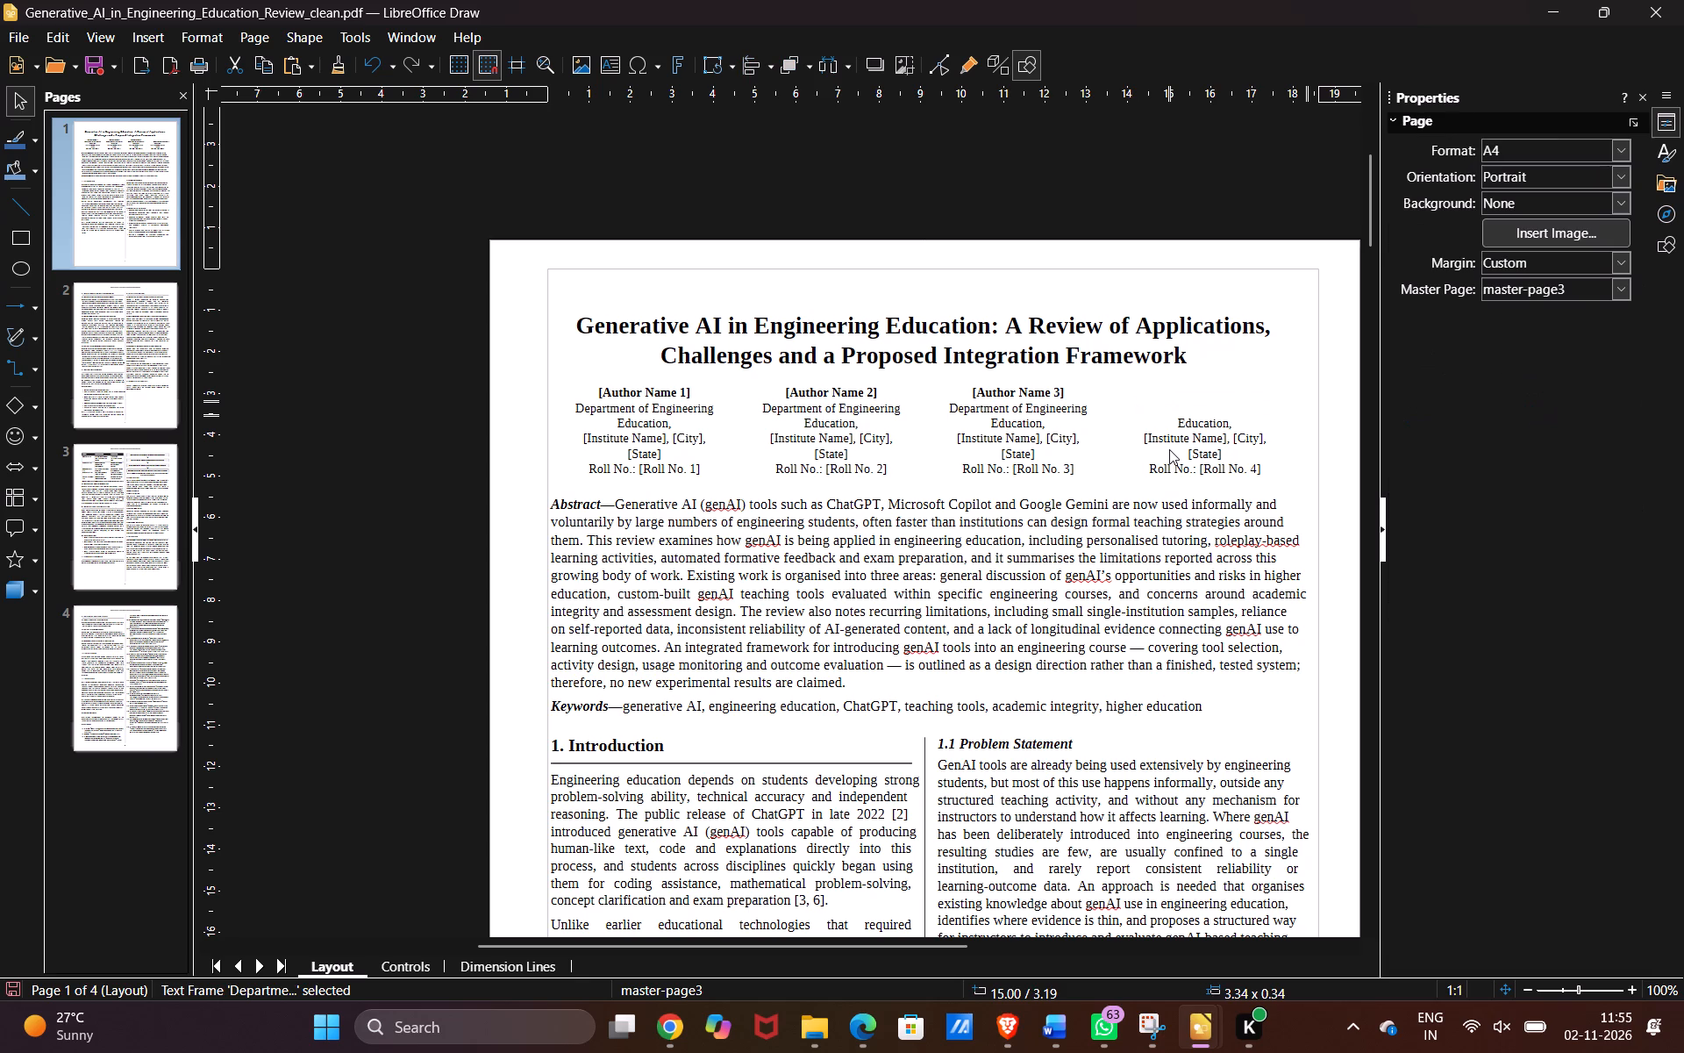
pyautogui.click(1178, 427)
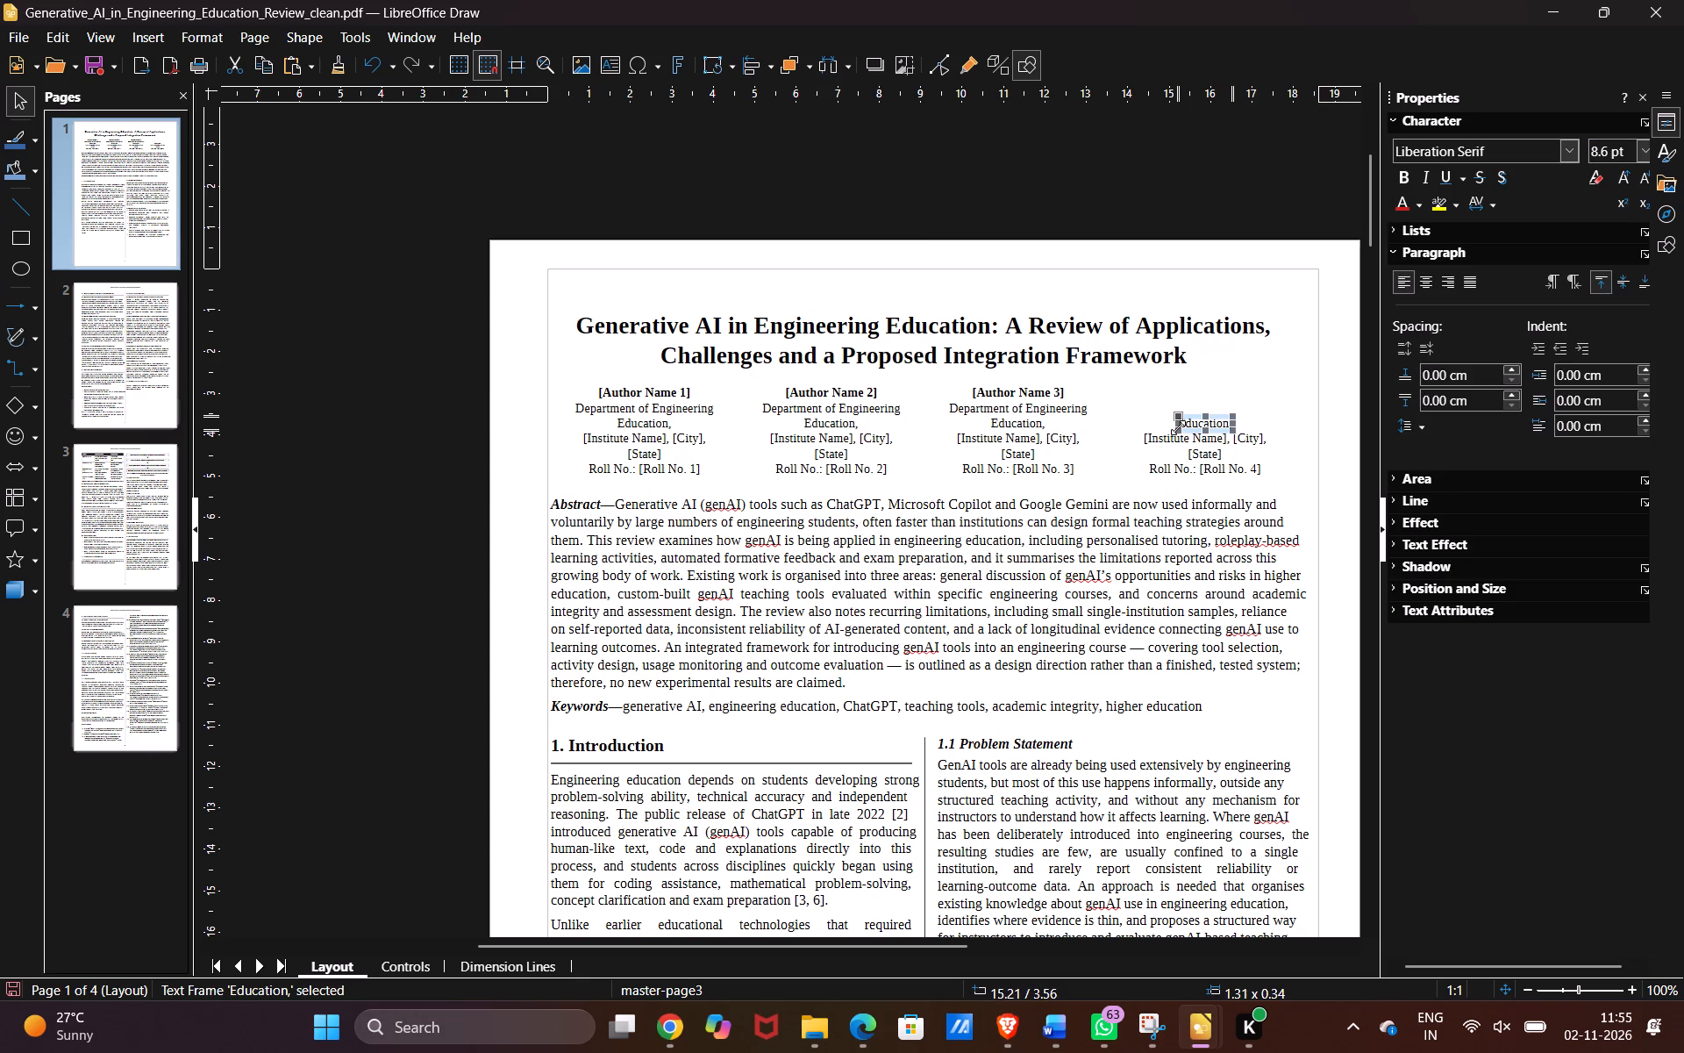
pyautogui.press('BackSpace')
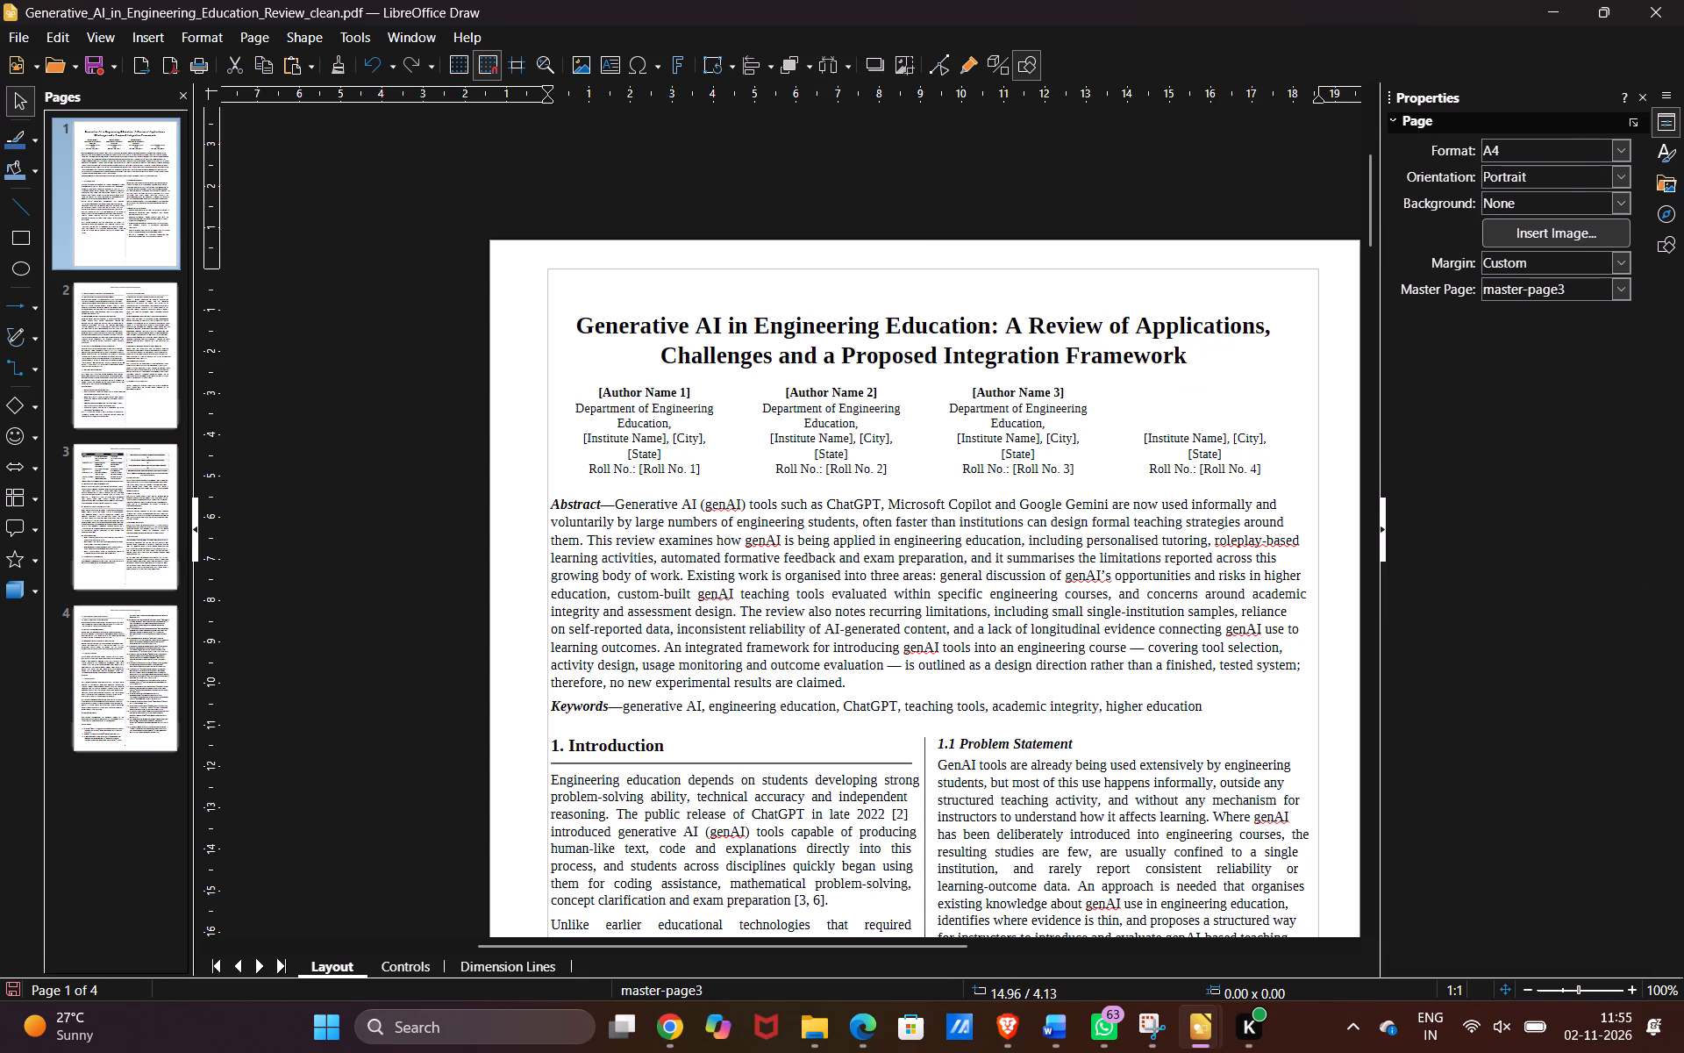
# Delete the "[Institute Name], [City]," text frame from the fourth author block.
pyautogui.click(1167, 440)
pyautogui.press('BackSpace')
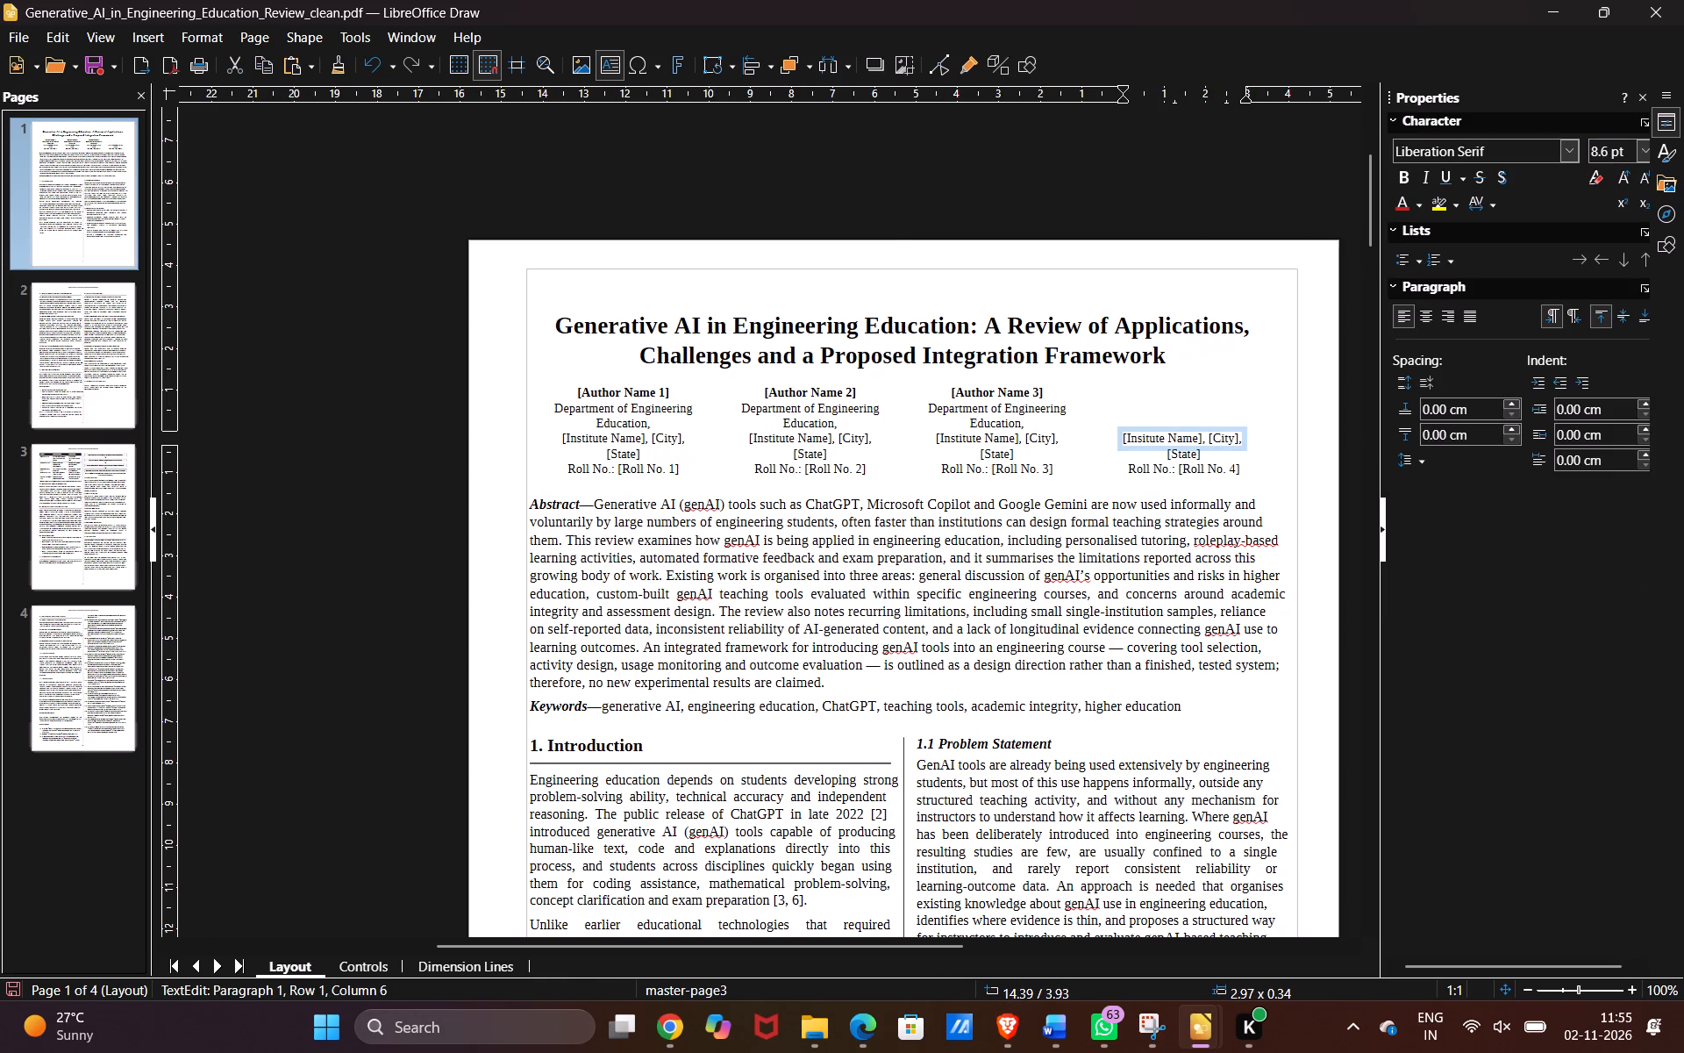
pyautogui.click(1134, 440)
pyautogui.moveTo(1134, 440); pyautogui.dragTo(1225, 448)
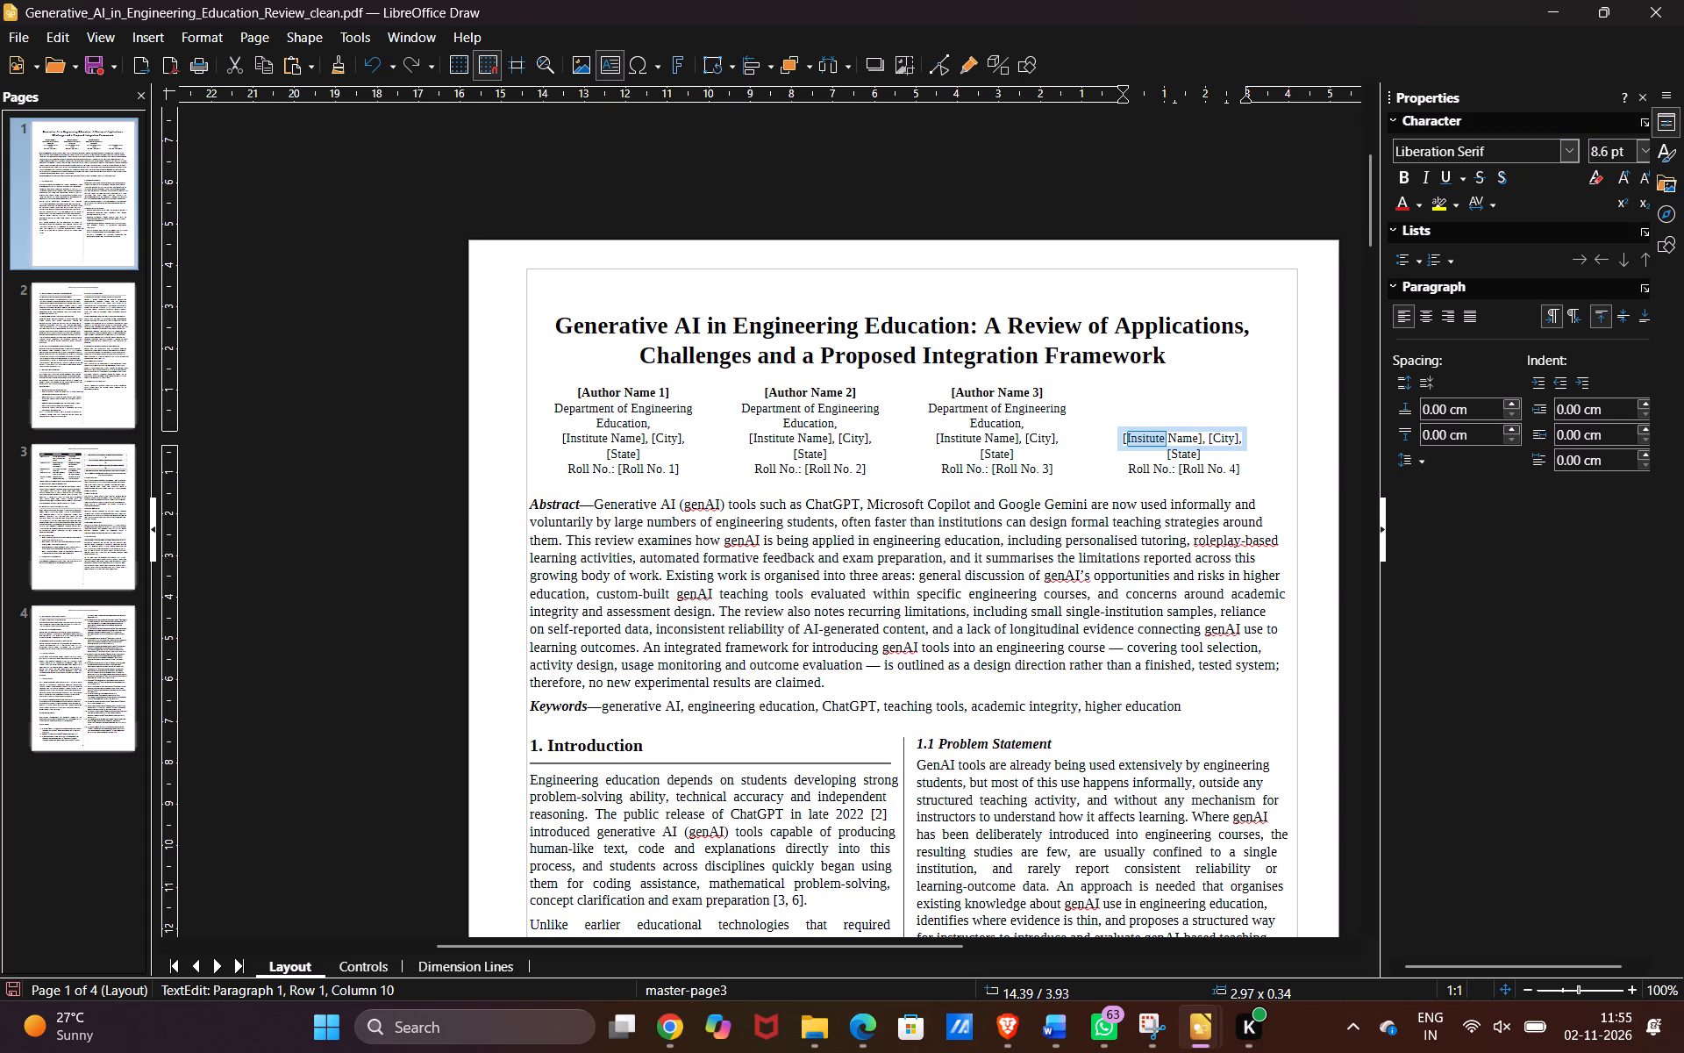
pyautogui.moveTo(1225, 448); pyautogui.dragTo(1120, 439)
pyautogui.moveTo(1120, 439); pyautogui.dragTo(1148, 436)
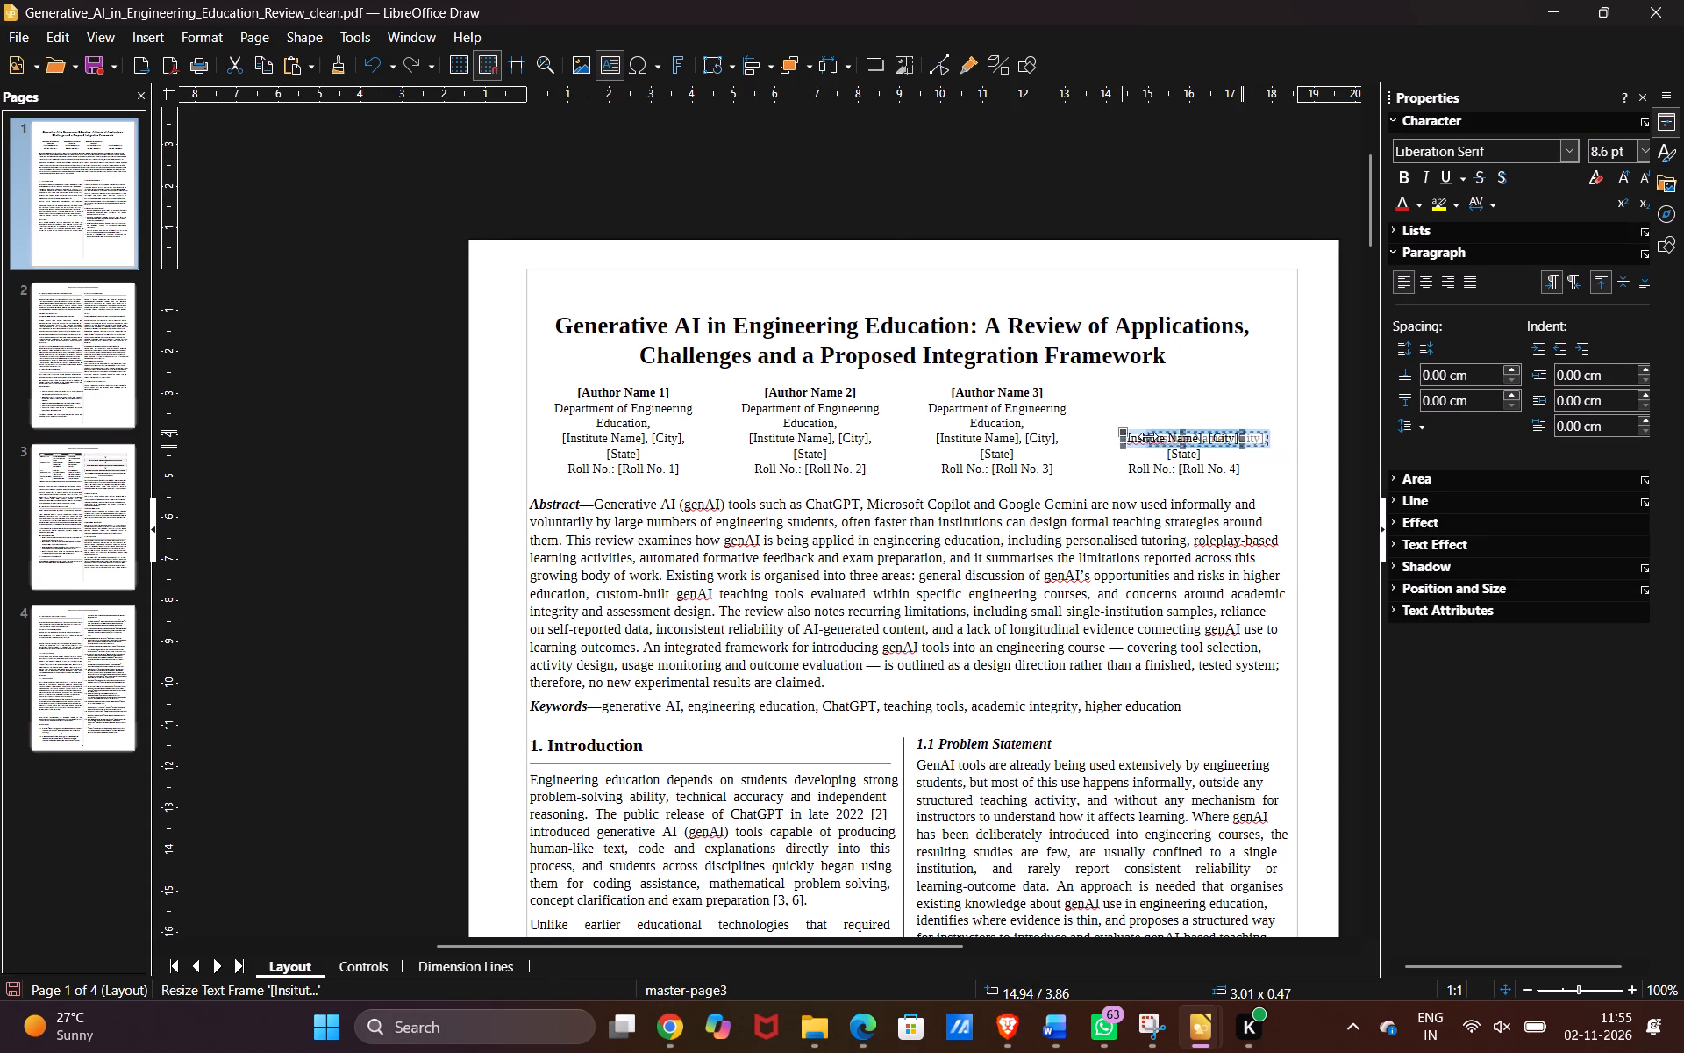
pyautogui.moveTo(1148, 436); pyautogui.dragTo(1148, 435)
pyautogui.press('BackSpace')
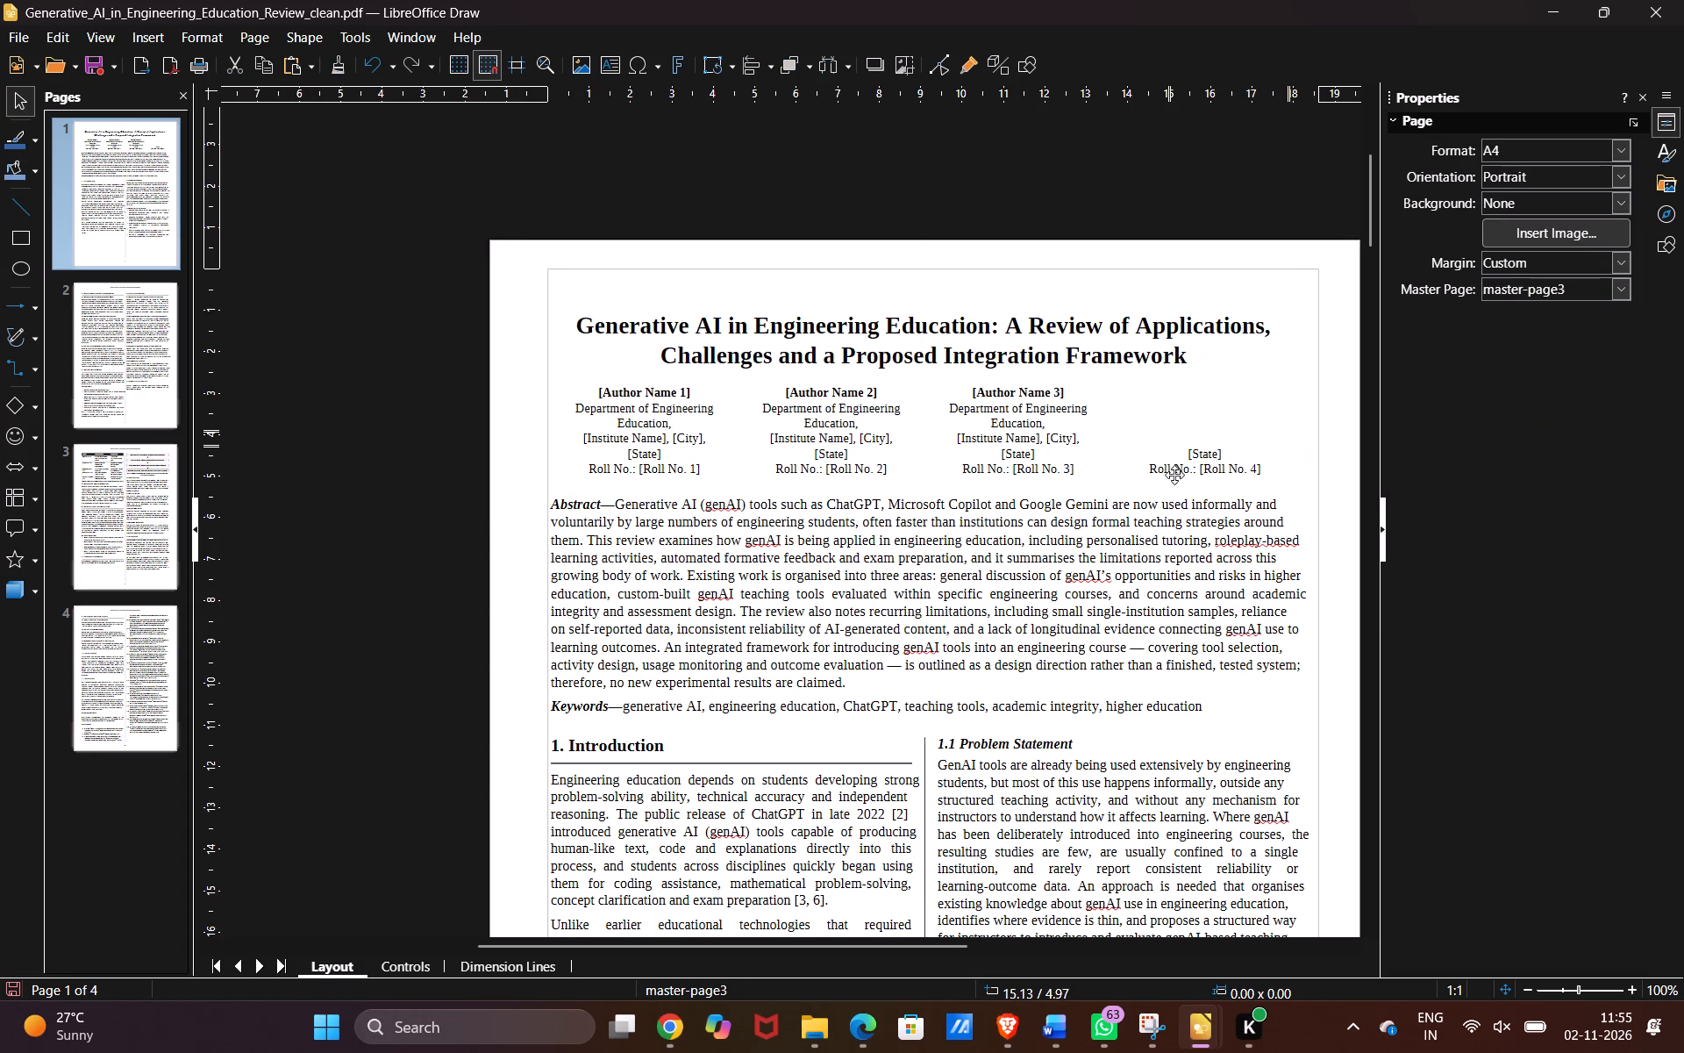
# Try to delete the text of the "Roll No.: [Roll No. 4]" line in the fourth author block.
pyautogui.doubleClick(1174, 462)
pyautogui.press('BackSpace')
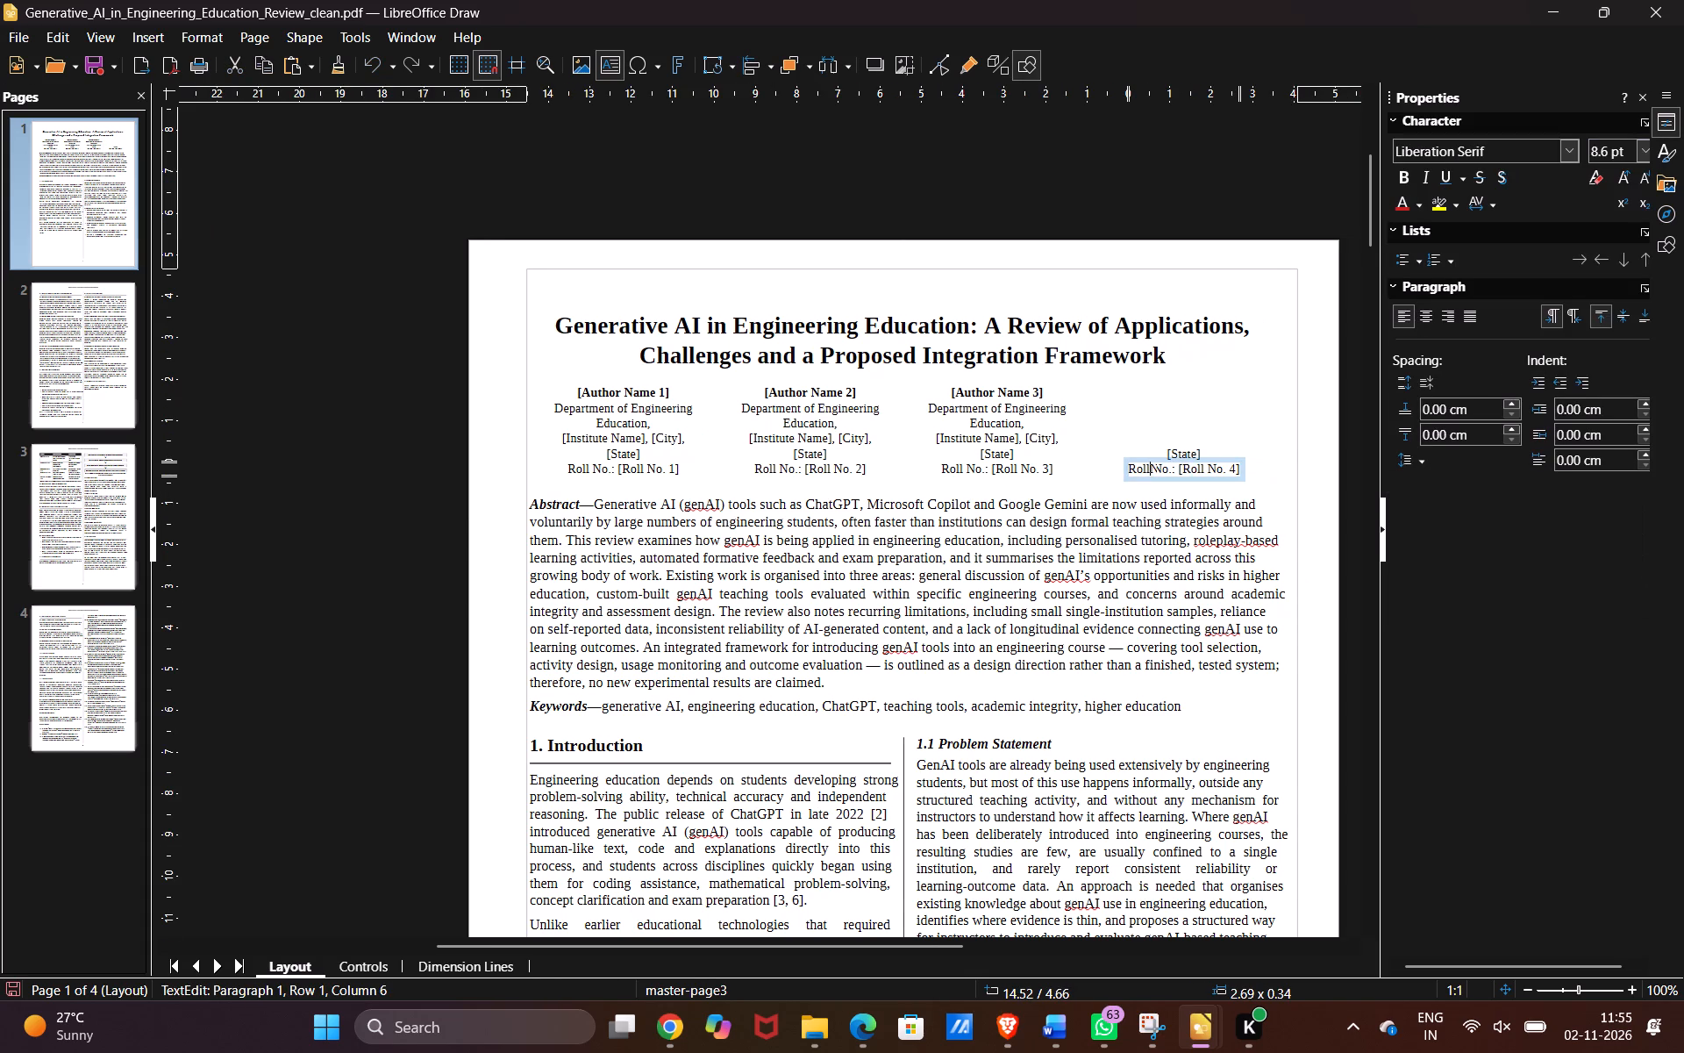
pyautogui.doubleClick(1174, 462)
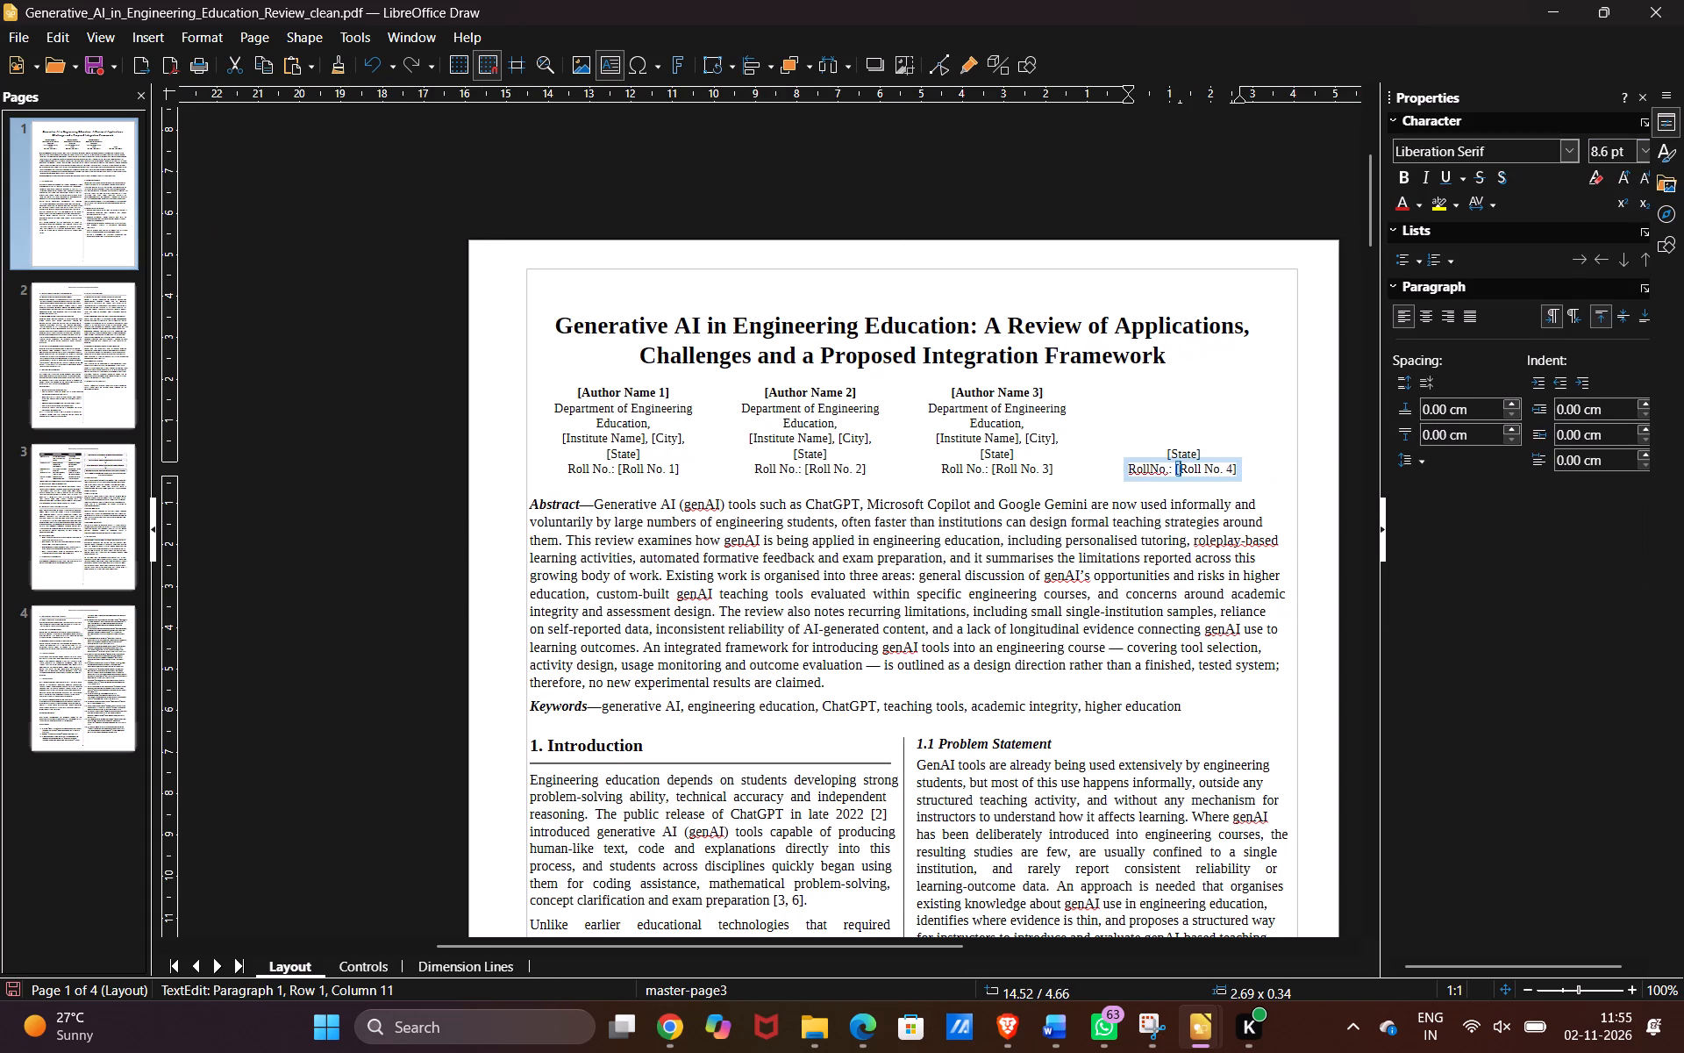
pyautogui.doubleClick(1165, 464)
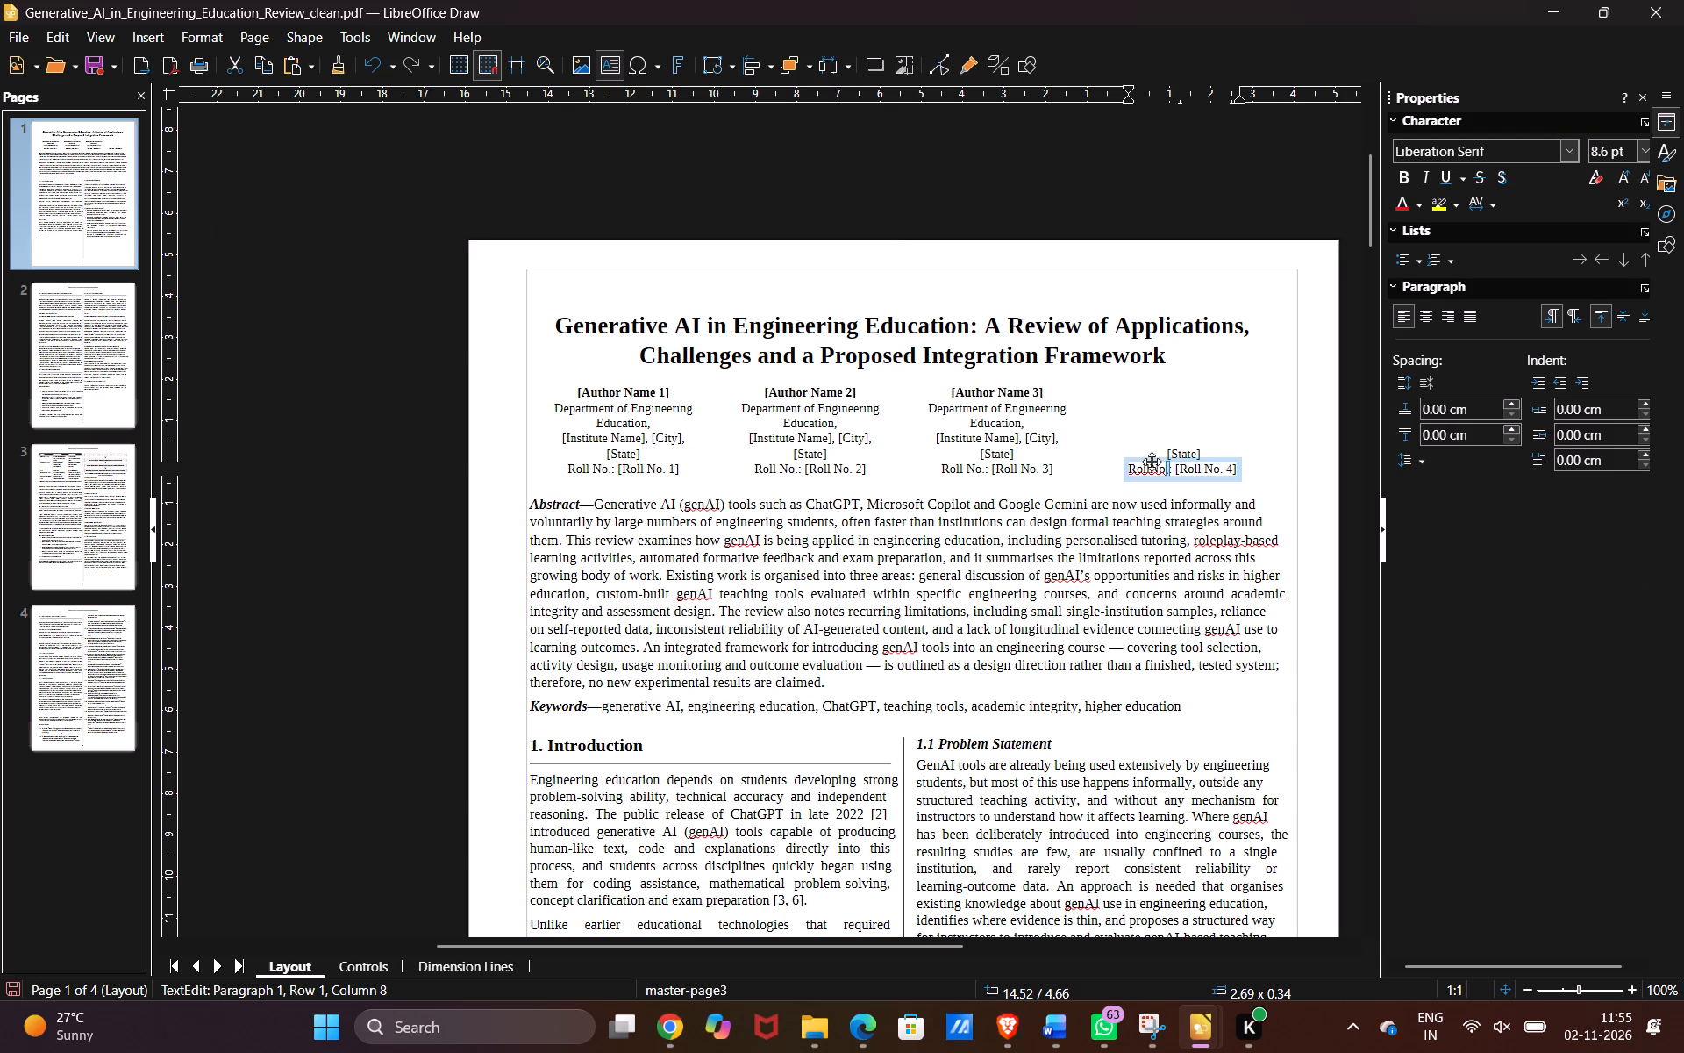
pyautogui.click(1131, 464)
pyautogui.moveTo(1131, 464); pyautogui.dragTo(1228, 456)
# Delete the "[State]" text frame from the fourth author block.
pyautogui.moveTo(1228, 456); pyautogui.dragTo(1175, 438)
pyautogui.click(1175, 438)
pyautogui.moveTo(1175, 438); pyautogui.dragTo(1226, 472)
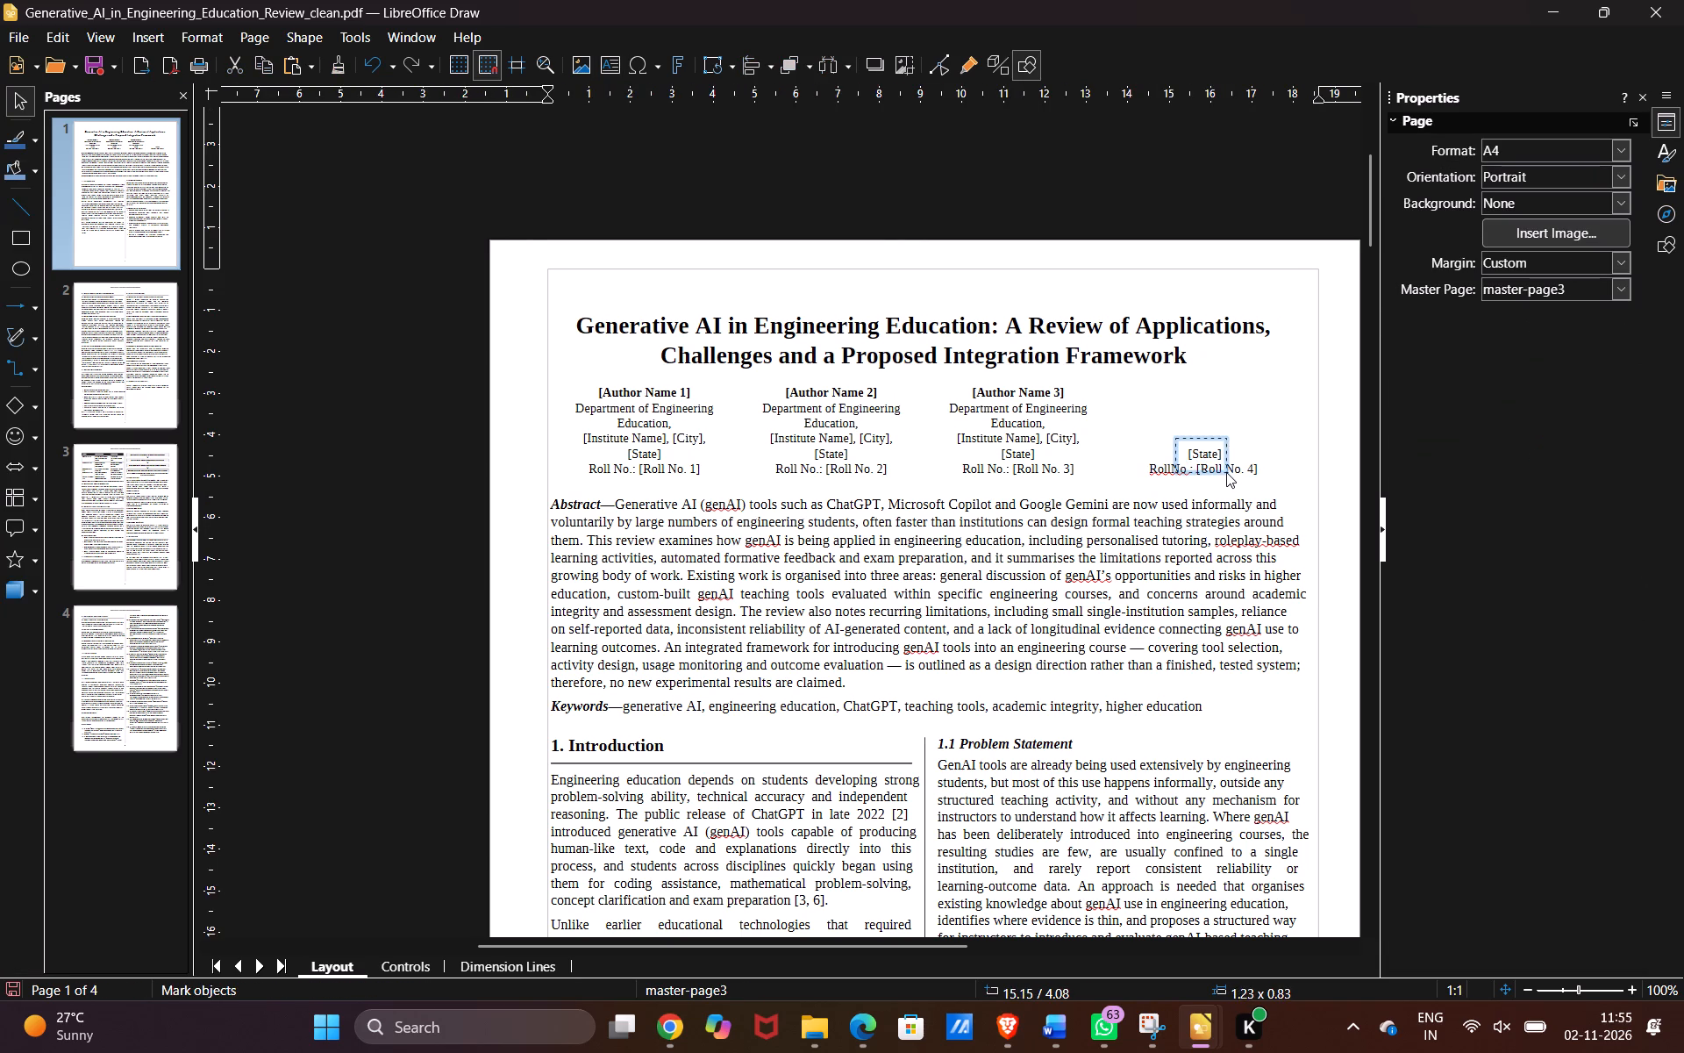
pyautogui.moveTo(1226, 472); pyautogui.dragTo(1246, 484)
pyautogui.press('BackSpace')
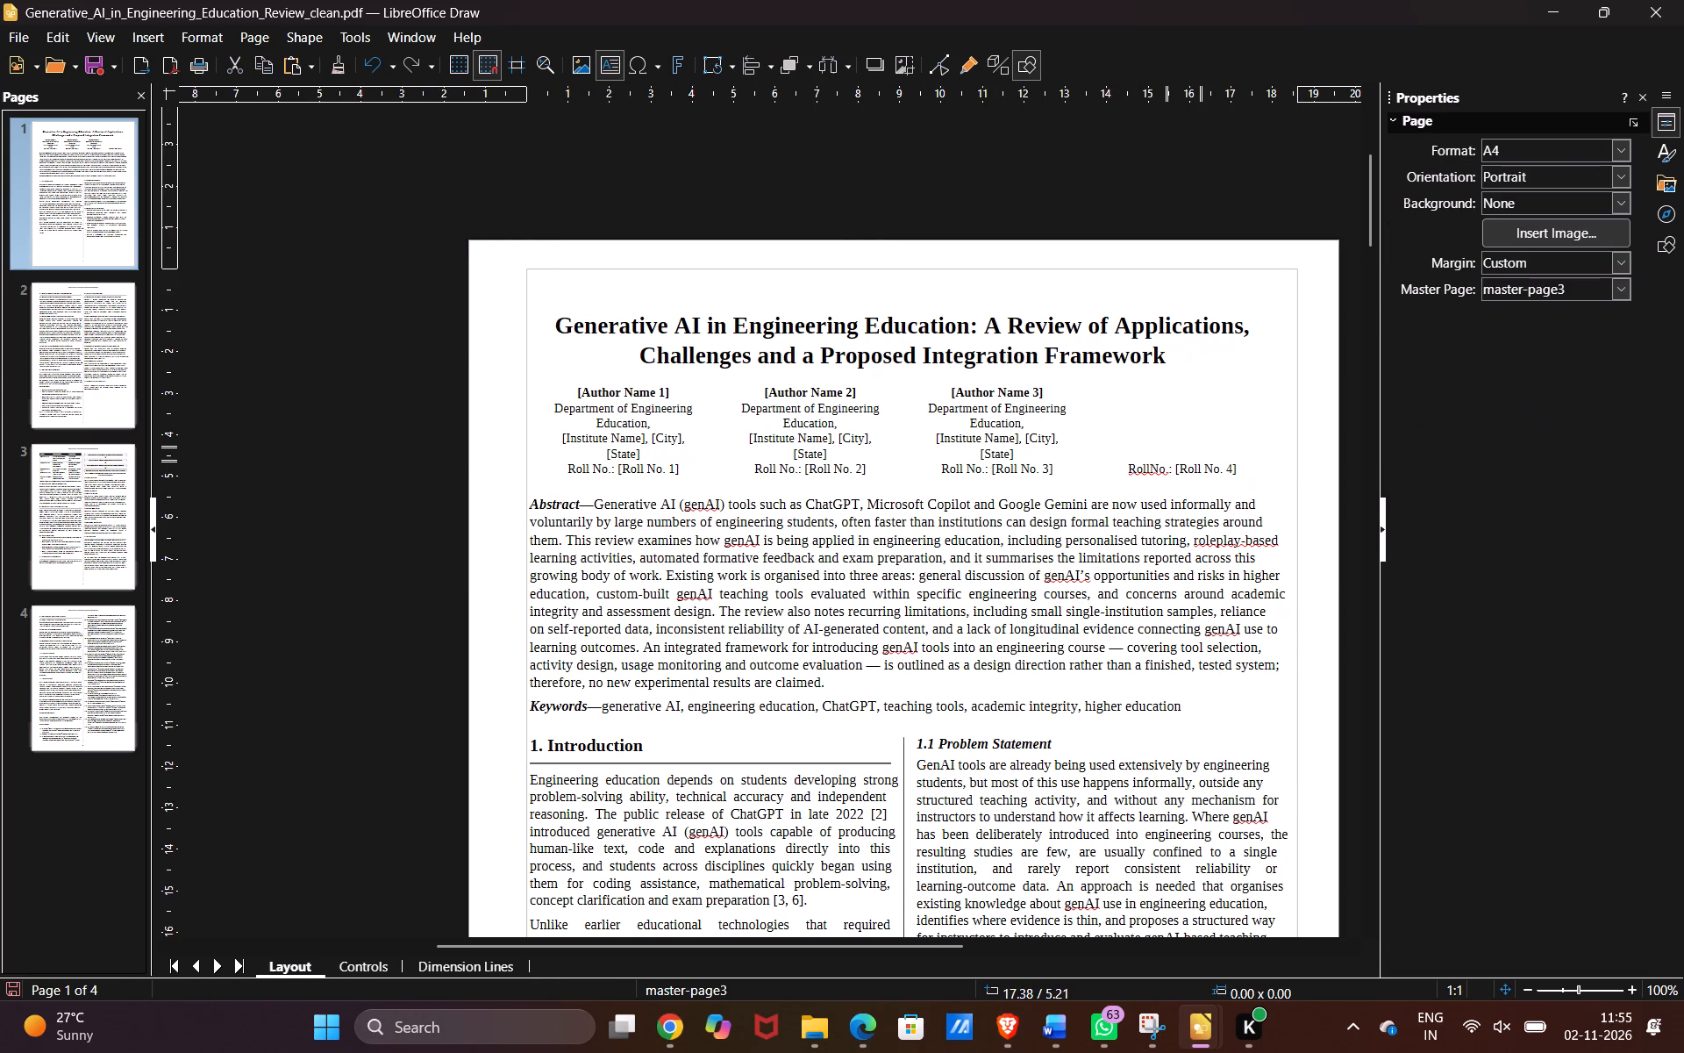
# Delete the "Roll No.: [Roll No. 4]" text frame from the fourth author block.
pyautogui.doubleClick(1132, 472)
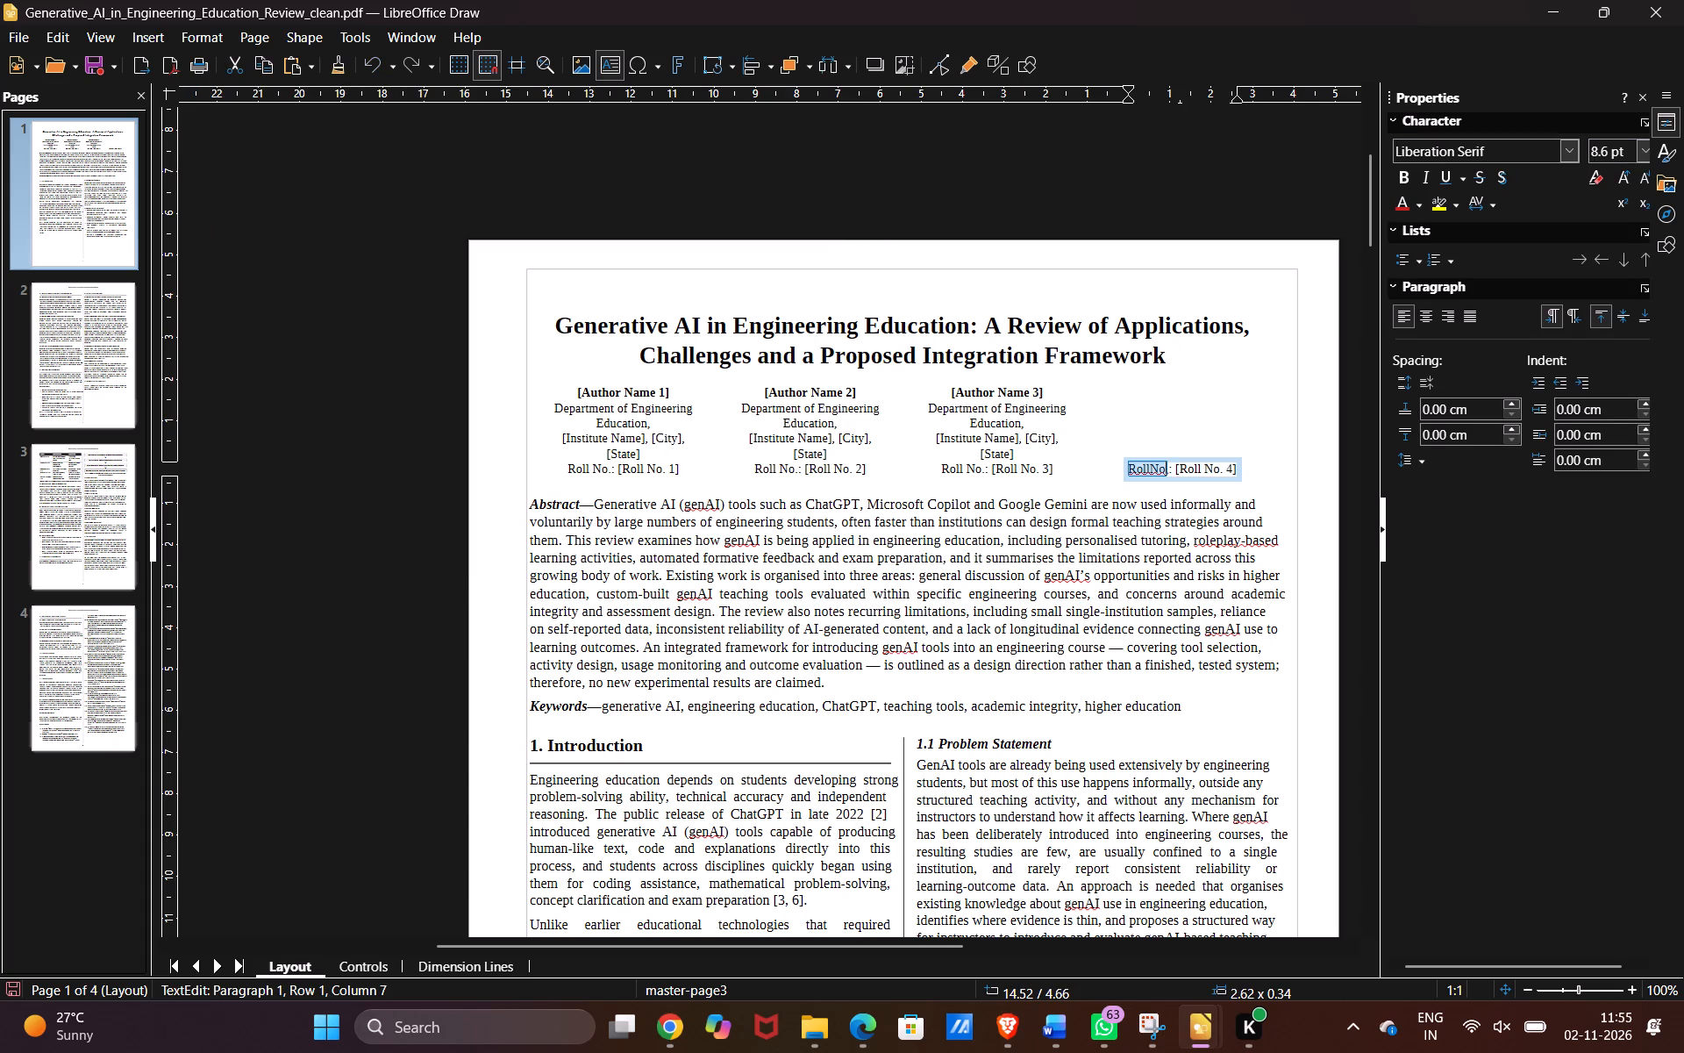
pyautogui.doubleClick(1178, 465)
pyautogui.moveTo(1120, 461); pyautogui.dragTo(1243, 472)
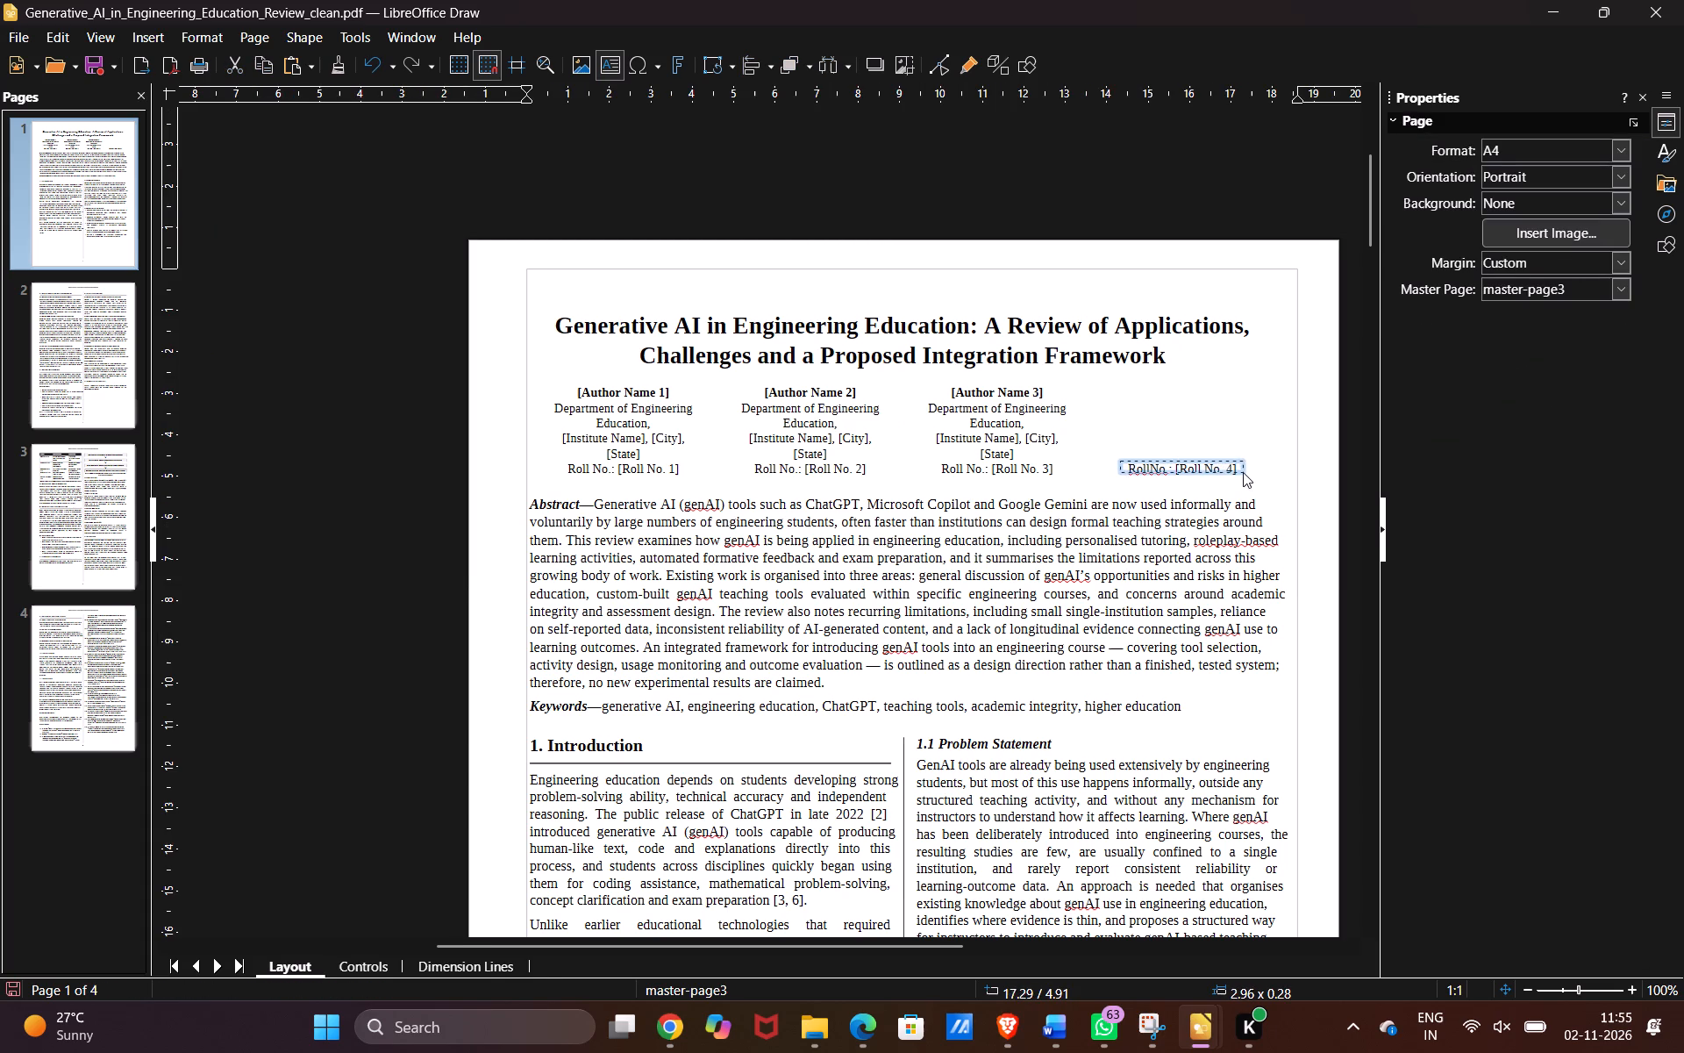
pyautogui.press('BackSpace')
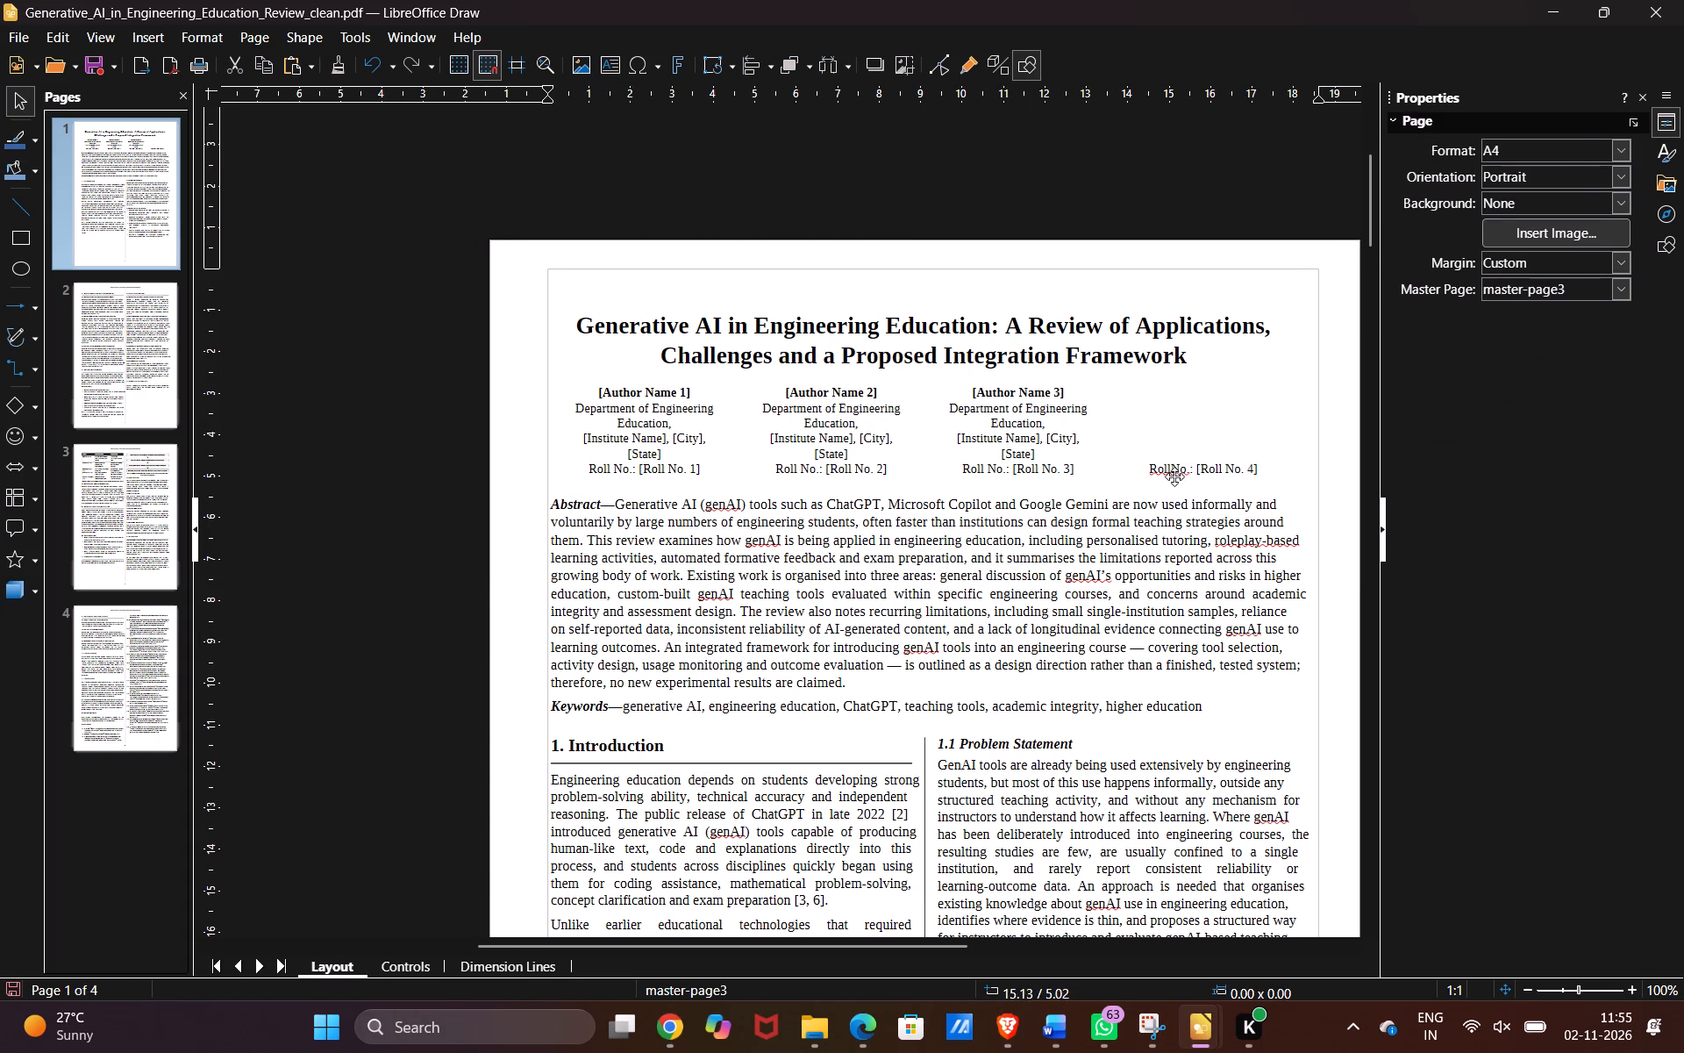
pyautogui.doubleClick(1174, 475)
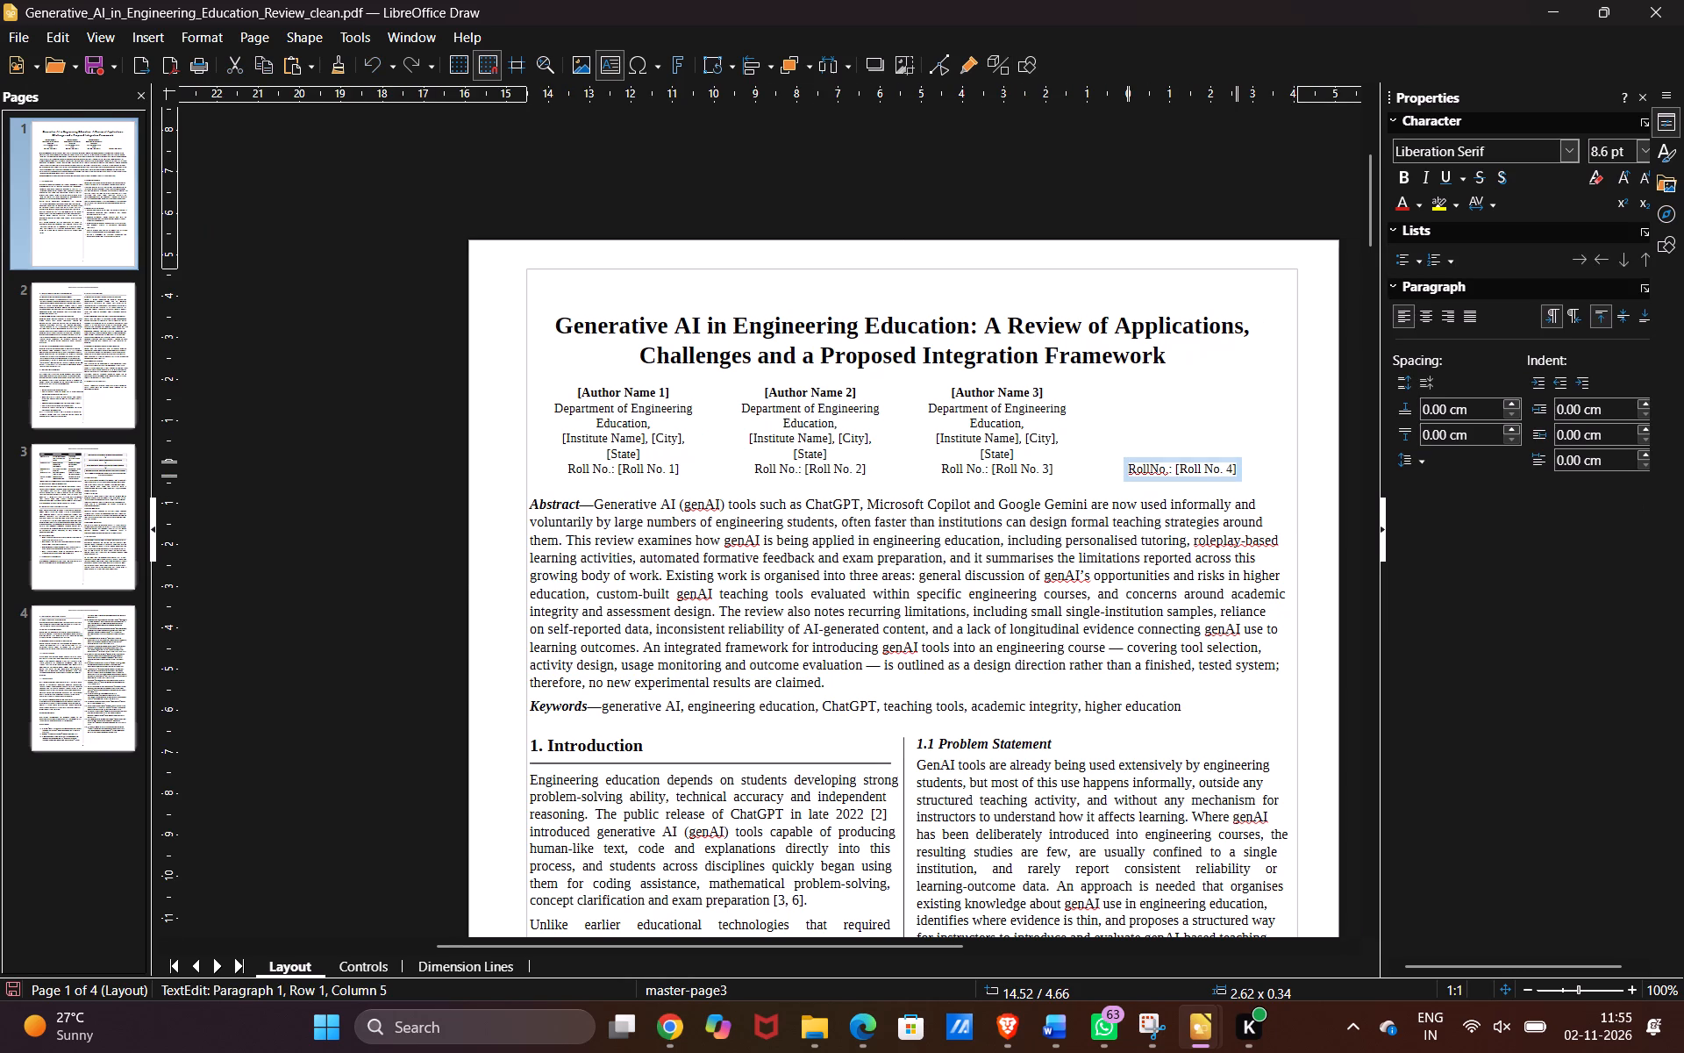
pyautogui.click(1174, 475)
pyautogui.click(1159, 417)
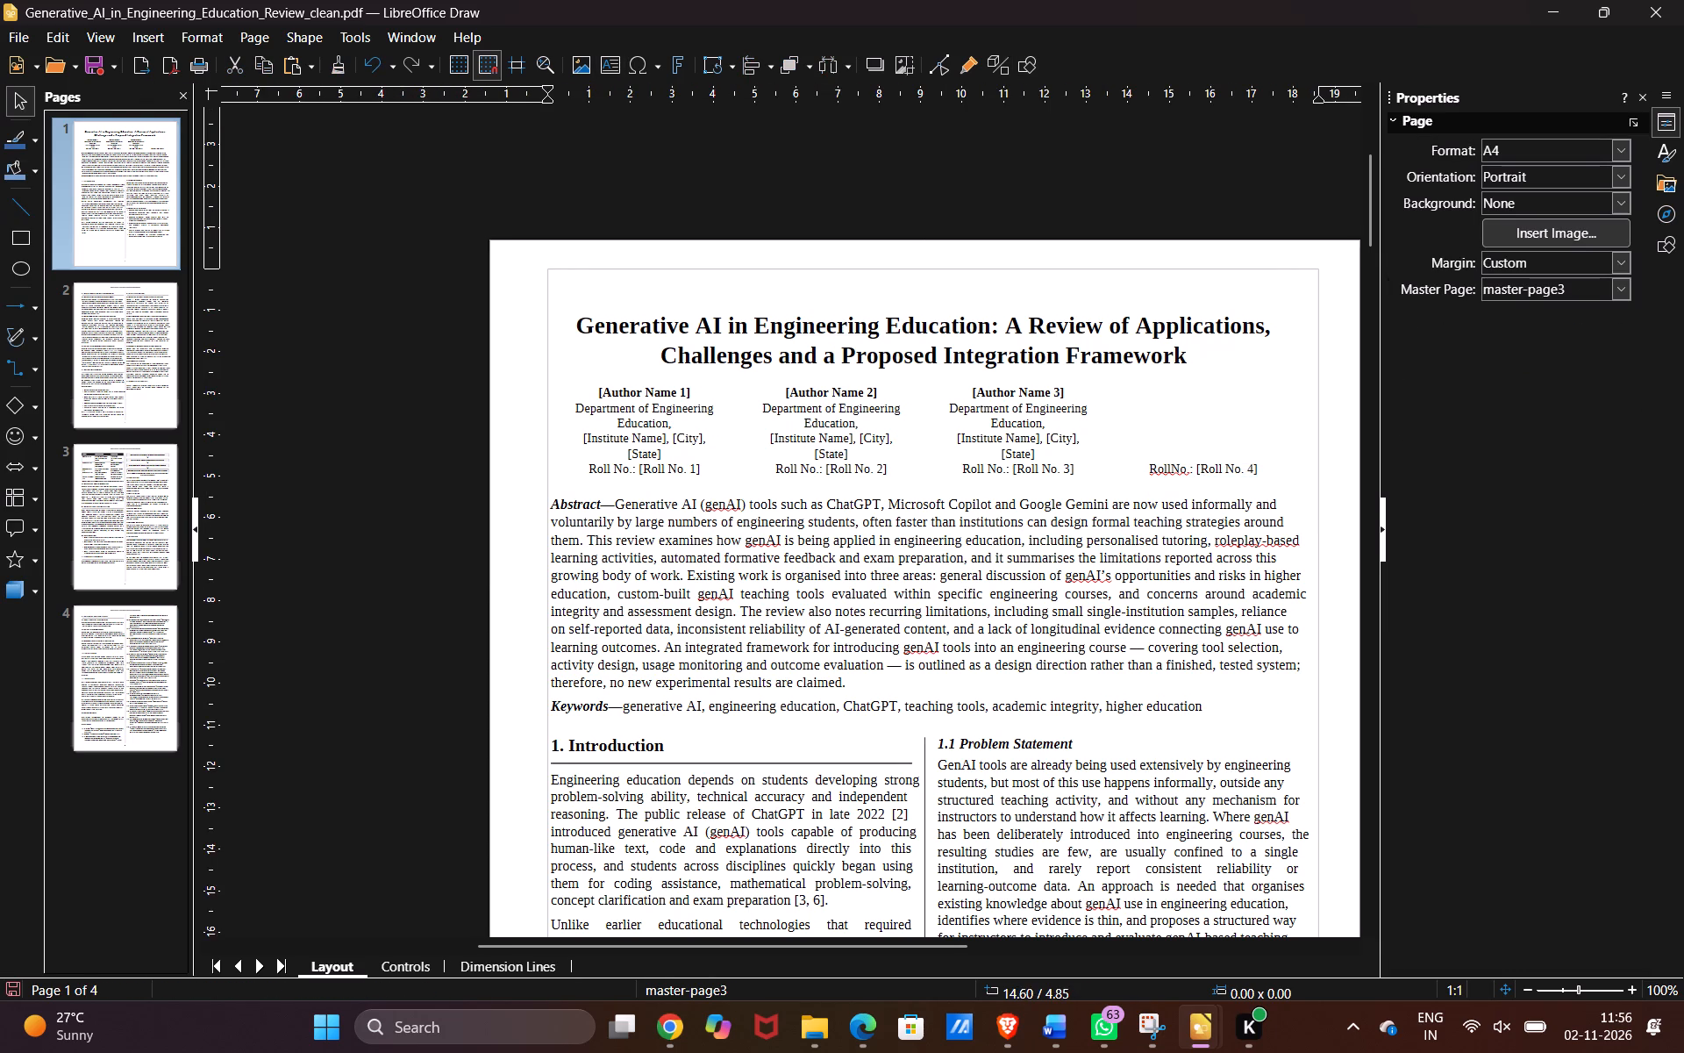
pyautogui.click(1152, 469)
pyautogui.press('BackSpace')
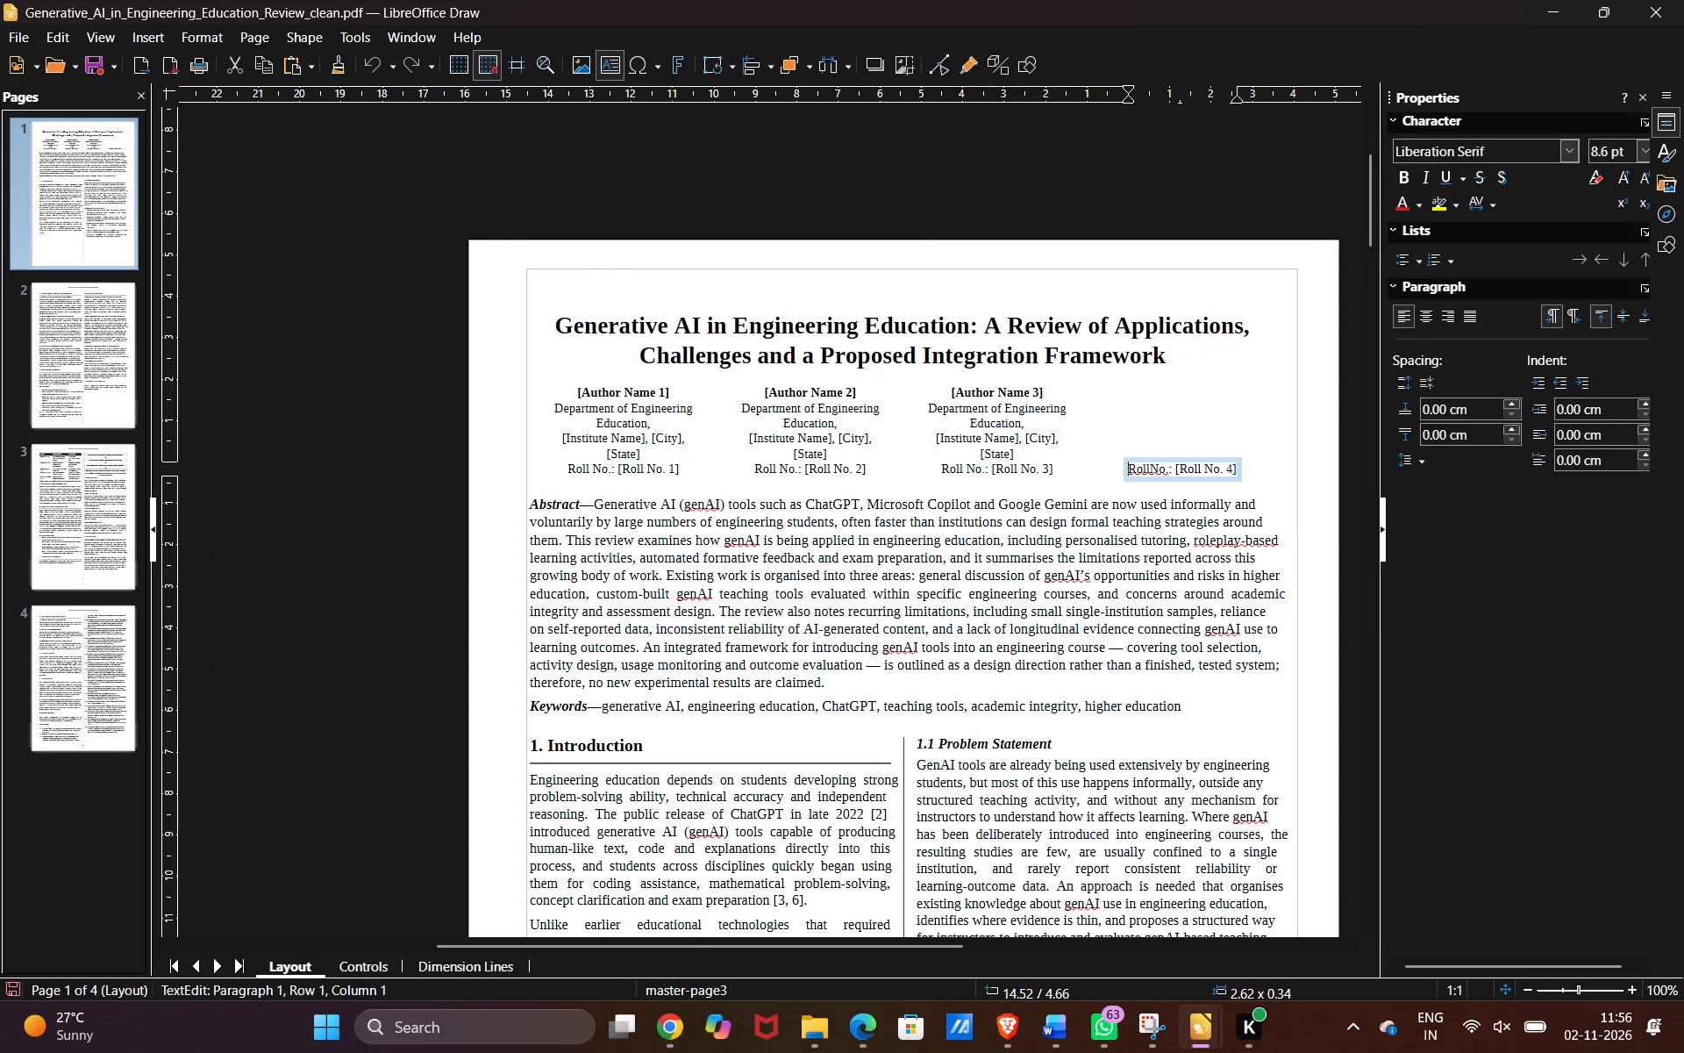
pyautogui.doubleClick(1152, 469)
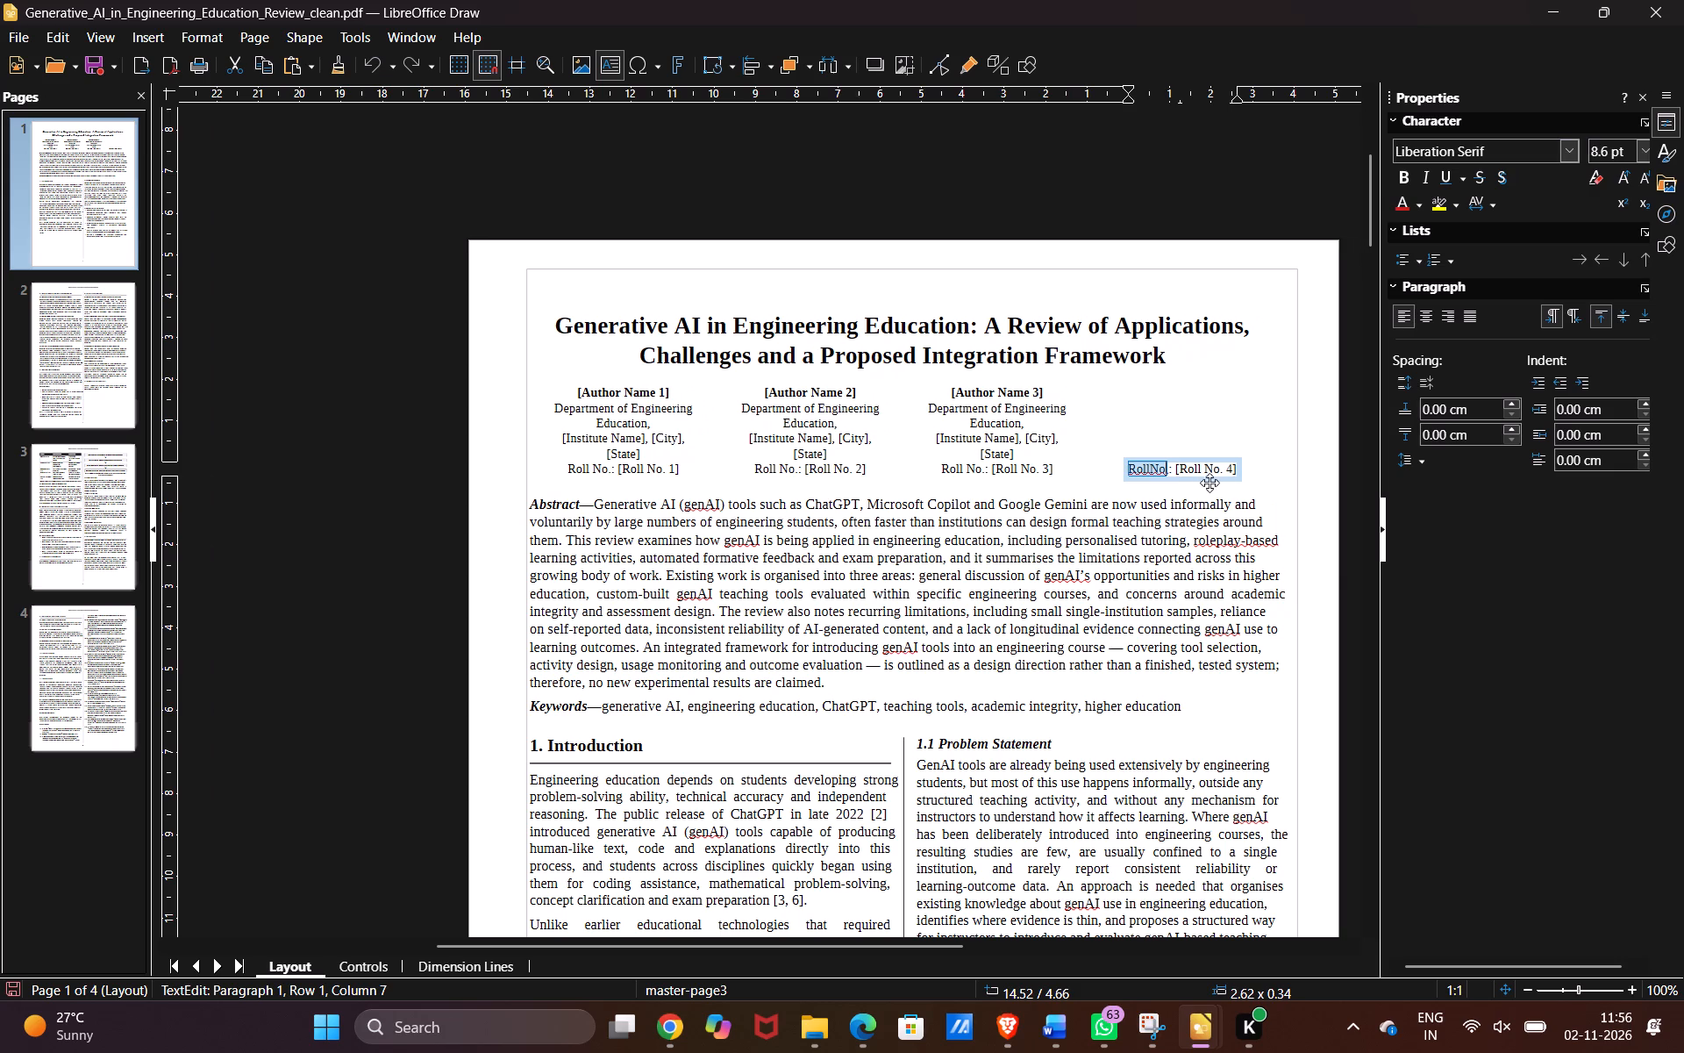
pyautogui.click(1210, 468)
pyautogui.moveTo(1210, 468); pyautogui.dragTo(1357, 479)
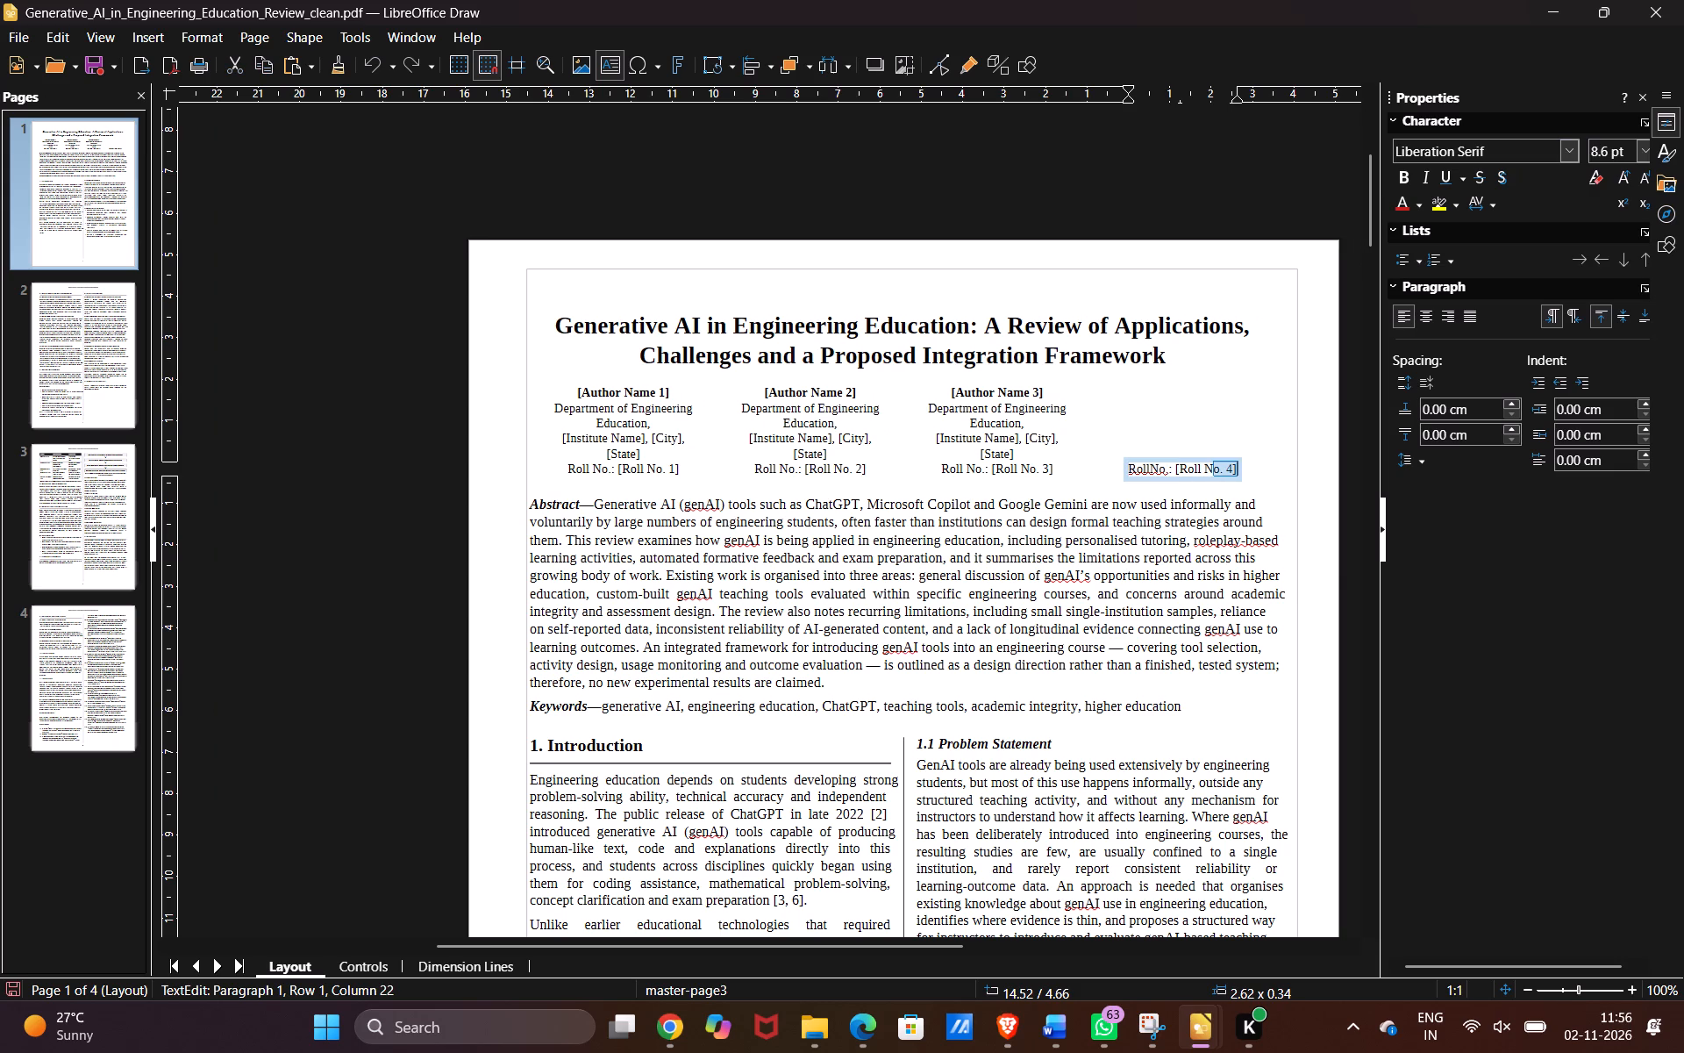
pyautogui.moveTo(1357, 479); pyautogui.dragTo(1233, 472)
pyautogui.doubleClick(1233, 472)
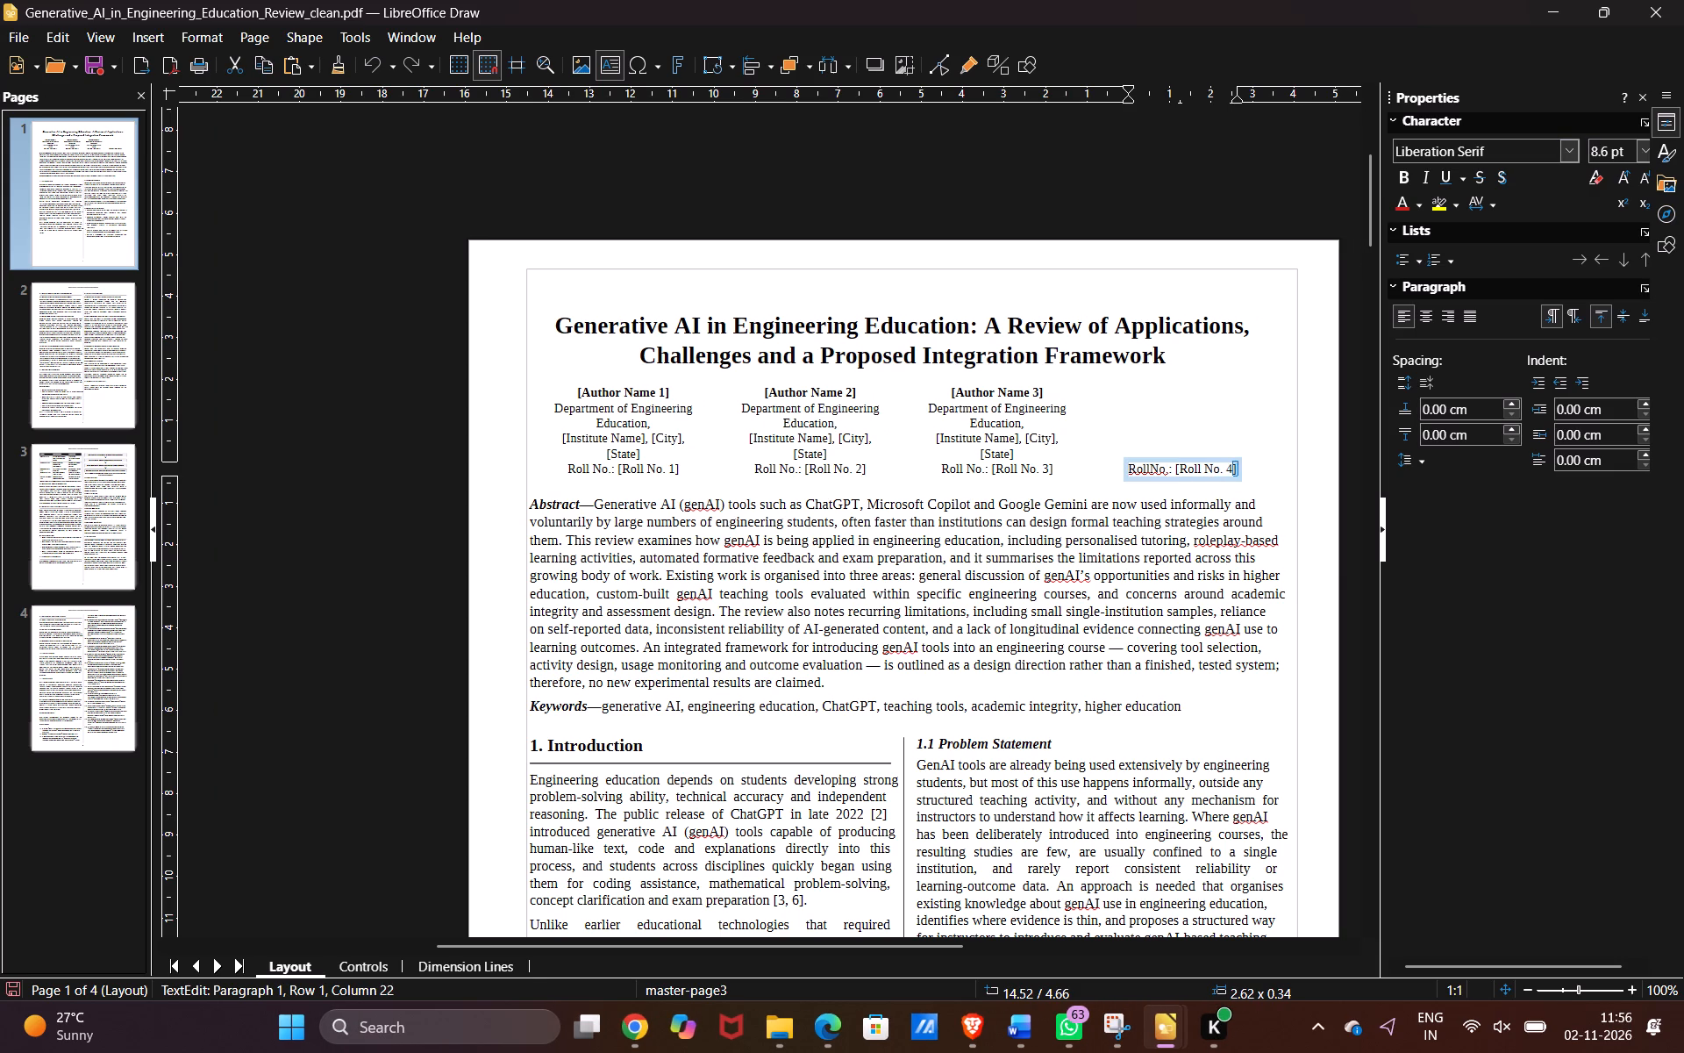
pyautogui.click(1232, 471)
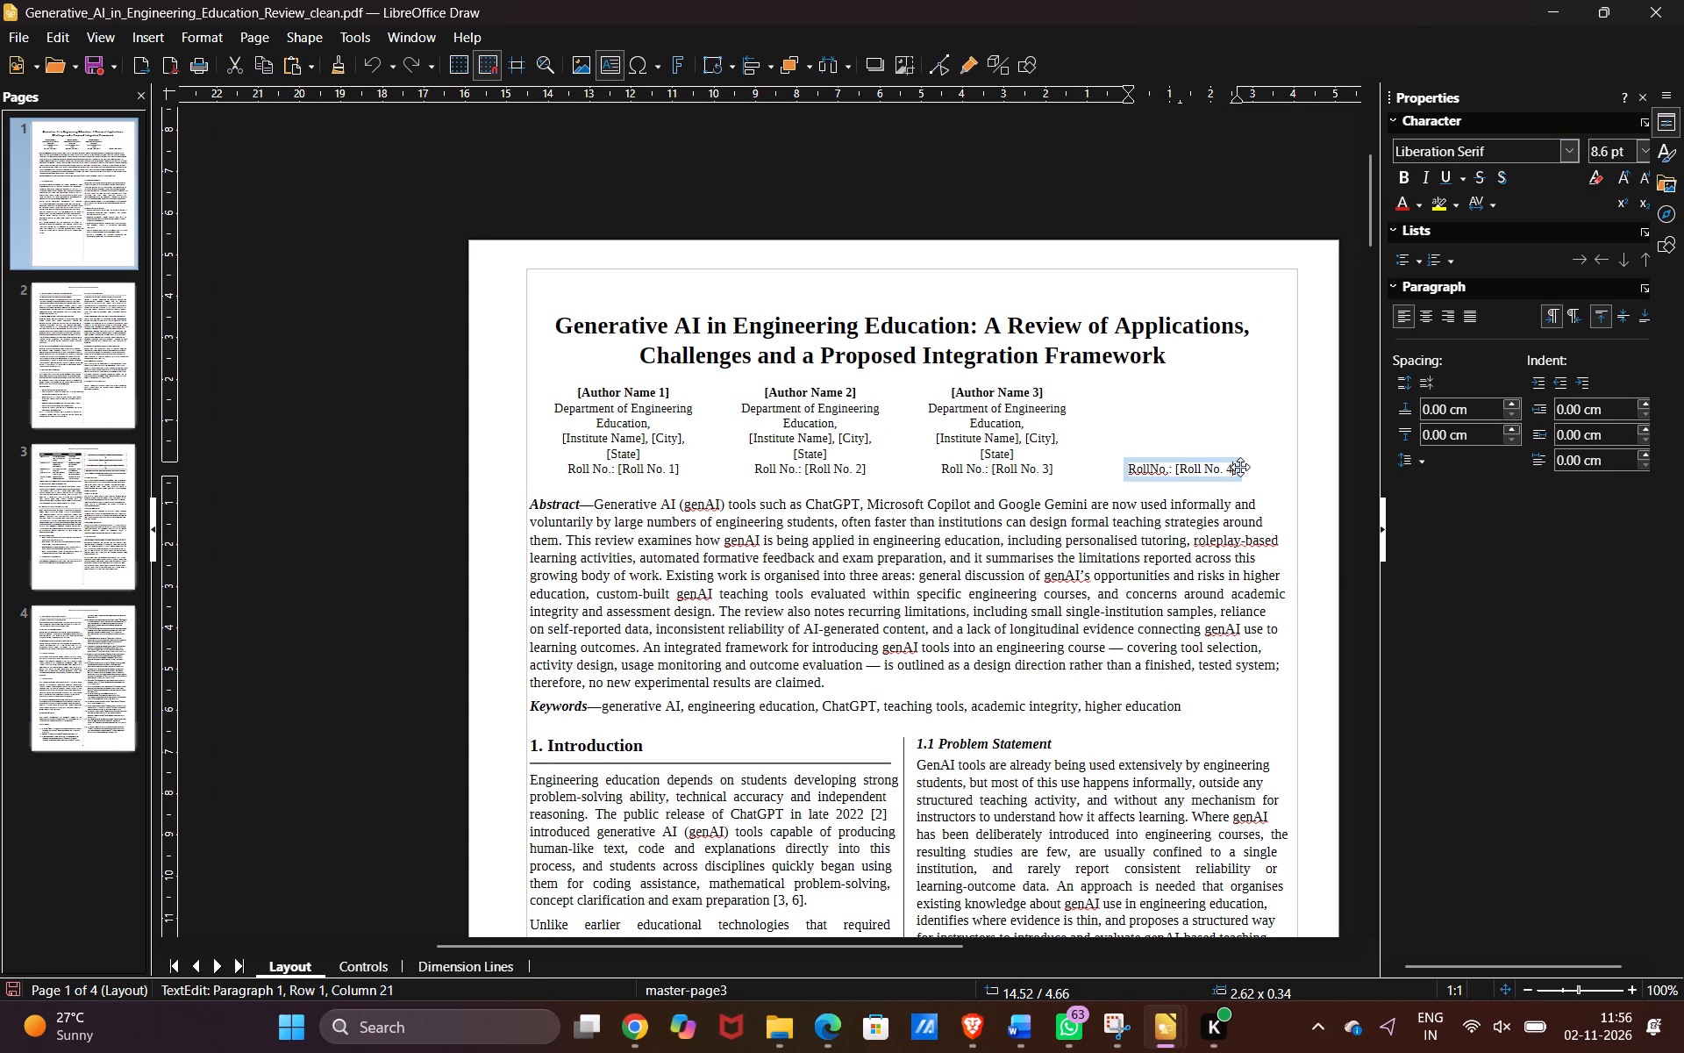
pyautogui.click(1239, 466)
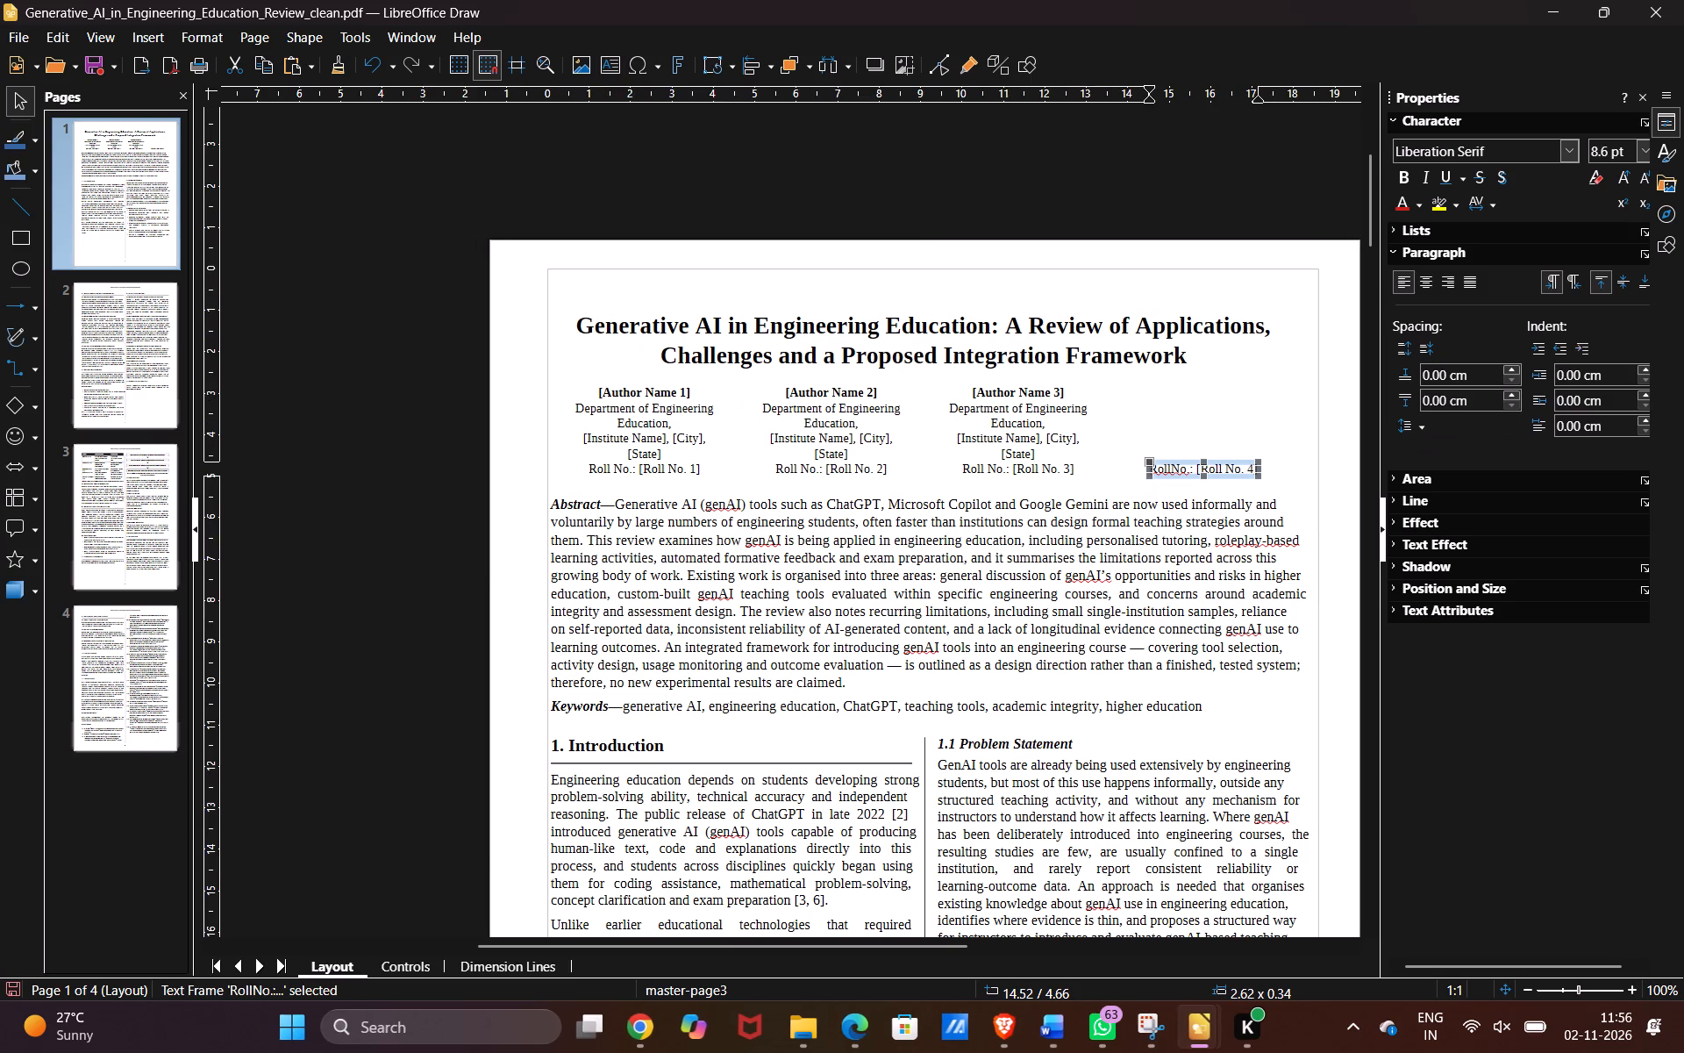
pyautogui.press('BackSpace')
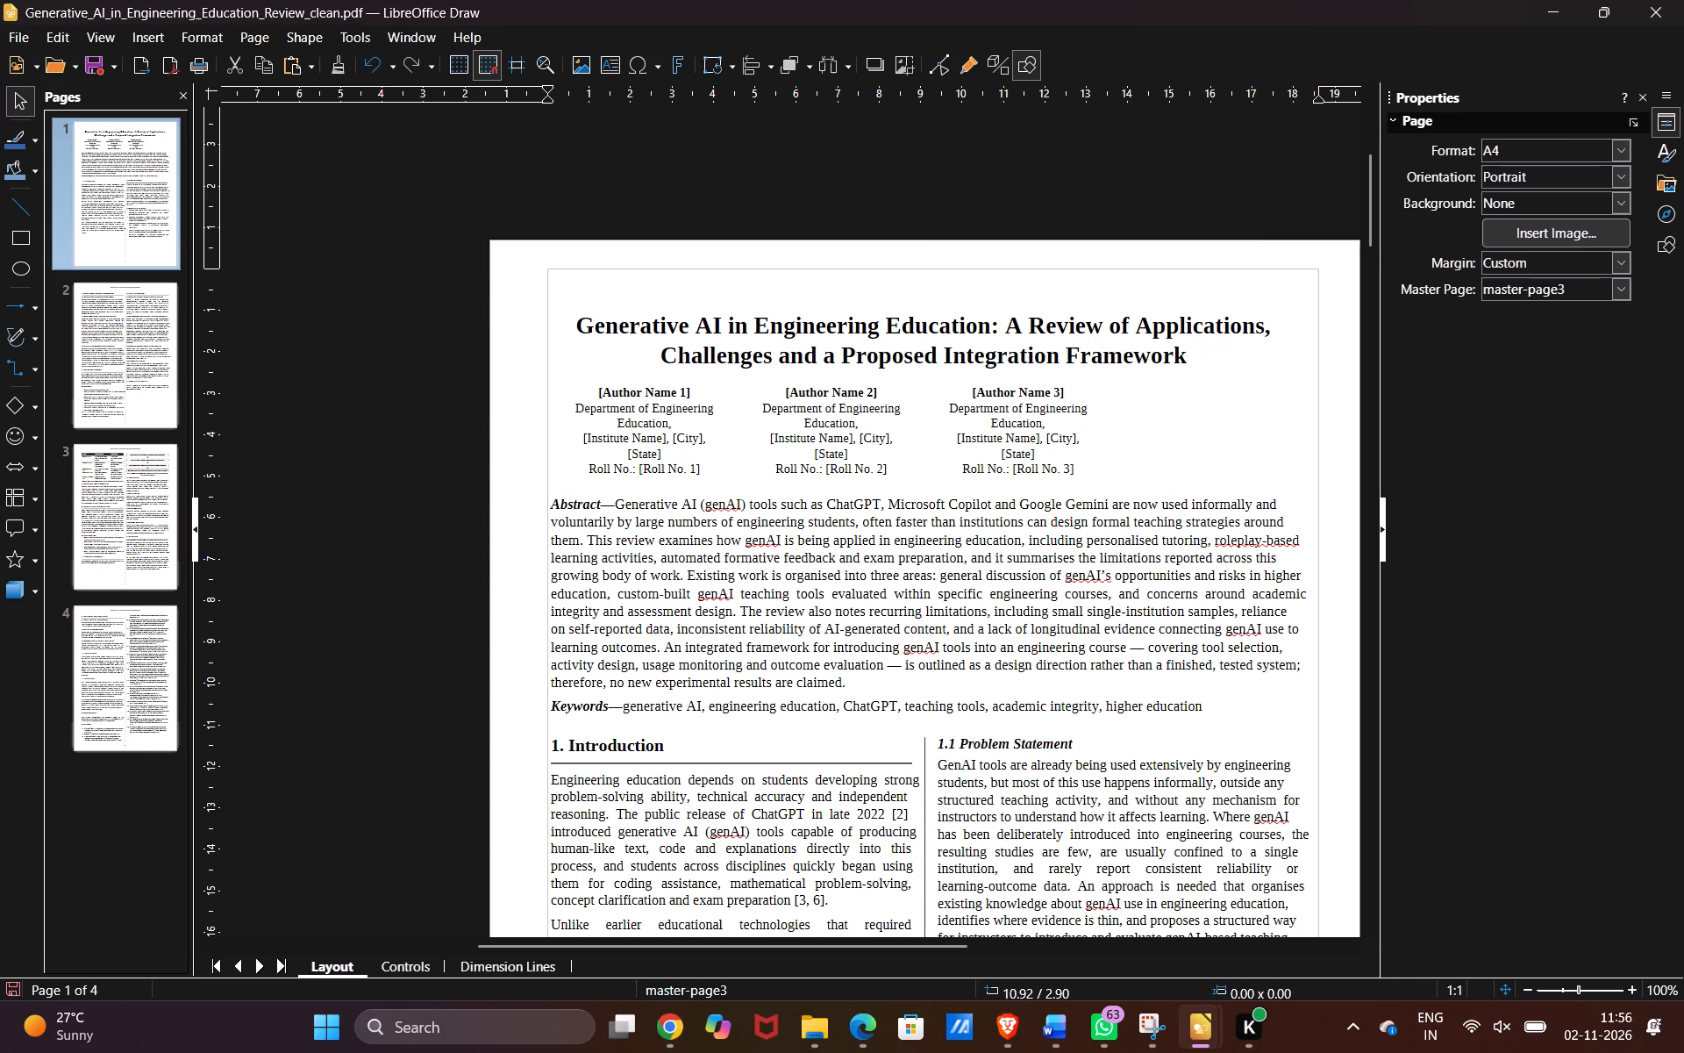
# Move the "[Author Name 3]" text frame horizontally towards the vacated fourth author column, to an X position of about 13.55 cm.
pyautogui.click(1000, 389)
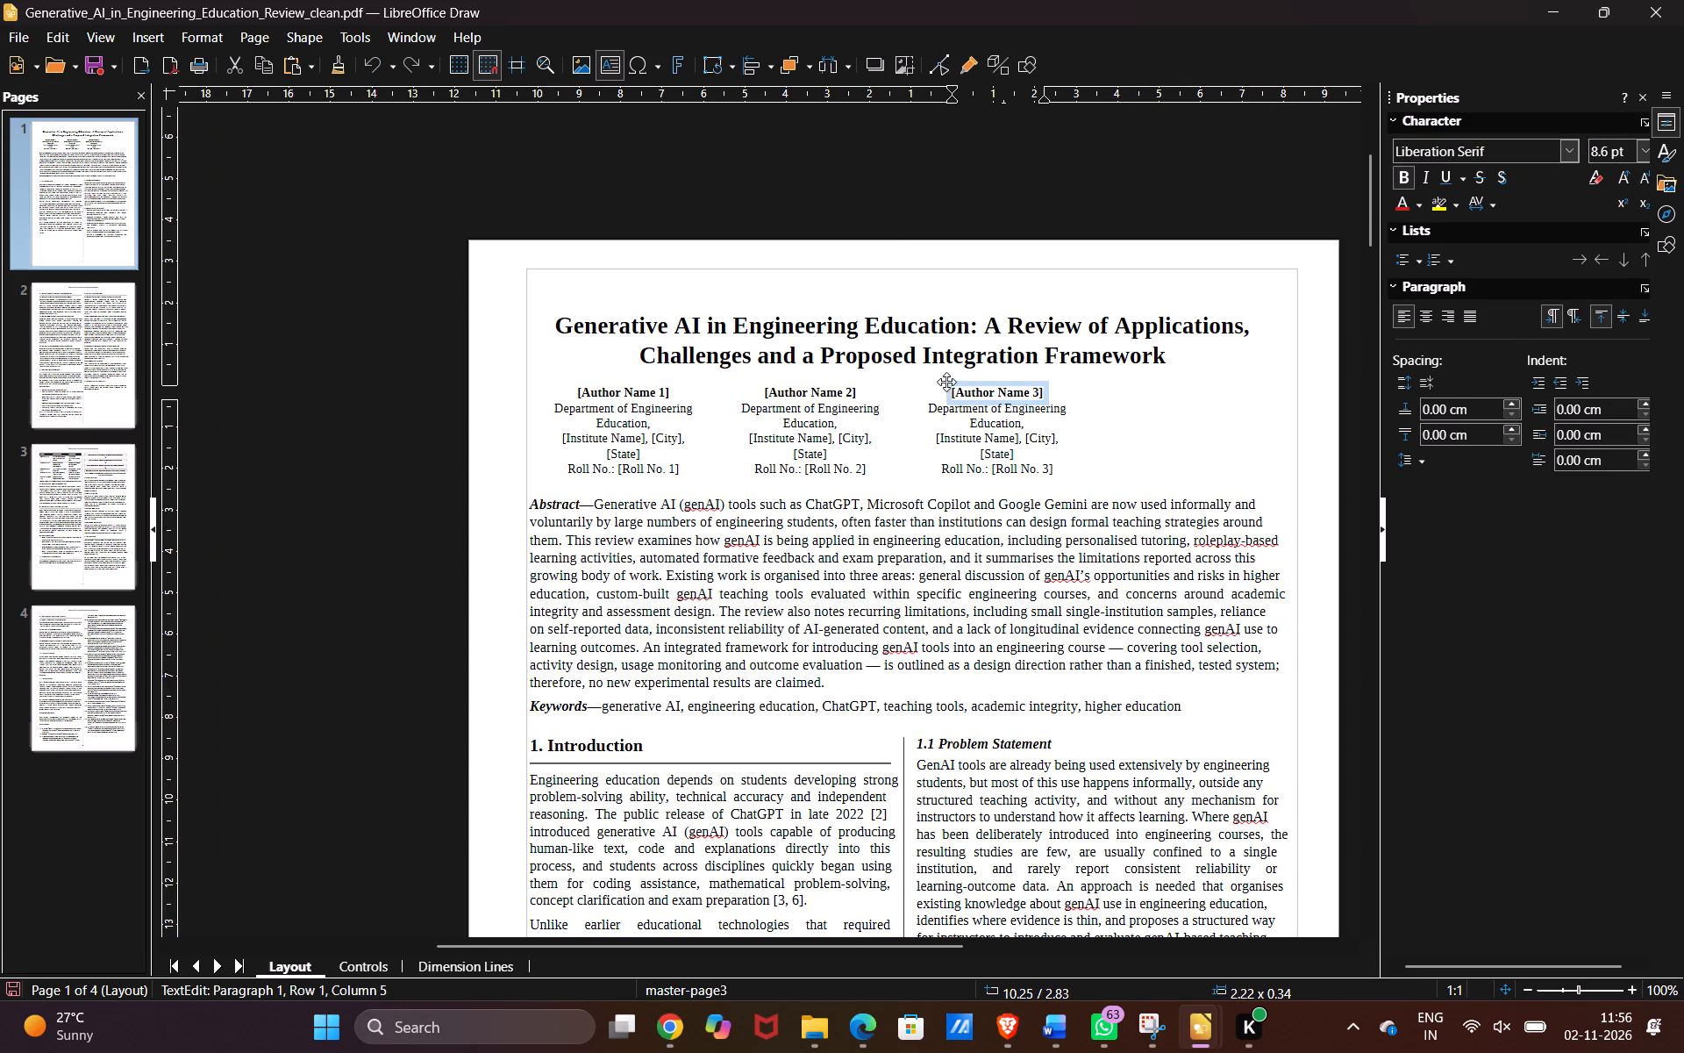
pyautogui.click(946, 382)
pyautogui.press('Right')
pyautogui.press('Right')
pyautogui.press('Right')
pyautogui.press('Right')
pyautogui.press('Right')
pyautogui.press('Right')
pyautogui.press('Right')
pyautogui.press('Right')
pyautogui.press('Right')
pyautogui.press('Right')
pyautogui.press('Right')
pyautogui.press('Right')
pyautogui.press('Right')
pyautogui.press('Right')
pyautogui.press('Right')
pyautogui.press('Right')
pyautogui.press('Right')
pyautogui.press('Right')
pyautogui.press('Right')
pyautogui.press('Right')
pyautogui.press('Right')
pyautogui.press('Right')
pyautogui.press('Right')
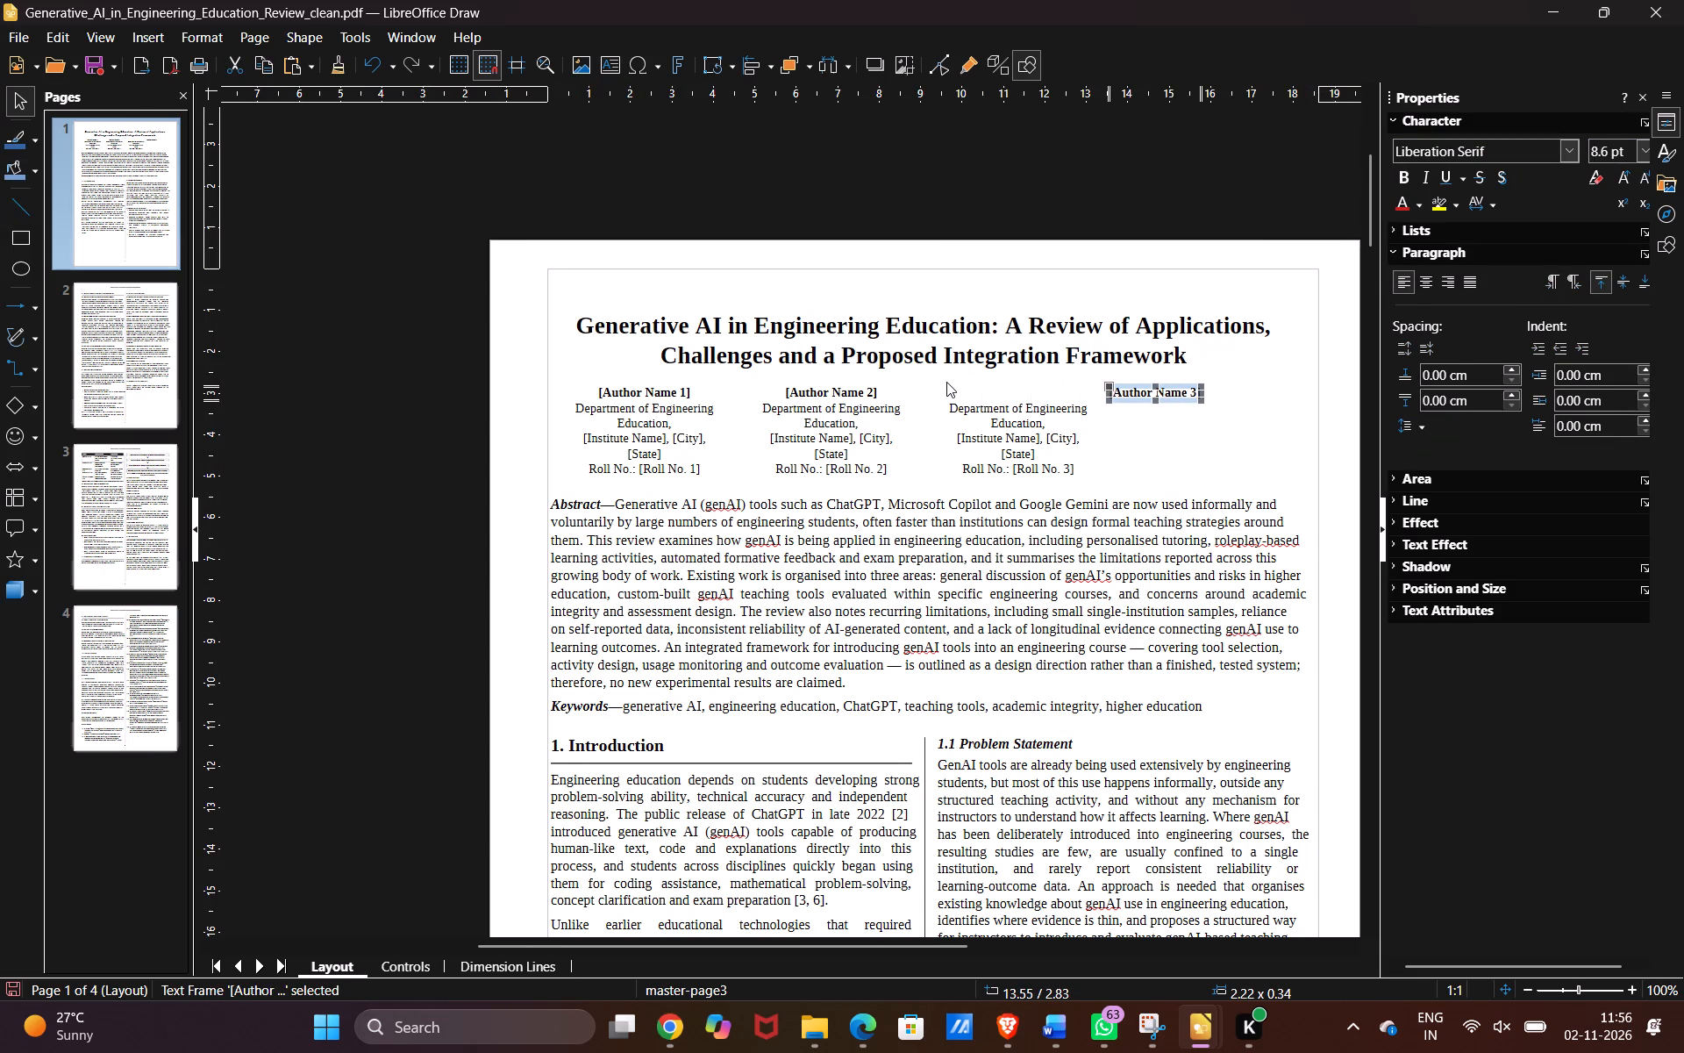
# Move the third author's "Department of Engineering" frame horizontally to centre it beneath "[Author Name 3]", at X about 12.90 cm.
pyautogui.click(953, 400)
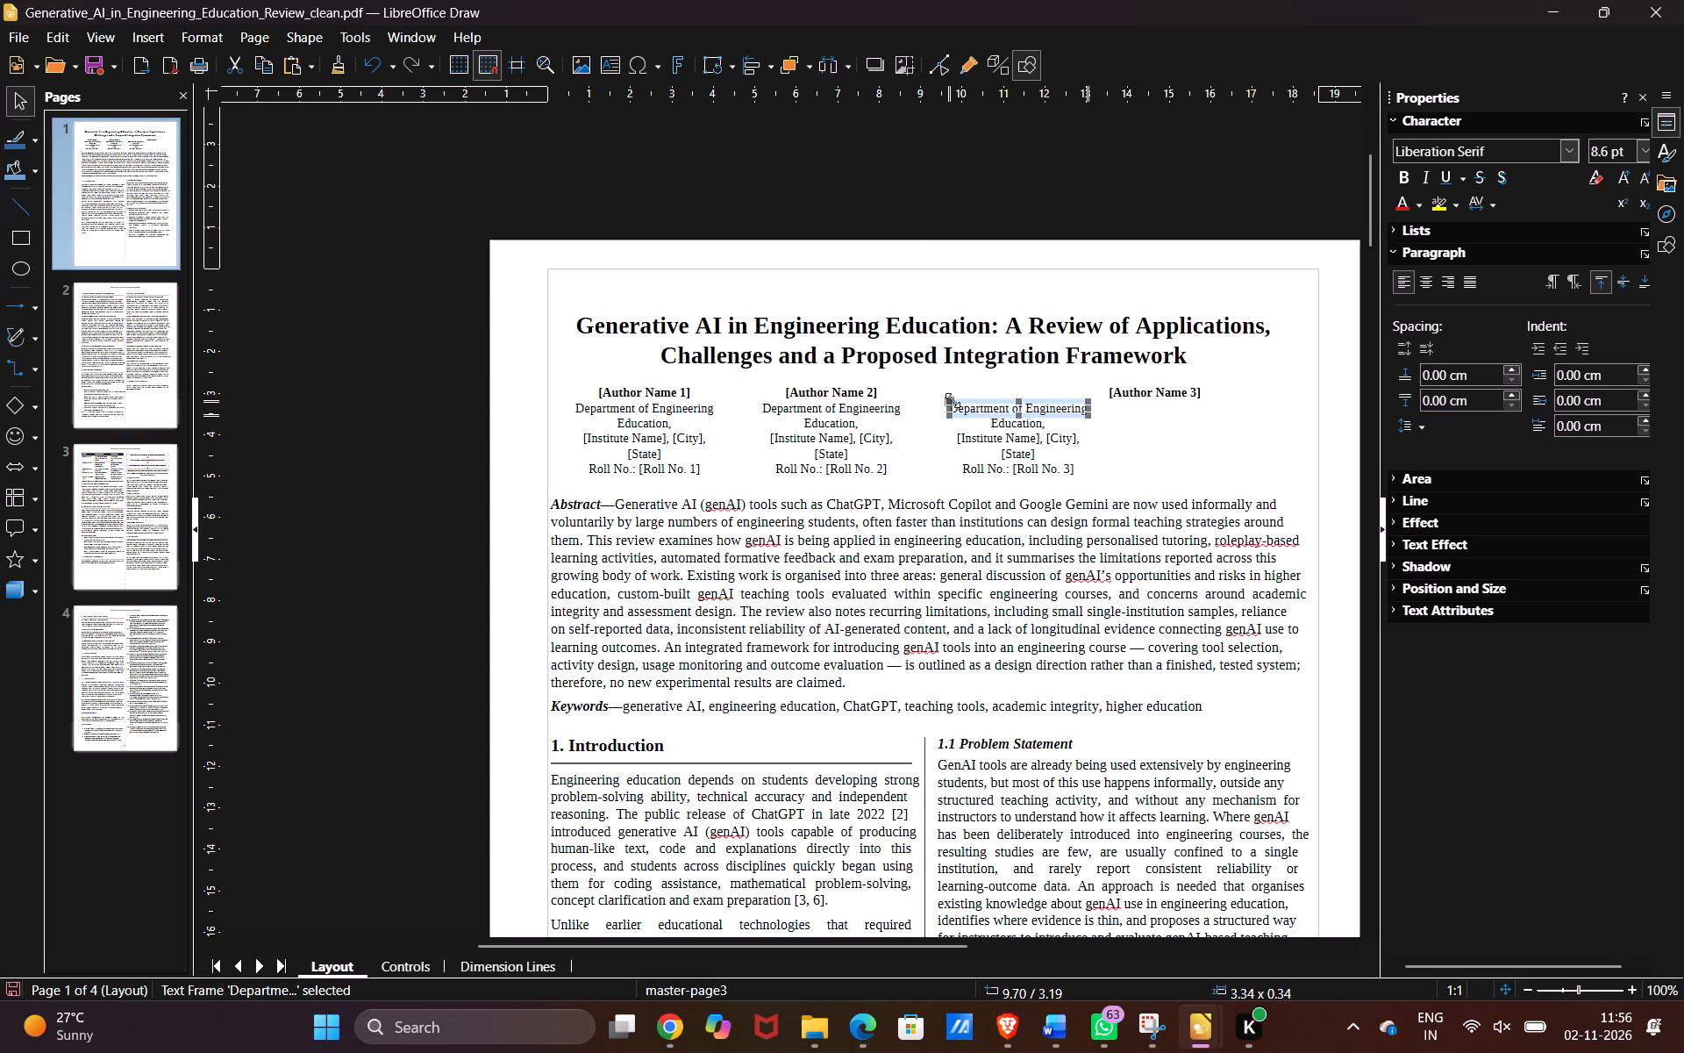
pyautogui.press('Right')
pyautogui.press('Right')
pyautogui.press('Right')
pyautogui.press('Right')
pyautogui.press('Right')
pyautogui.press('Right')
pyautogui.press('Right')
pyautogui.press('Right')
pyautogui.press('Right')
pyautogui.press('Right')
pyautogui.press('Right')
pyautogui.press('Right')
pyautogui.press('Right')
pyautogui.press('Right')
pyautogui.press('Right')
pyautogui.press('Right')
pyautogui.press('Right')
pyautogui.press('Right')
pyautogui.press('Right')
pyautogui.press('Right')
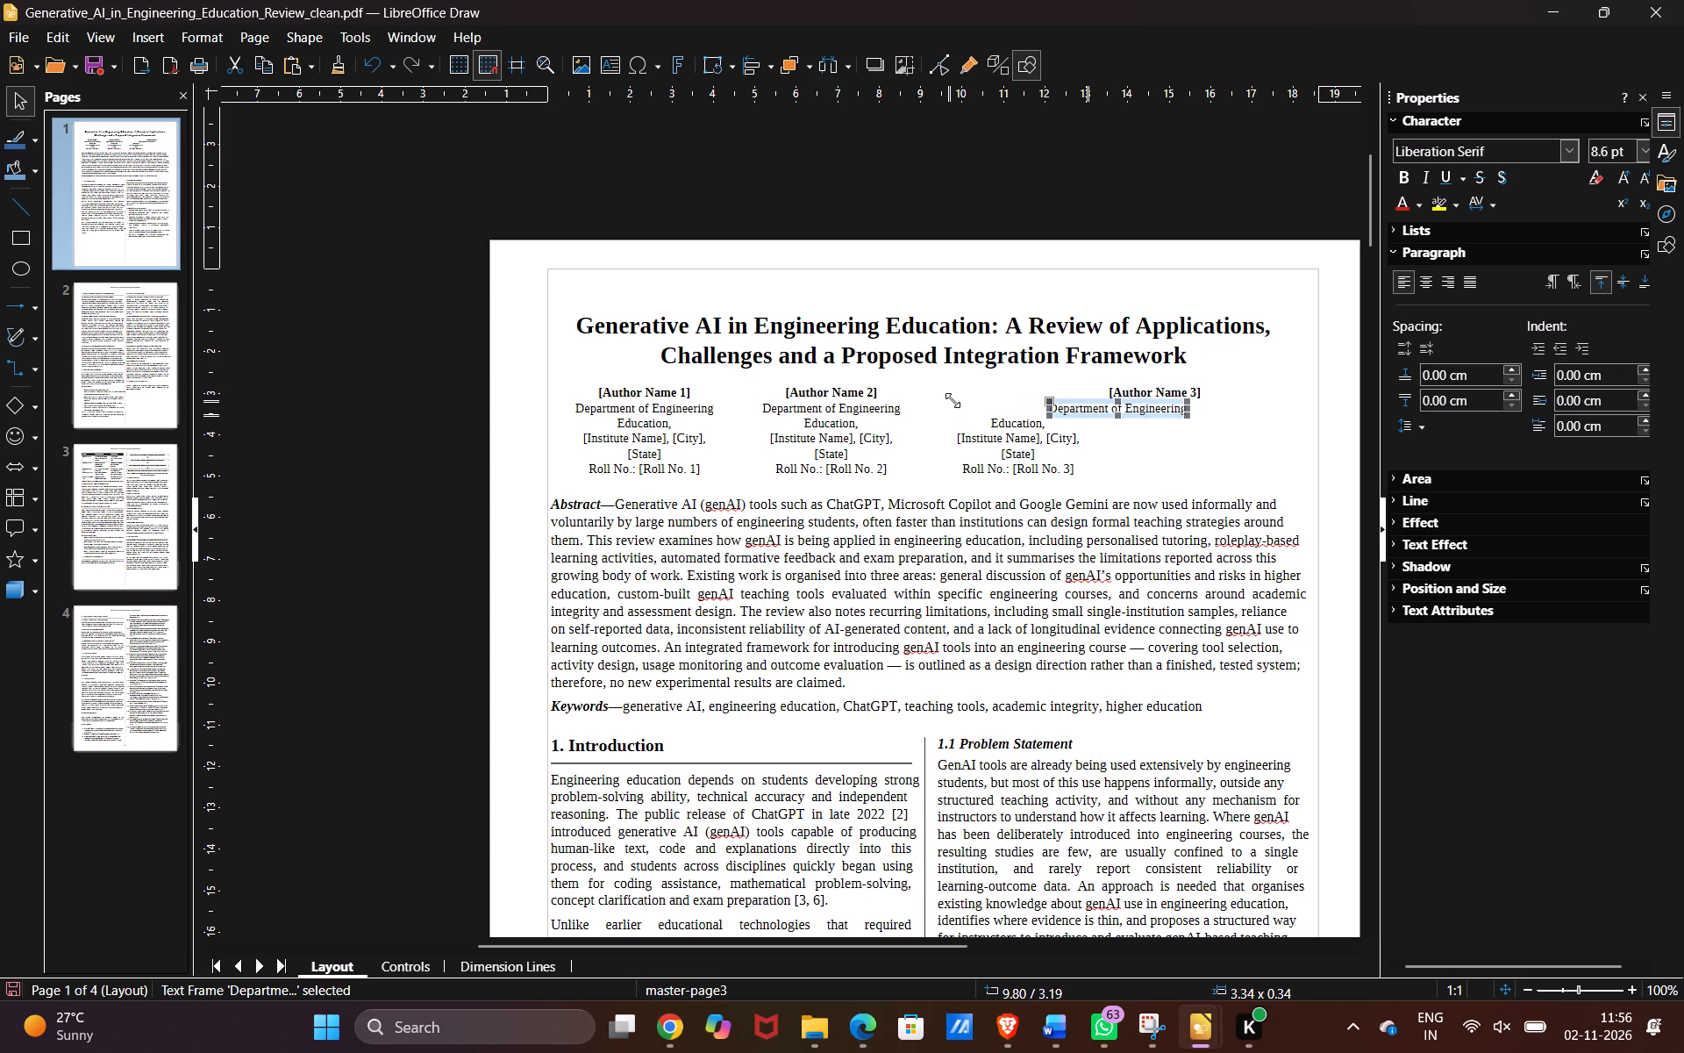
pyautogui.press('Right')
pyautogui.press('Right')
pyautogui.press('Right')
pyautogui.press('Right')
pyautogui.press('Right')
pyautogui.press('Right')
pyautogui.press('Right')
pyautogui.press('Right')
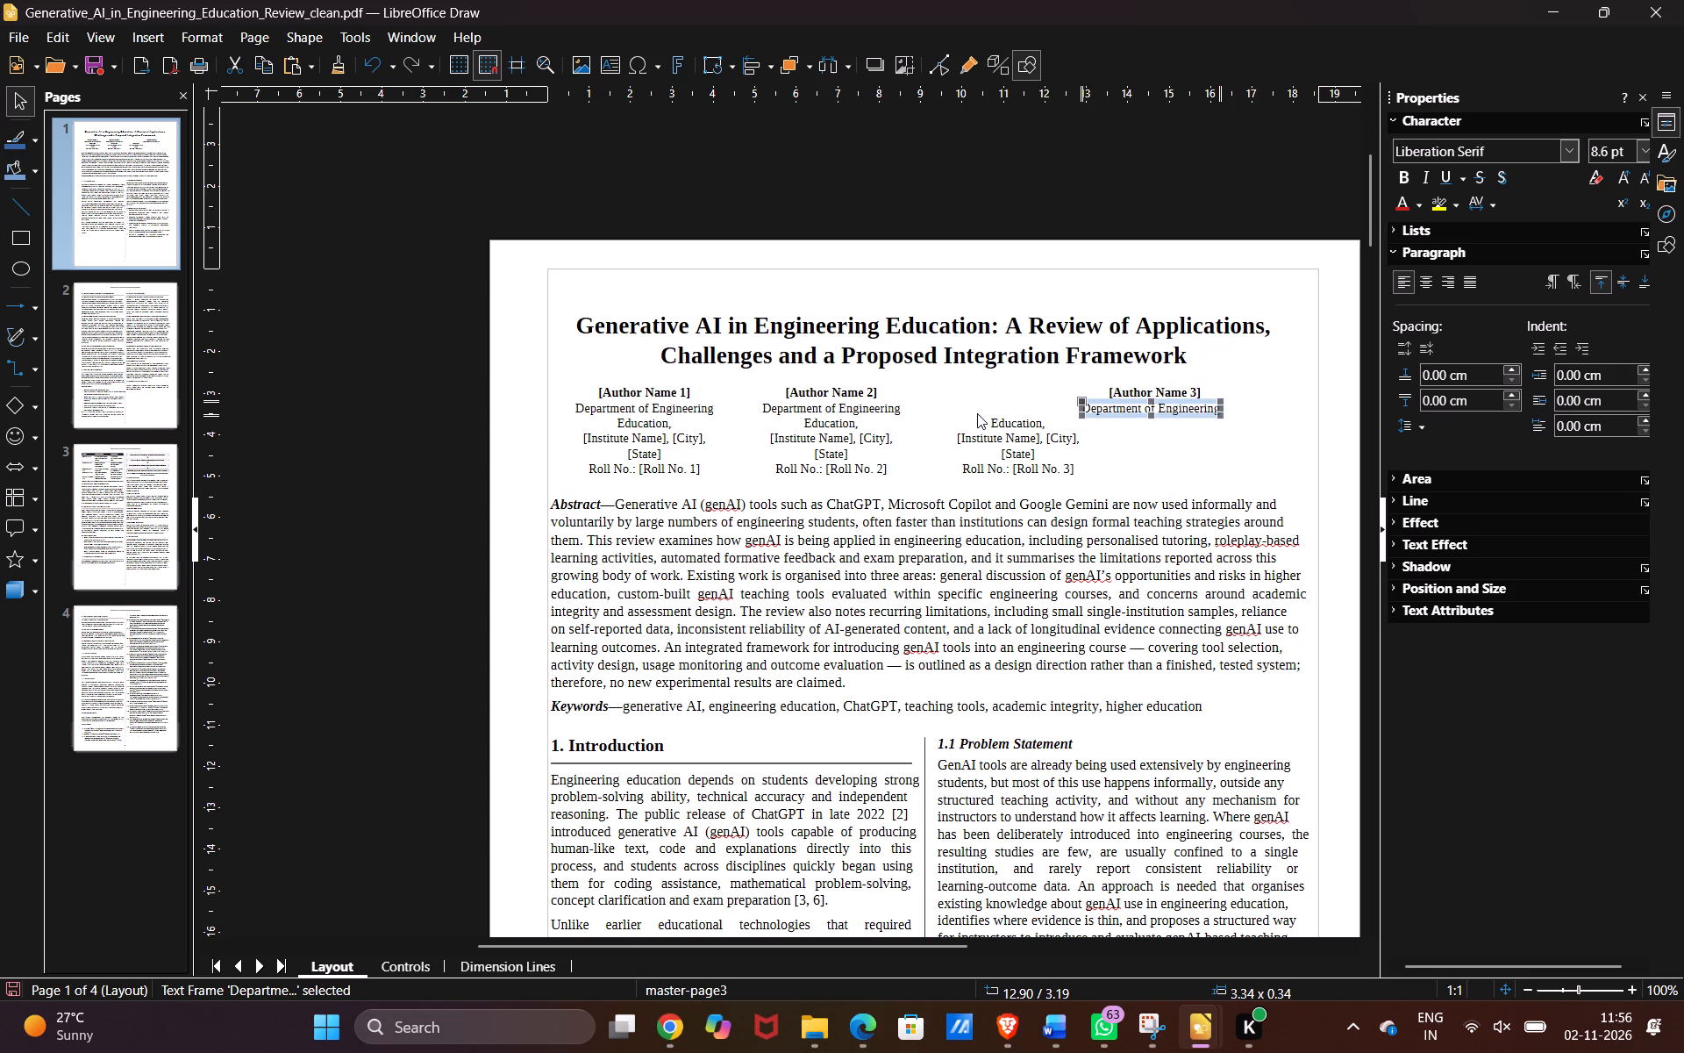
# Delete the "Education," text frame from the third author block.
pyautogui.click(985, 414)
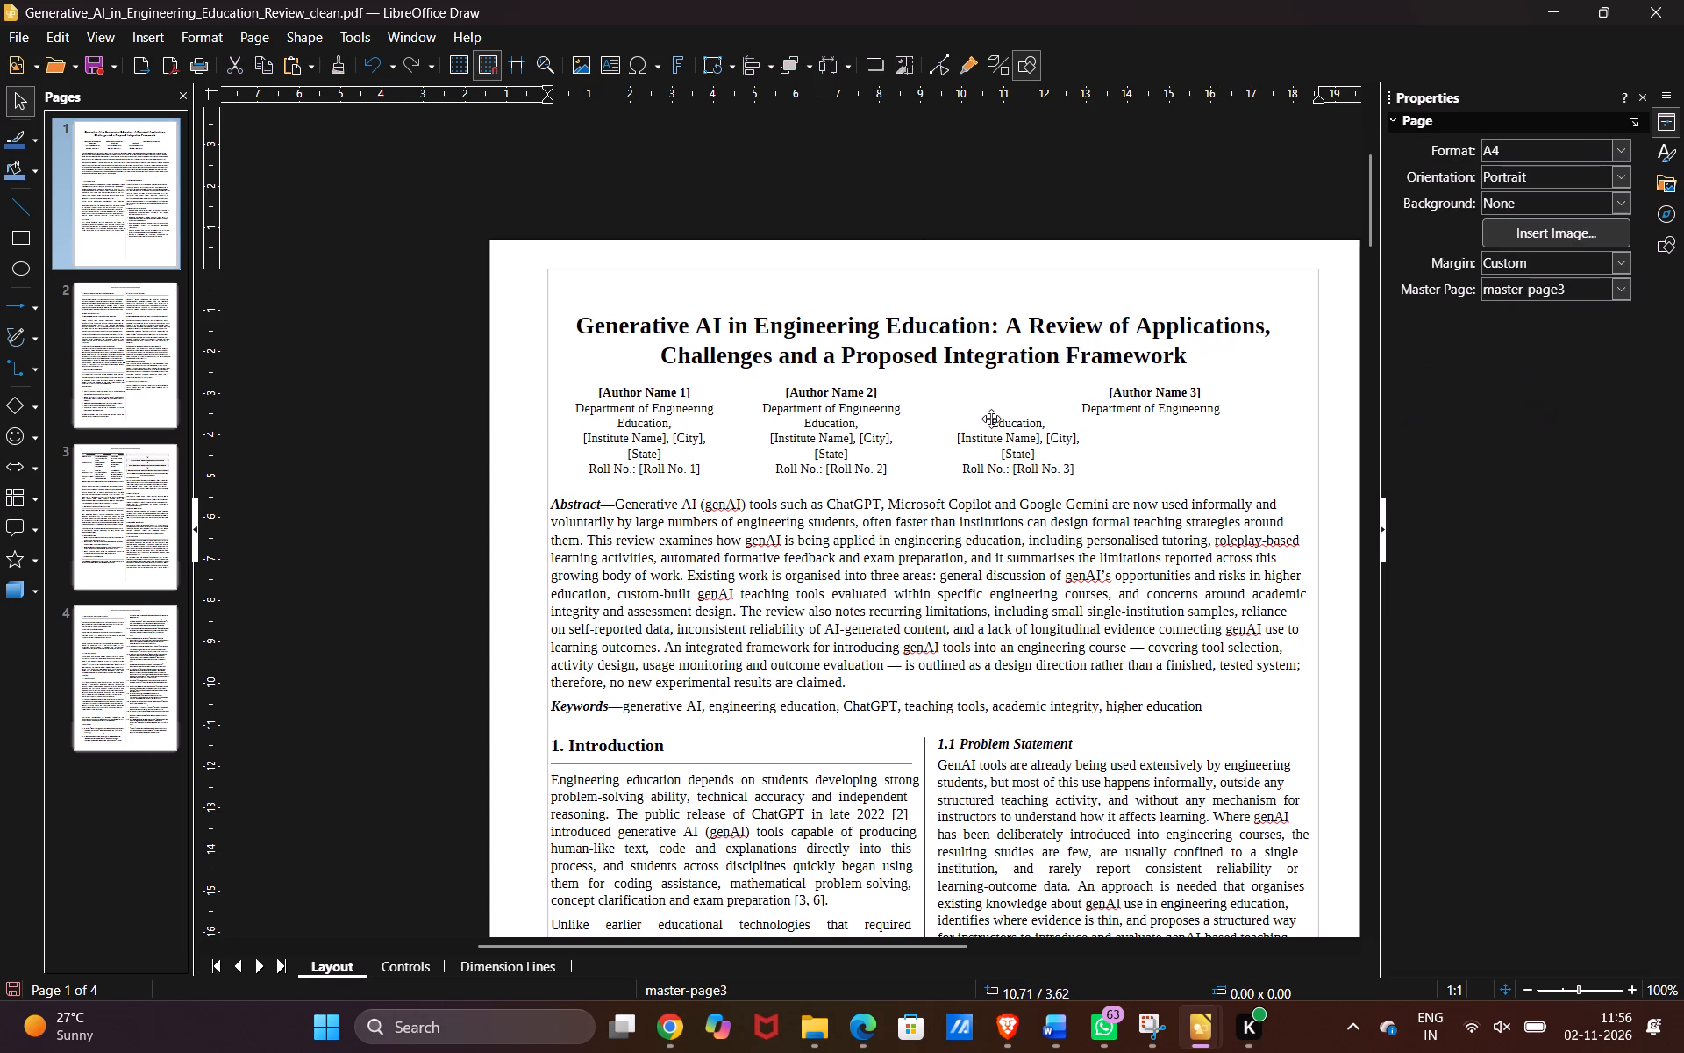
pyautogui.click(991, 419)
pyautogui.press('Delete')
# Change the third author's department line to "Department of Data Science".
pyautogui.click(1175, 408)
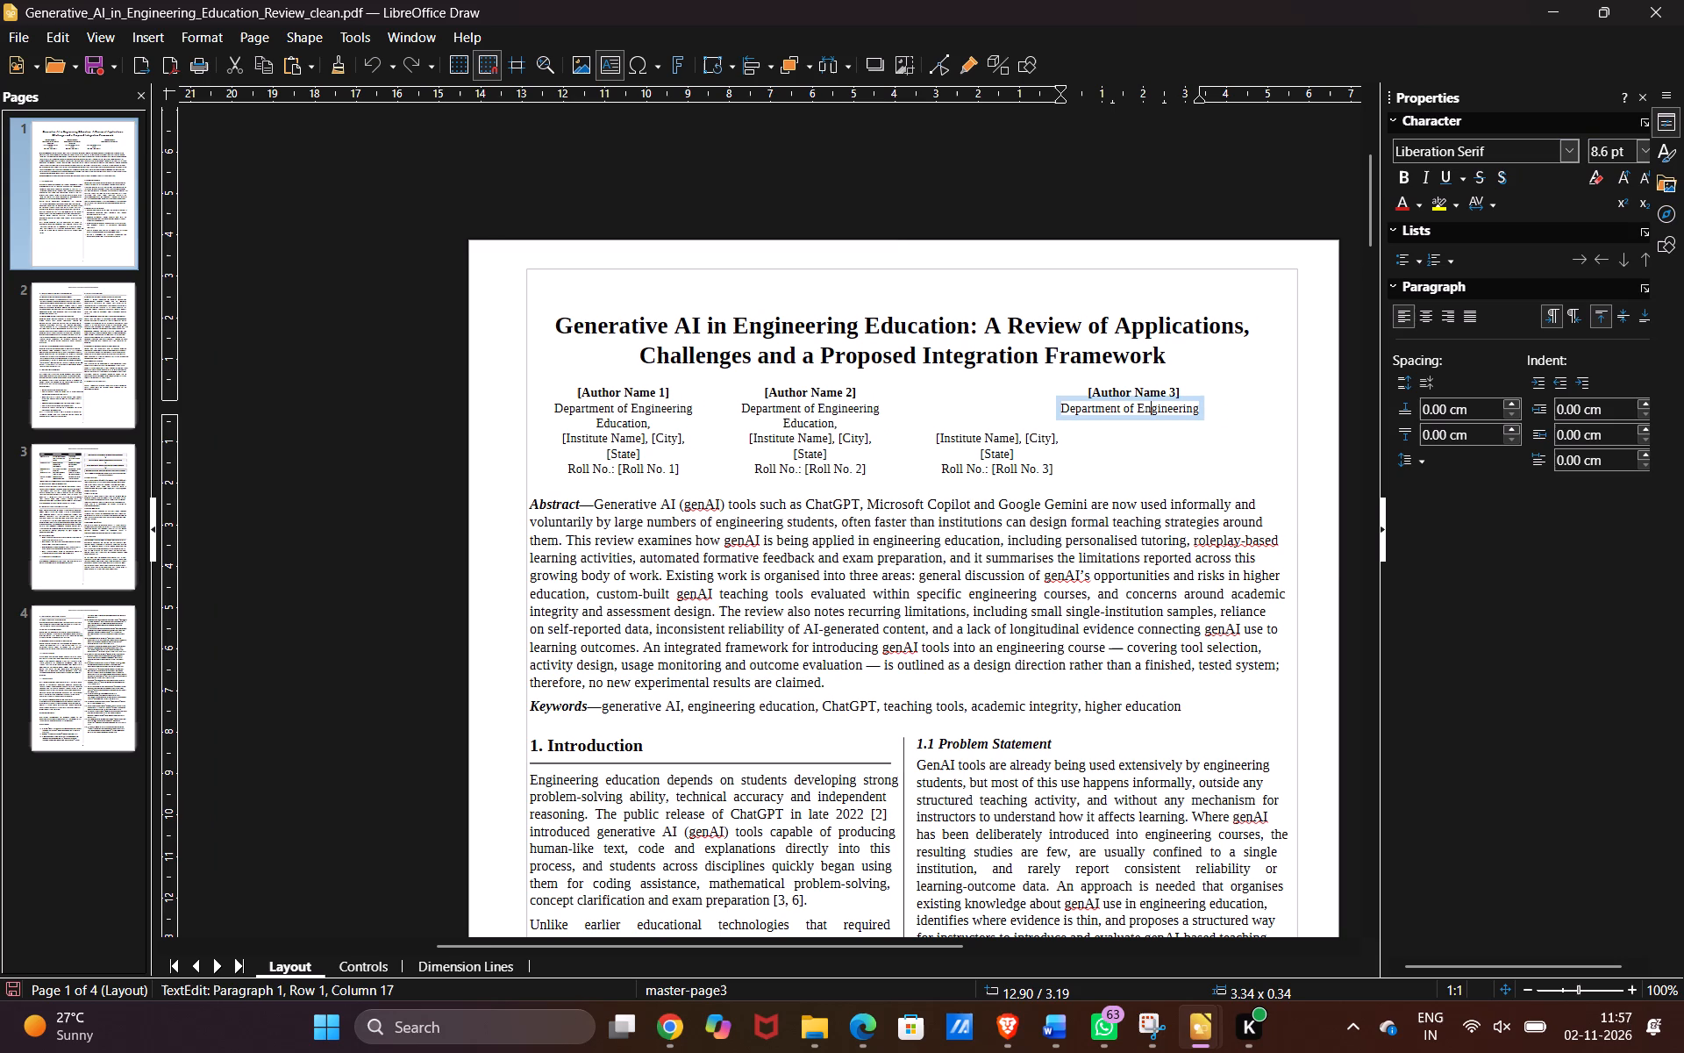
pyautogui.press('Right')
pyautogui.press('Right')
pyautogui.press('Right')
pyautogui.press('Right')
pyautogui.press('Right')
pyautogui.press('Right')
pyautogui.press('Right')
pyautogui.press('Right')
pyautogui.press('Right')
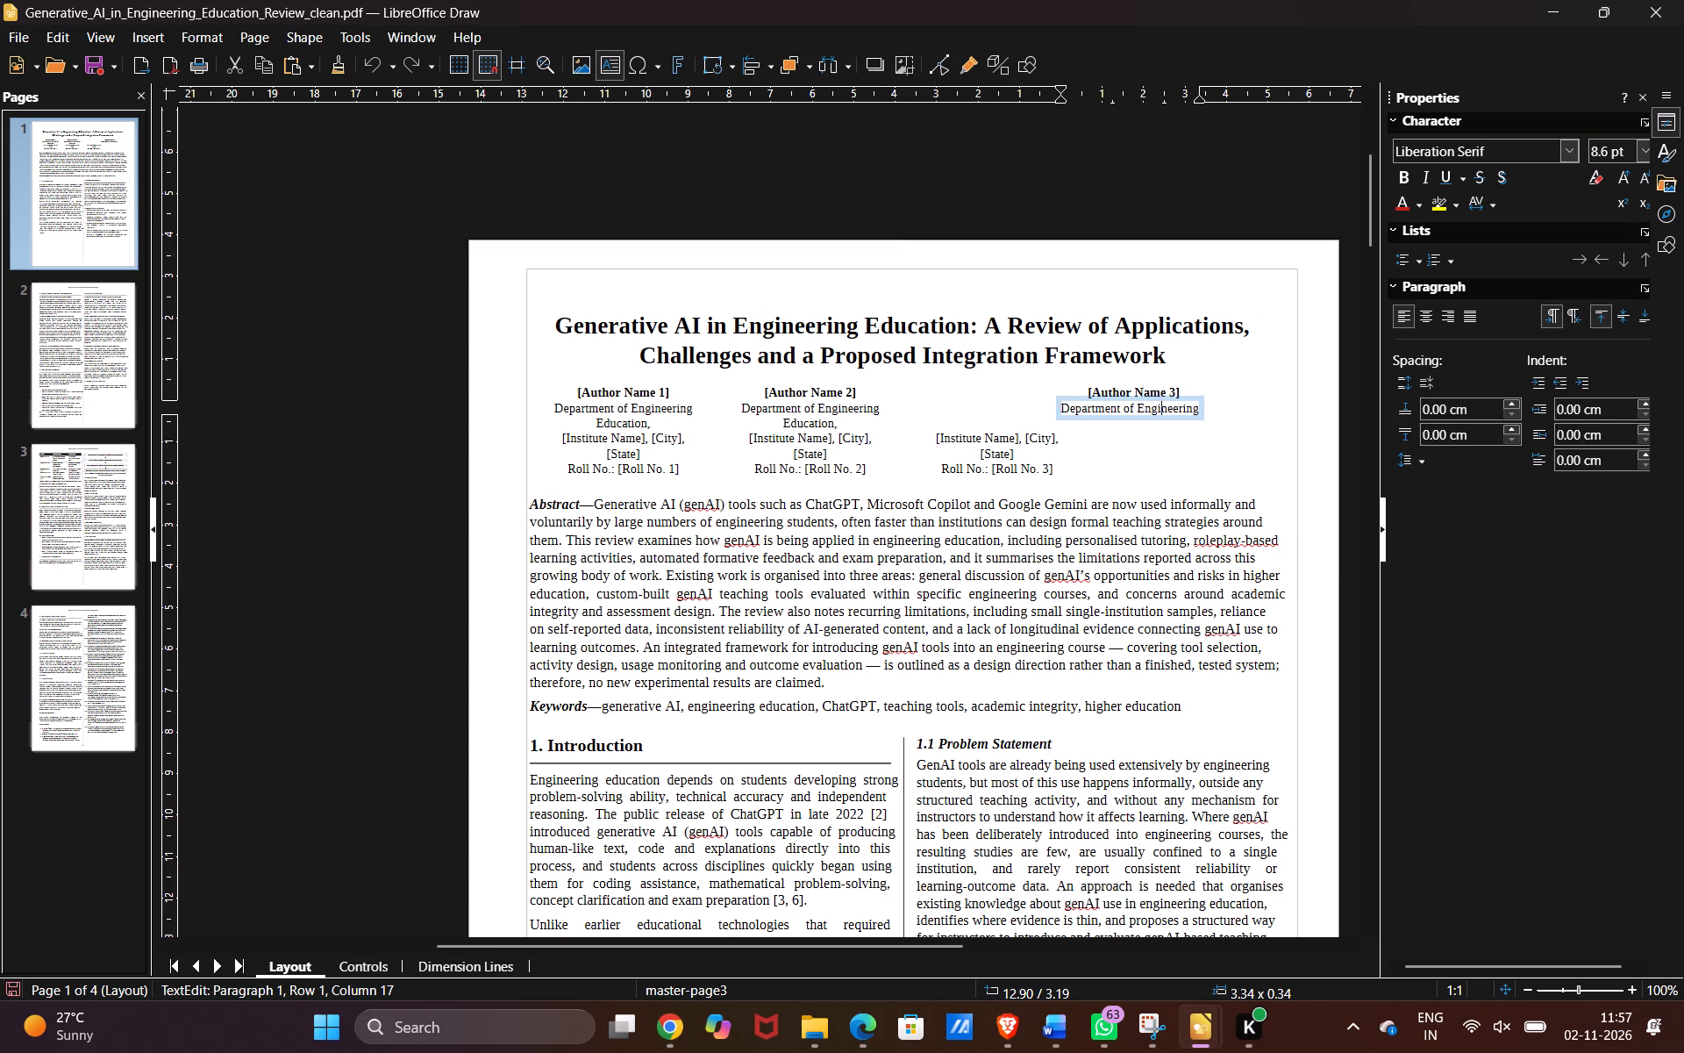
pyautogui.press('BackSpace')
pyautogui.press('BackSpace')
pyautogui.press('BackSpace')
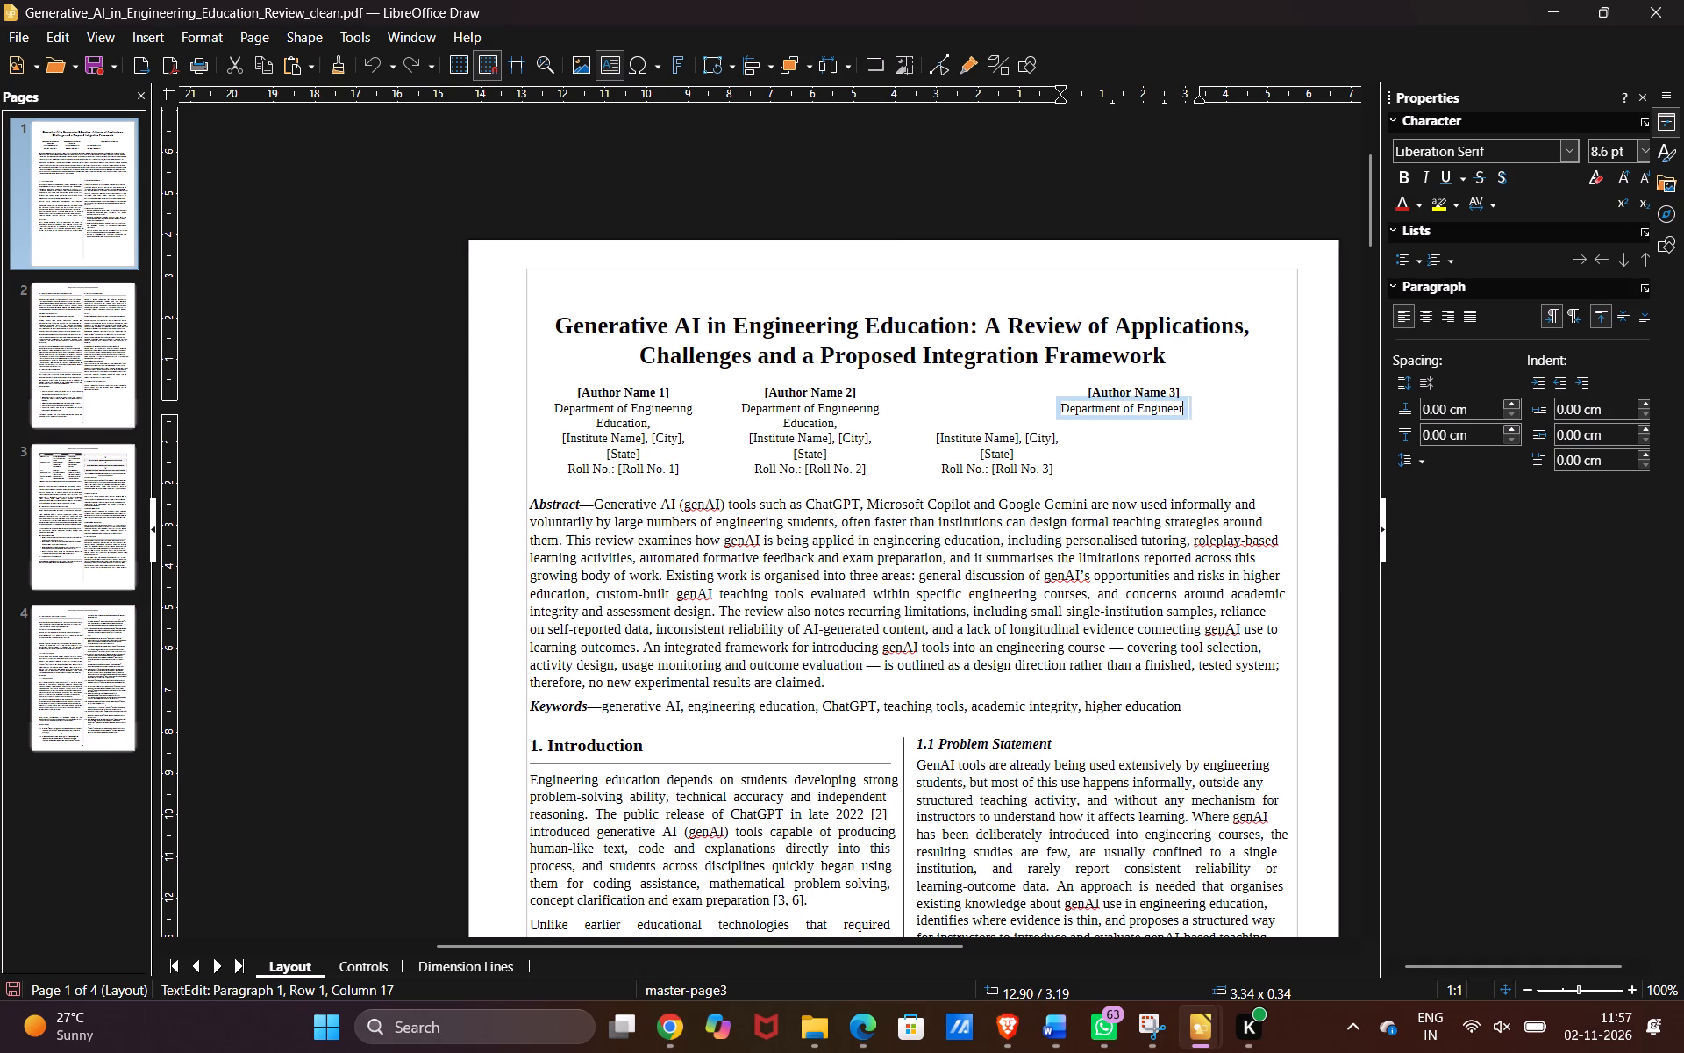
pyautogui.press('BackSpace')
pyautogui.press('BackSpace')
pyautogui.press('BackSpace')
pyautogui.press('BackSpace')
pyautogui.press('BackSpace')
pyautogui.press('BackSpace')
pyautogui.press('BackSpace')
pyautogui.press('BackSpace')
pyautogui.write('Data S i')
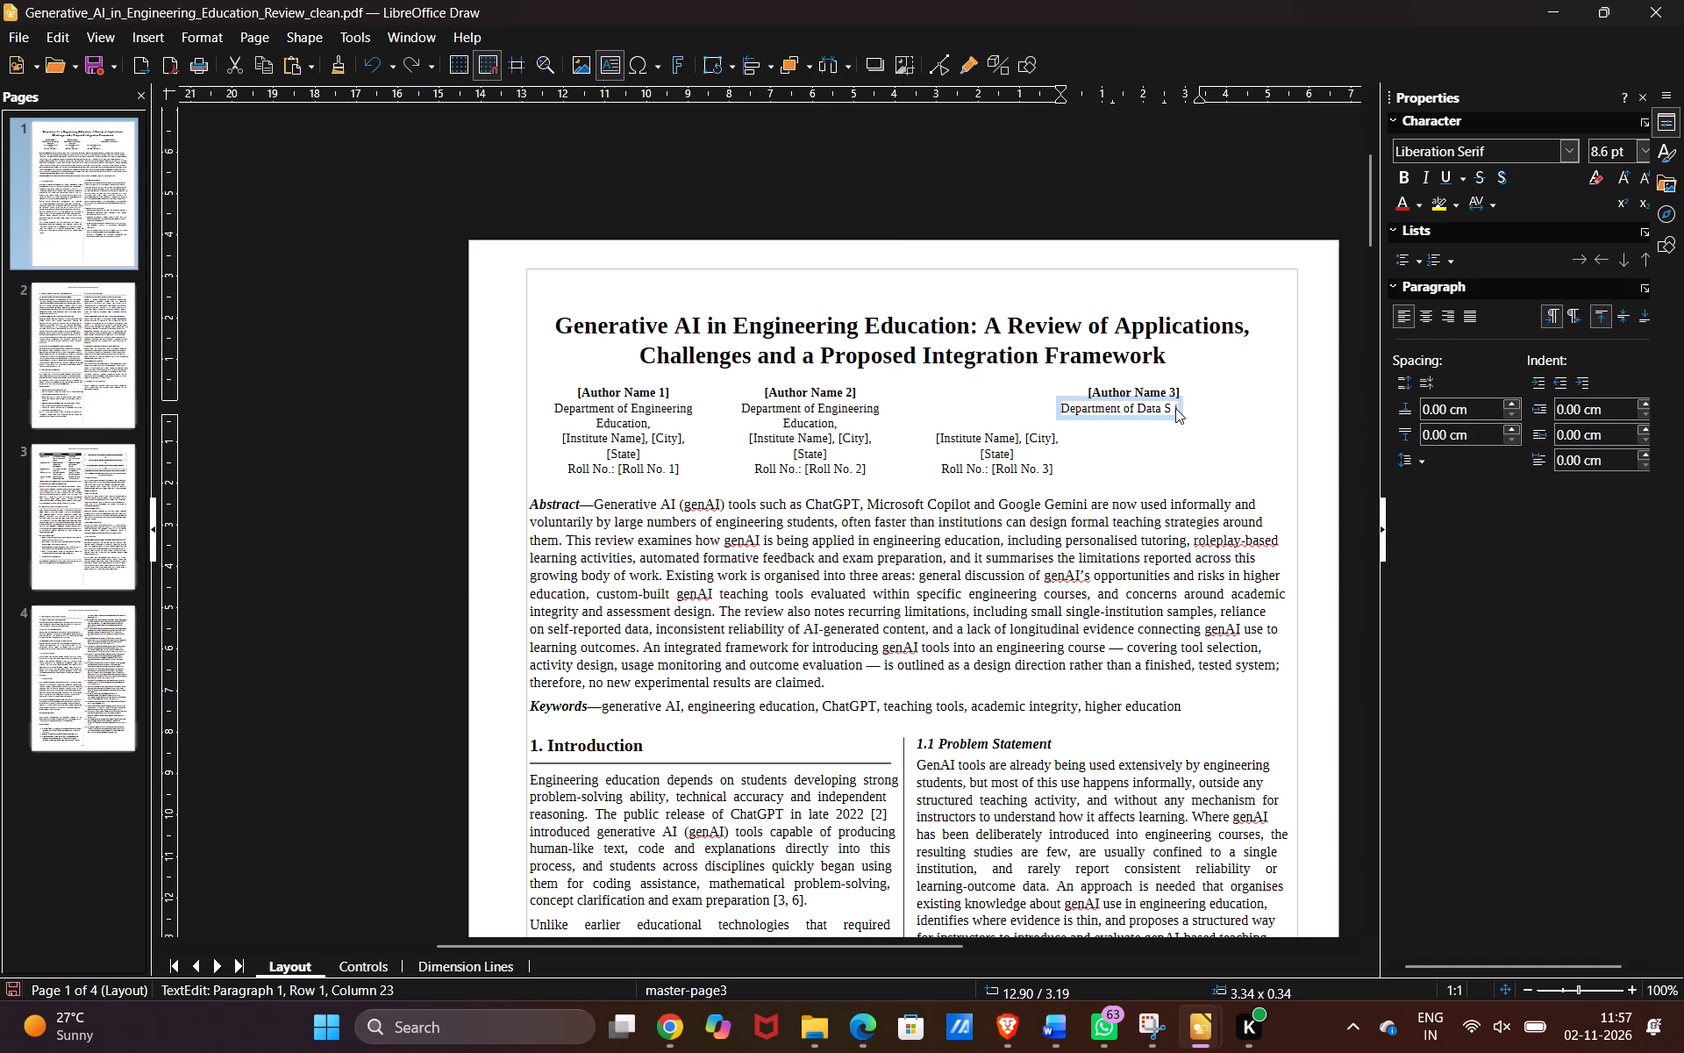
pyautogui.press('BackSpace')
pyautogui.press('BackSpace')
pyautogui.write('cience')
# Move the third author's "[Institute Name], [City]," frame directly beneath the "Department of Data Science" line, at about 13.18 / 3.63 cm.
pyautogui.click(1031, 433)
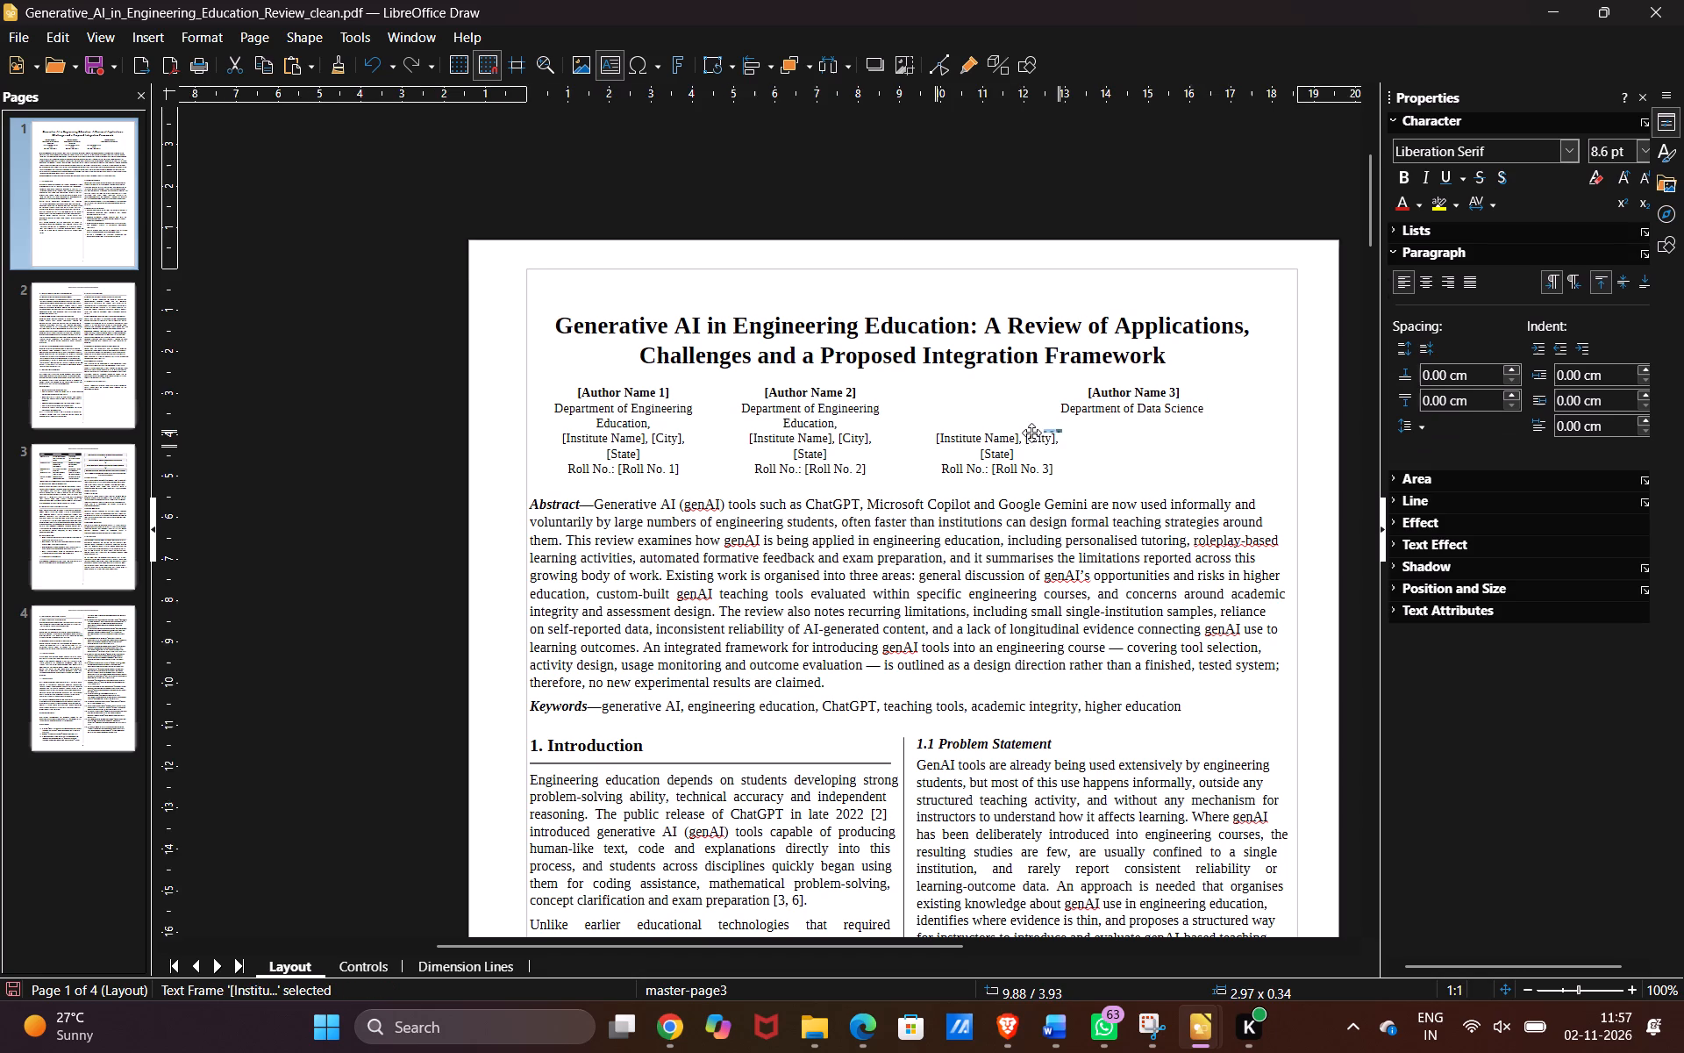
pyautogui.press('Right')
pyautogui.press('Right')
pyautogui.press('Right')
pyautogui.press('Right')
pyautogui.press('Right')
pyautogui.press('Right')
pyautogui.press('Right')
pyautogui.press('Right')
pyautogui.press('Right')
pyautogui.press('Right')
pyautogui.press('Right')
pyautogui.press('Right')
pyautogui.press('Right')
pyautogui.press('Right')
pyautogui.press('Right')
pyautogui.press('Right')
pyautogui.press('Right')
pyautogui.press('Right')
pyautogui.press('Right')
pyautogui.press('Right')
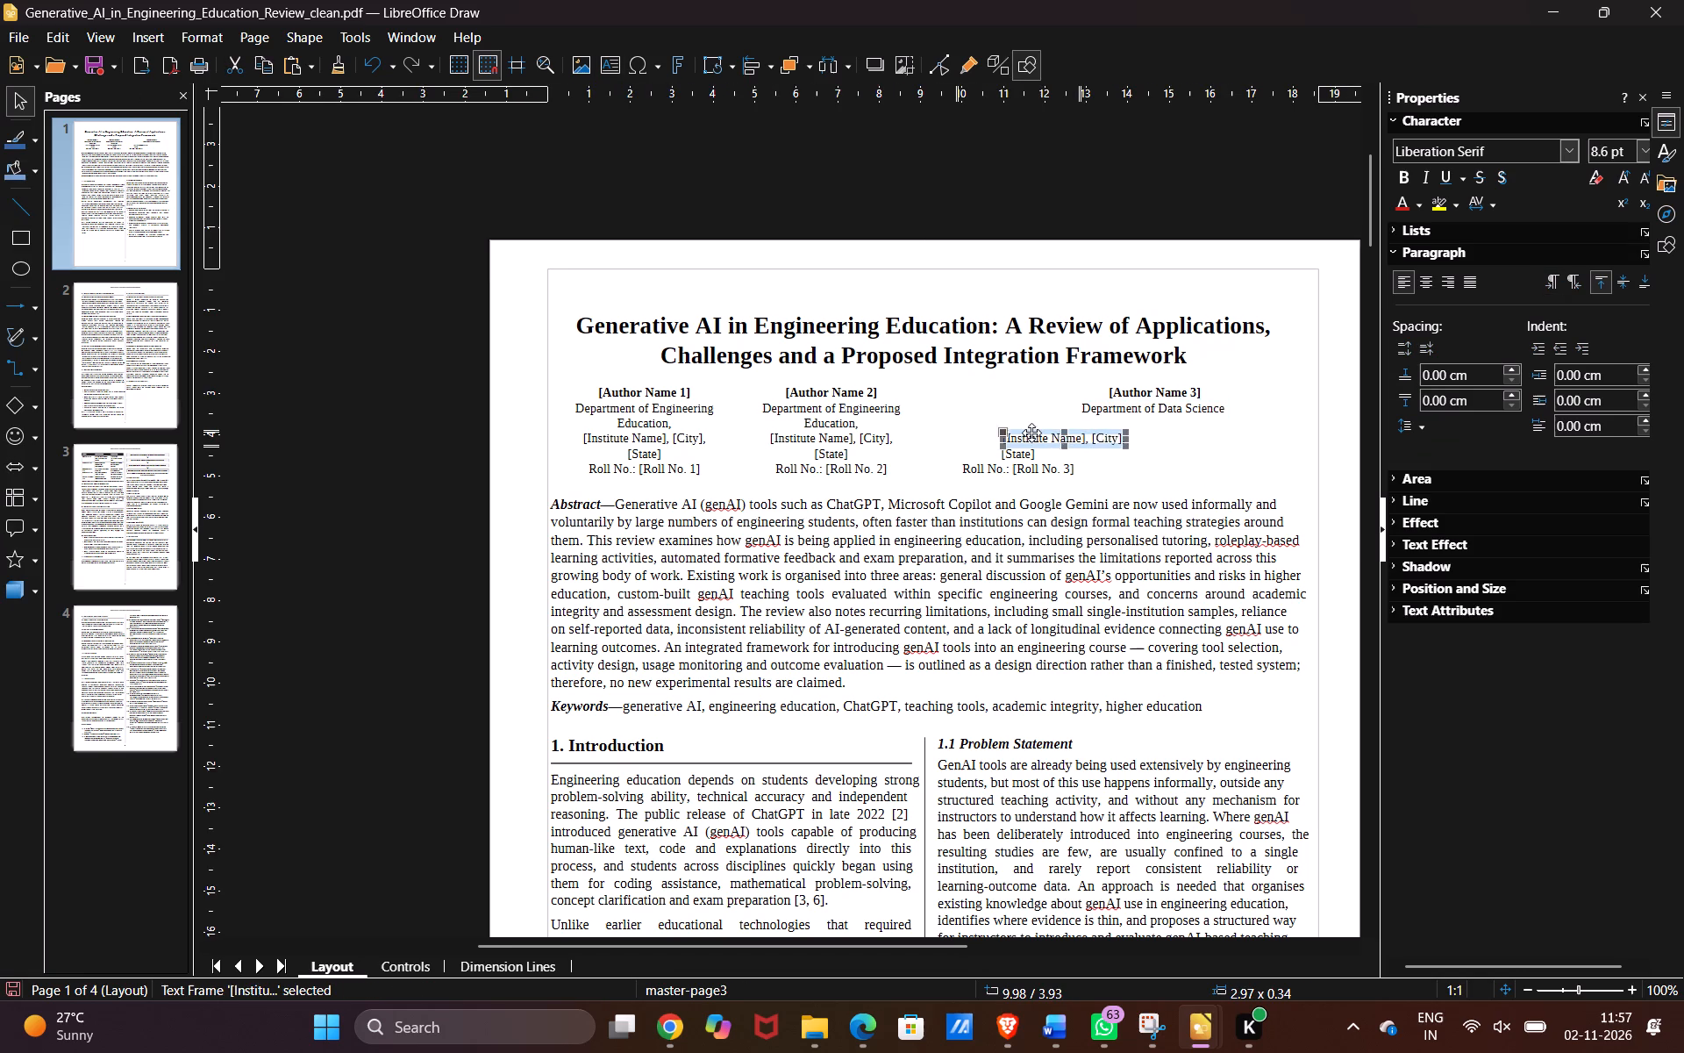
pyautogui.press('Right')
pyautogui.press('Right')
pyautogui.press('Right')
pyautogui.press('Right')
pyautogui.press('Right')
pyautogui.press('Right')
pyautogui.press('Right')
pyautogui.press('Right')
pyautogui.press('Right')
pyautogui.press('Right')
pyautogui.press('Right')
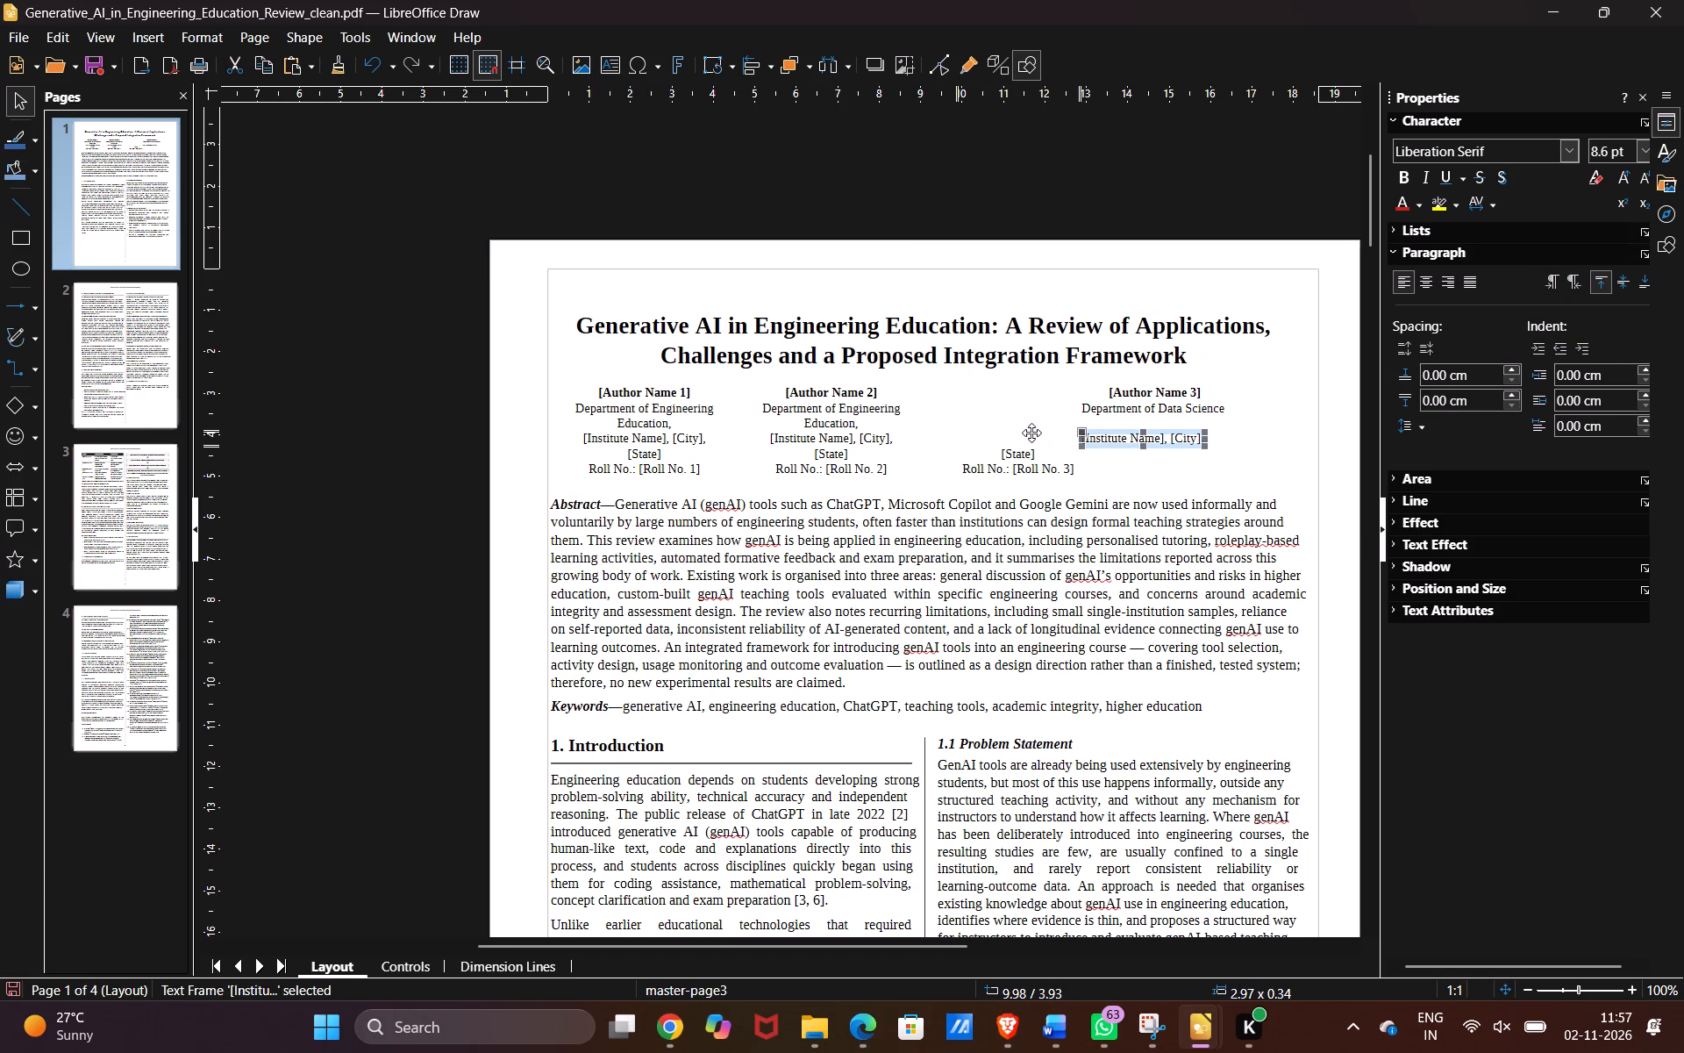
pyautogui.press('Right')
pyautogui.press('Right')
pyautogui.press('Right')
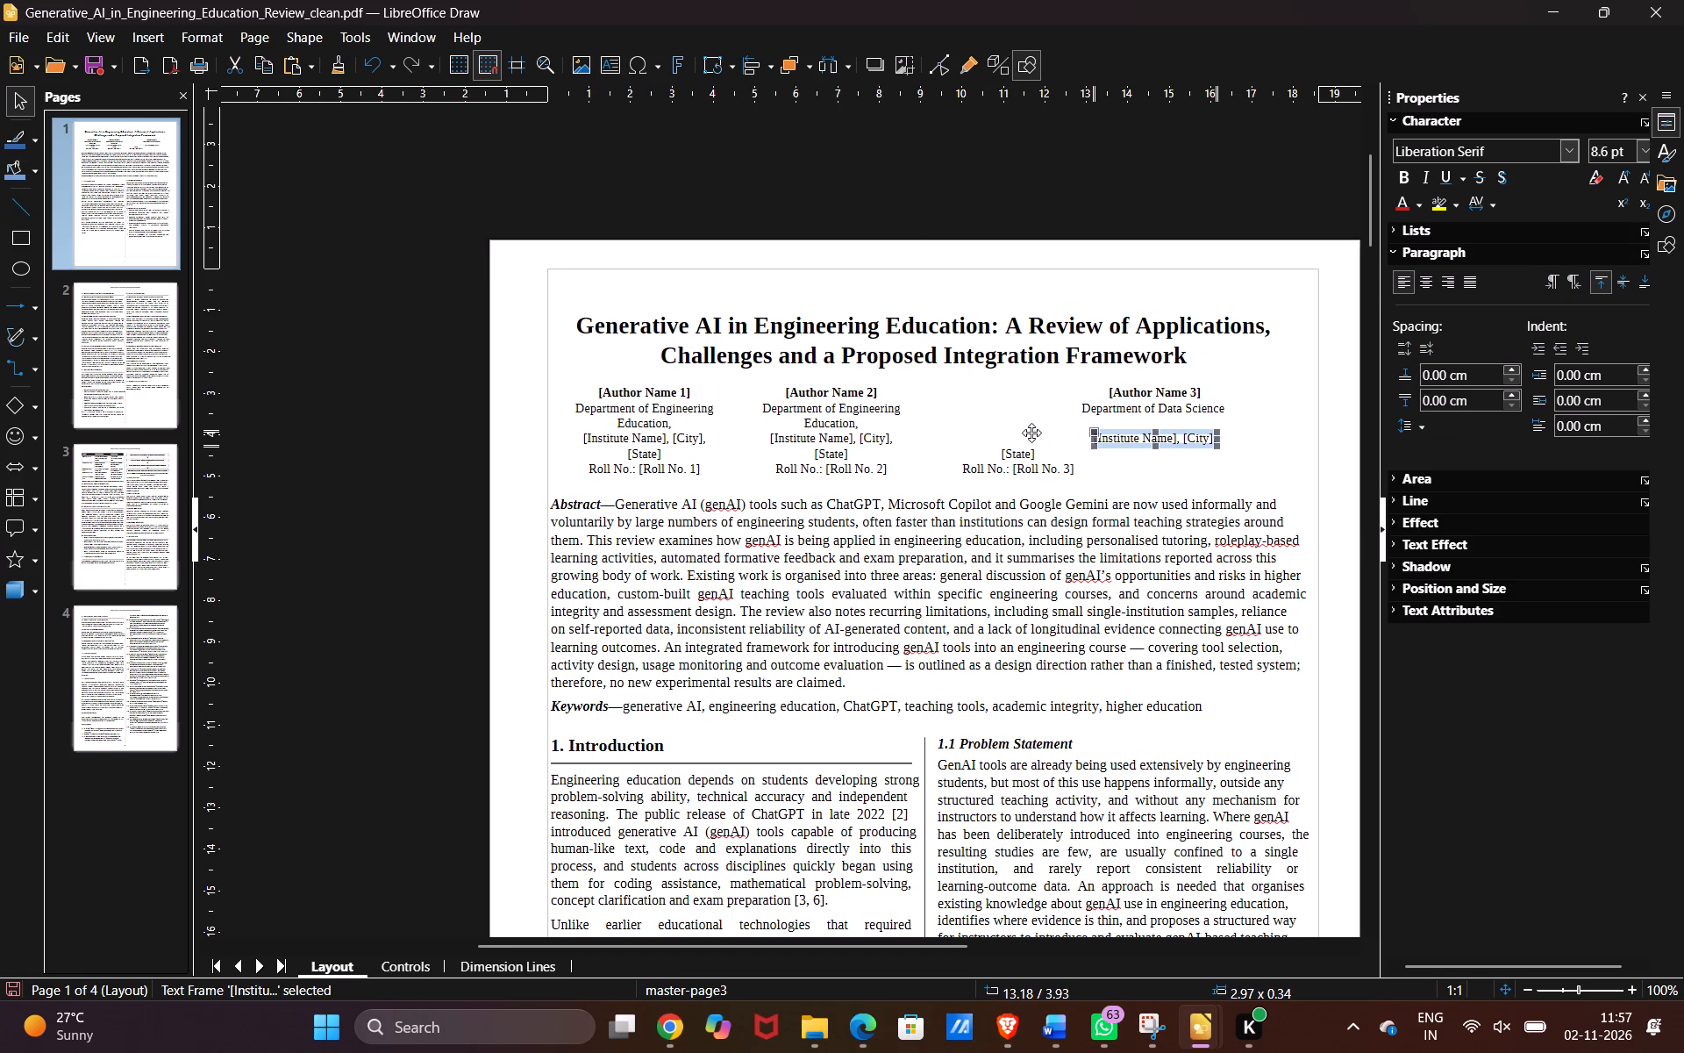
pyautogui.press('Left')
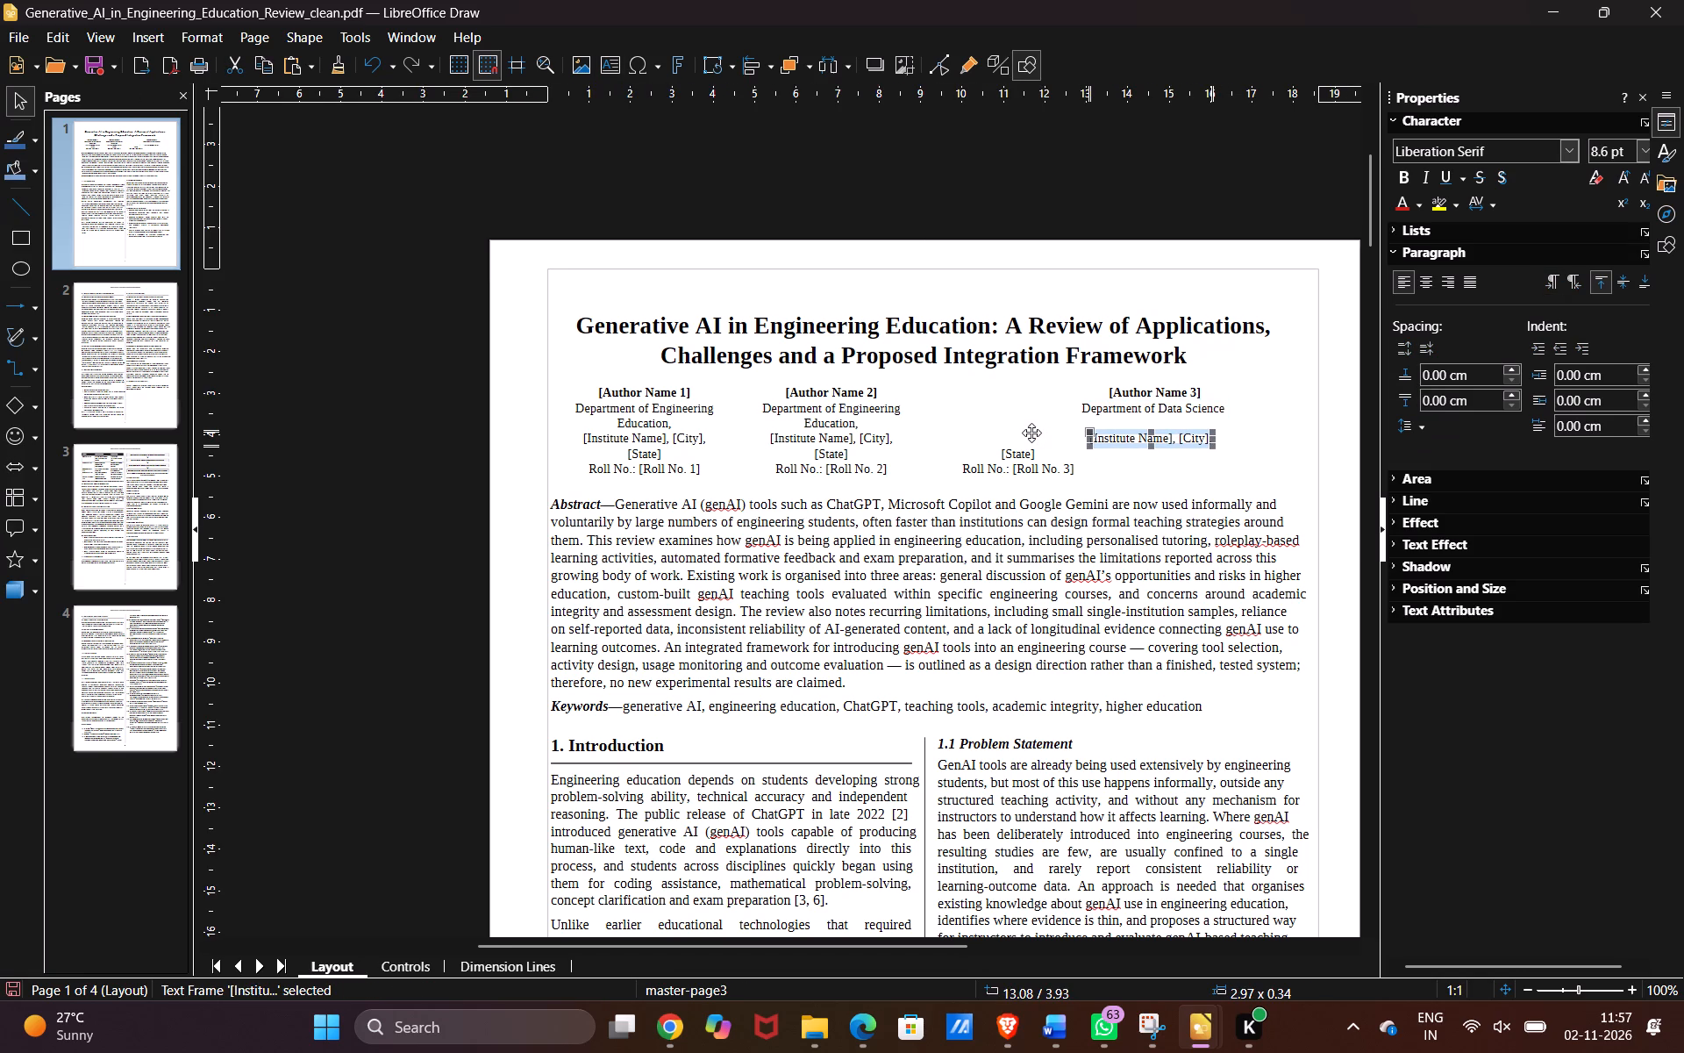
pyautogui.press('Right')
pyautogui.press('Up')
pyautogui.press('Up')
pyautogui.press('Up')
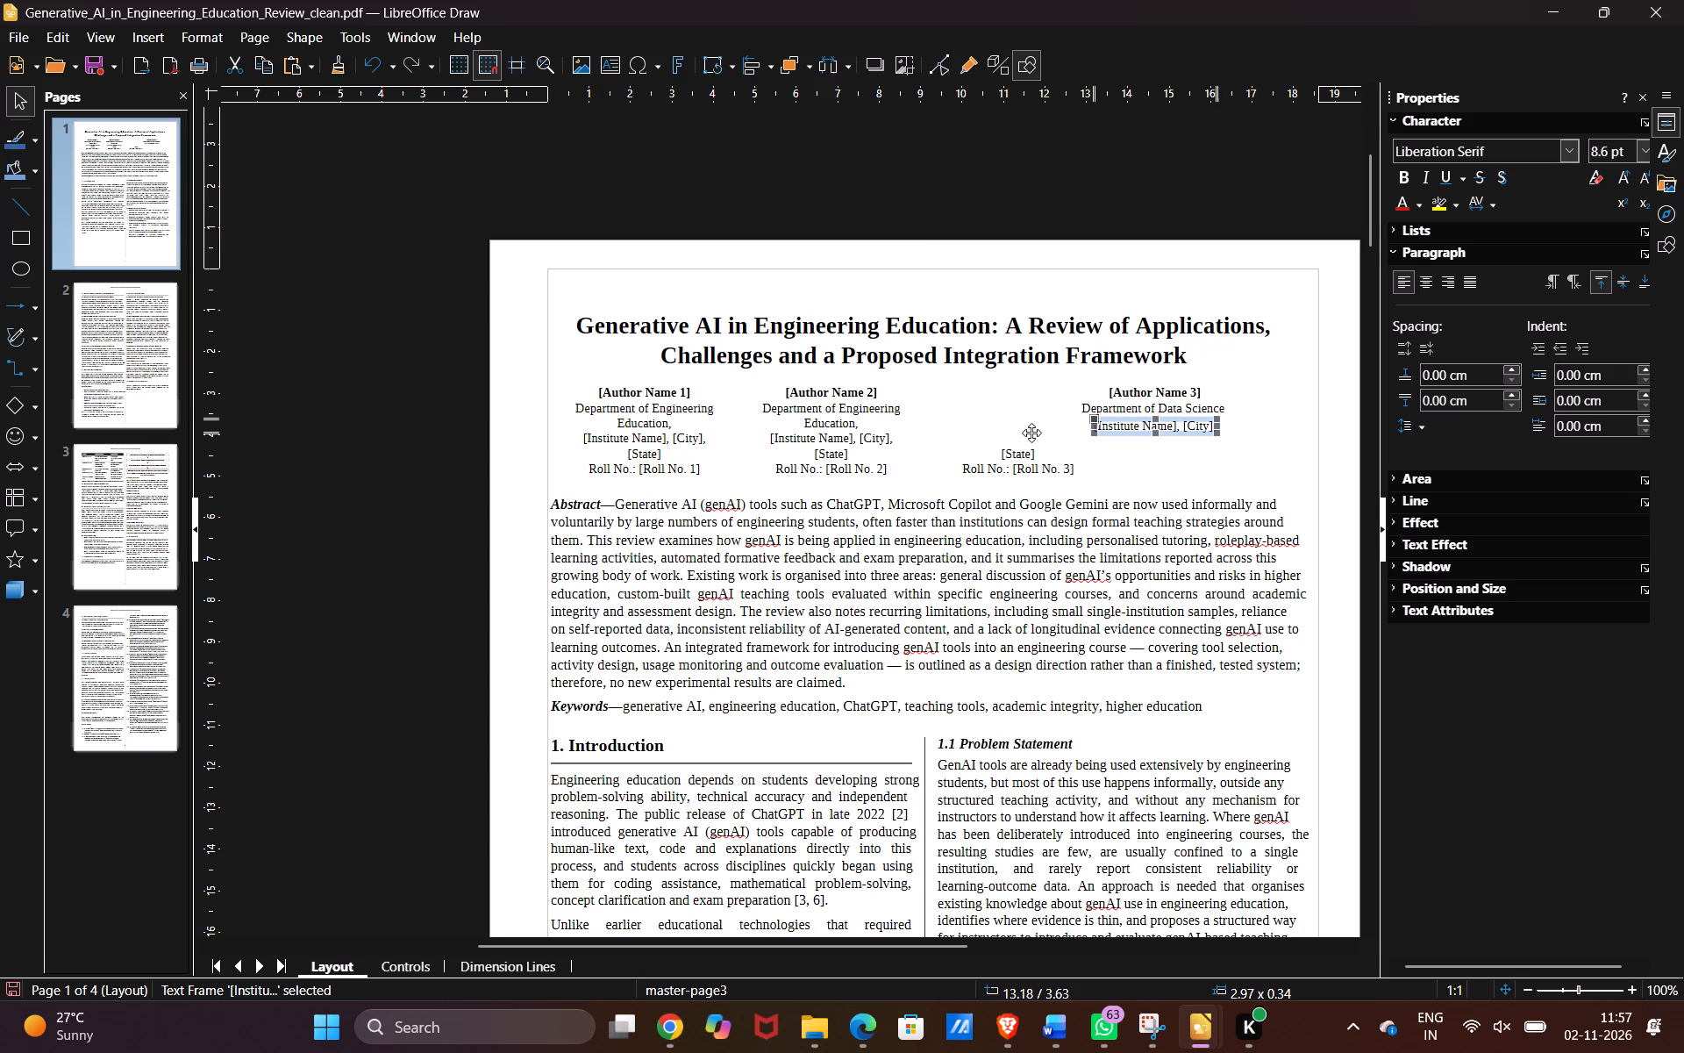
# Replace the "[Institute Name]" placeholder in the third author's block with "Noida Institute of Engg & Technology".
pyautogui.click(1171, 424)
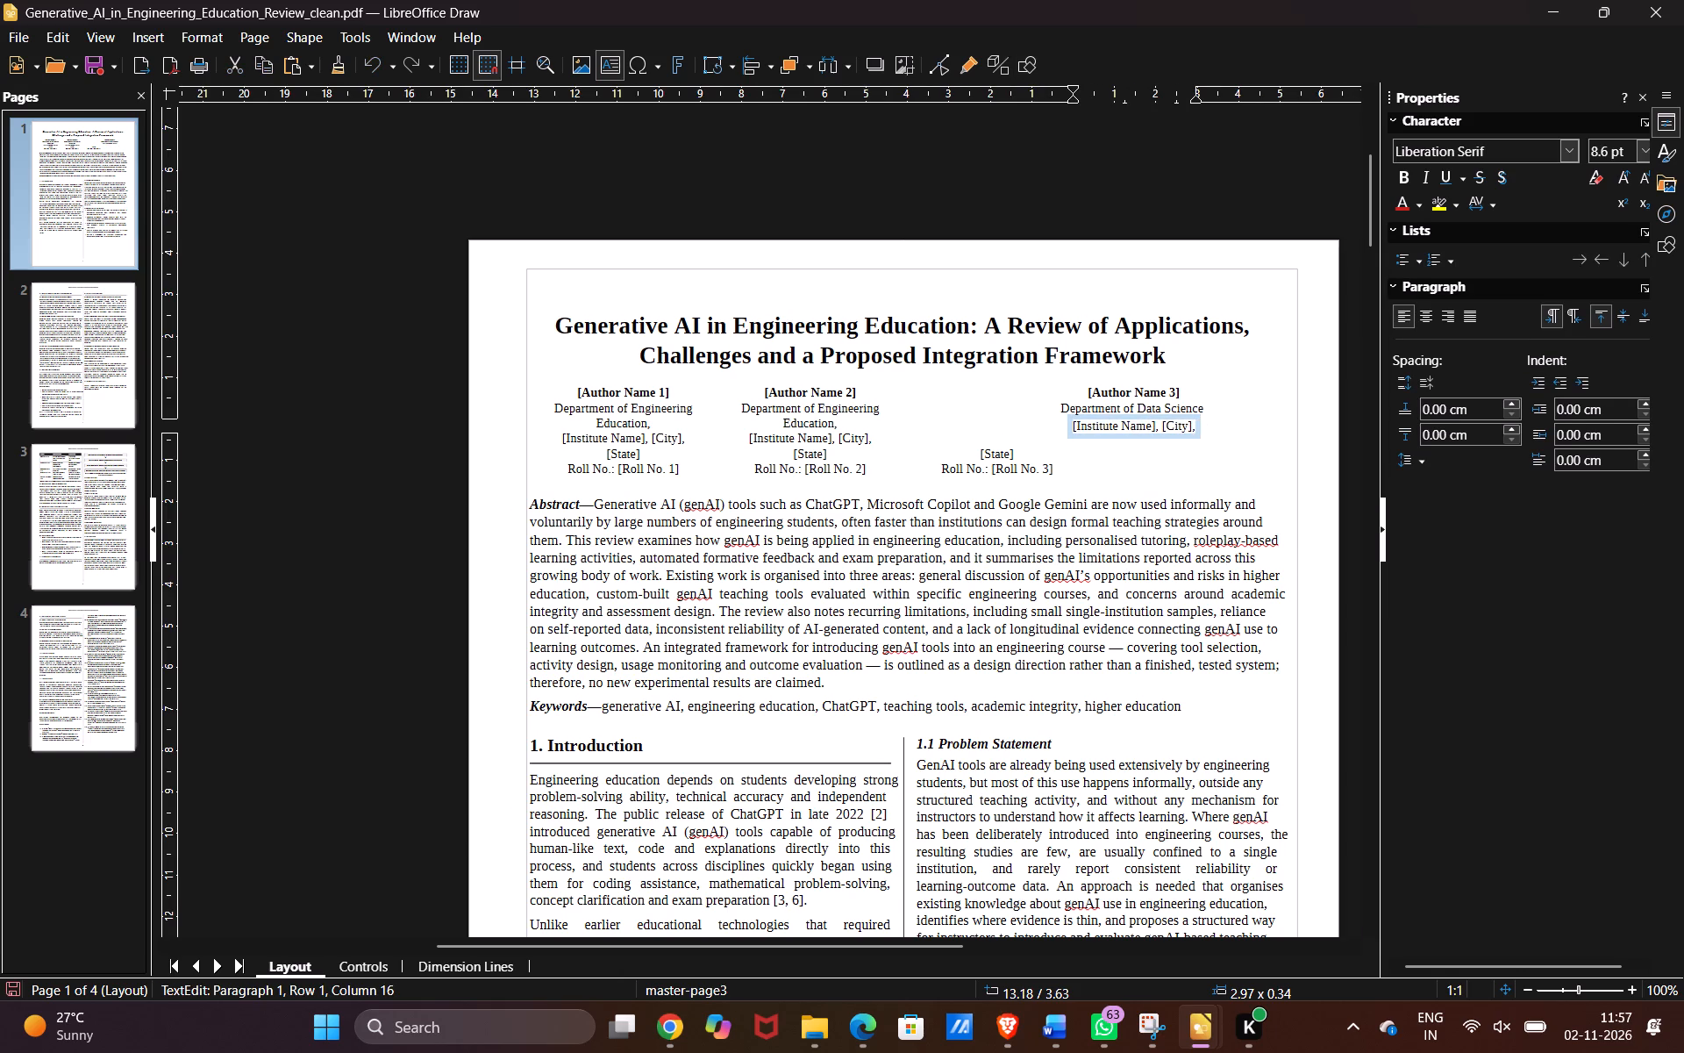
pyautogui.press('Right')
pyautogui.press('BackSpace')
pyautogui.press('BackSpace')
pyautogui.press('BackSpace')
pyautogui.press('BackSpace')
pyautogui.press('BackSpace')
pyautogui.press('BackSpace')
pyautogui.press('BackSpace')
pyautogui.press('BackSpace')
pyautogui.press('BackSpace')
pyautogui.press('BackSpace')
pyautogui.press('BackSpace')
pyautogui.press('BackSpace')
pyautogui.press('BackSpace')
pyautogui.press('BackSpace')
pyautogui.press('BackSpace')
pyautogui.press('BackSpace')
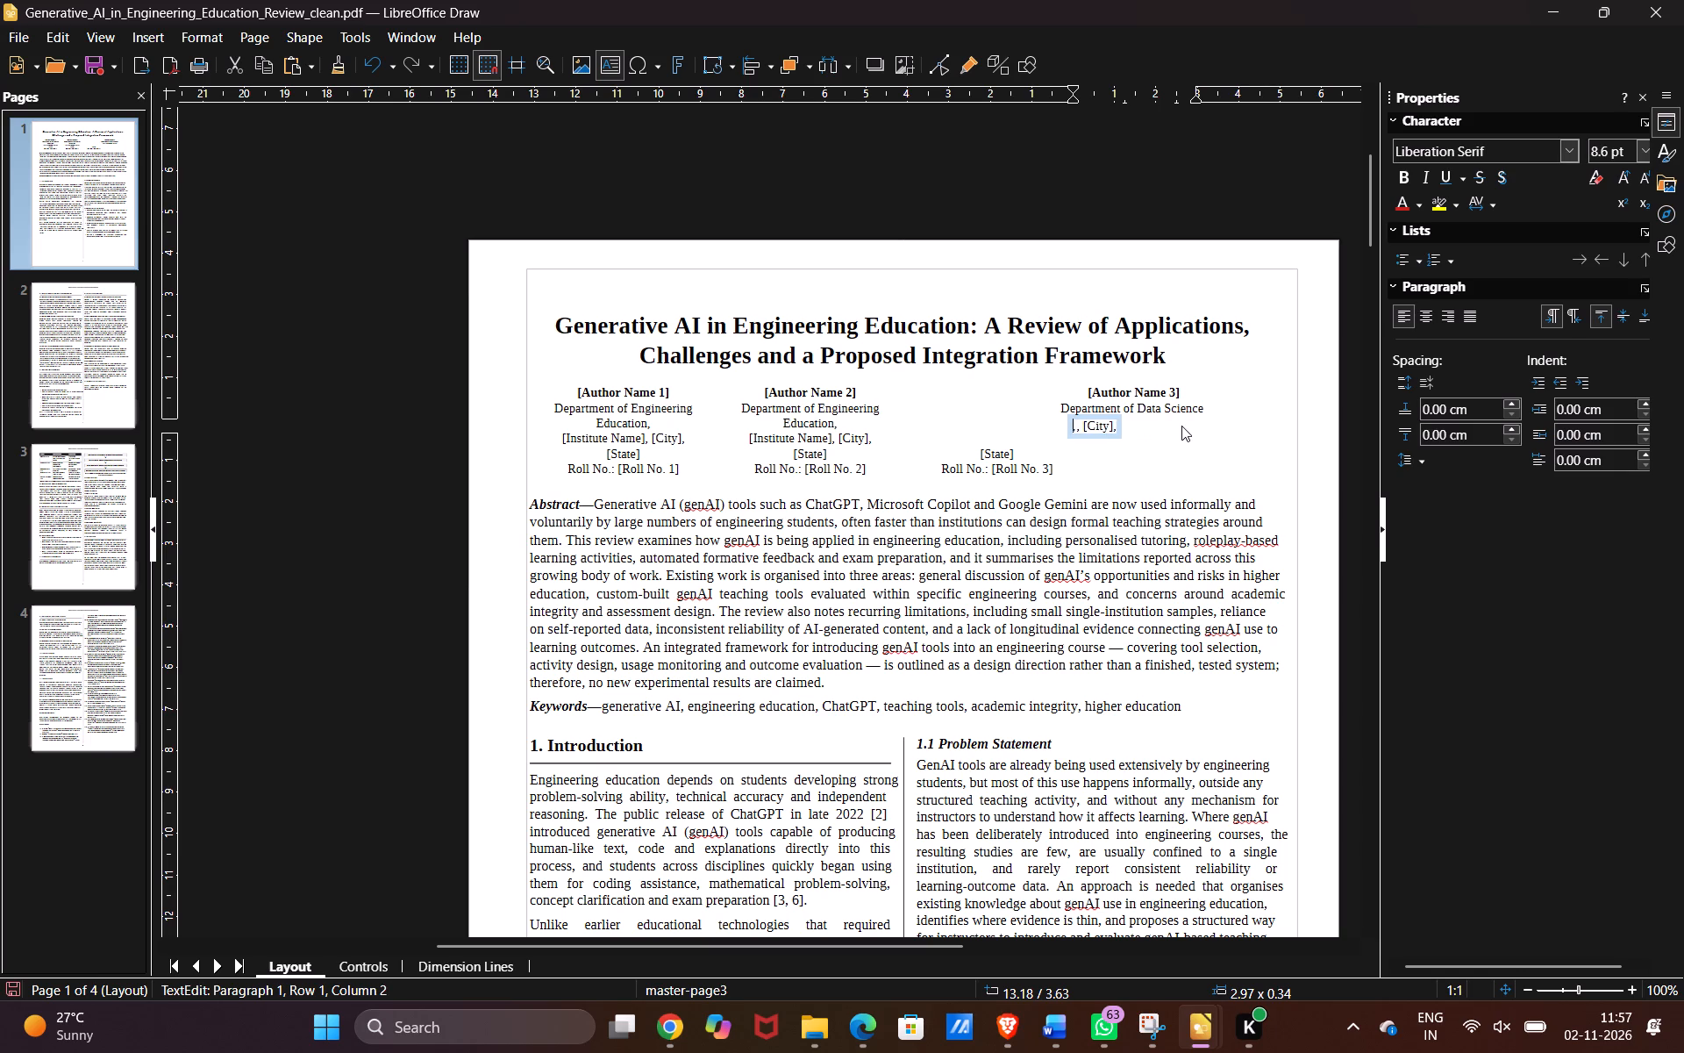
pyautogui.write('Noida')
pyautogui.press('space')
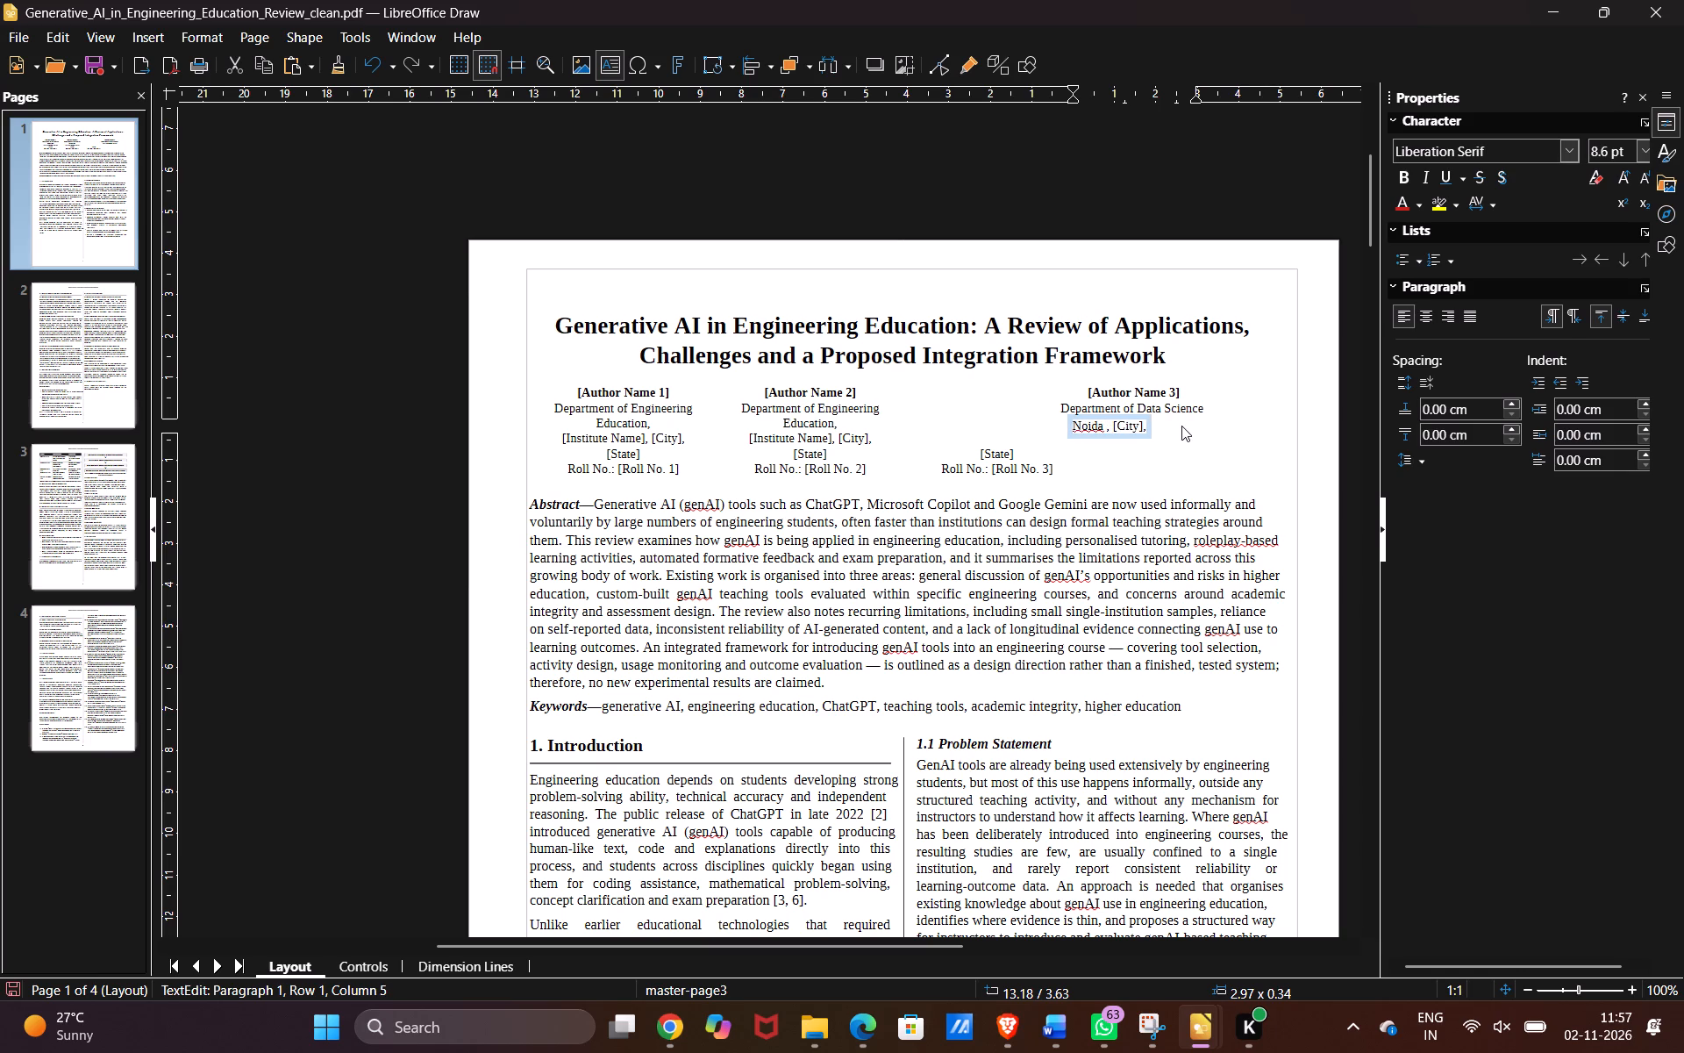
pyautogui.write('Institute of Engg')
pyautogui.press('space')
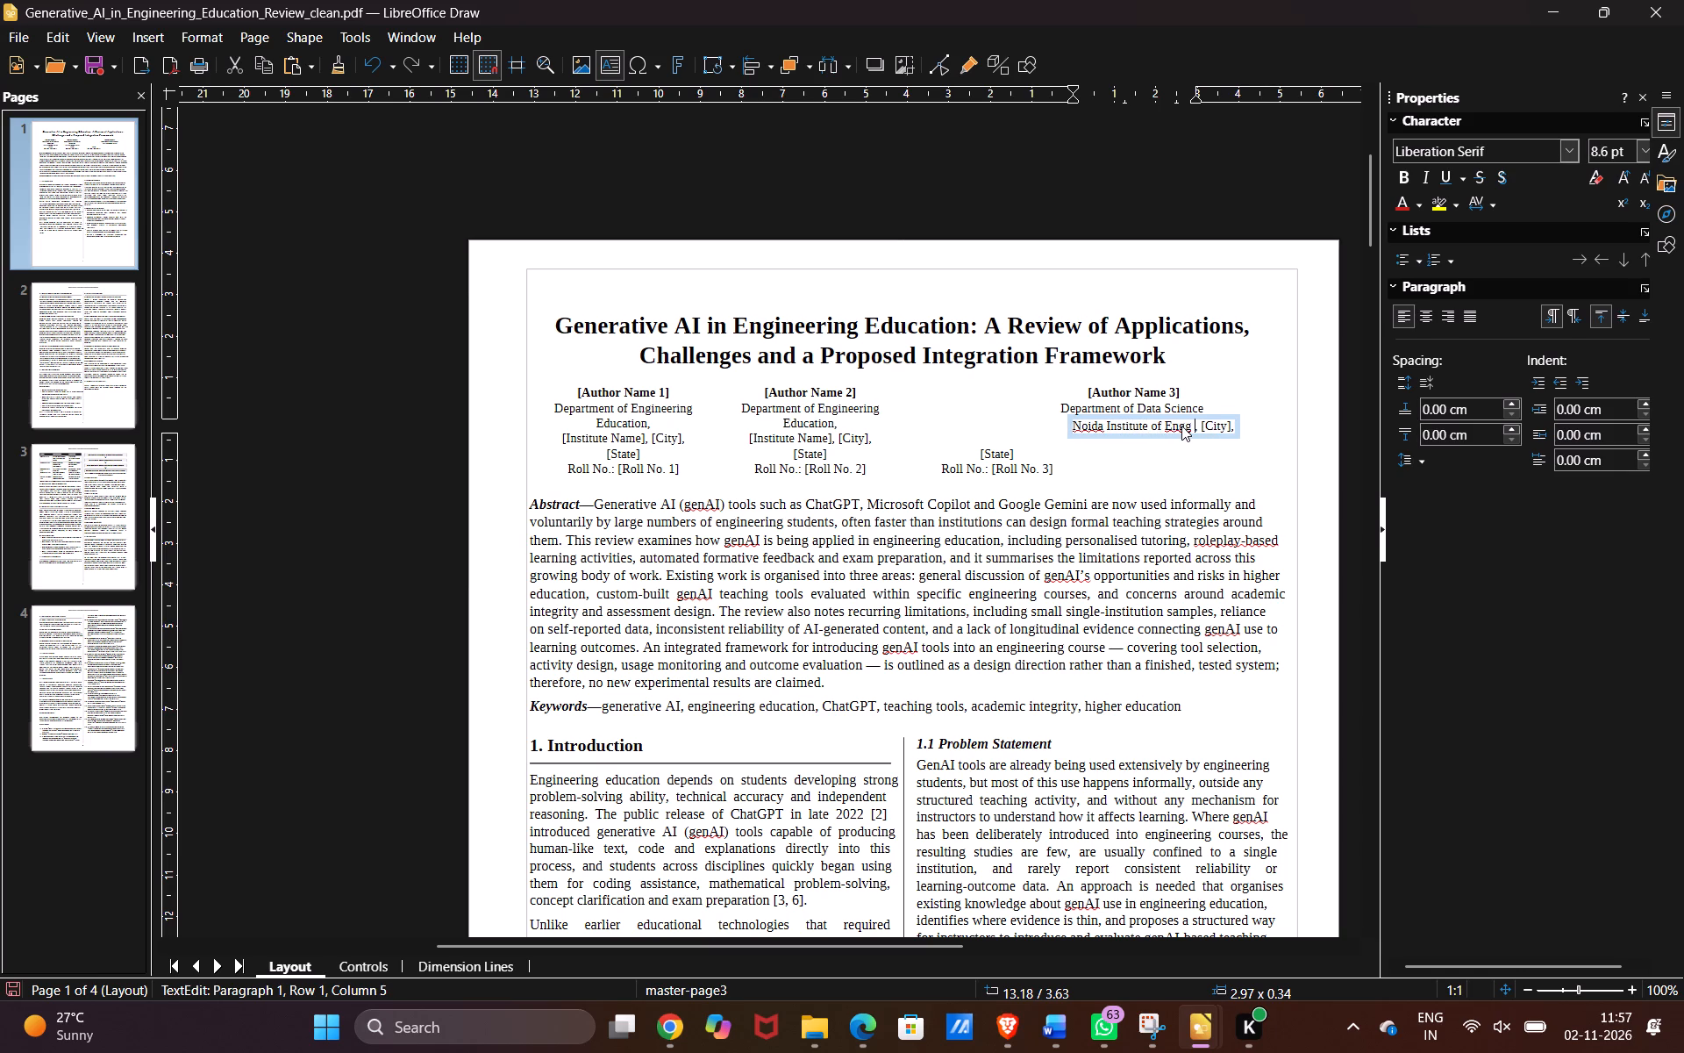
pyautogui.write('& Technology')
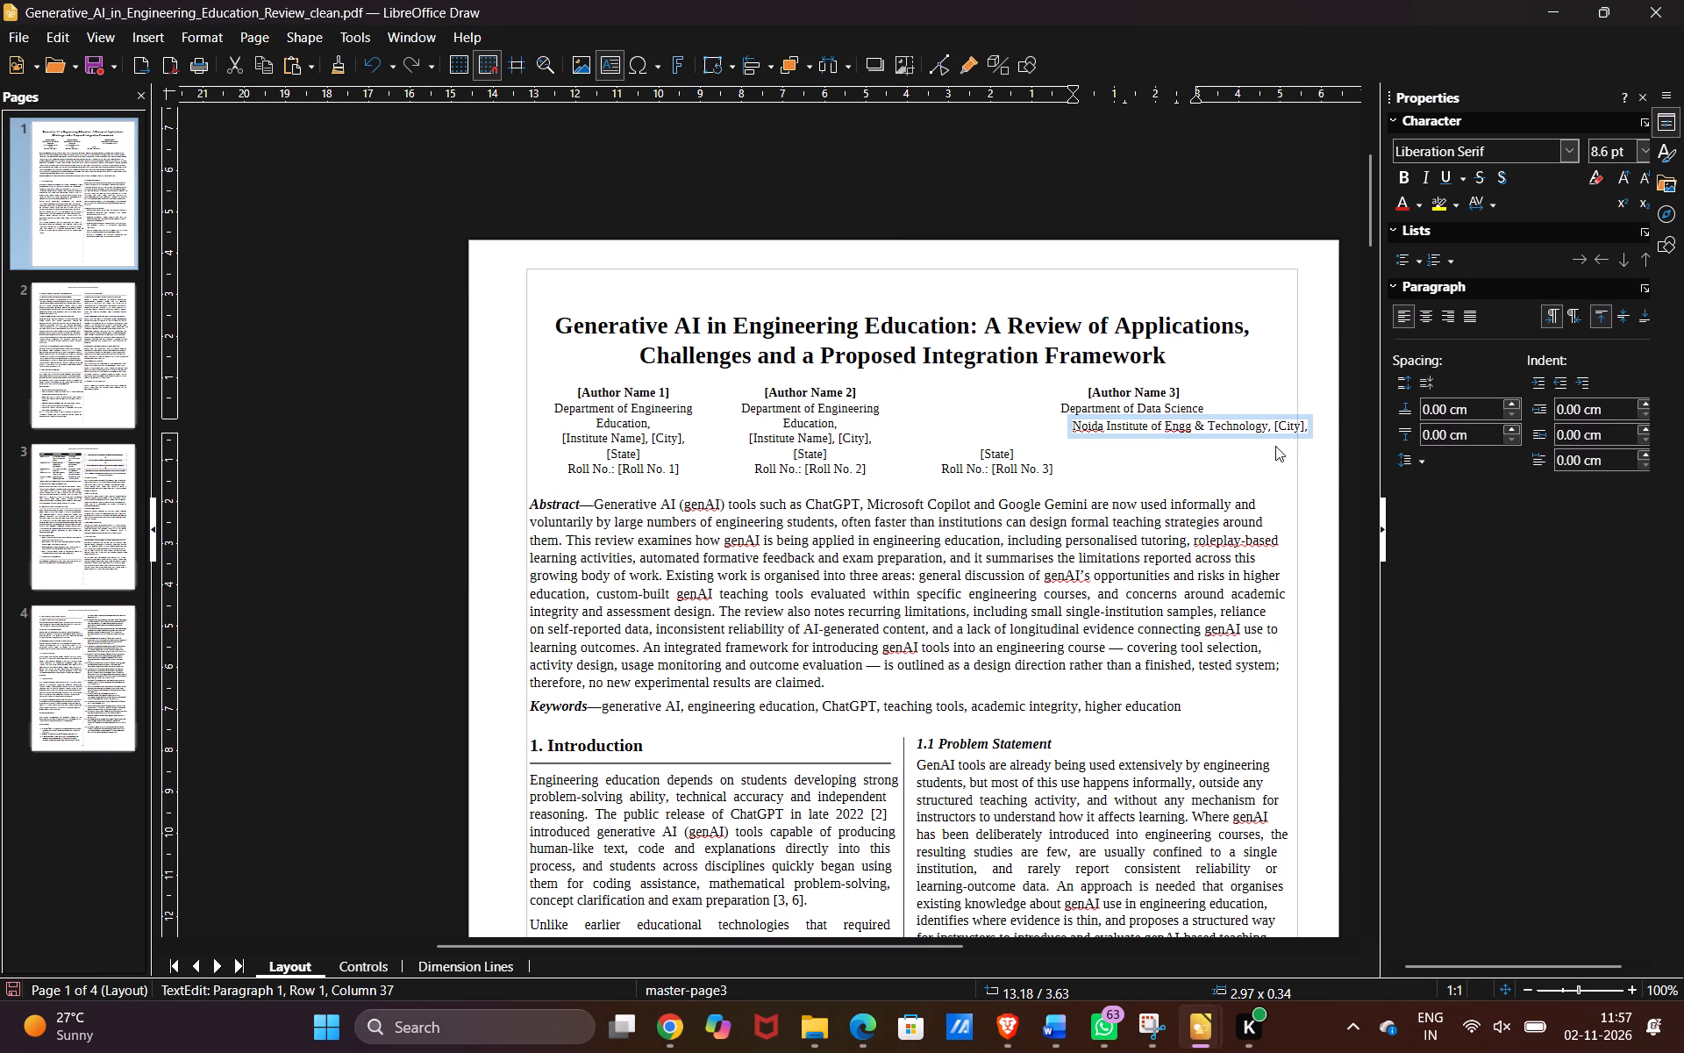
# Remove the trailing ", [City]," text from the third author's institute line.
pyautogui.press('Right')
pyautogui.press('Left')
pyautogui.press('Delete')
pyautogui.press('Delete')
pyautogui.press('Delete')
pyautogui.press('Delete')
pyautogui.press('Delete')
pyautogui.press('Delete')
pyautogui.press('Delete')
pyautogui.press('Delete')
pyautogui.press('Delete')
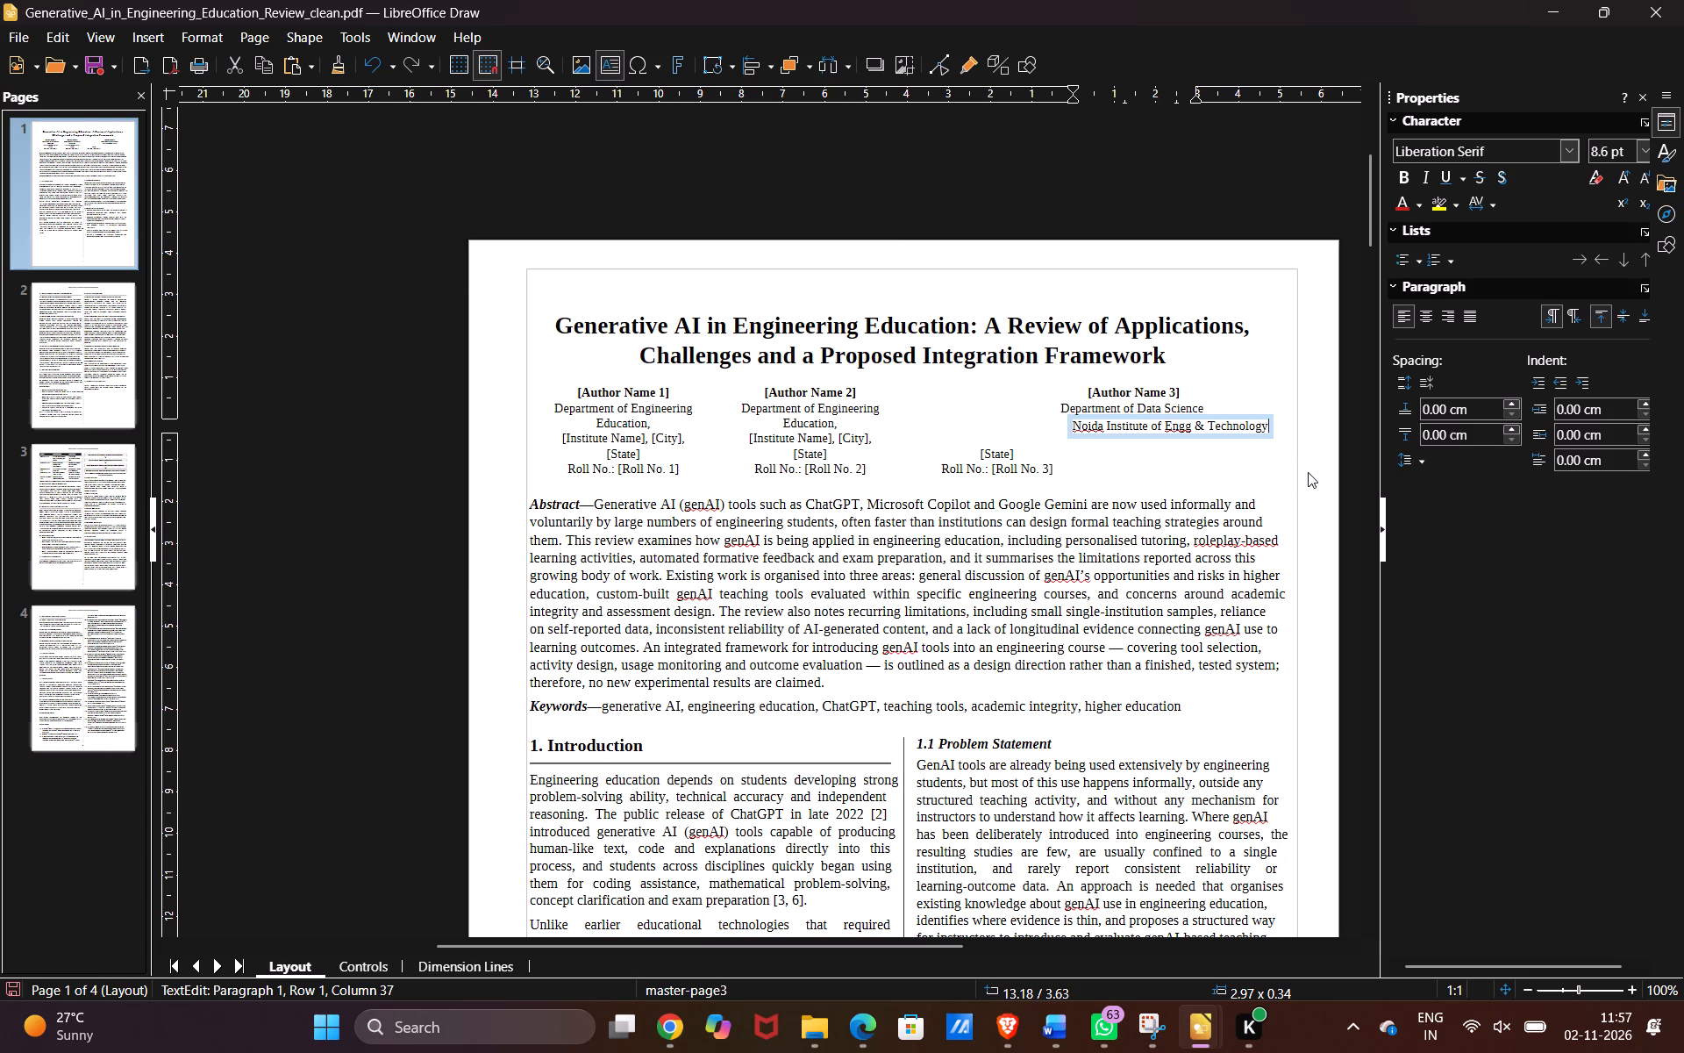
pyautogui.click(1282, 469)
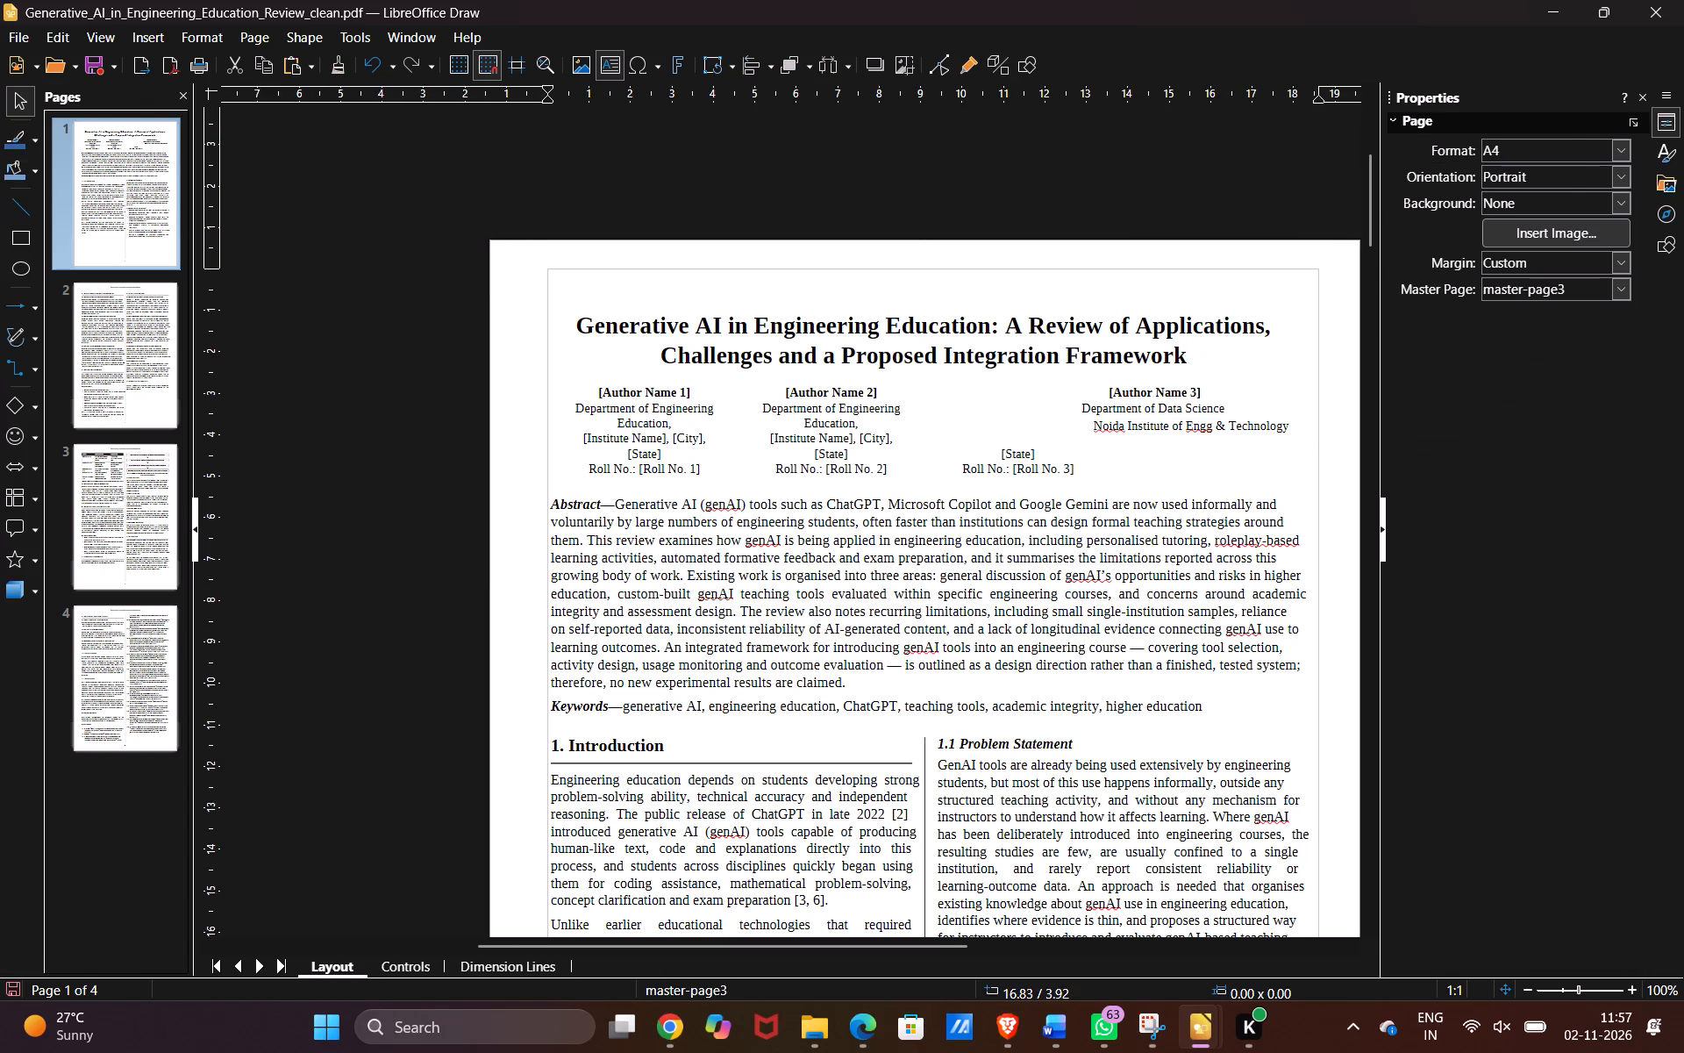
# Move the "Noida Institute of Engg & Technology" frame horizontally to centre it beneath the department line, at X about 12.28 cm.
pyautogui.click(1245, 431)
pyautogui.click(1231, 436)
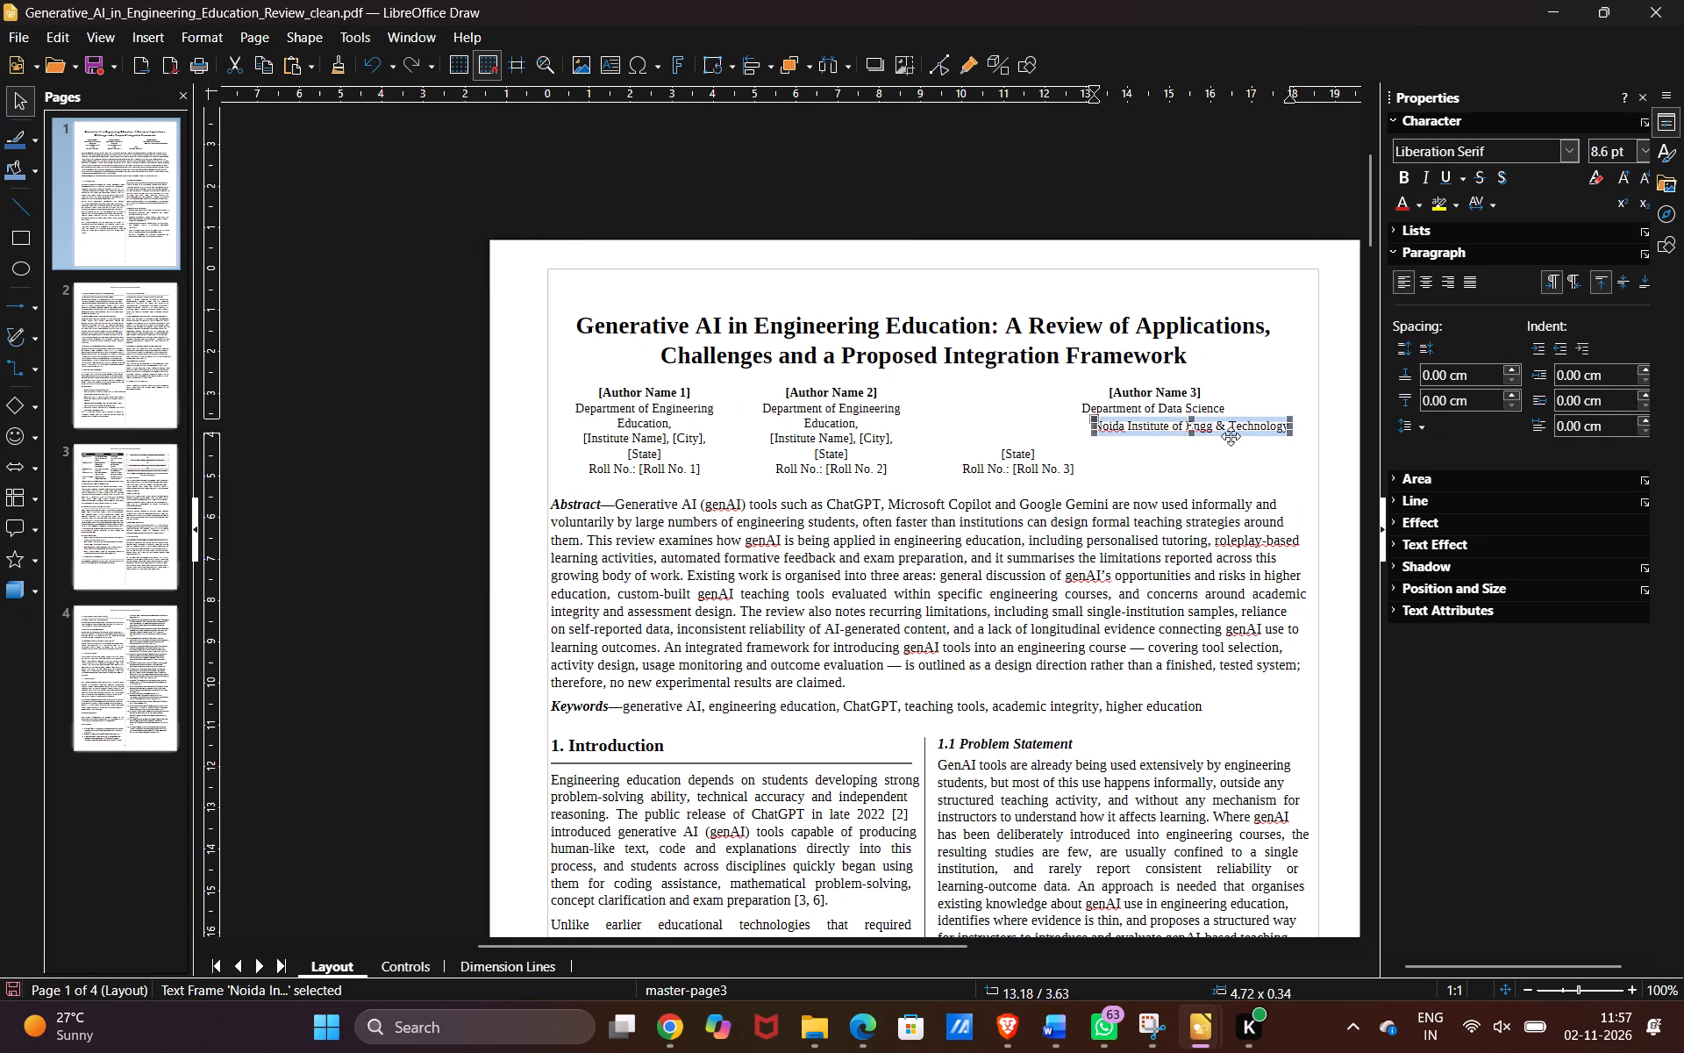
pyautogui.press('Left')
pyautogui.press('Left')
pyautogui.press('Left')
pyautogui.press('Left')
pyautogui.press('Left')
pyautogui.press('Left')
pyautogui.press('Left')
pyautogui.press('Left')
pyautogui.press('Left')
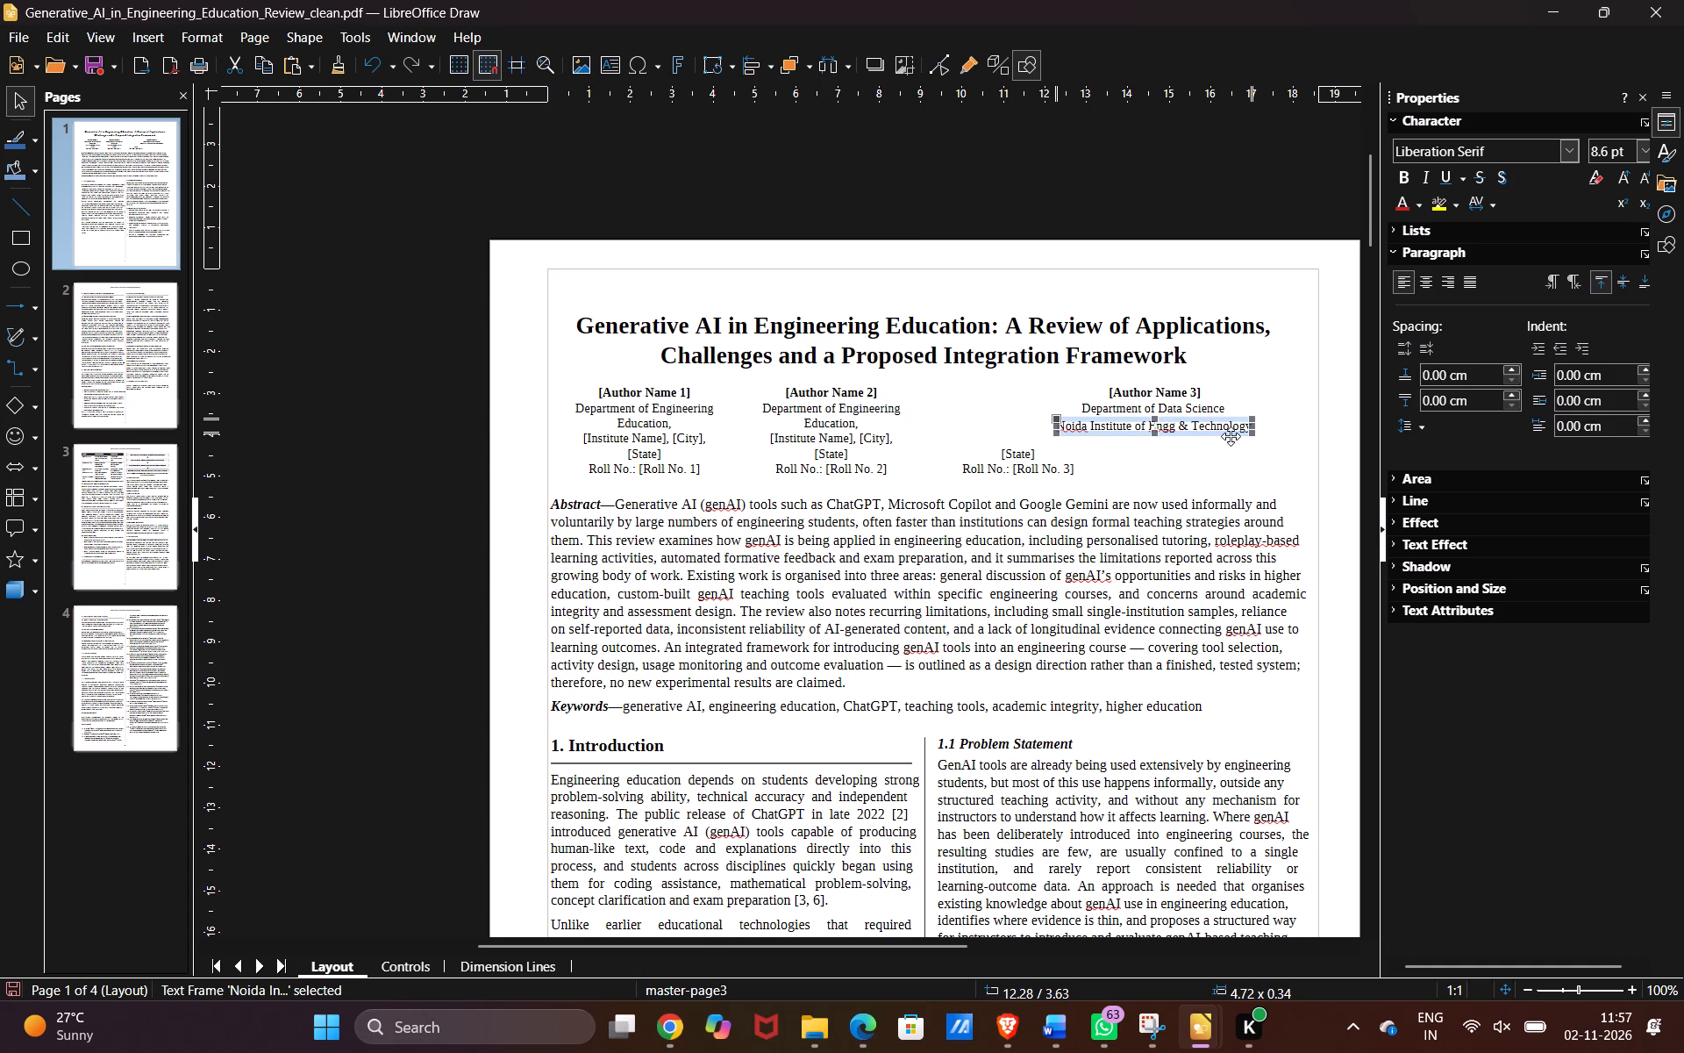
pyautogui.click(1232, 448)
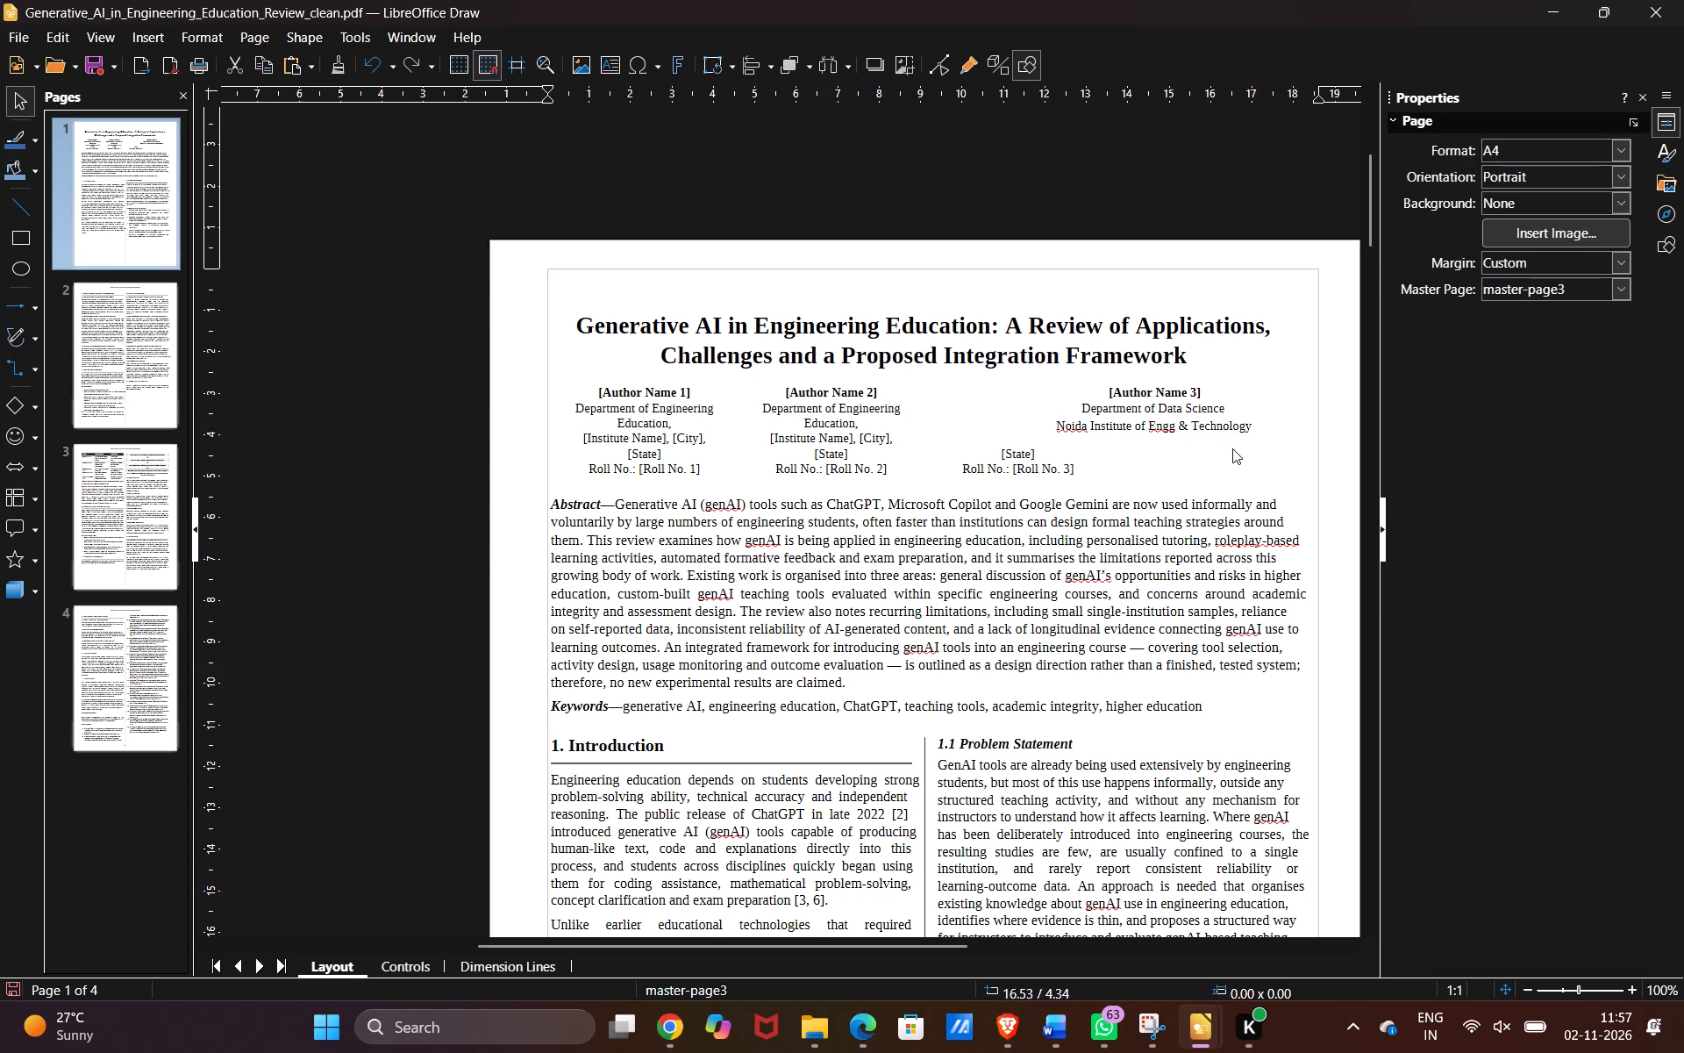
# Replace the third author's "[State]" placeholder with "Gautamn Buddha Nagar, UP, India".
pyautogui.click(1029, 454)
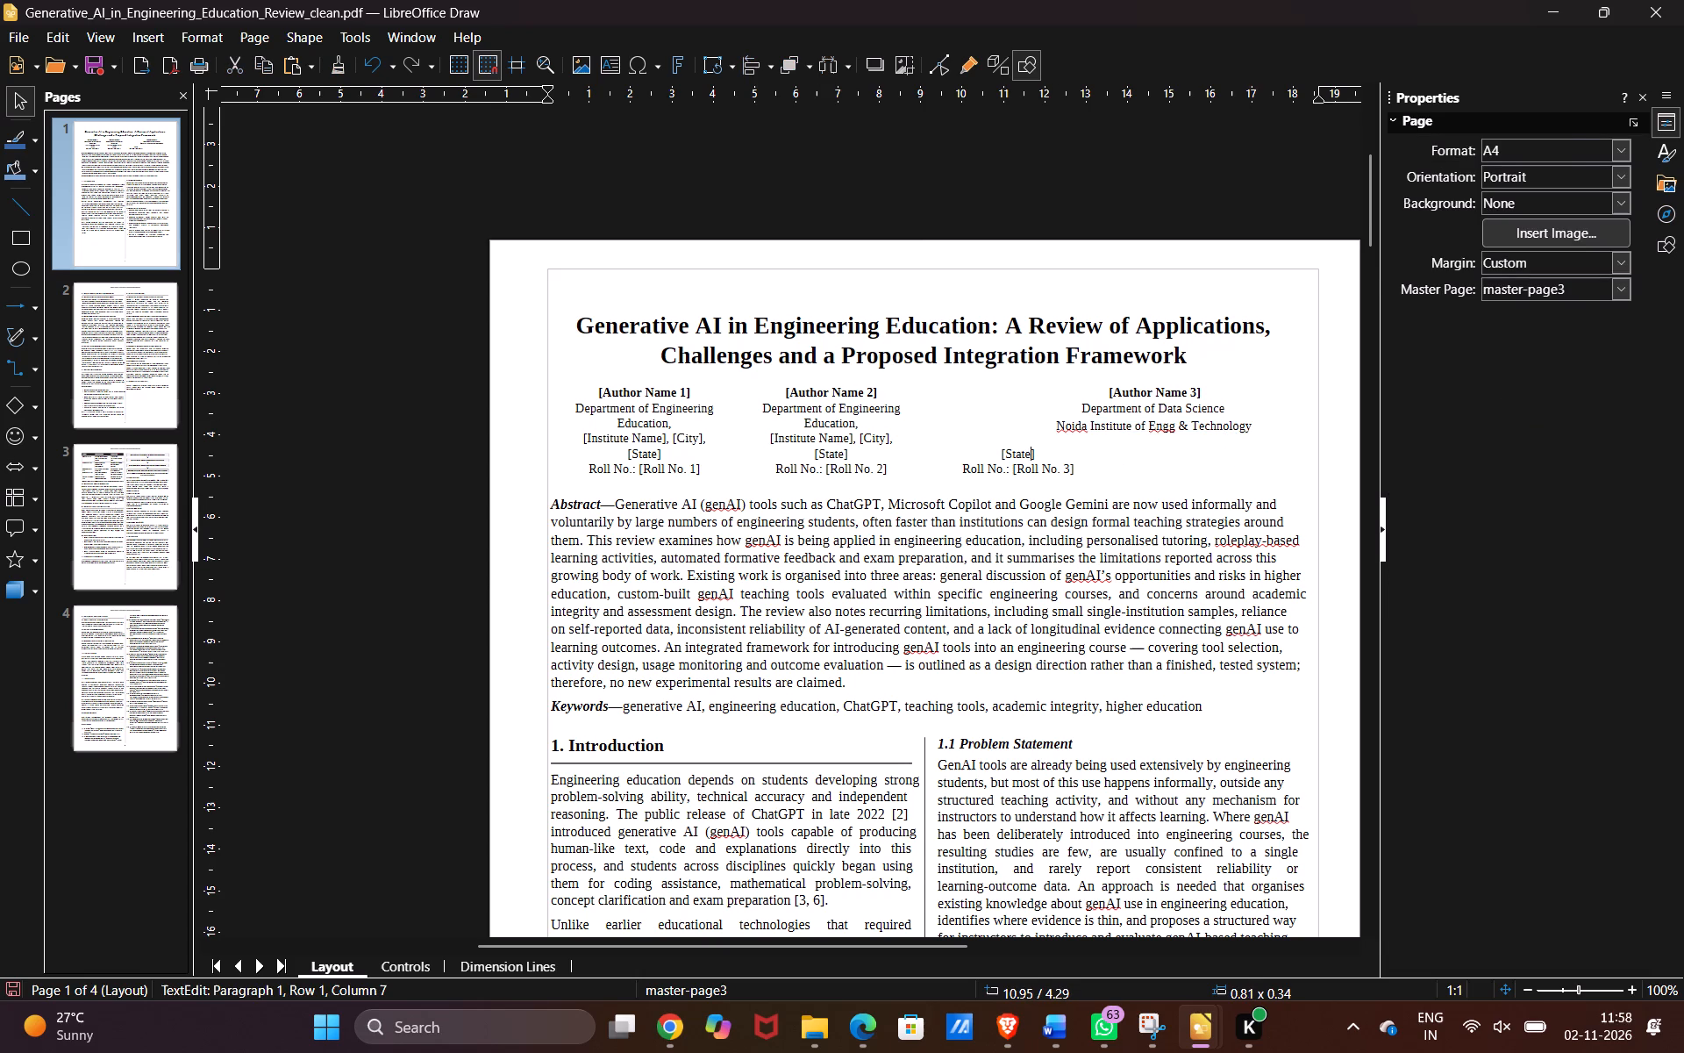
pyautogui.click(999, 456)
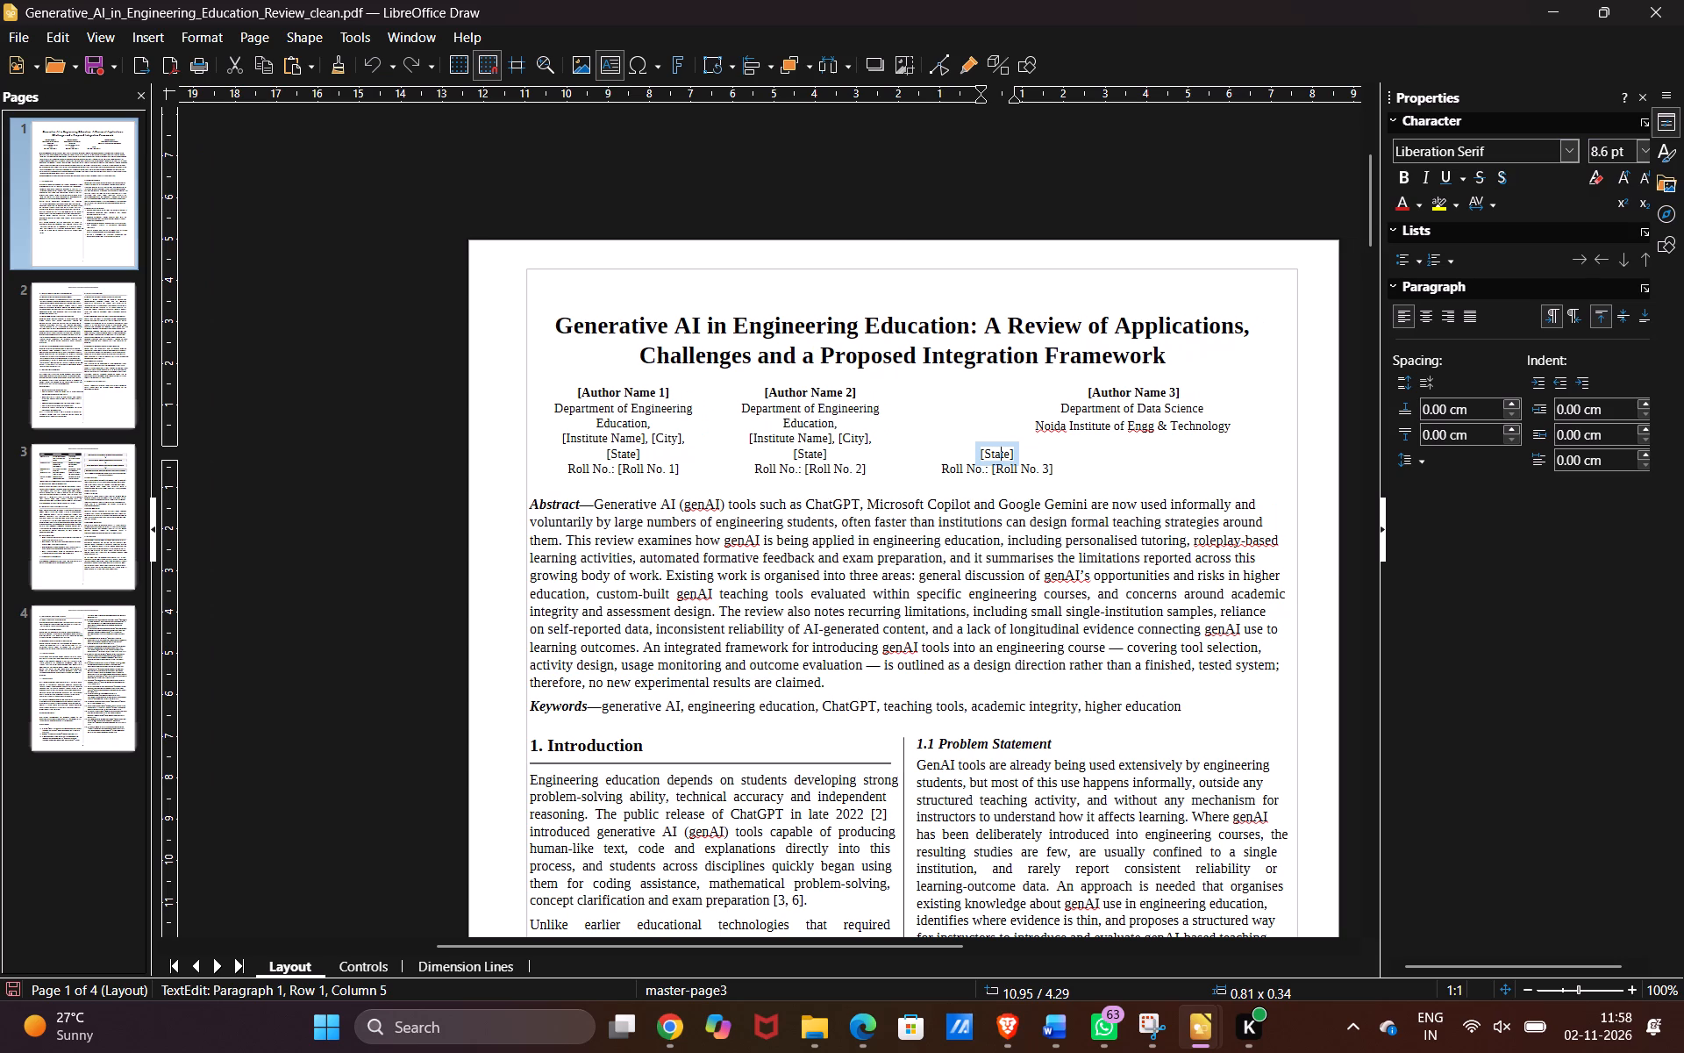
pyautogui.hotkey('ctrl', 'a')
pyautogui.write('gauta,m')
pyautogui.press('BackSpace')
pyautogui.press('BackSpace')
pyautogui.write('mn')
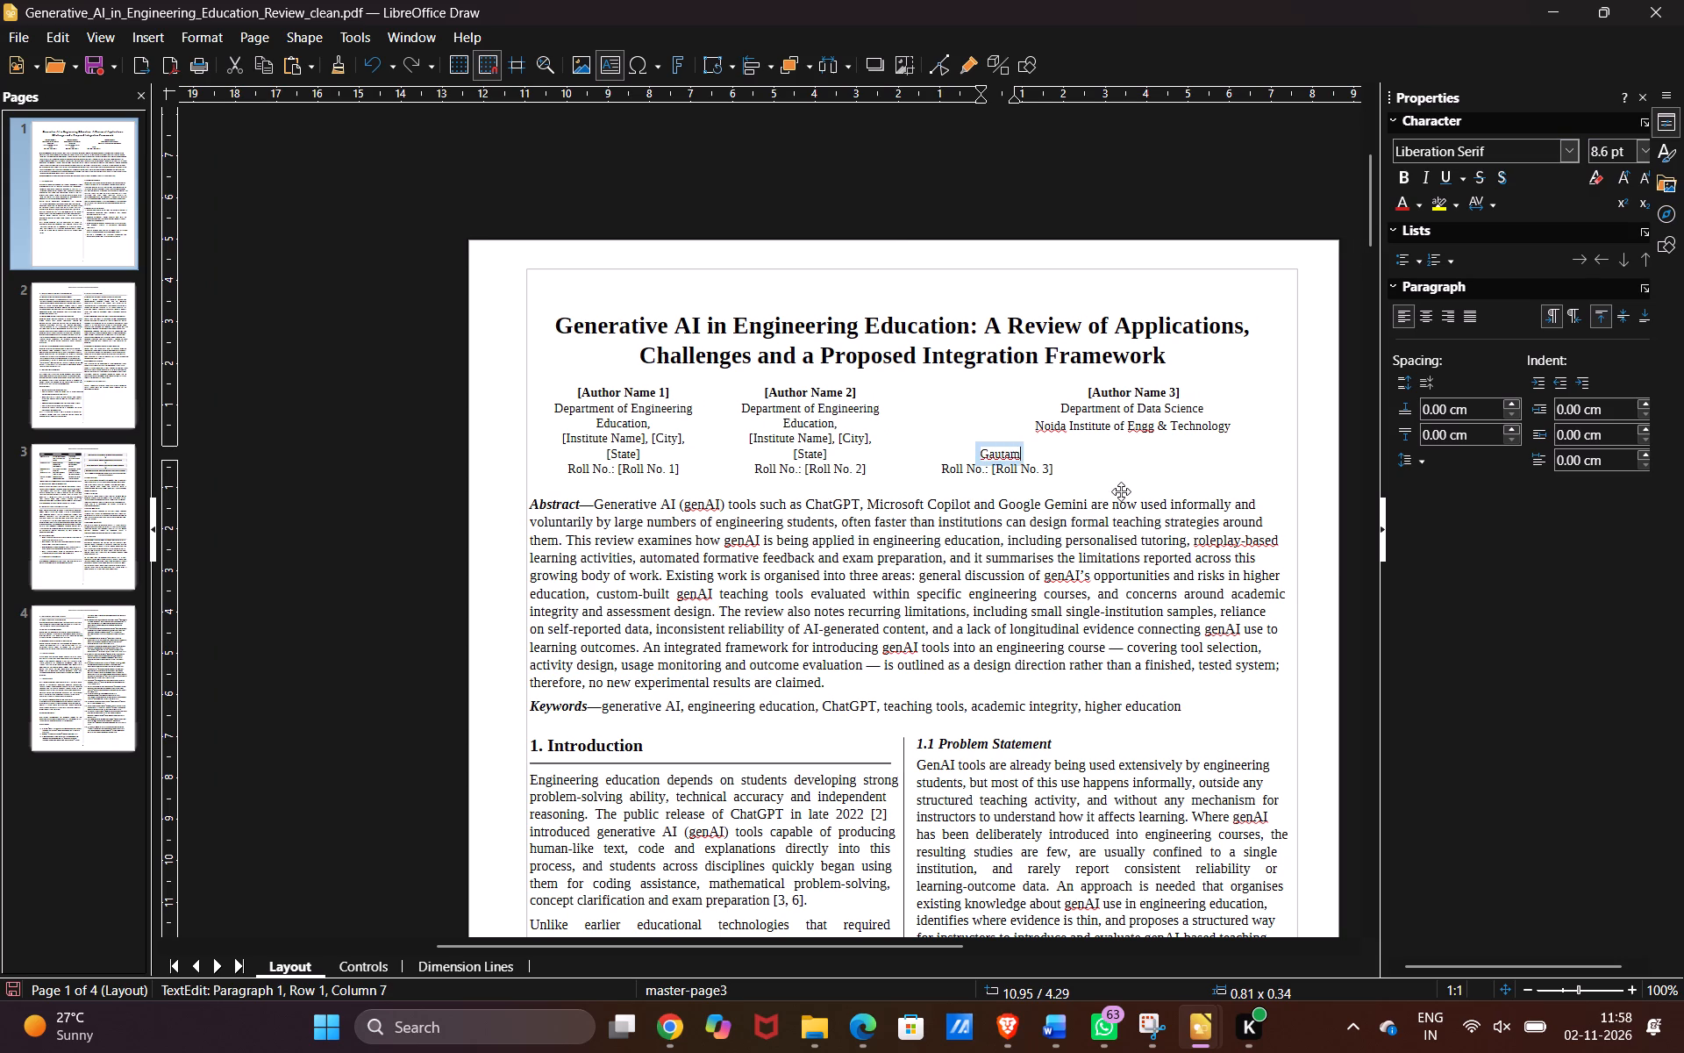
pyautogui.press('space')
pyautogui.write('Buddha')
pyautogui.press('space')
pyautogui.write('Nagar,')
pyautogui.press('space')
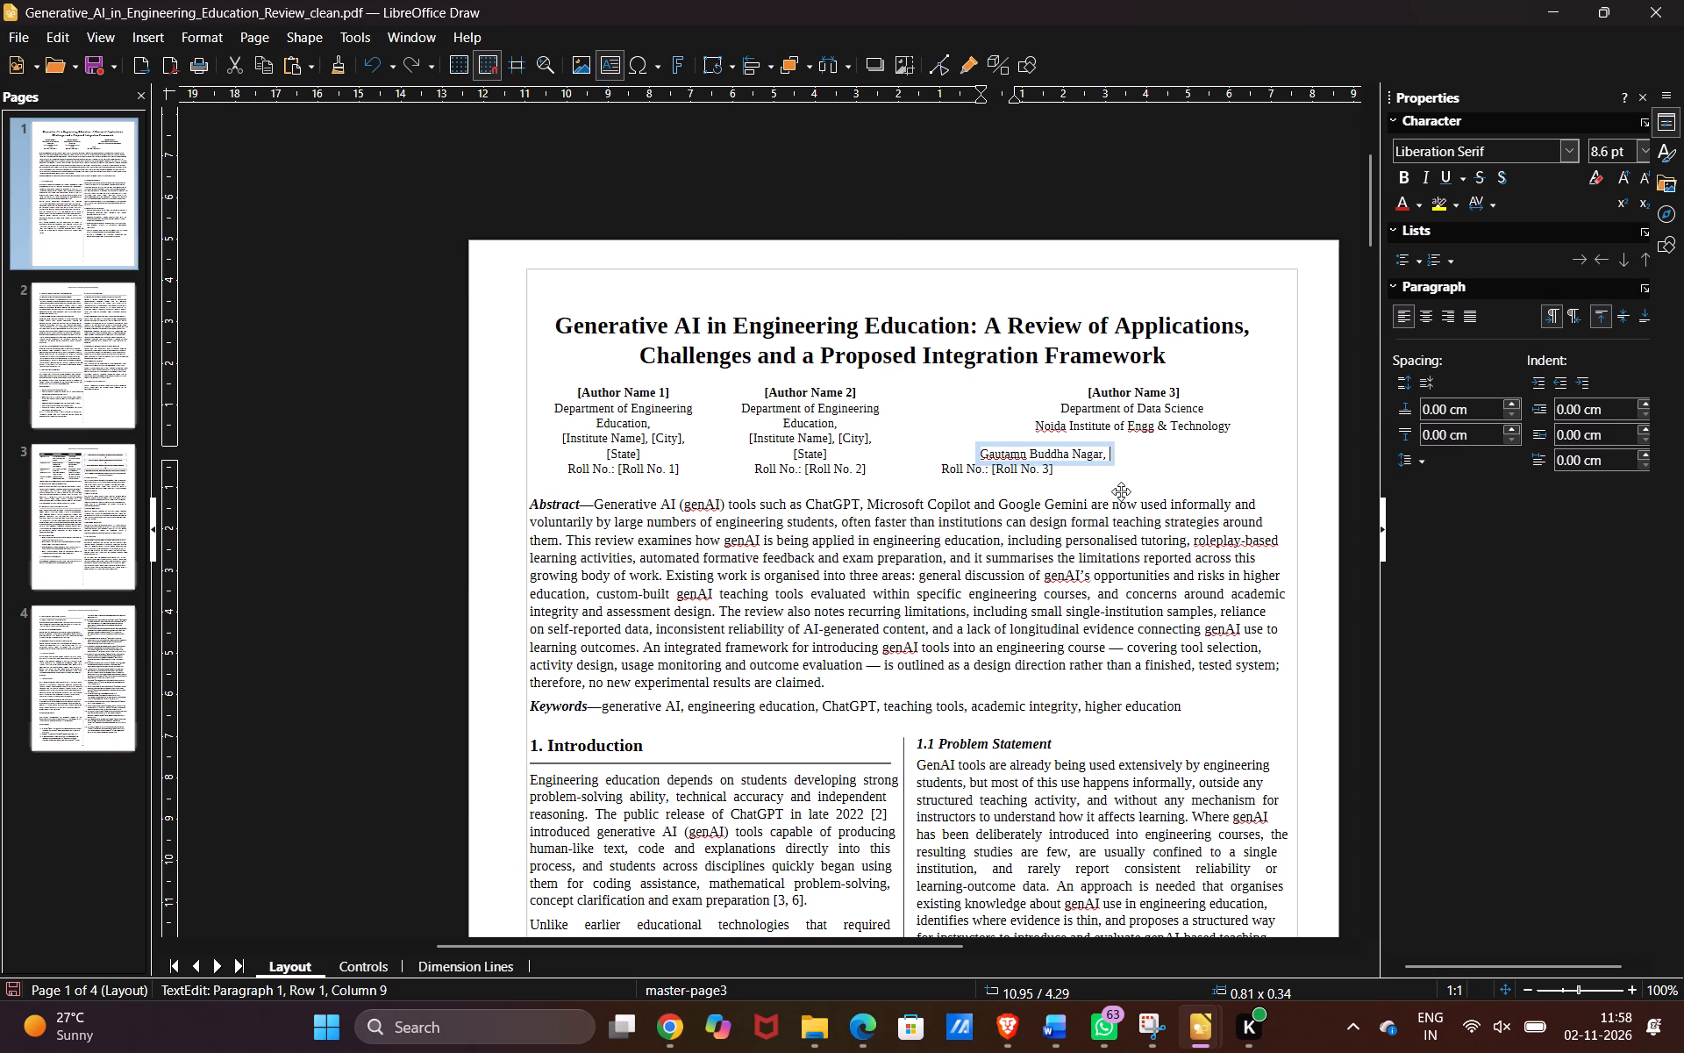
pyautogui.write('UP, India')
pyautogui.click(1267, 469)
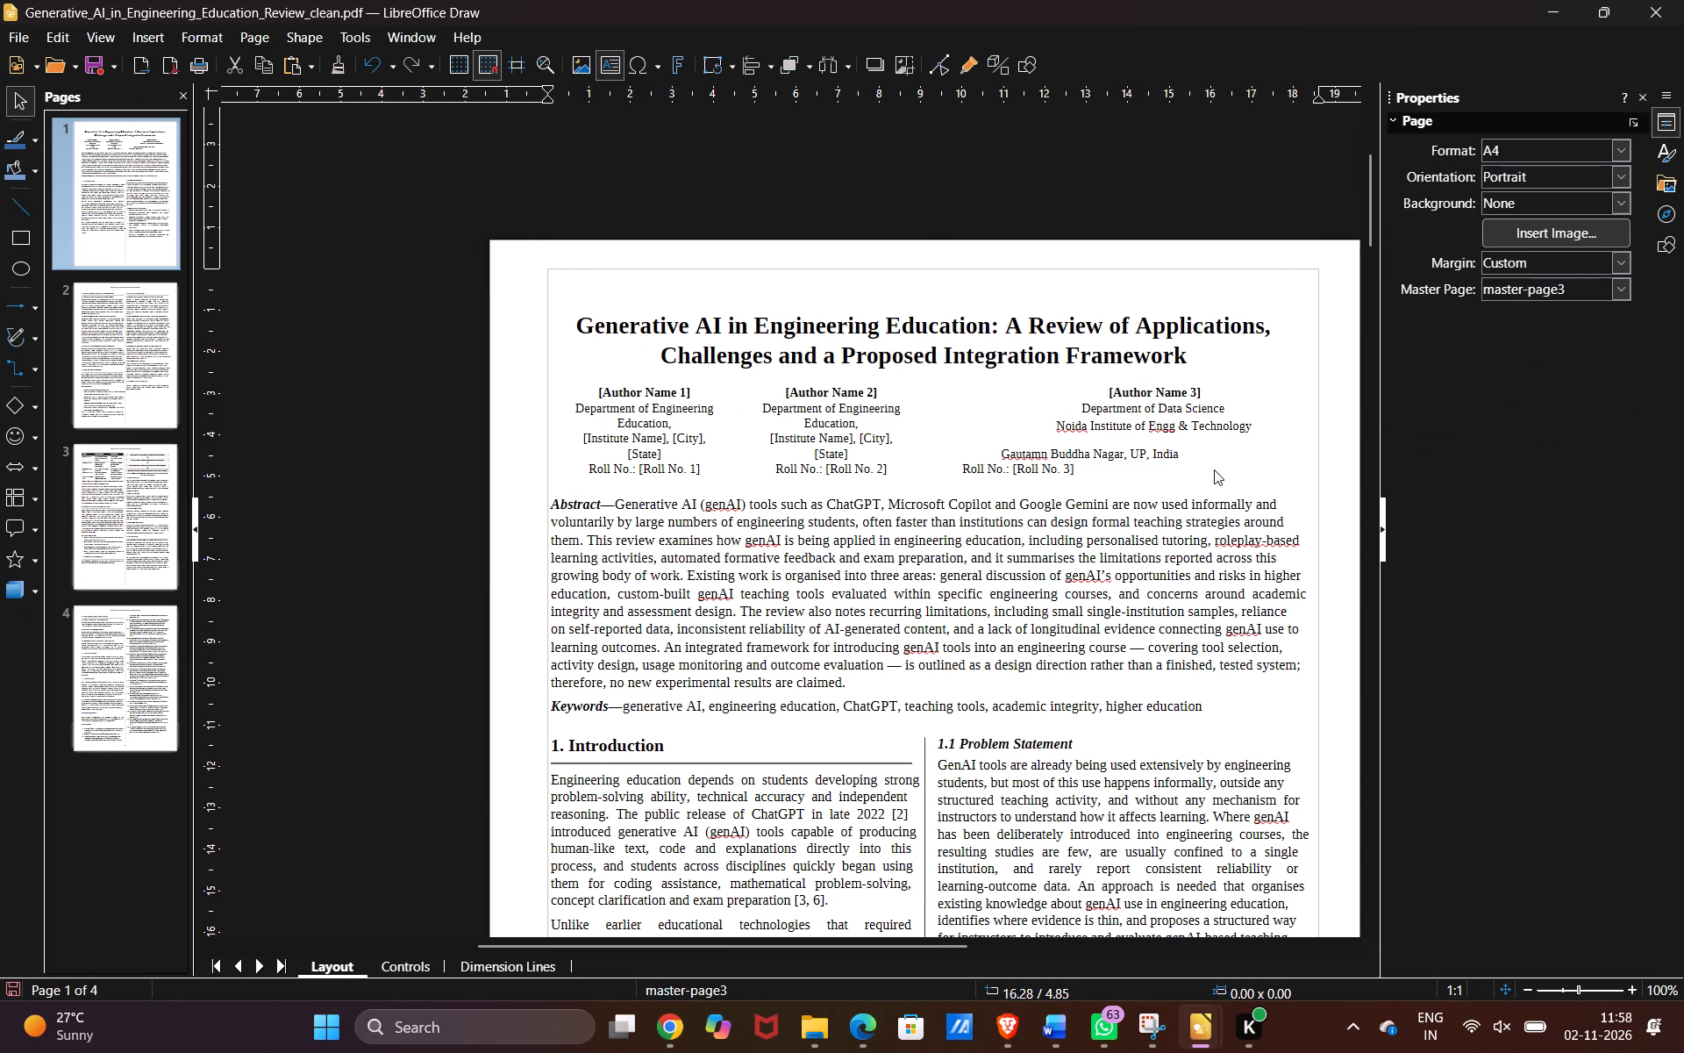
# Correct the spelling of "Gautamn" to "Gautam" in the third author's location line.
pyautogui.click(1149, 453)
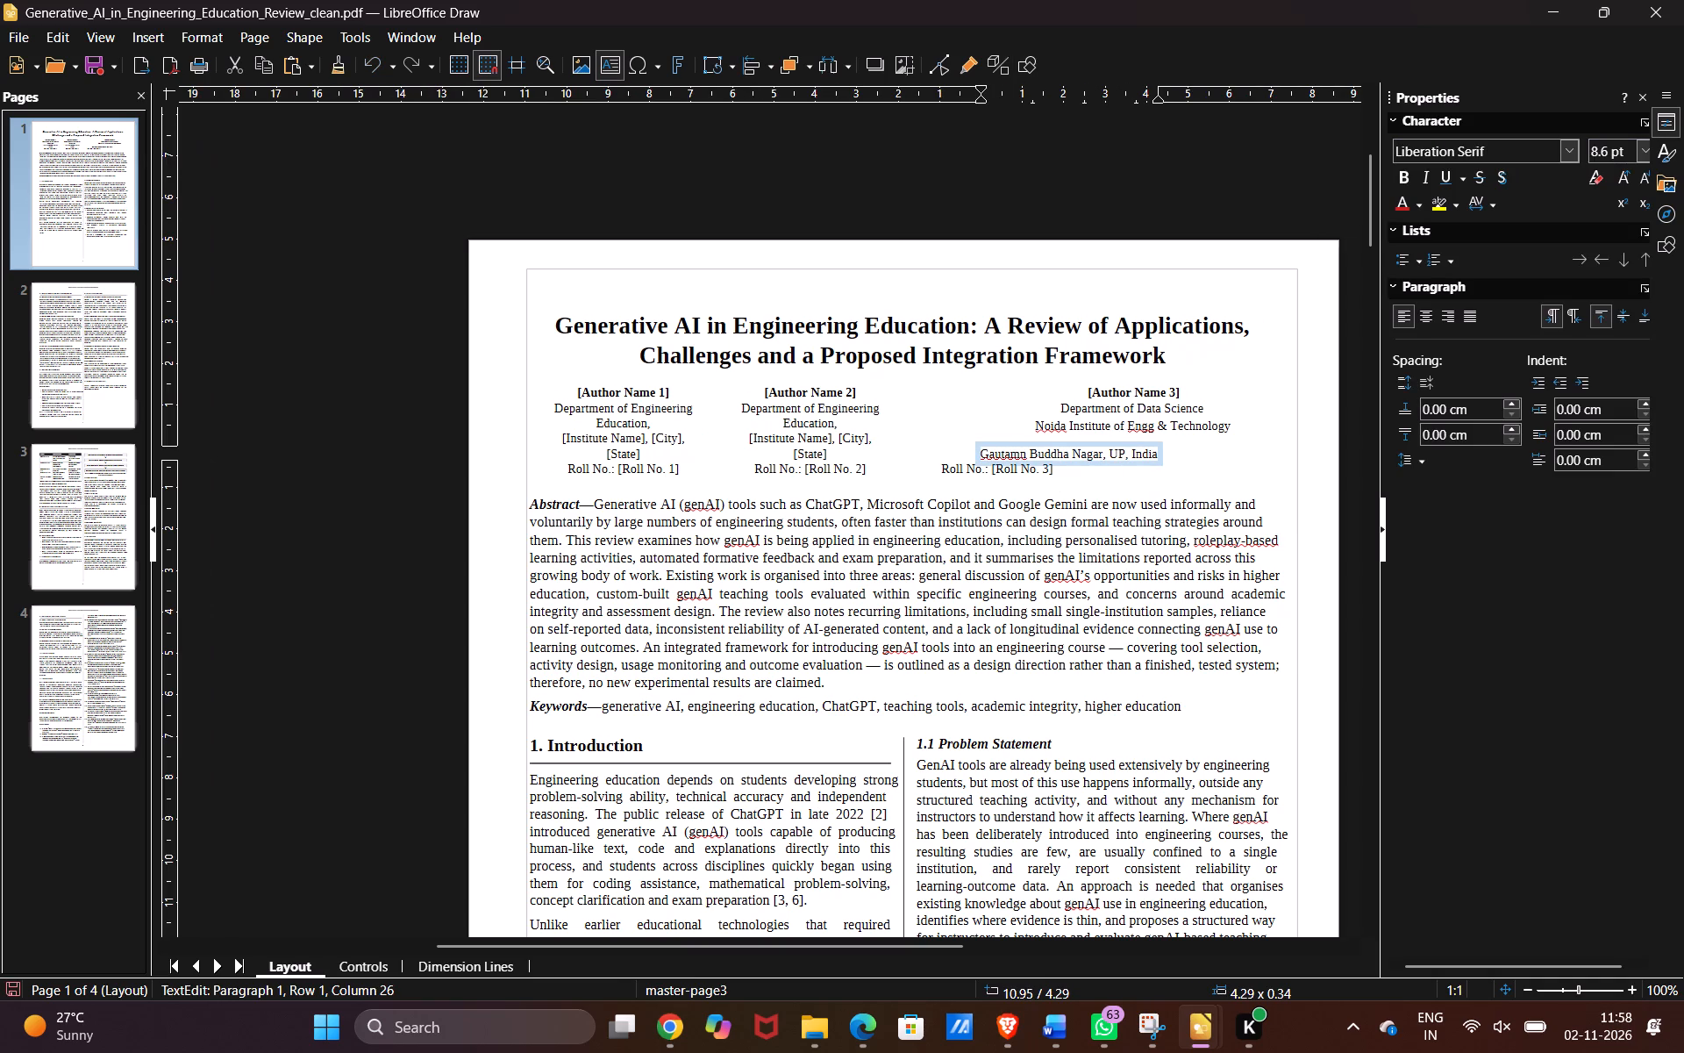
pyautogui.click(1029, 455)
pyautogui.press('Left')
pyautogui.press('Left')
pyautogui.press('BackSpace')
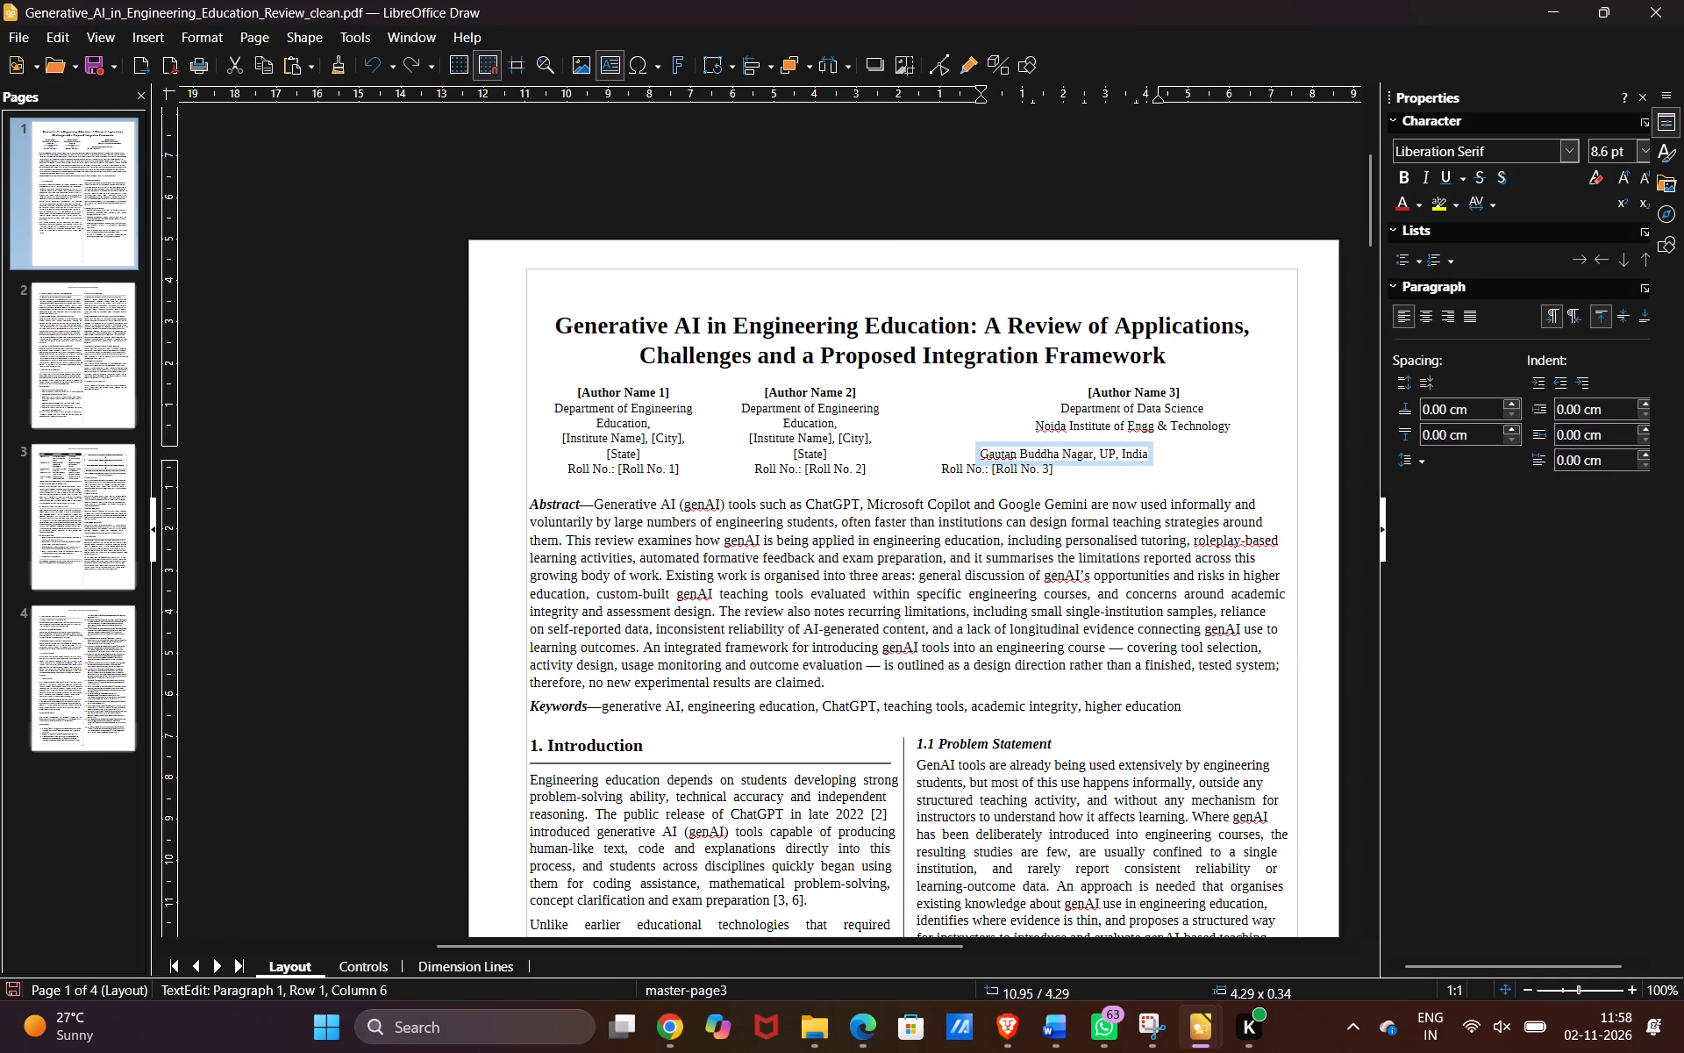
pyautogui.press('n')
pyautogui.press('Delete')
pyautogui.press('BackSpace')
pyautogui.press('m')
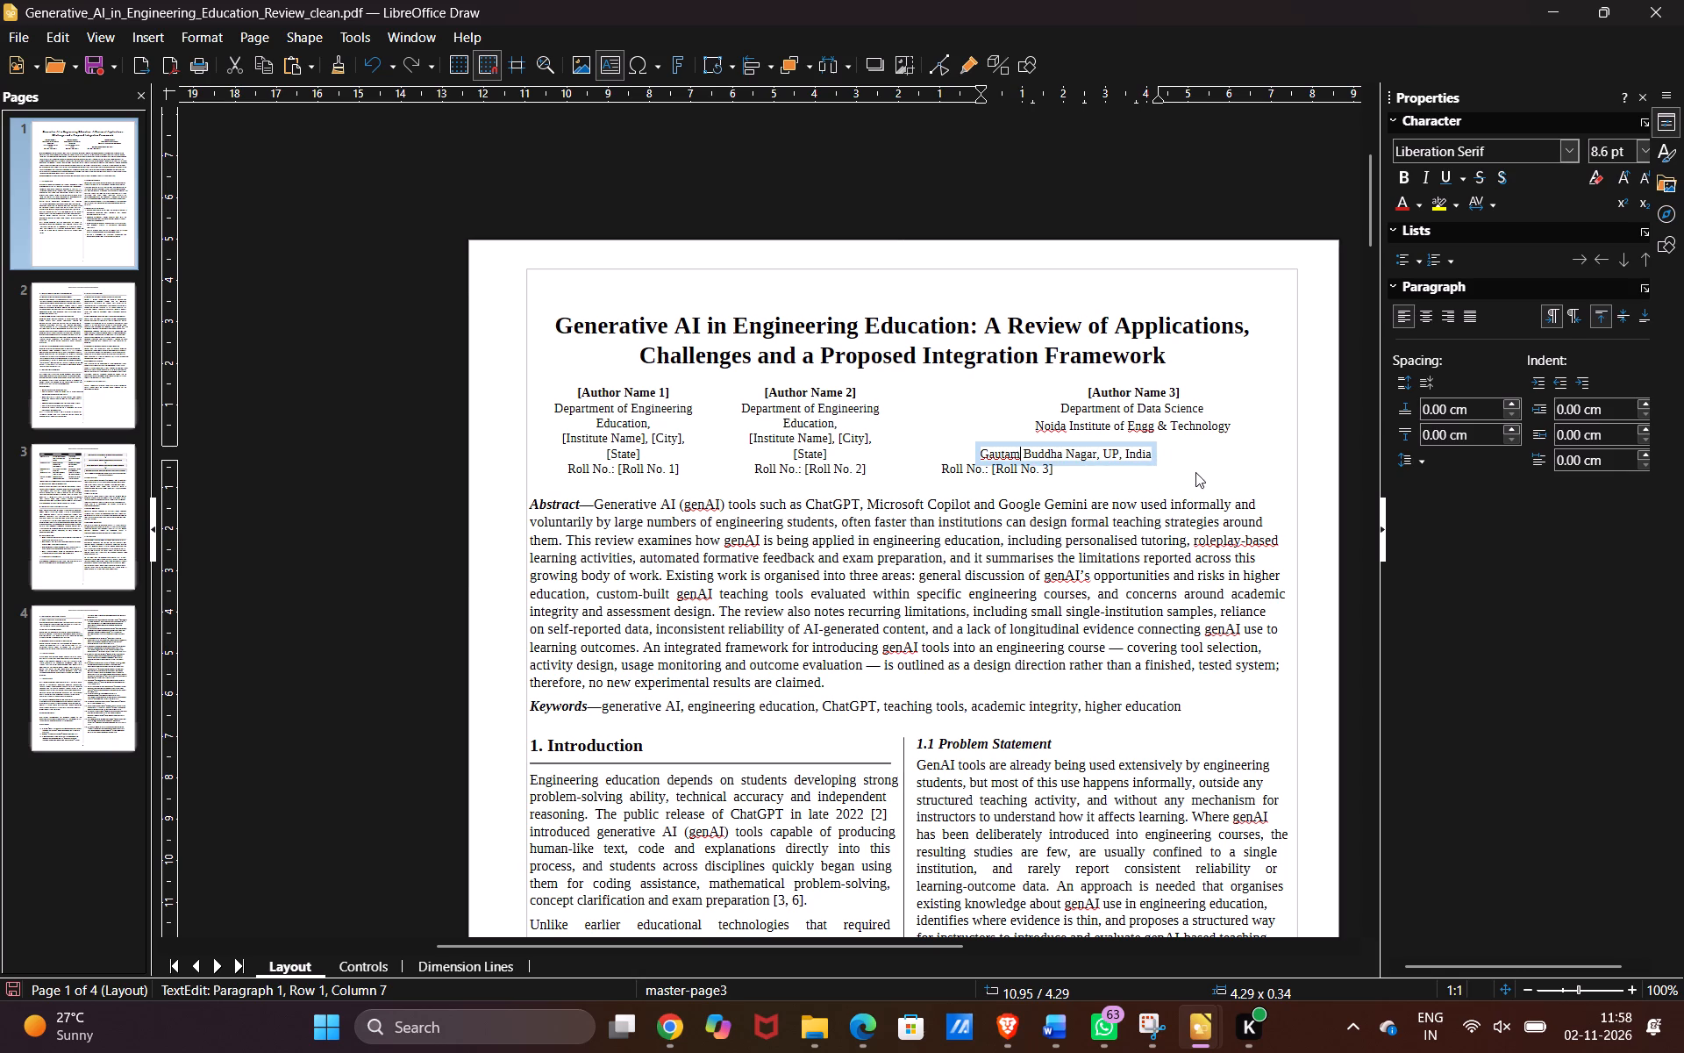
pyautogui.click(1195, 472)
# Move the "Gautam Buddha Nagar, UP, India" frame centrally beneath the third author's institute line, at about 12.55 / 3.99 cm.
pyautogui.click(1138, 455)
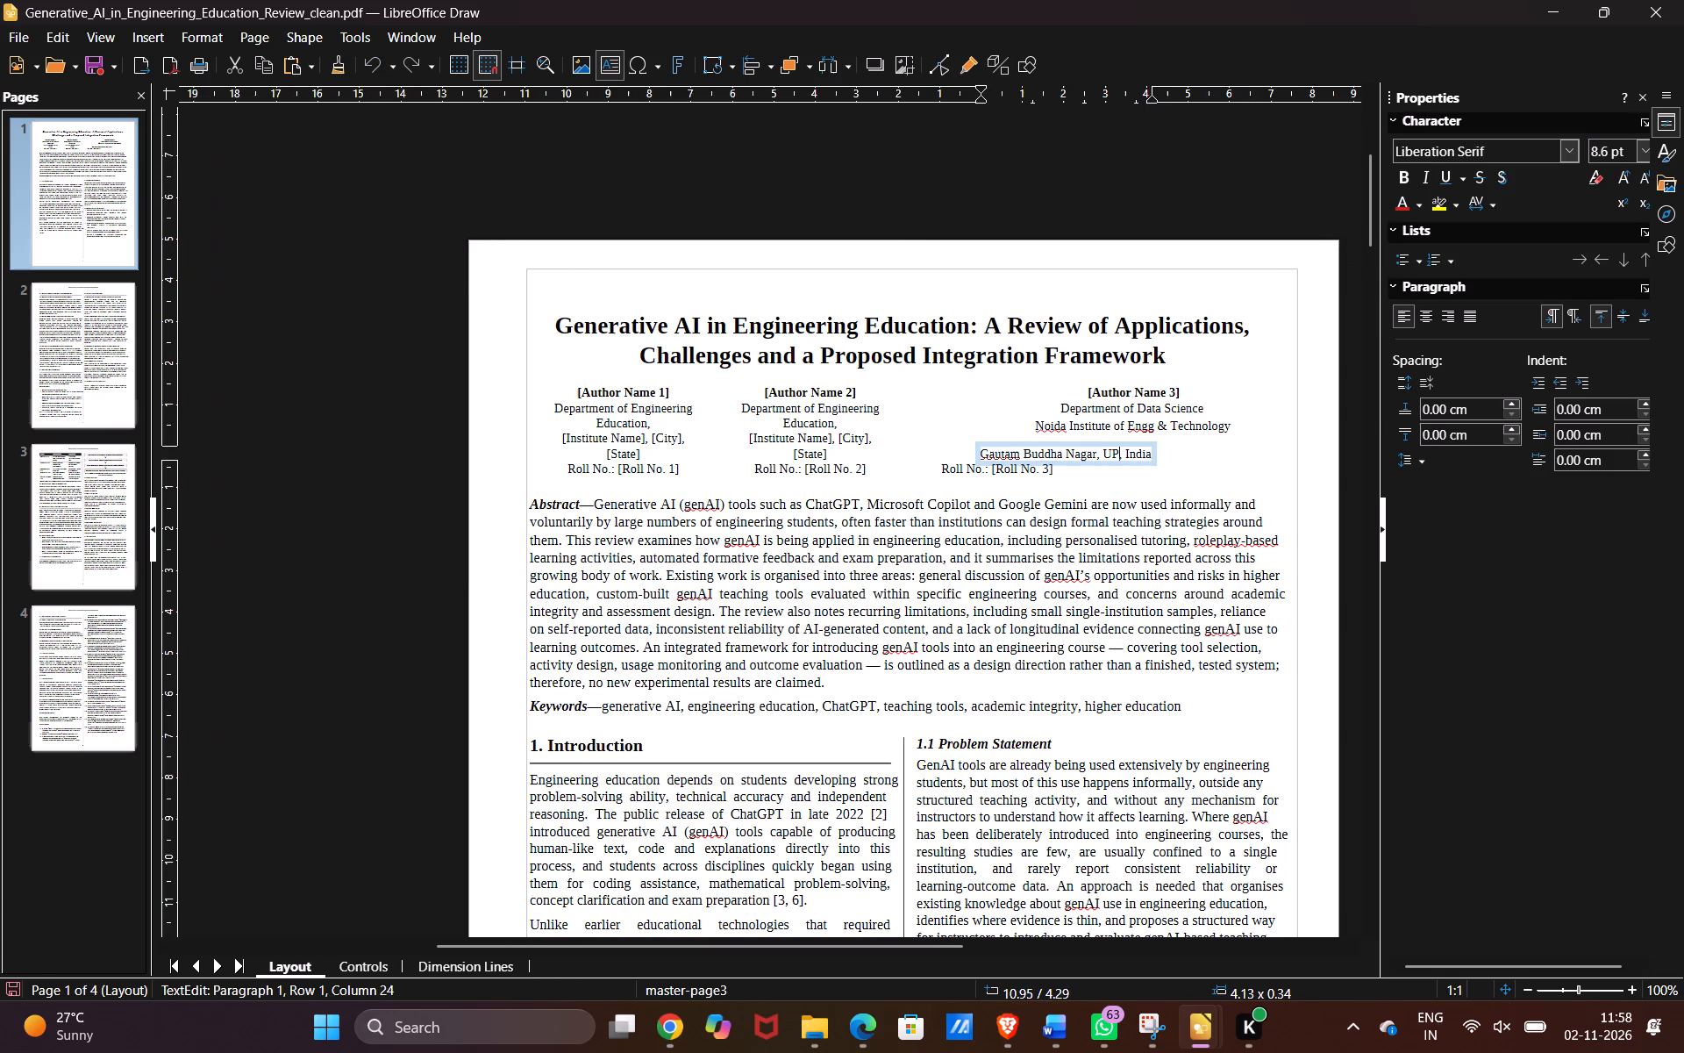
pyautogui.click(1128, 463)
pyautogui.press('Right')
pyautogui.press('Right')
pyautogui.press('Right')
pyautogui.press('Right')
pyautogui.press('Right')
pyautogui.press('Right')
pyautogui.press('Right')
pyautogui.press('Right')
pyautogui.press('Right')
pyautogui.press('Right')
pyautogui.press('Right')
pyautogui.press('Right')
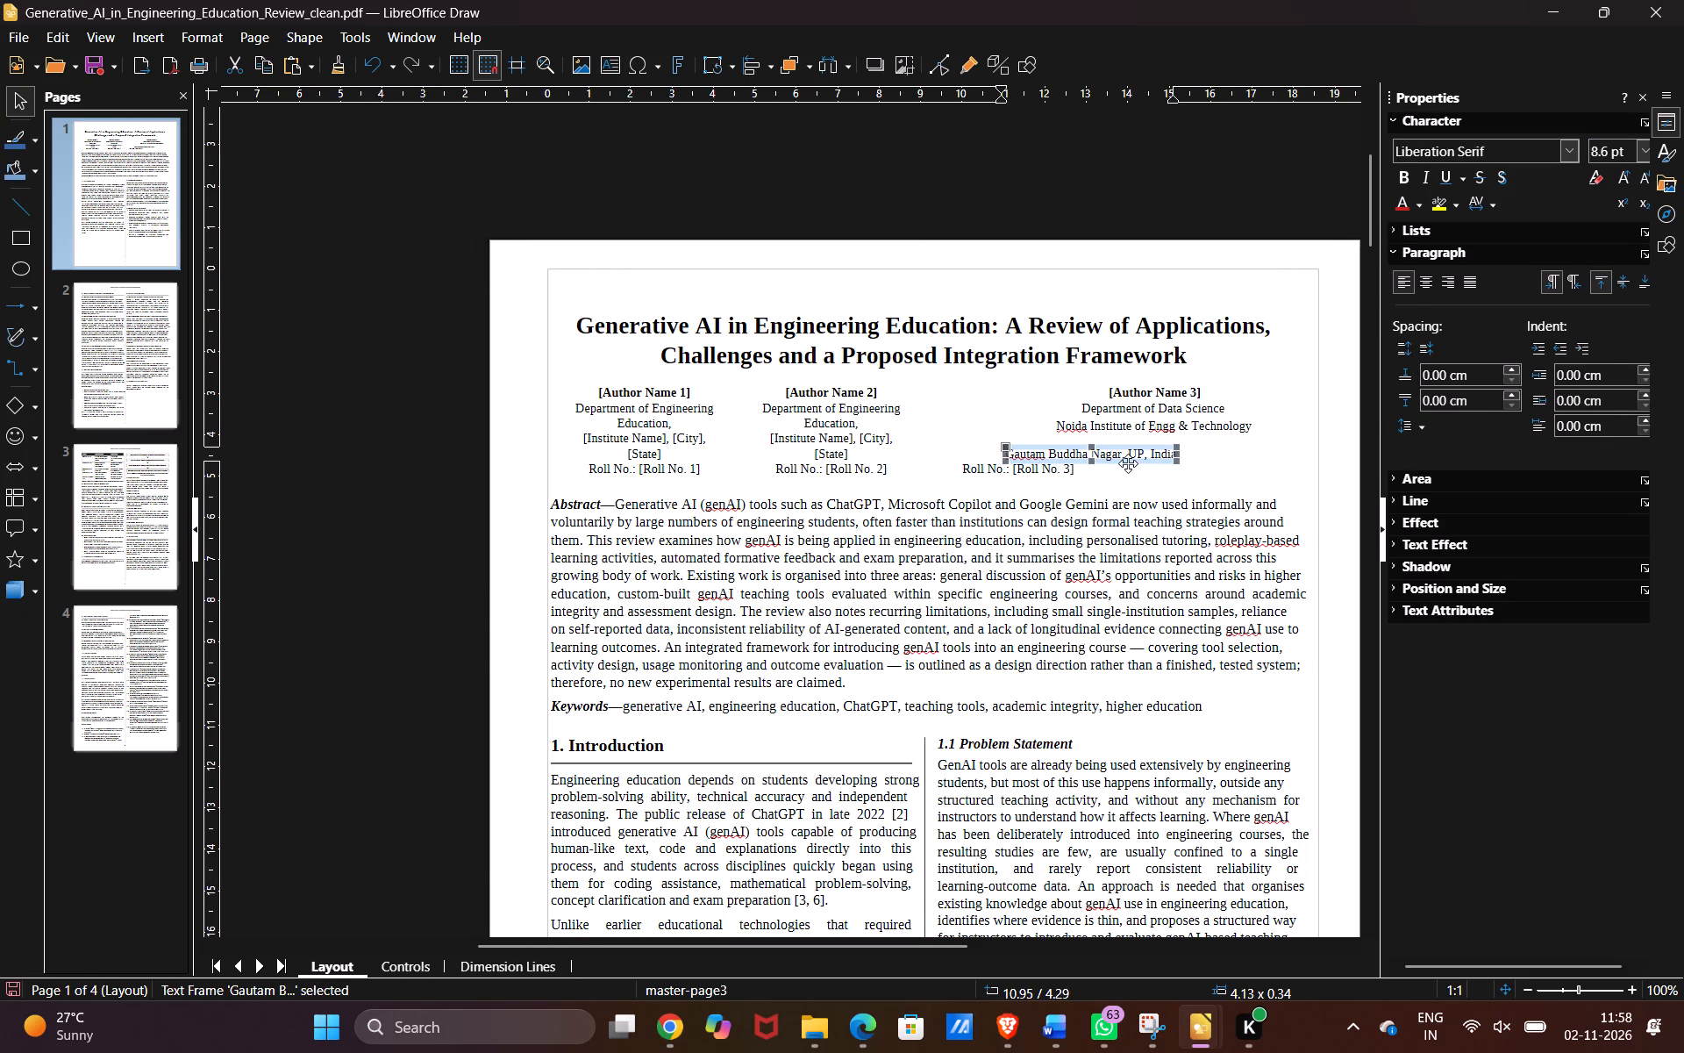
pyautogui.press('Right')
pyautogui.press('Right')
pyautogui.press('Right')
pyautogui.press('Right')
pyautogui.press('Right')
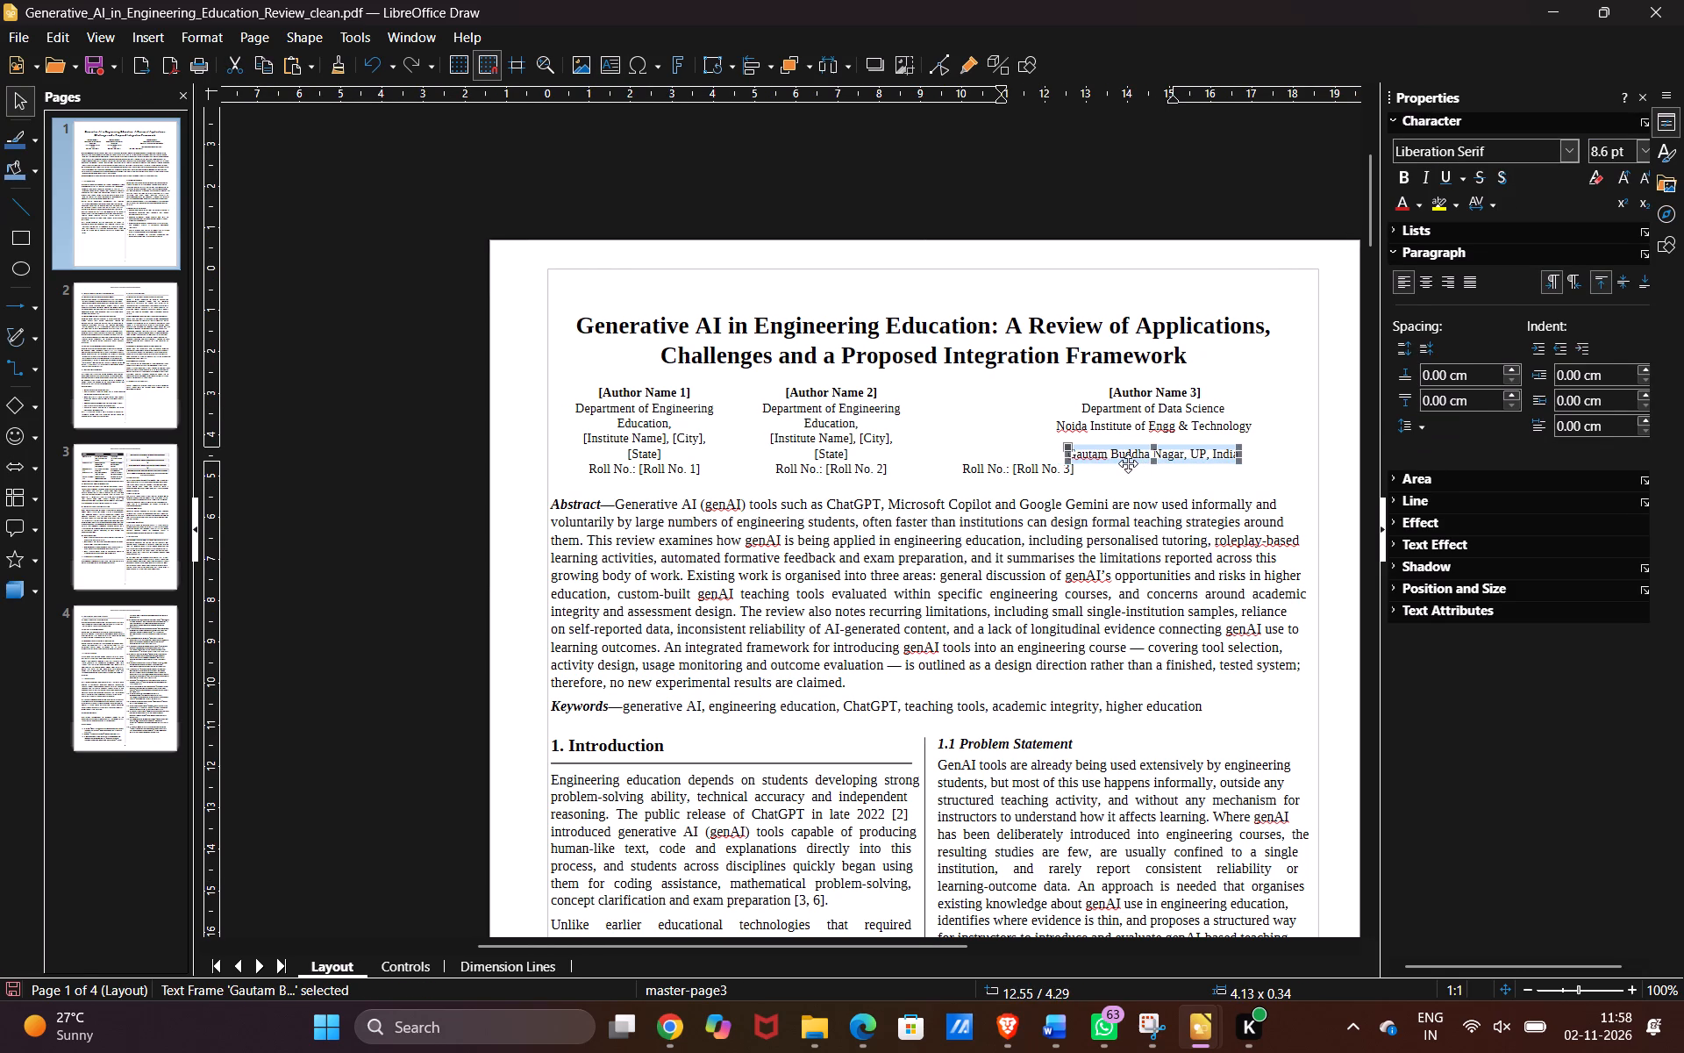
pyautogui.press('Up')
pyautogui.press('Up')
pyautogui.press('Up')
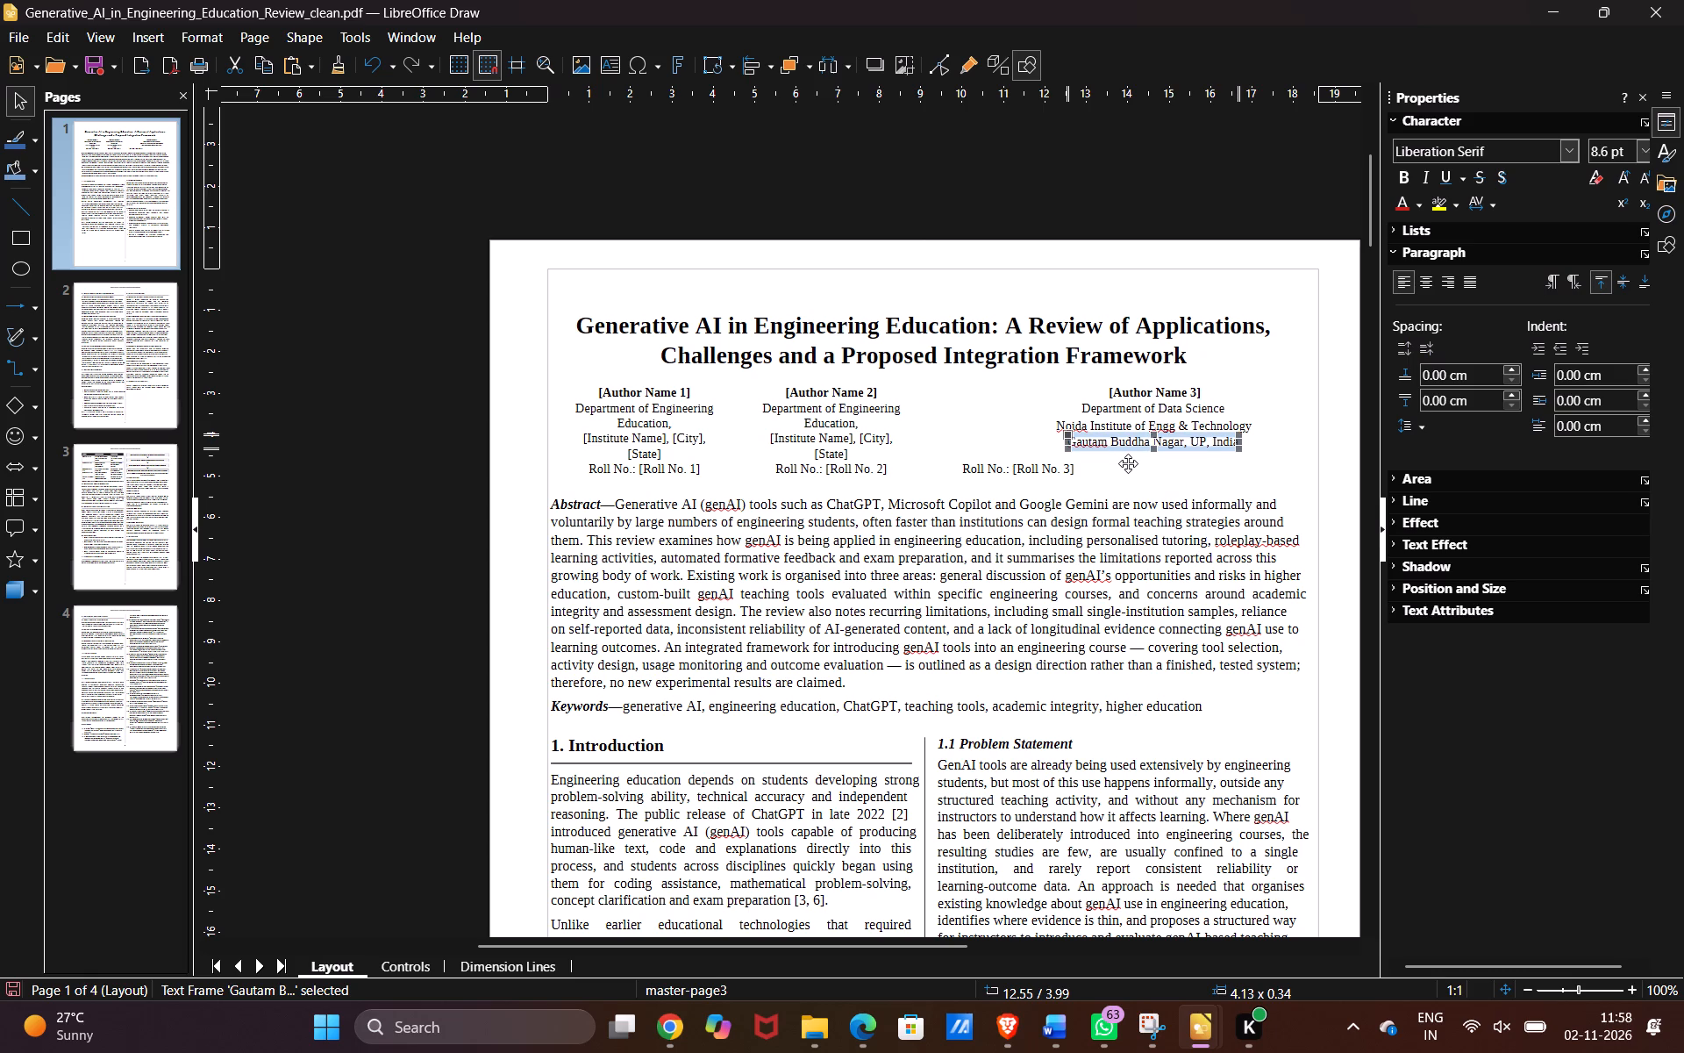
# Select the third author's "Roll No.: [Roll No. 3]" text frame.
pyautogui.click(1064, 469)
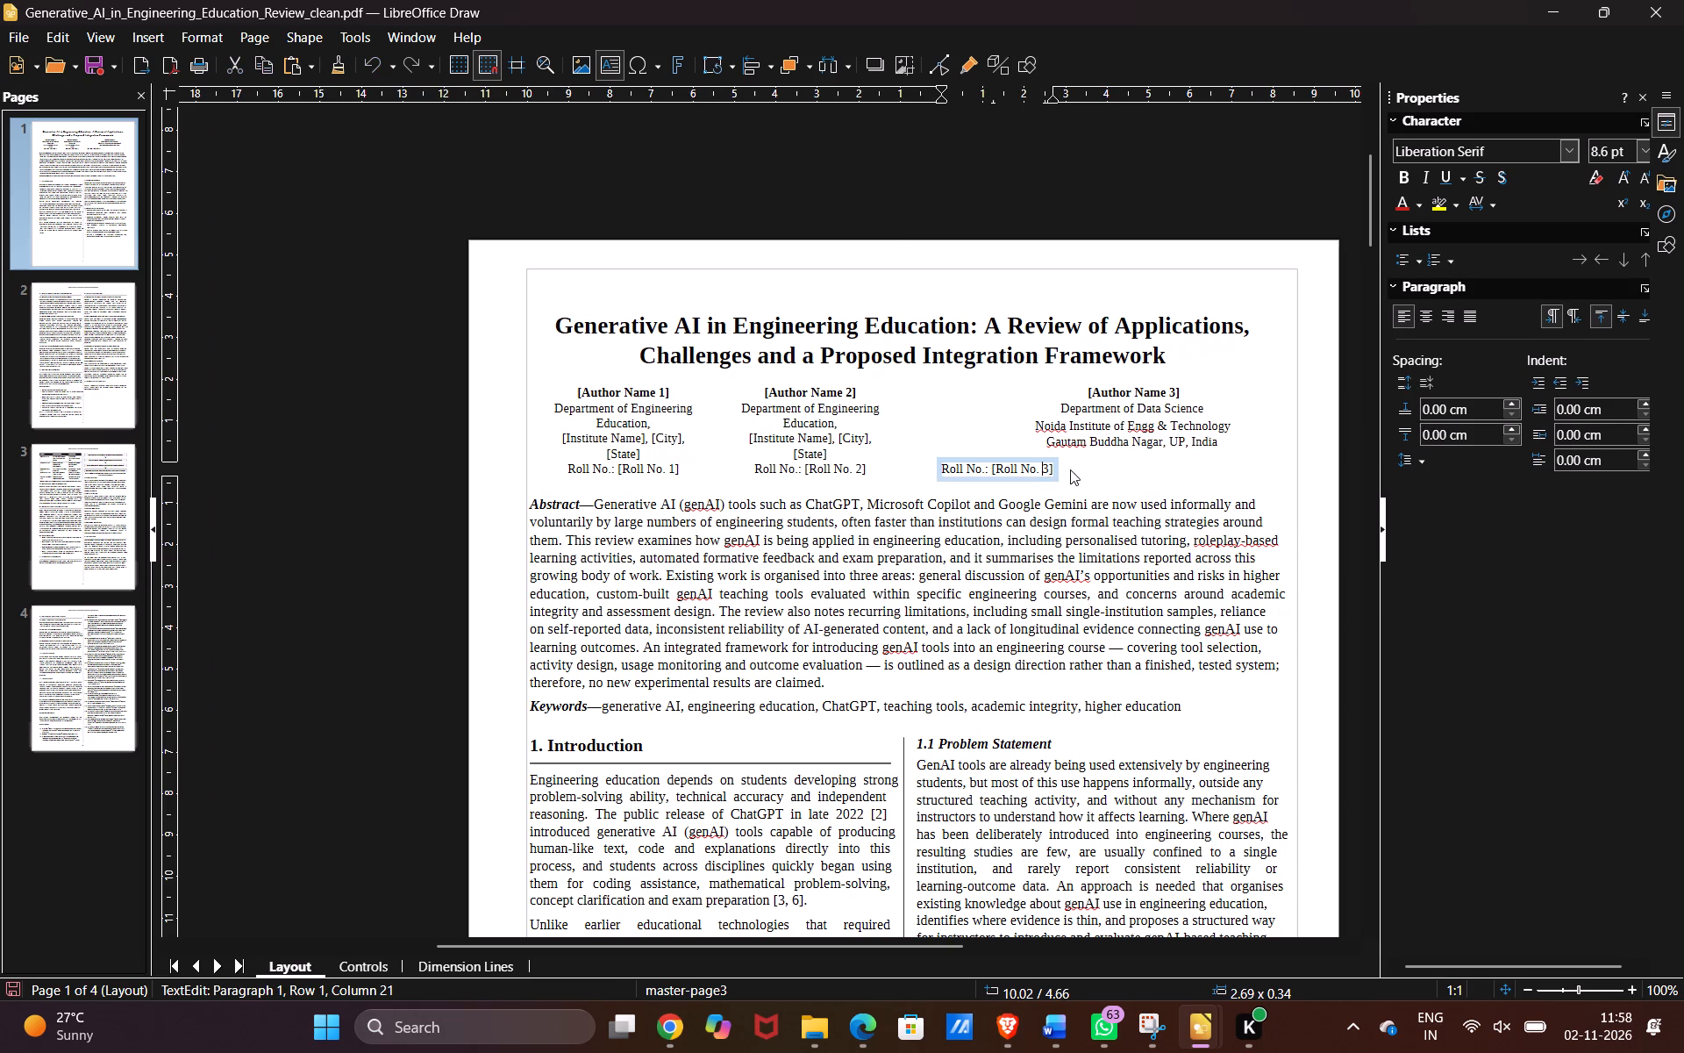
pyautogui.click(1054, 468)
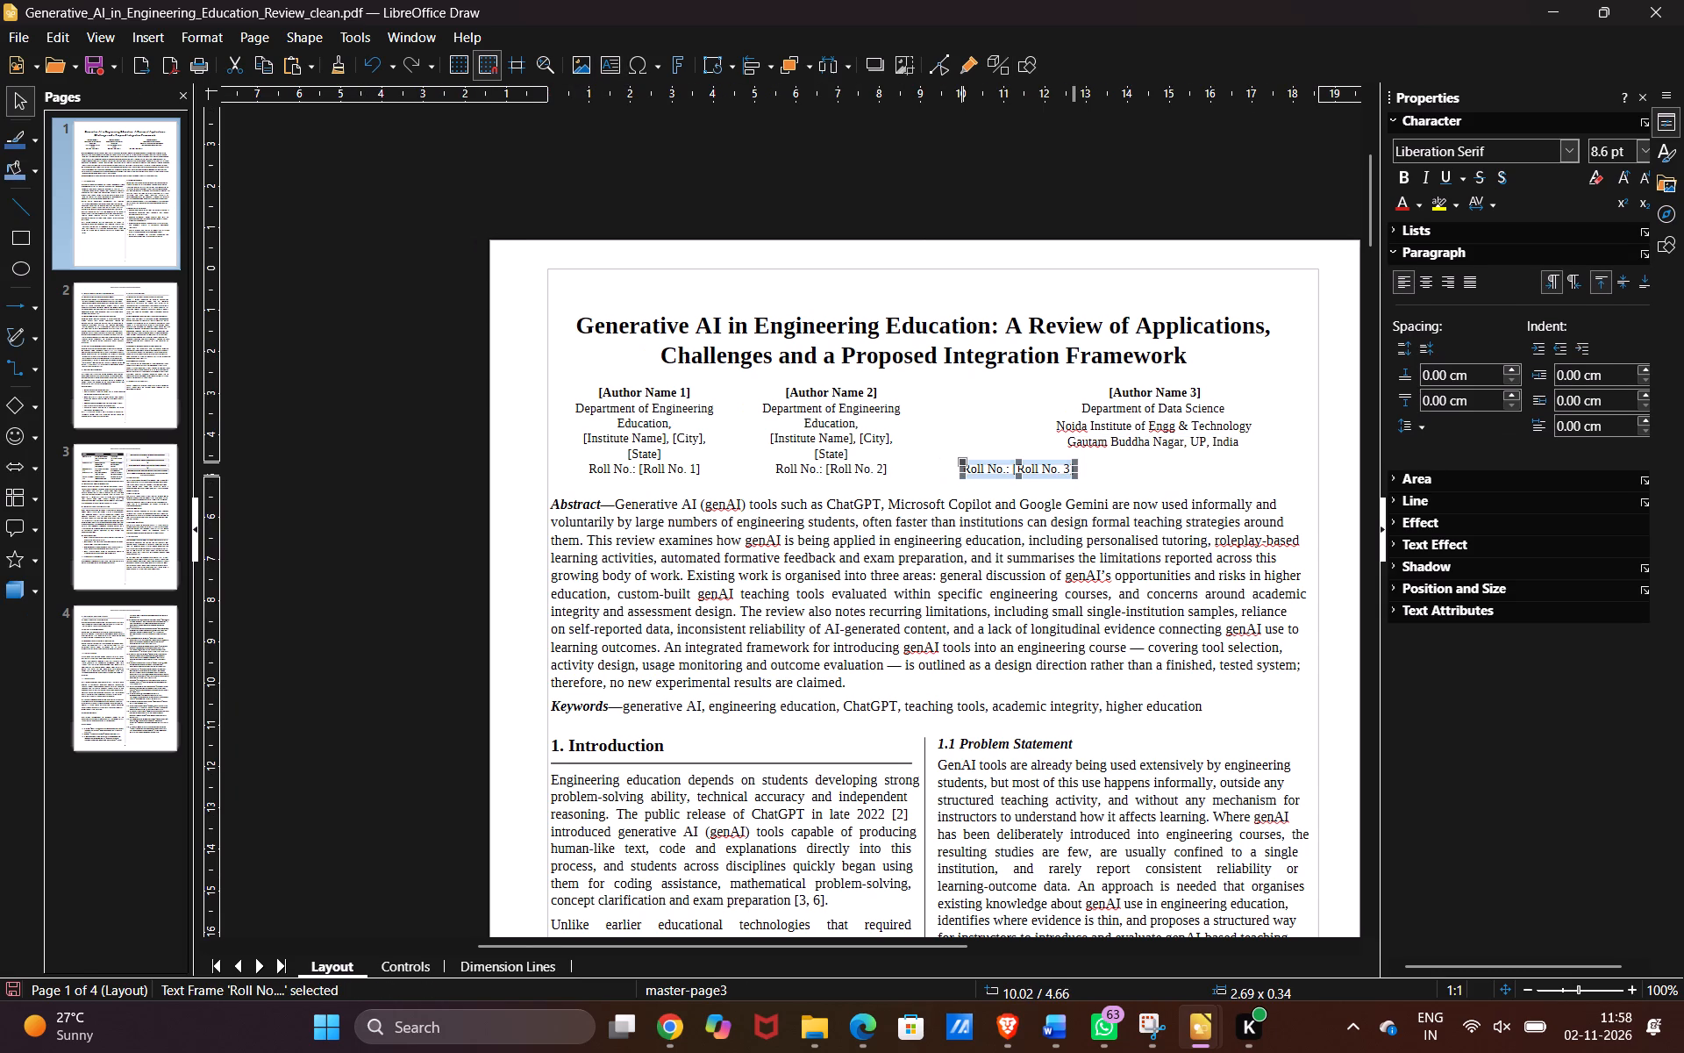
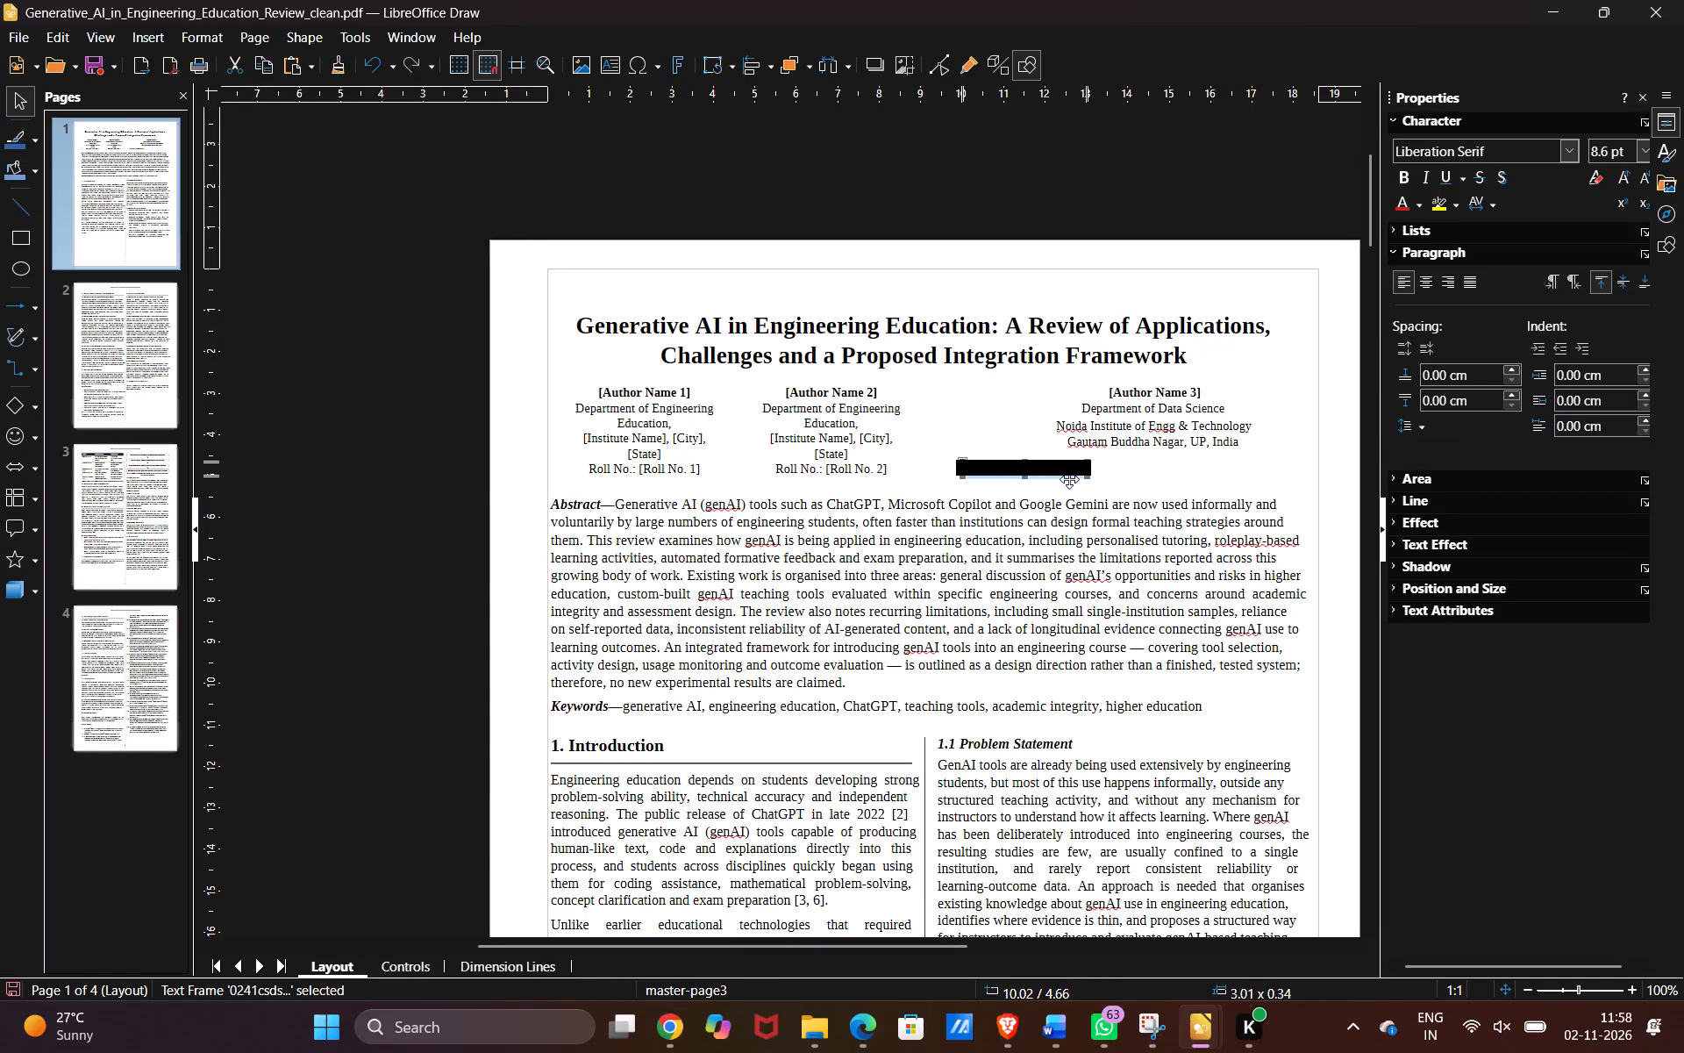
# Move the third author's roll number frame centrally beneath the location line, at about 13.12 / 4.36 cm.
pyautogui.press('Right')
pyautogui.press('Right')
pyautogui.press('Right')
pyautogui.press('Right')
pyautogui.press('Right')
pyautogui.press('Right')
pyautogui.press('Right')
pyautogui.press('Right')
pyautogui.press('Right')
pyautogui.press('Right')
pyautogui.press('Right')
pyautogui.press('Right')
pyautogui.press('Right')
pyautogui.press('Right')
pyautogui.press('Right')
pyautogui.press('Right')
pyautogui.press('Right')
pyautogui.press('Right')
pyautogui.press('Right')
pyautogui.press('Right')
pyautogui.press('Right')
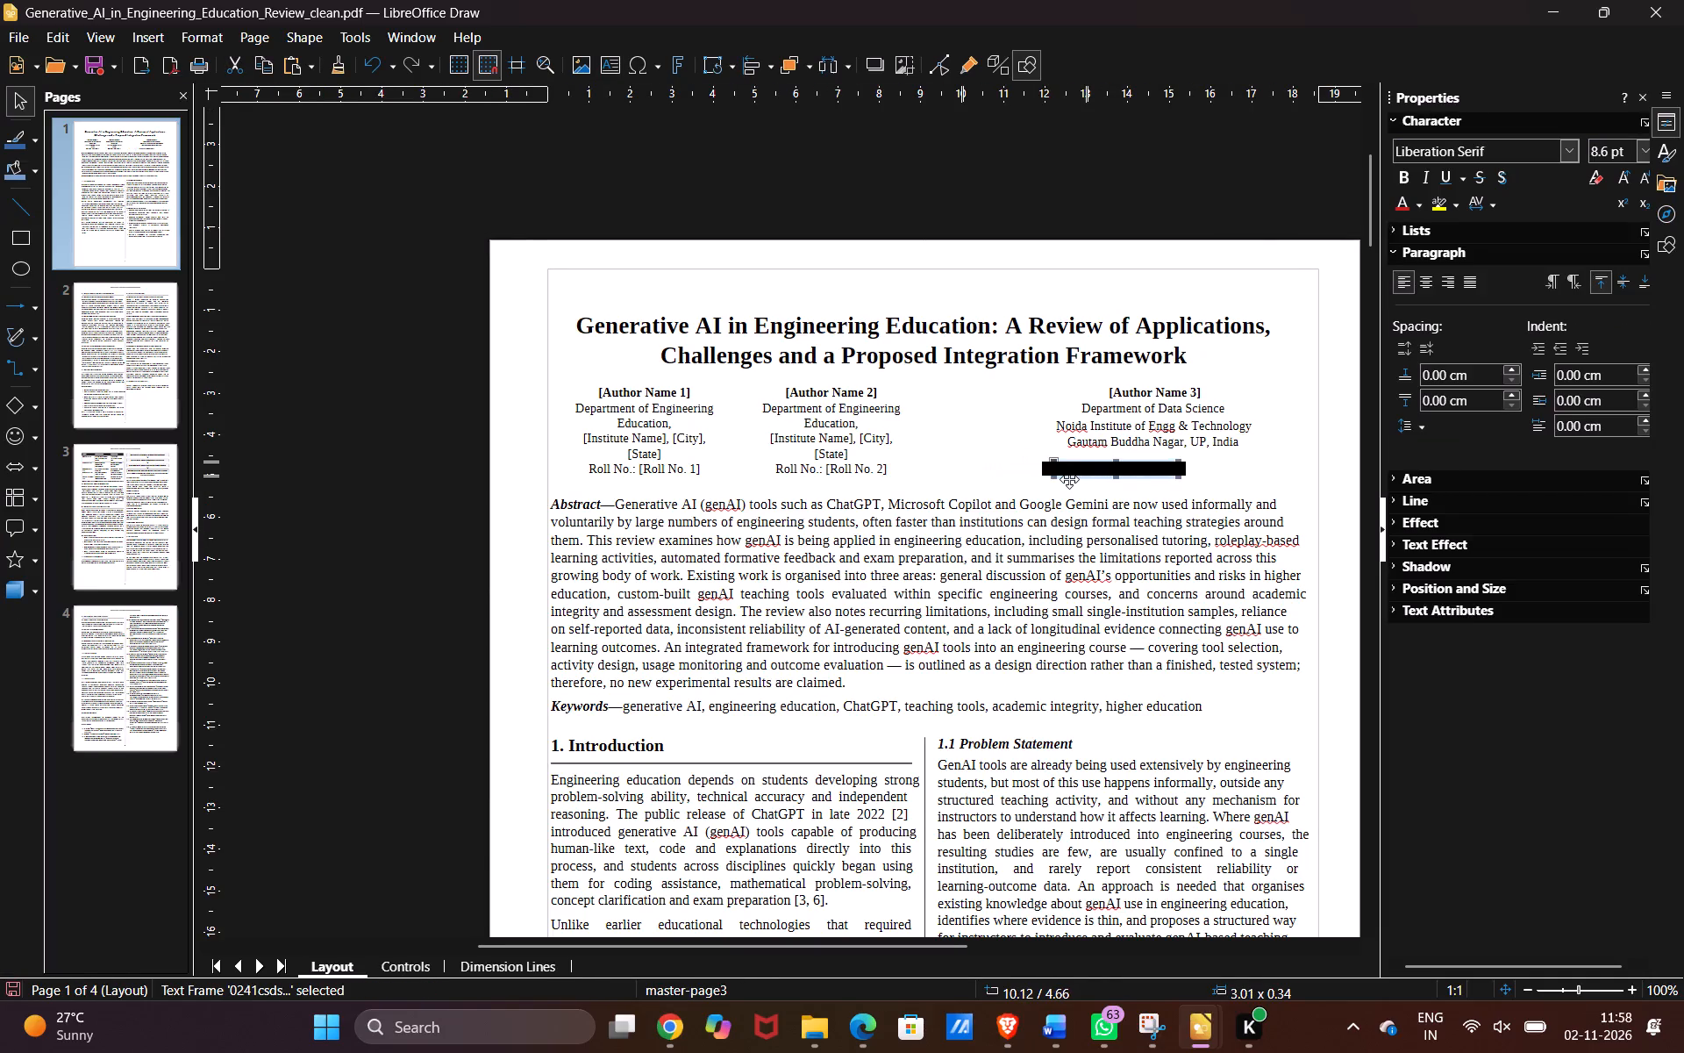
pyautogui.press('Right')
pyautogui.press('Right')
pyautogui.press('Right')
pyautogui.press('Right')
pyautogui.press('Right')
pyautogui.press('Right')
pyautogui.press('Right')
pyautogui.press('Right')
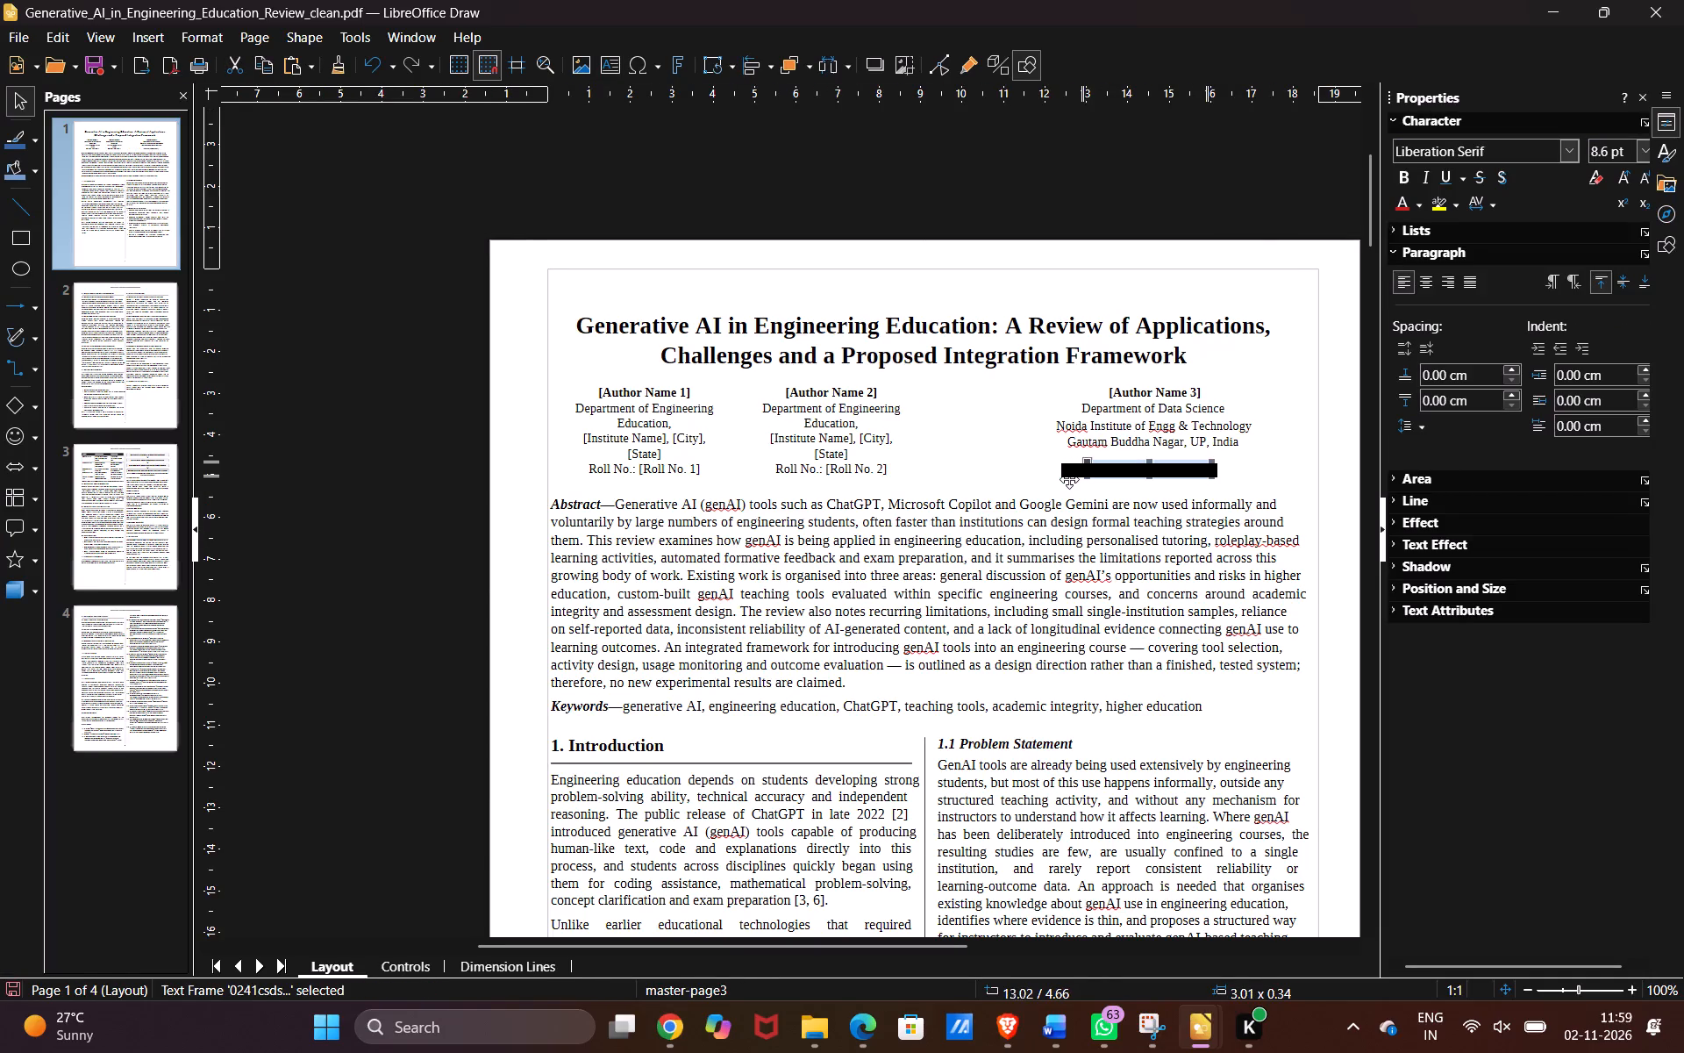
pyautogui.press('Right')
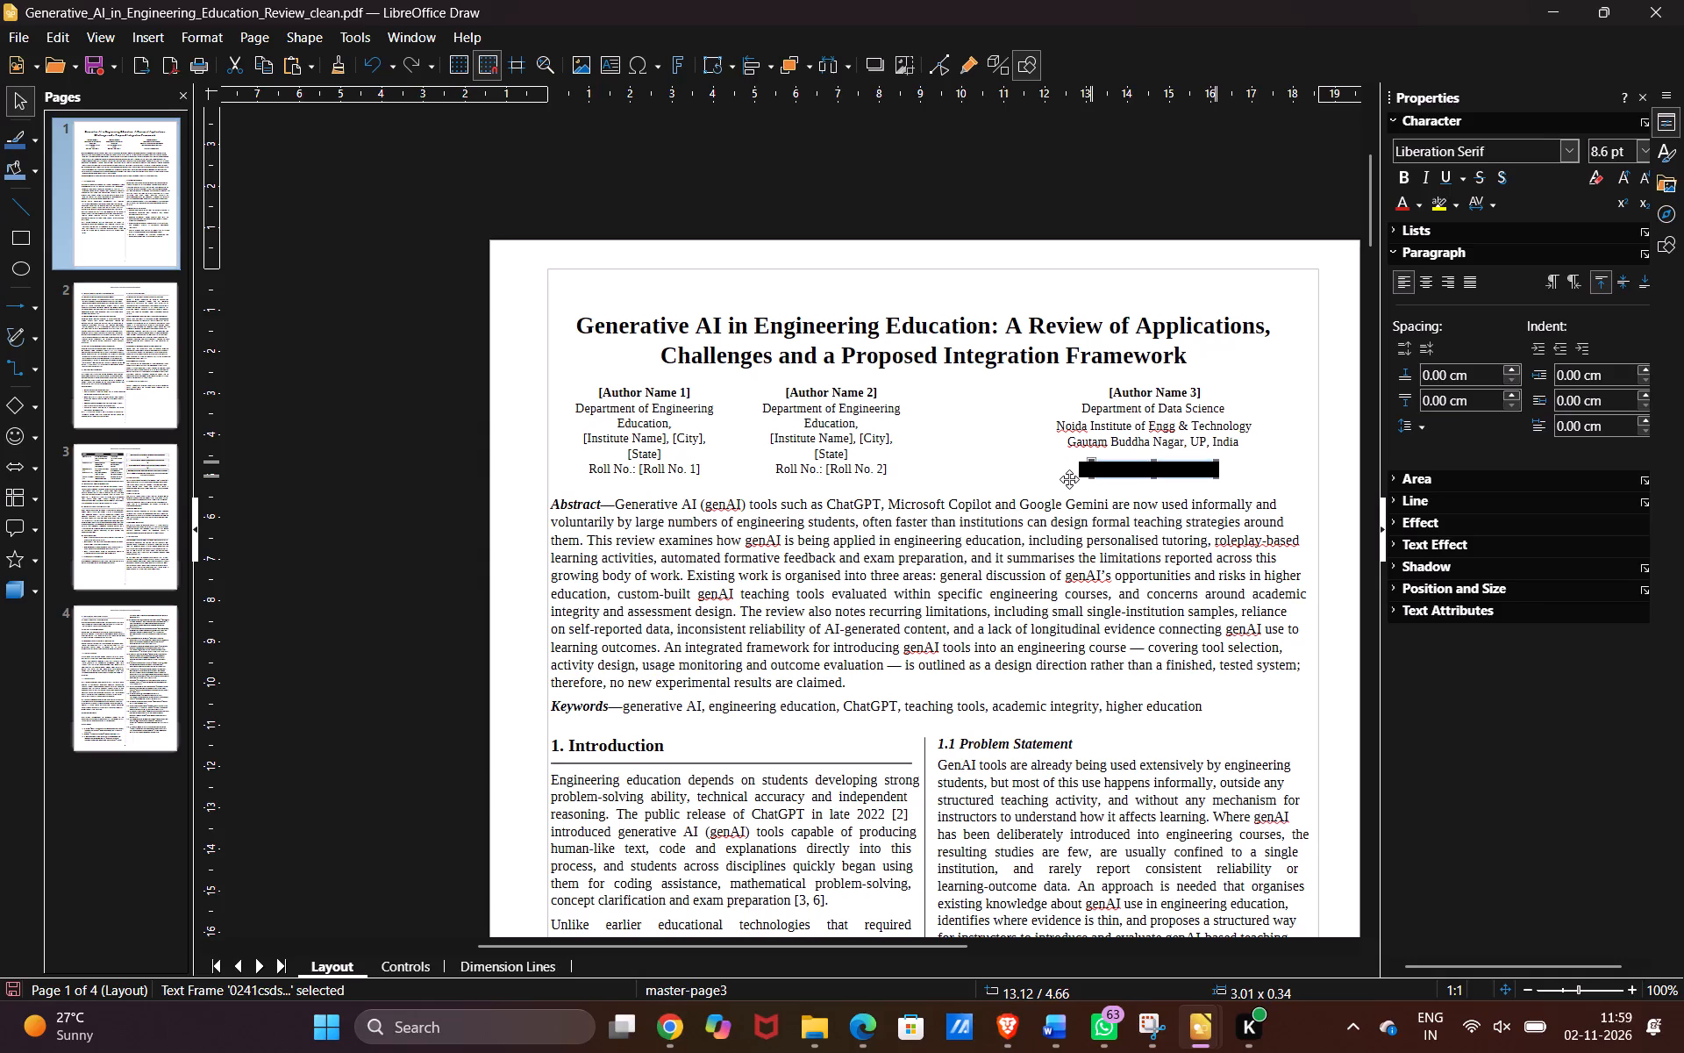
pyautogui.press('Up')
pyautogui.press('Up')
pyautogui.press('Up')
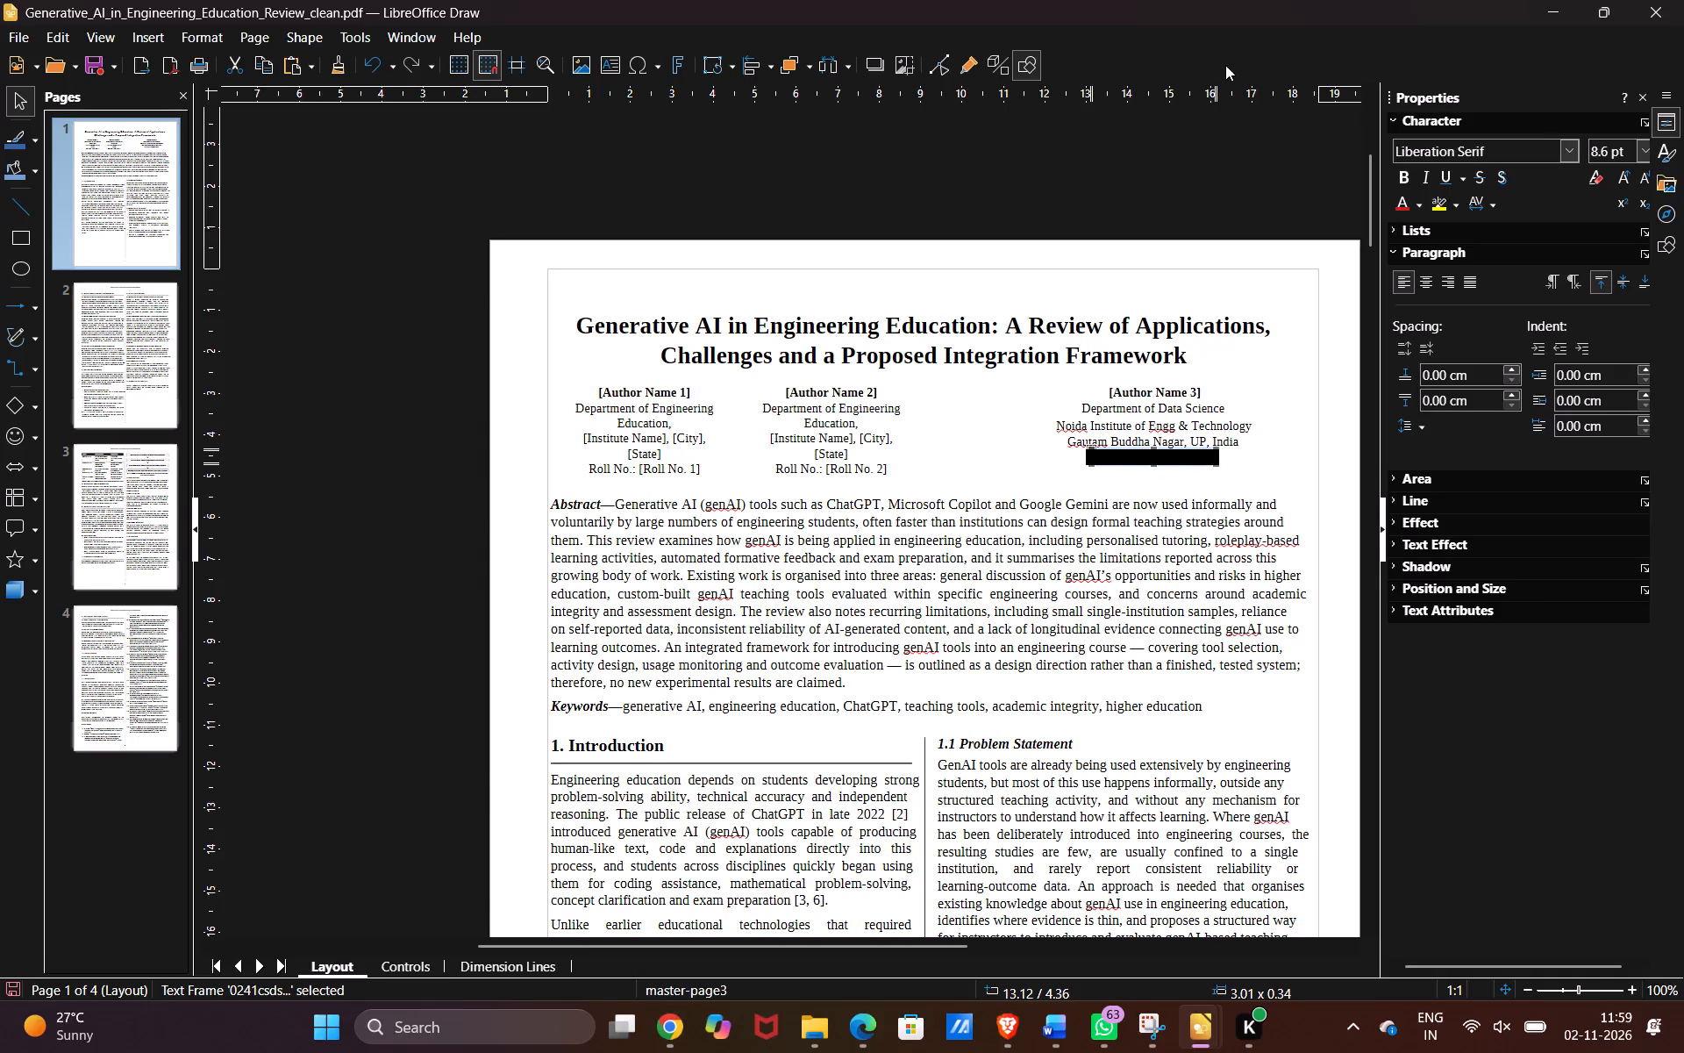
pyautogui.click(1182, 187)
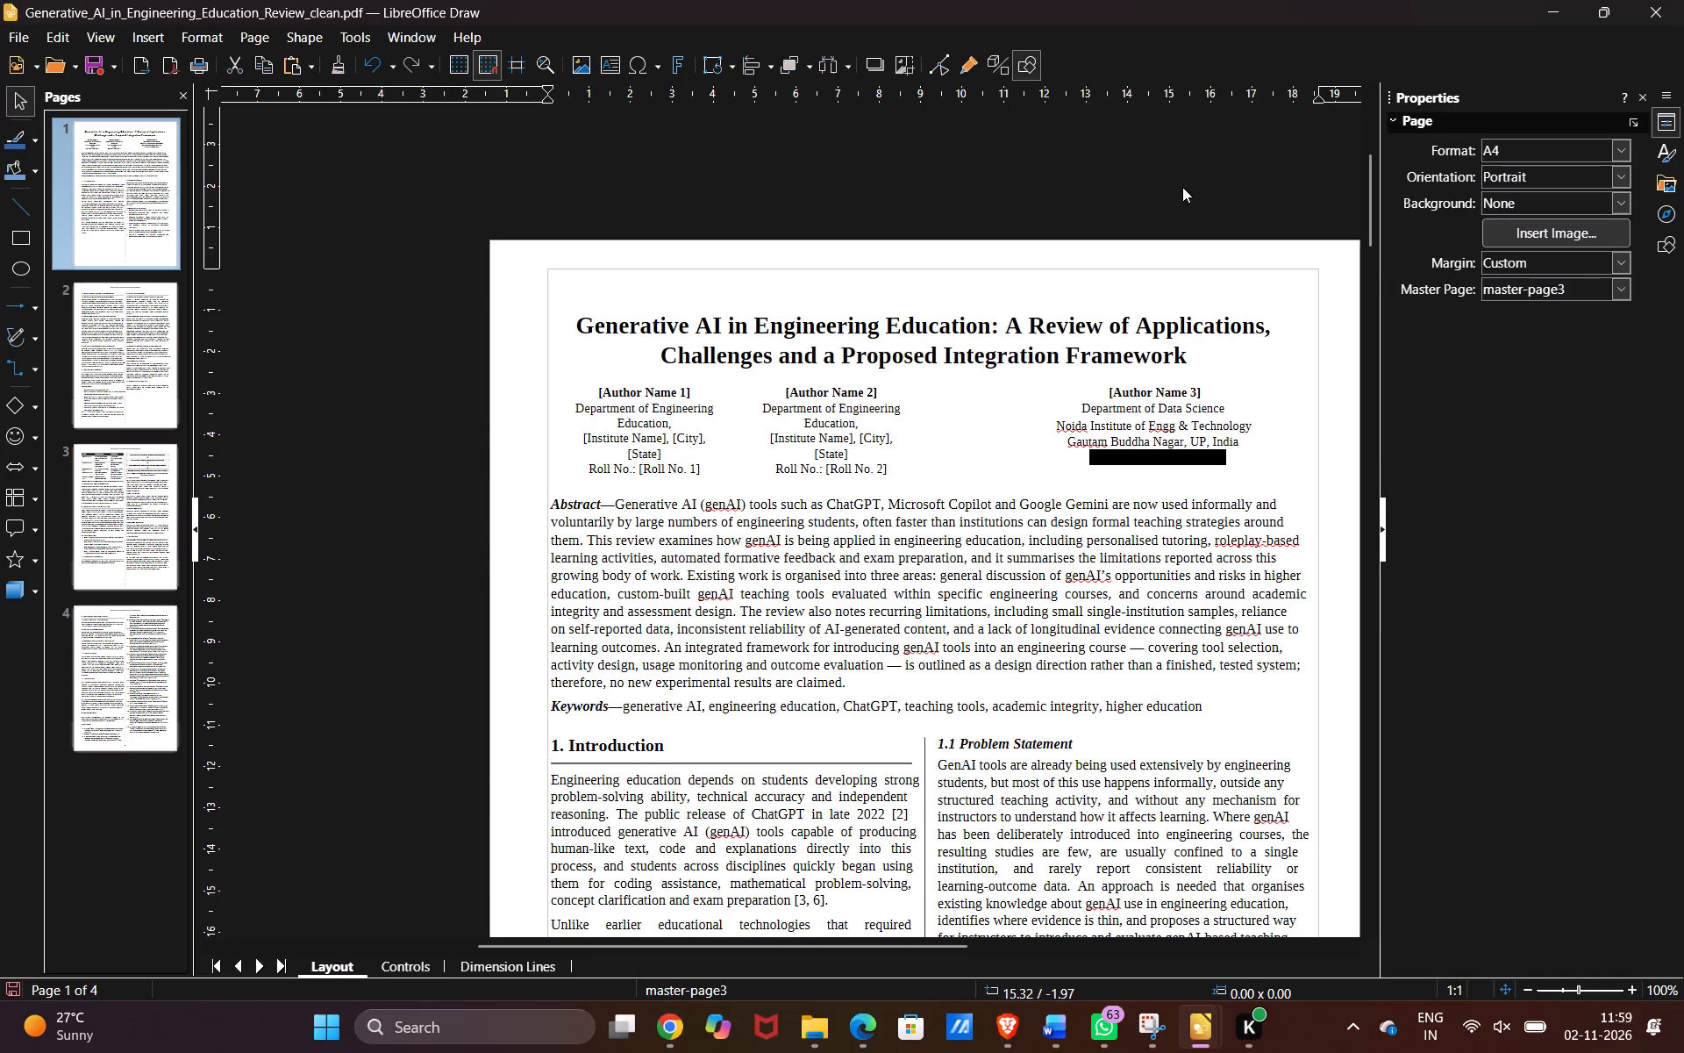
# Nudge the third author's roll number frame slightly down to leave a small gap below the location line.
pyautogui.click(1218, 452)
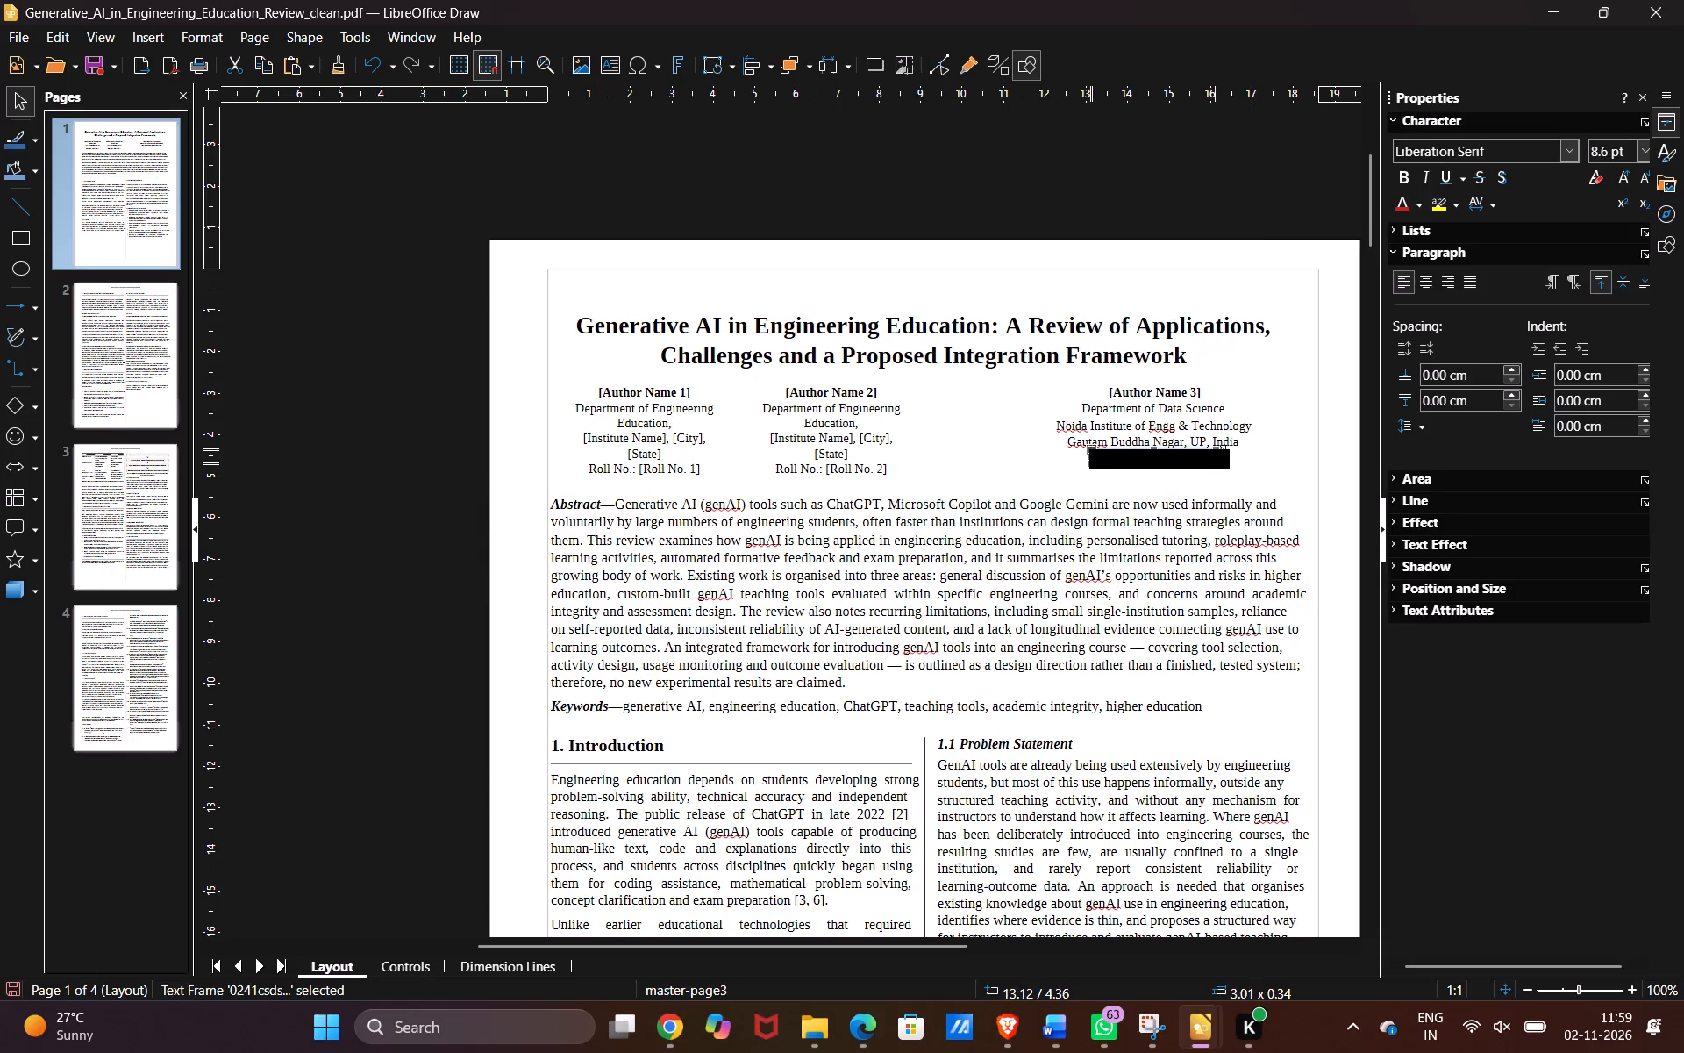
pyautogui.press('Down')
pyautogui.click(1202, 174)
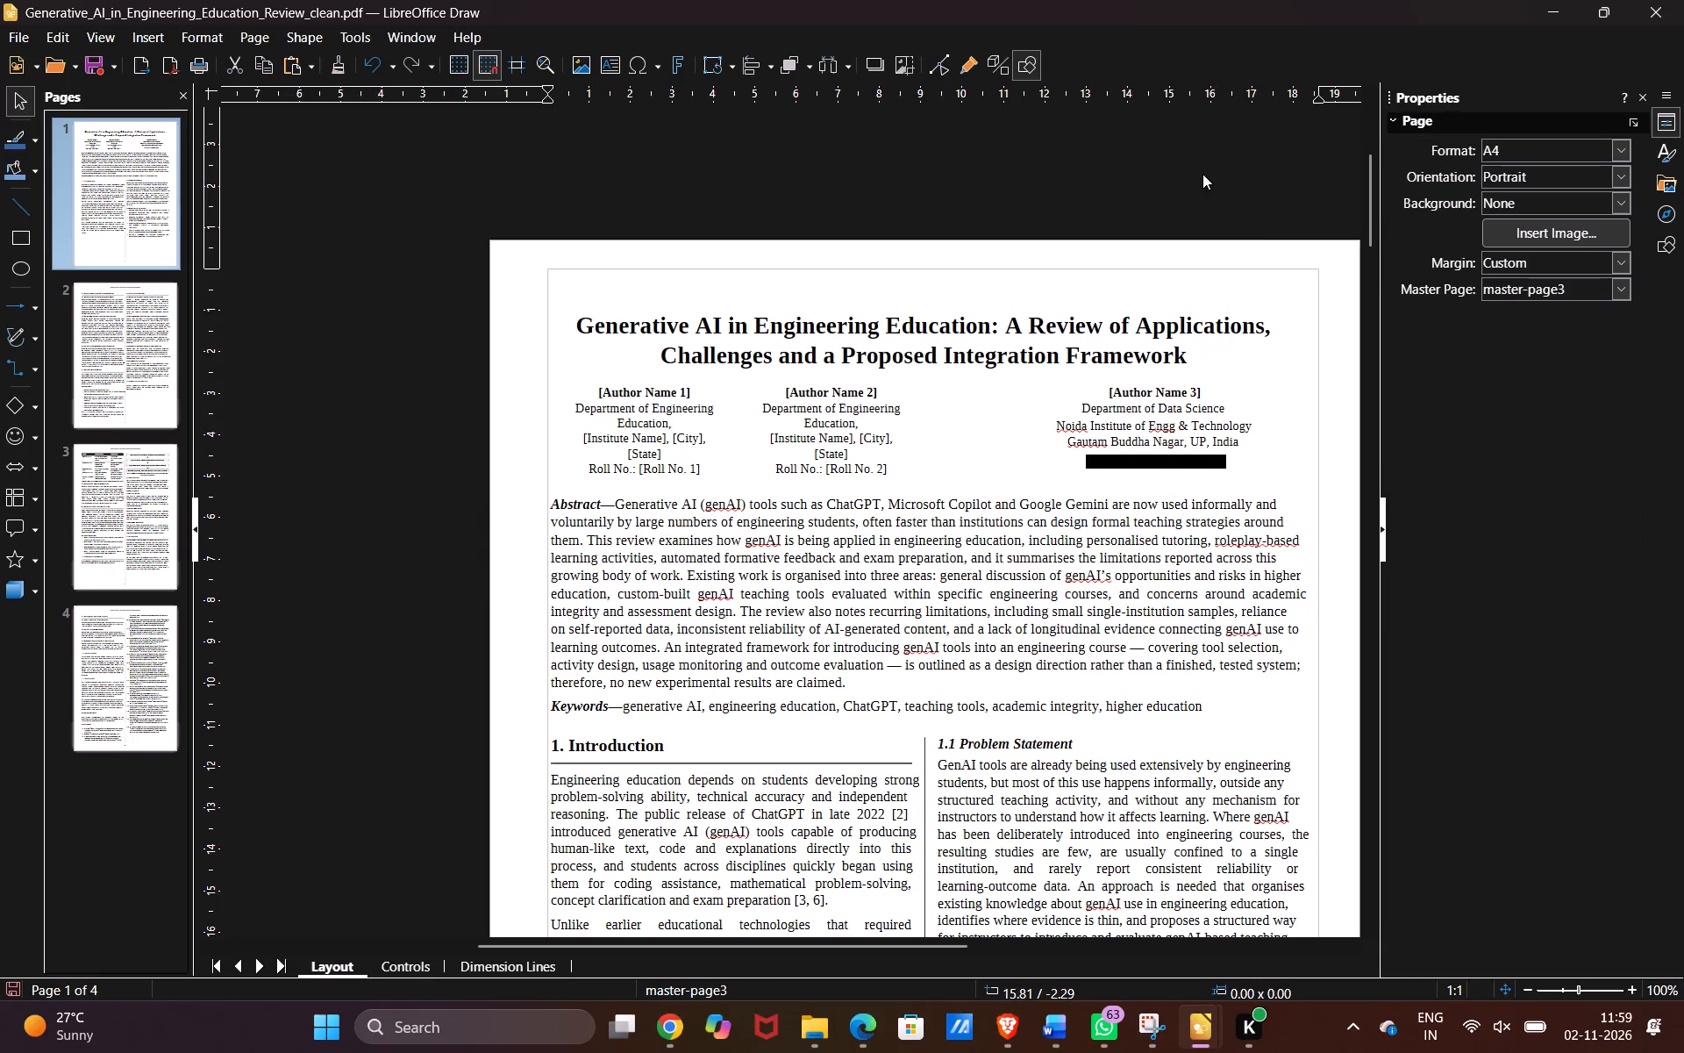
# Replace the "[Author Name 3]" placeholder with the third author's full name.
pyautogui.doubleClick(1187, 398)
pyautogui.doubleClick(1171, 393)
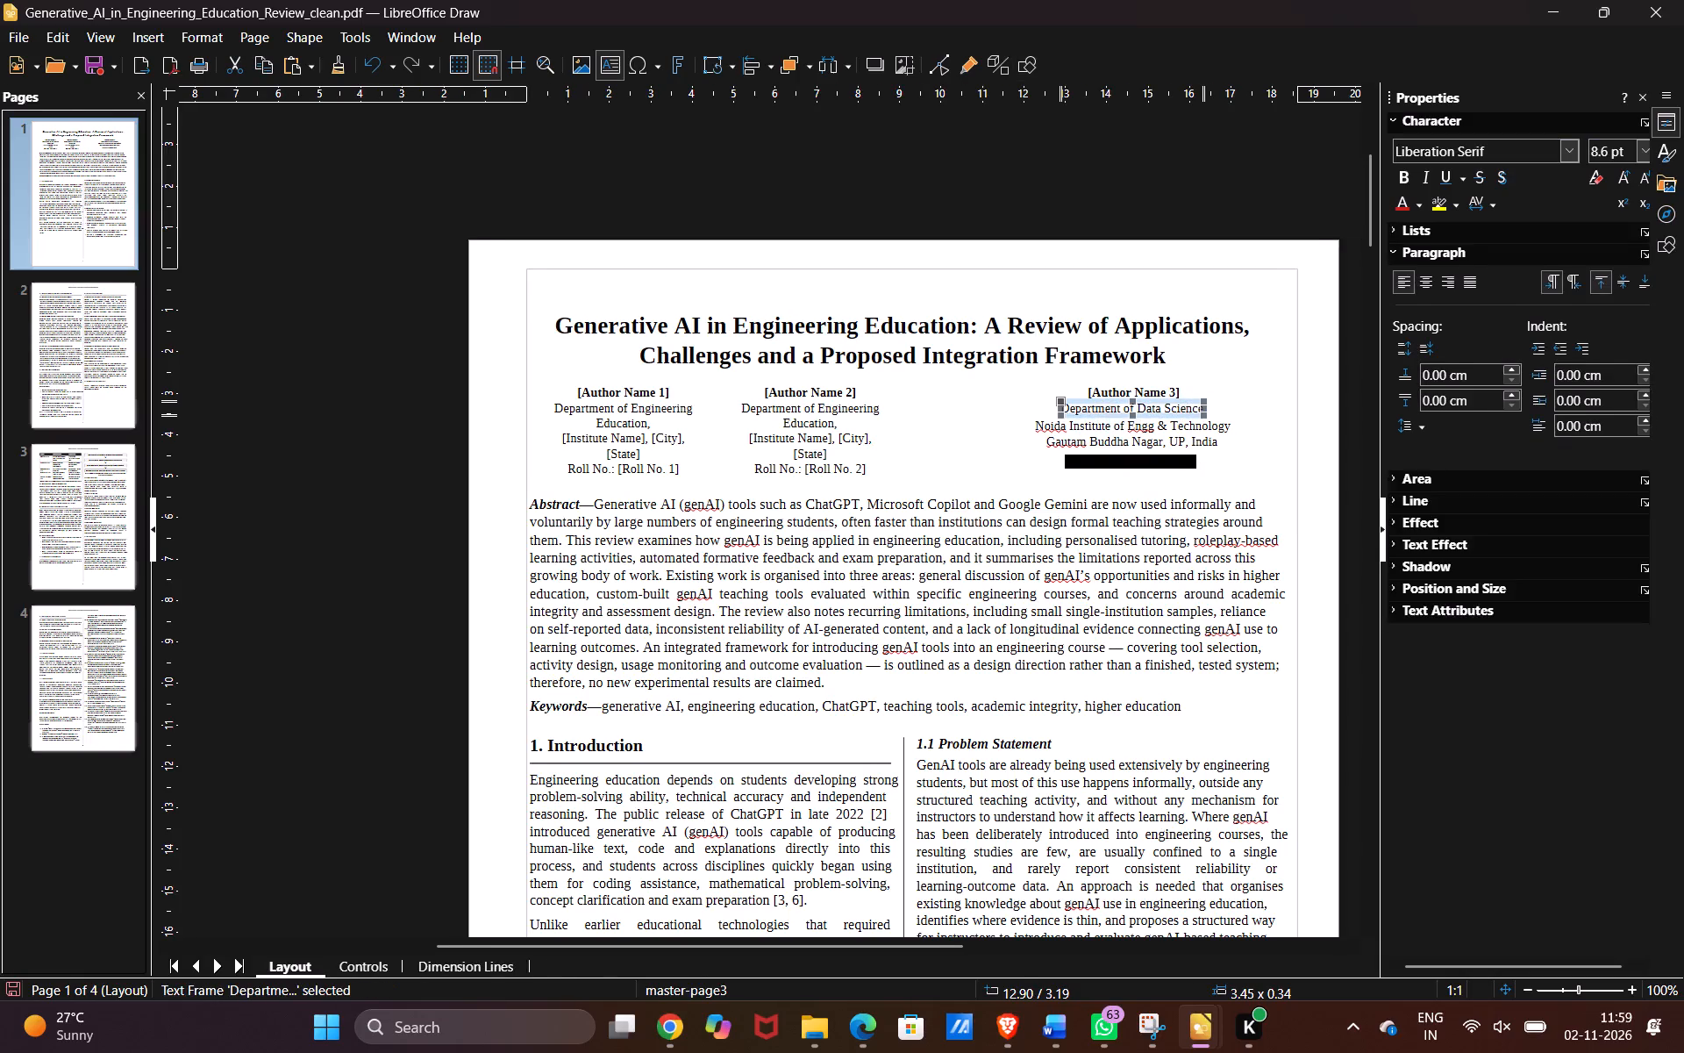
pyautogui.hotkey('ctrl', 'a')
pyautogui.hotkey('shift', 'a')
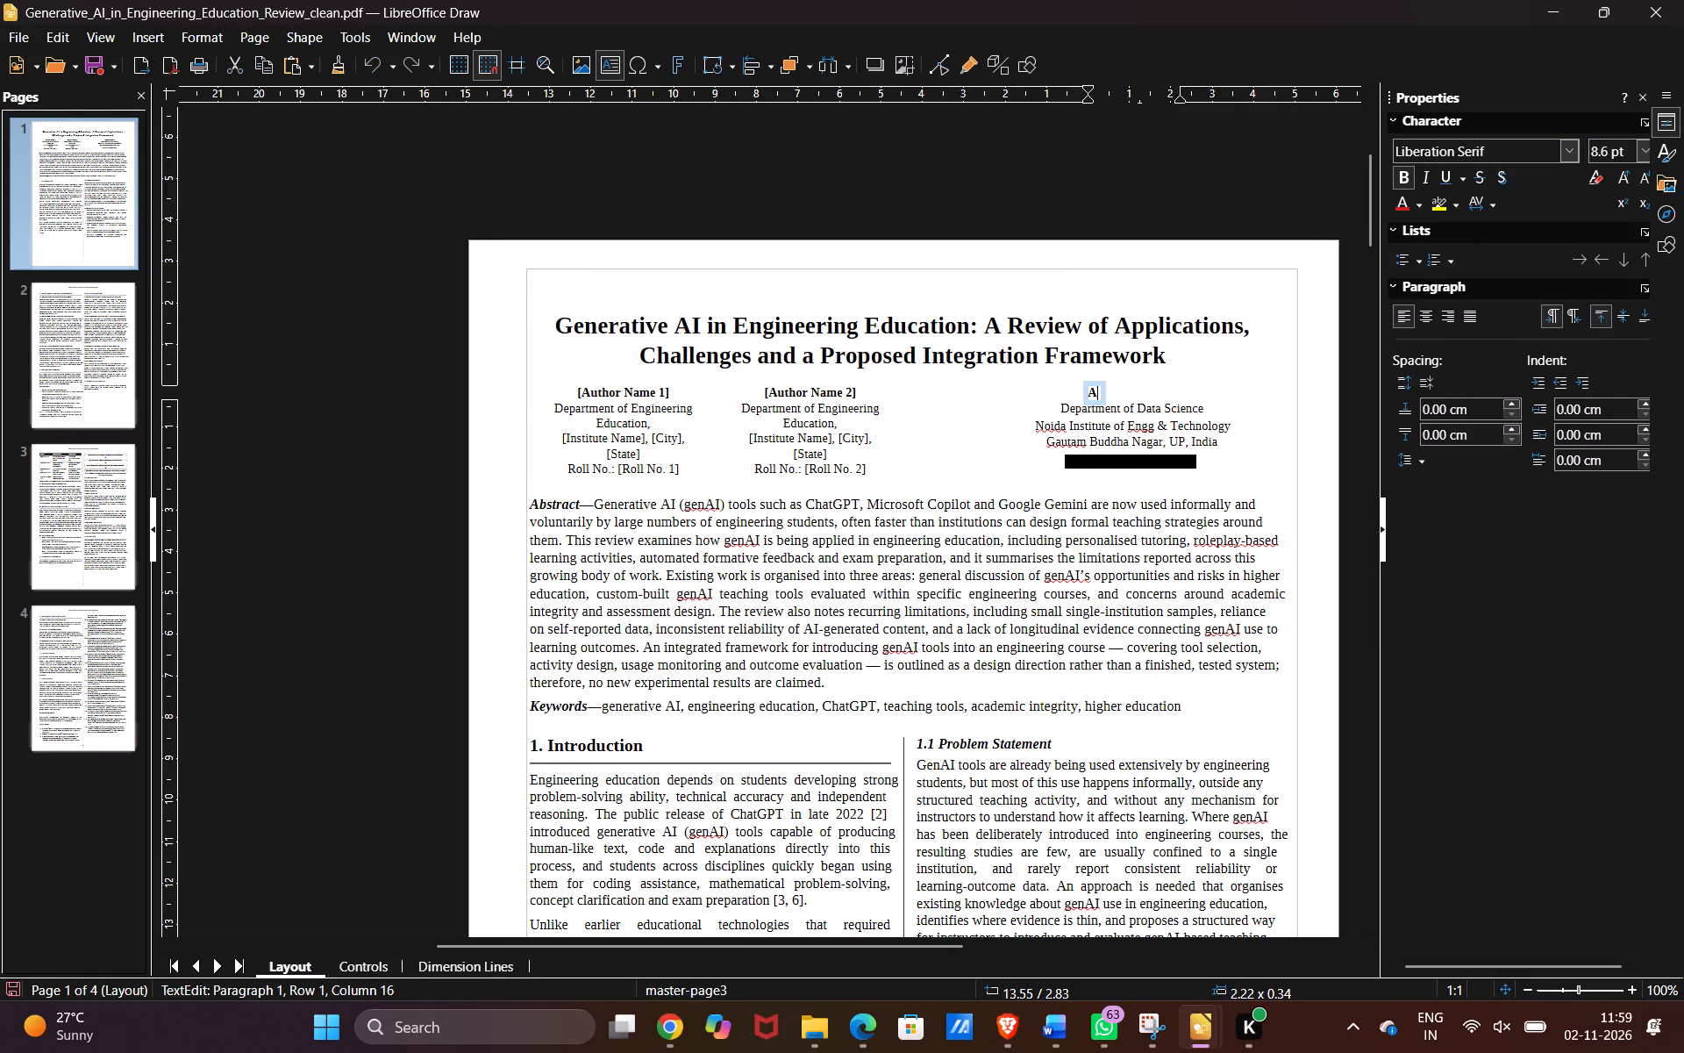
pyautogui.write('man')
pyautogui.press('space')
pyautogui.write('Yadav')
pyautogui.click(1243, 382)
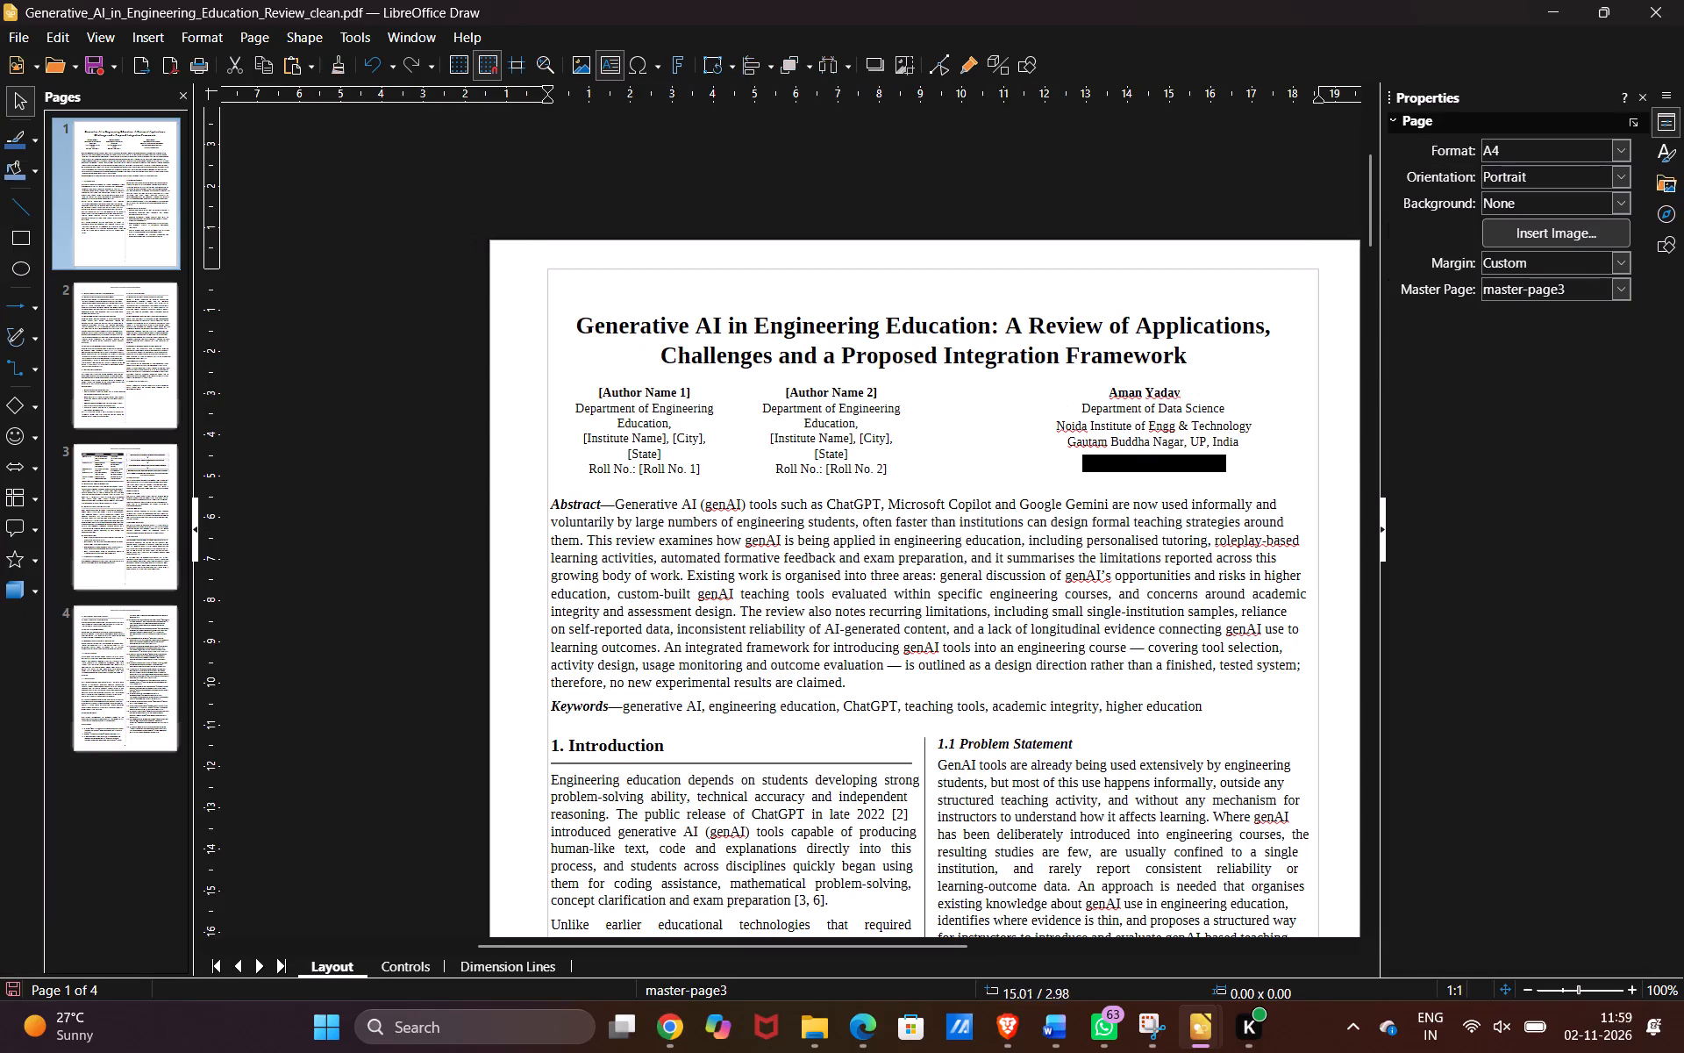
# Shift the third author's name frame slightly right to centre it above the department line, at about 13.75 / 2.83 cm.
pyautogui.click(1160, 383)
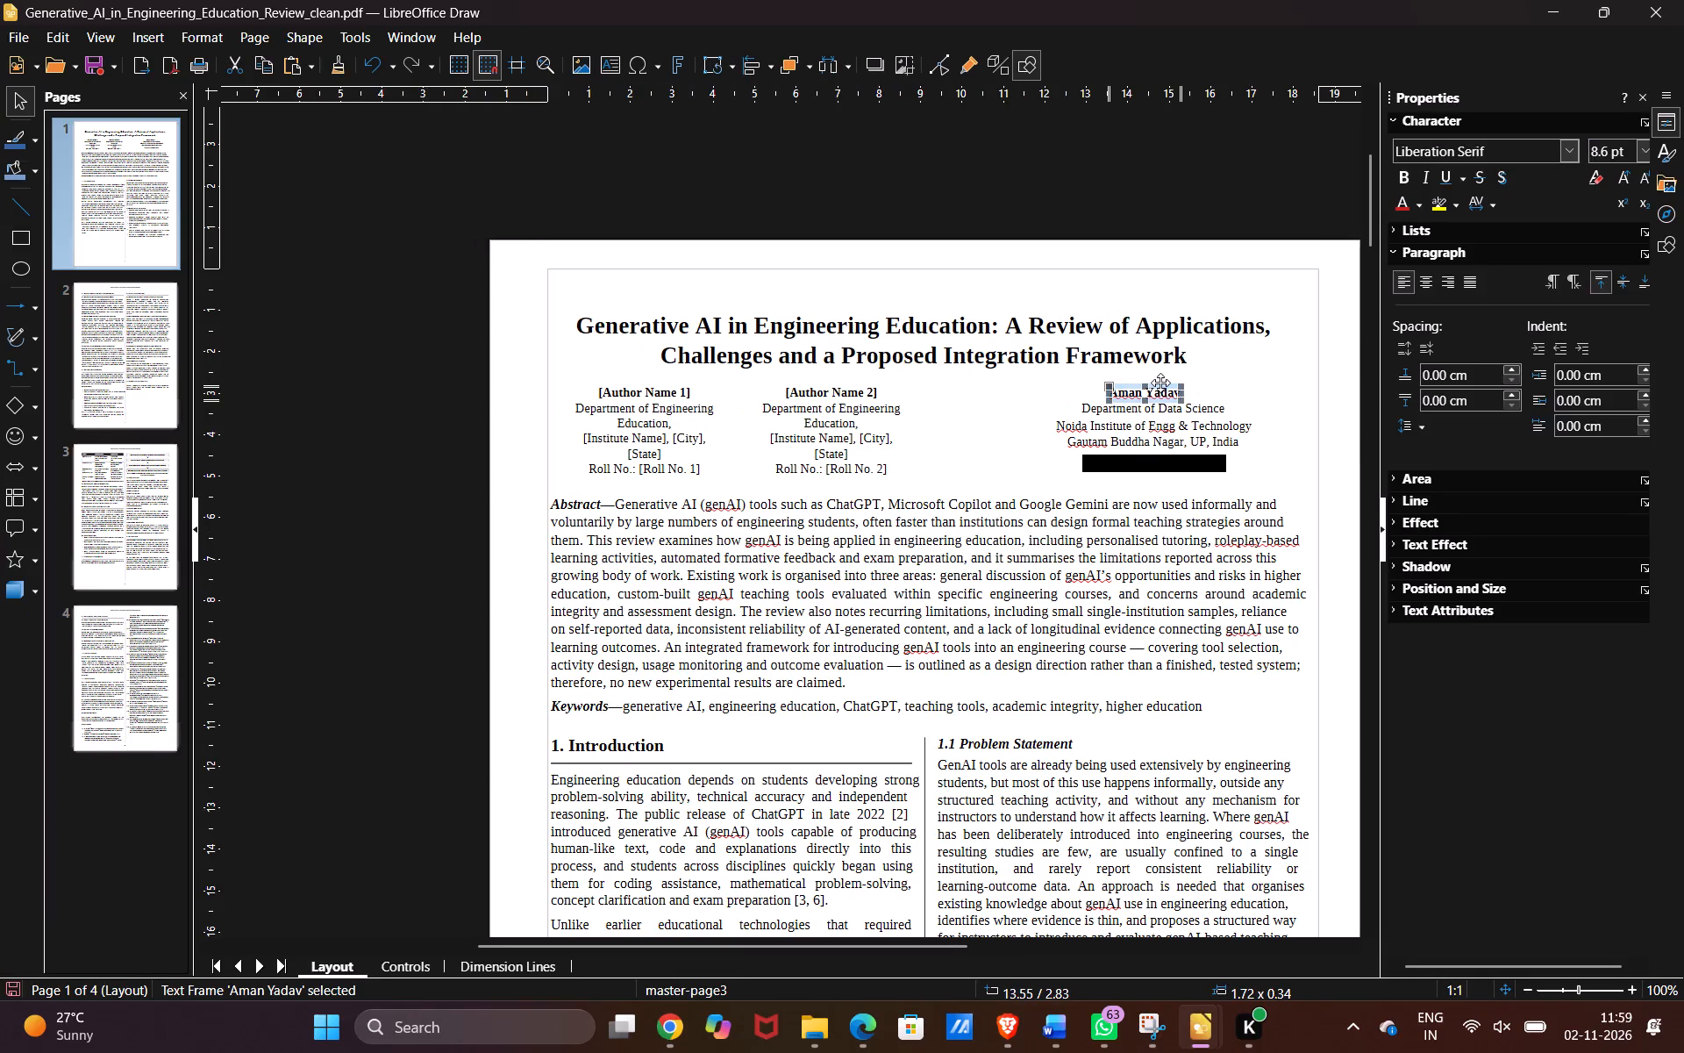
pyautogui.press('Right')
pyautogui.press('Right')
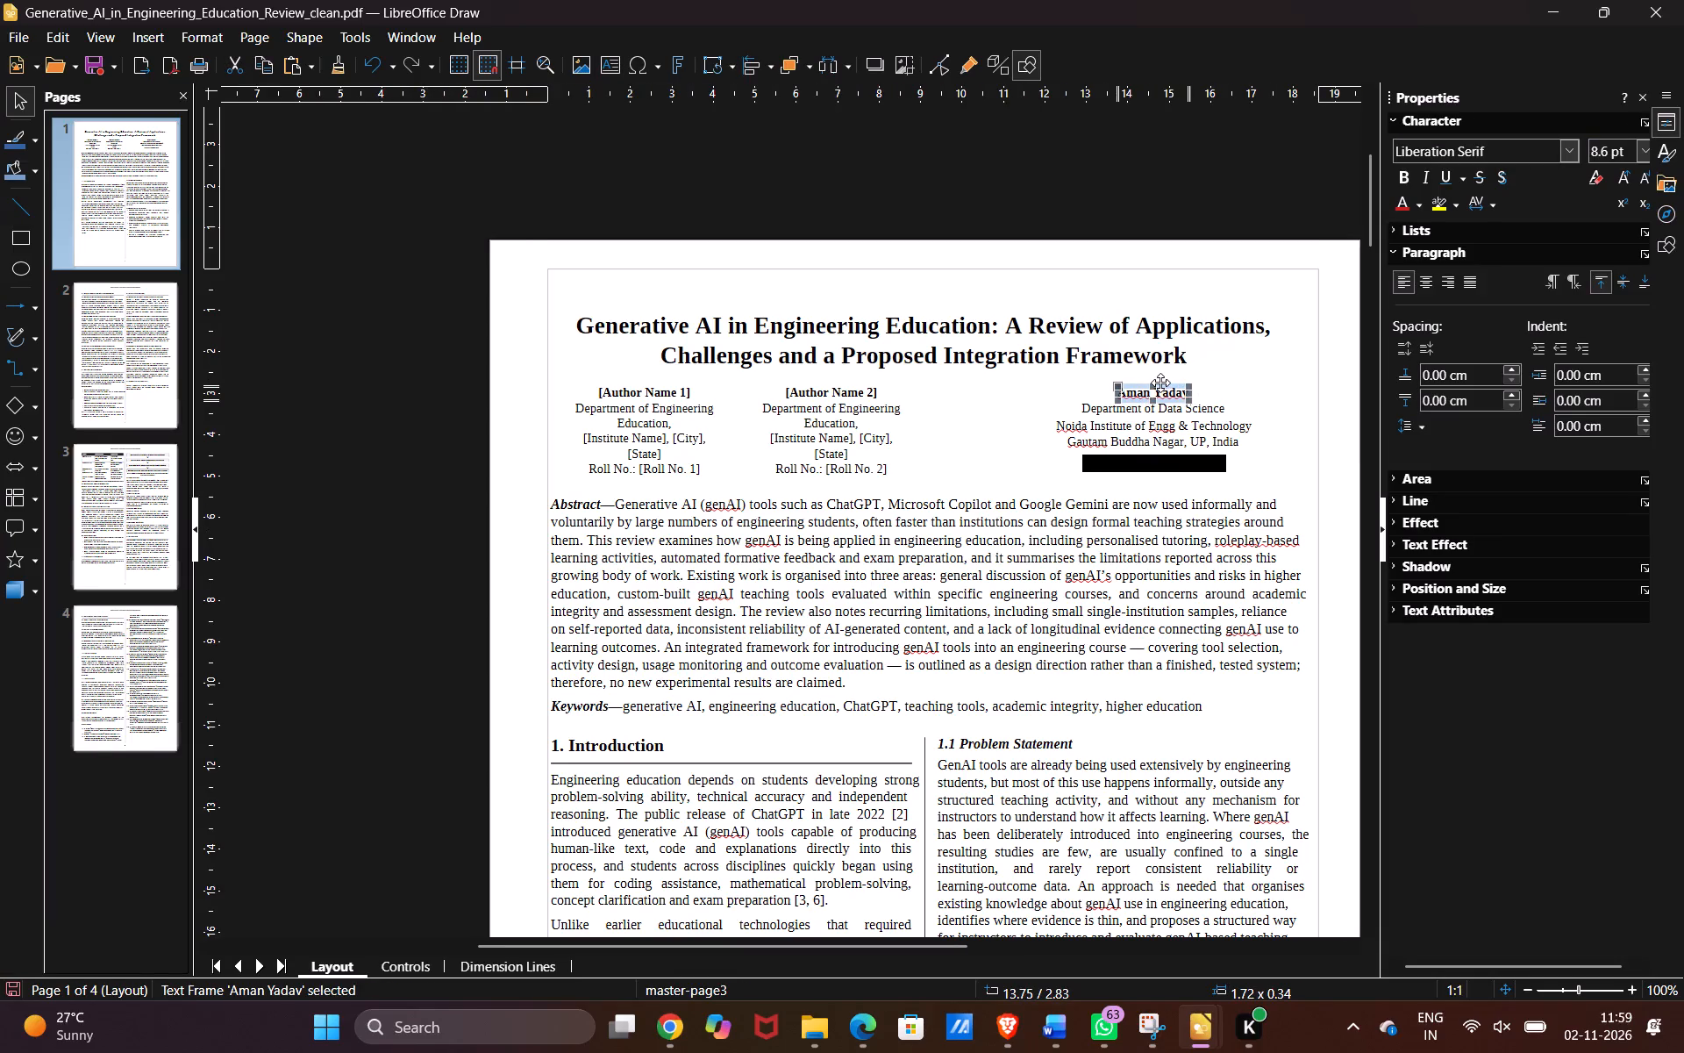
pyautogui.click(1182, 185)
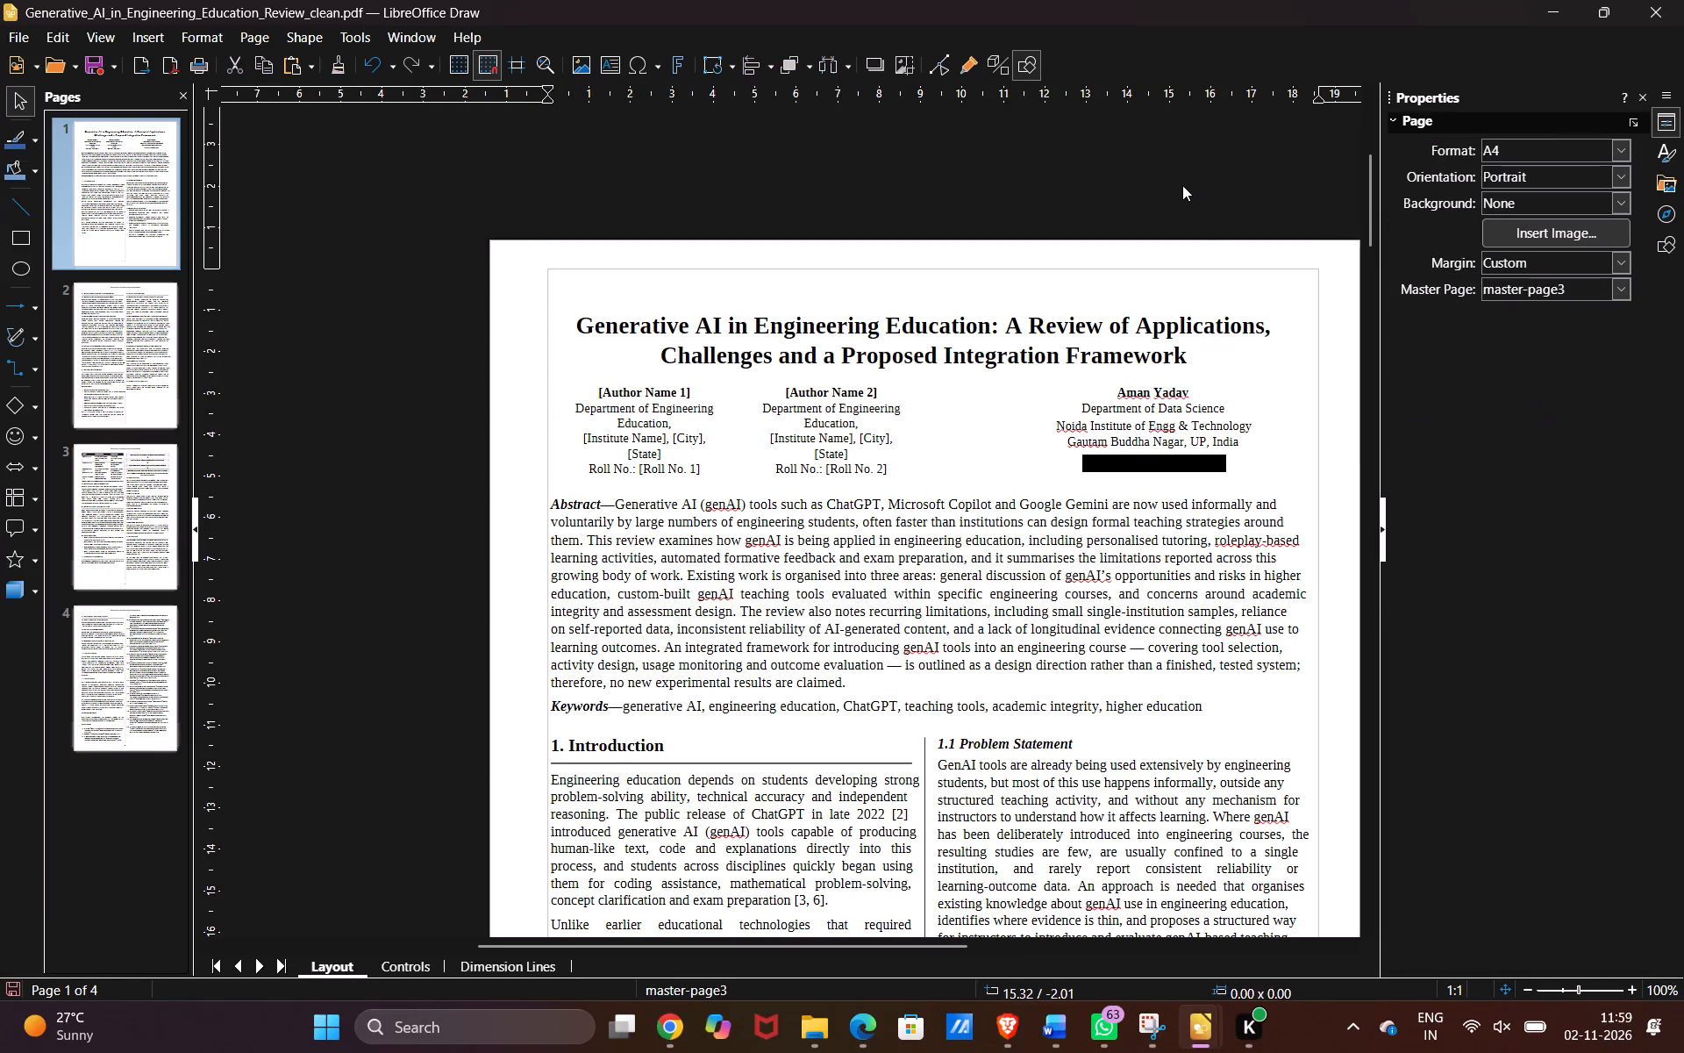
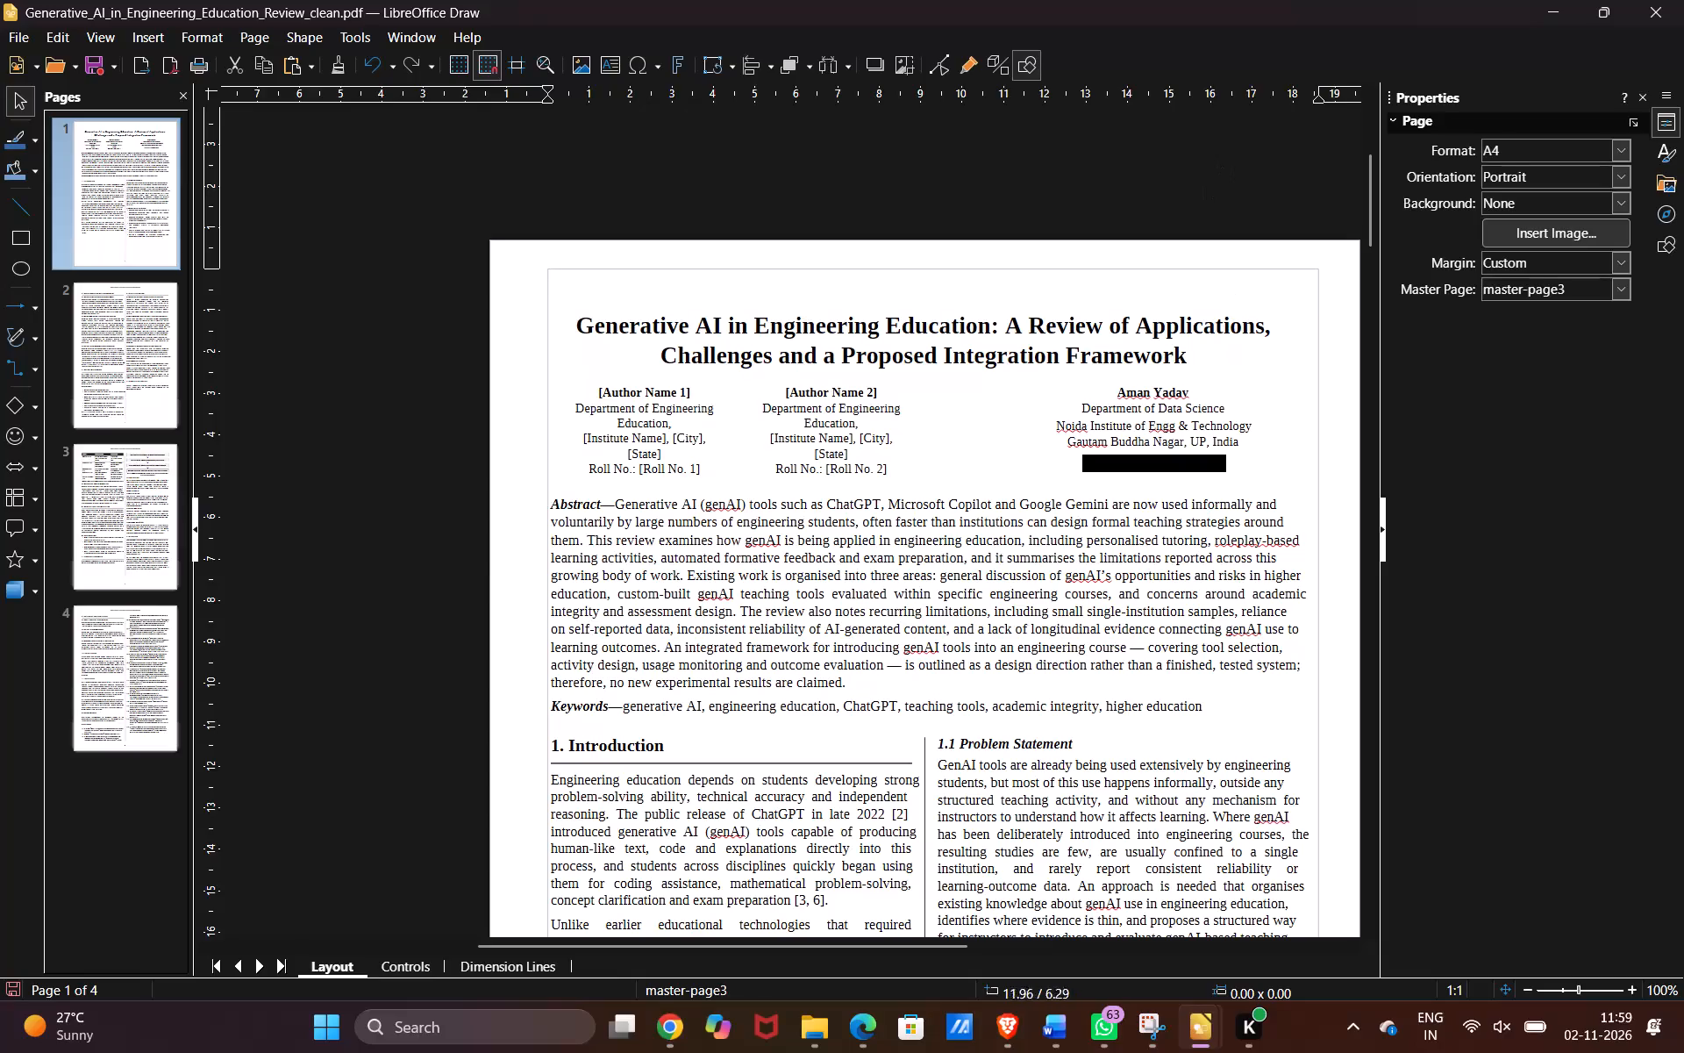
# Delete all text frames of the second author's placeholder block, from "[Author Name 2]" down to its roll number line.
pyautogui.click(759, 385)
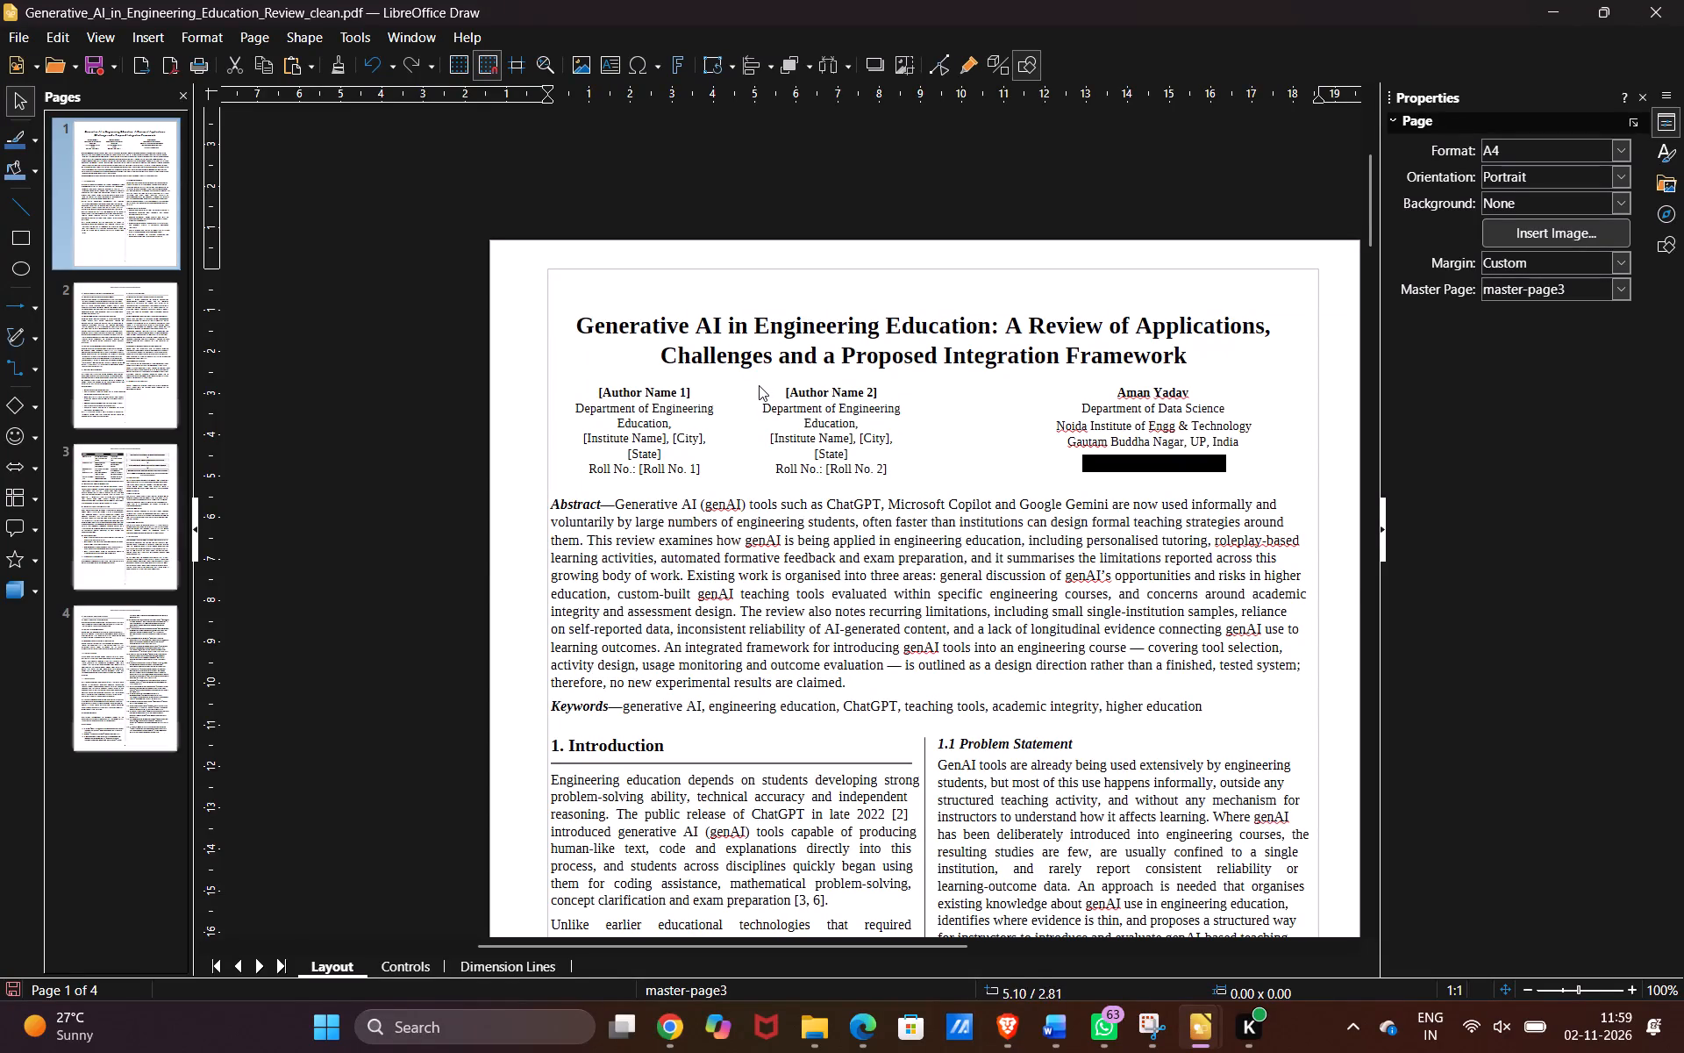
pyautogui.moveTo(759, 385); pyautogui.dragTo(844, 458)
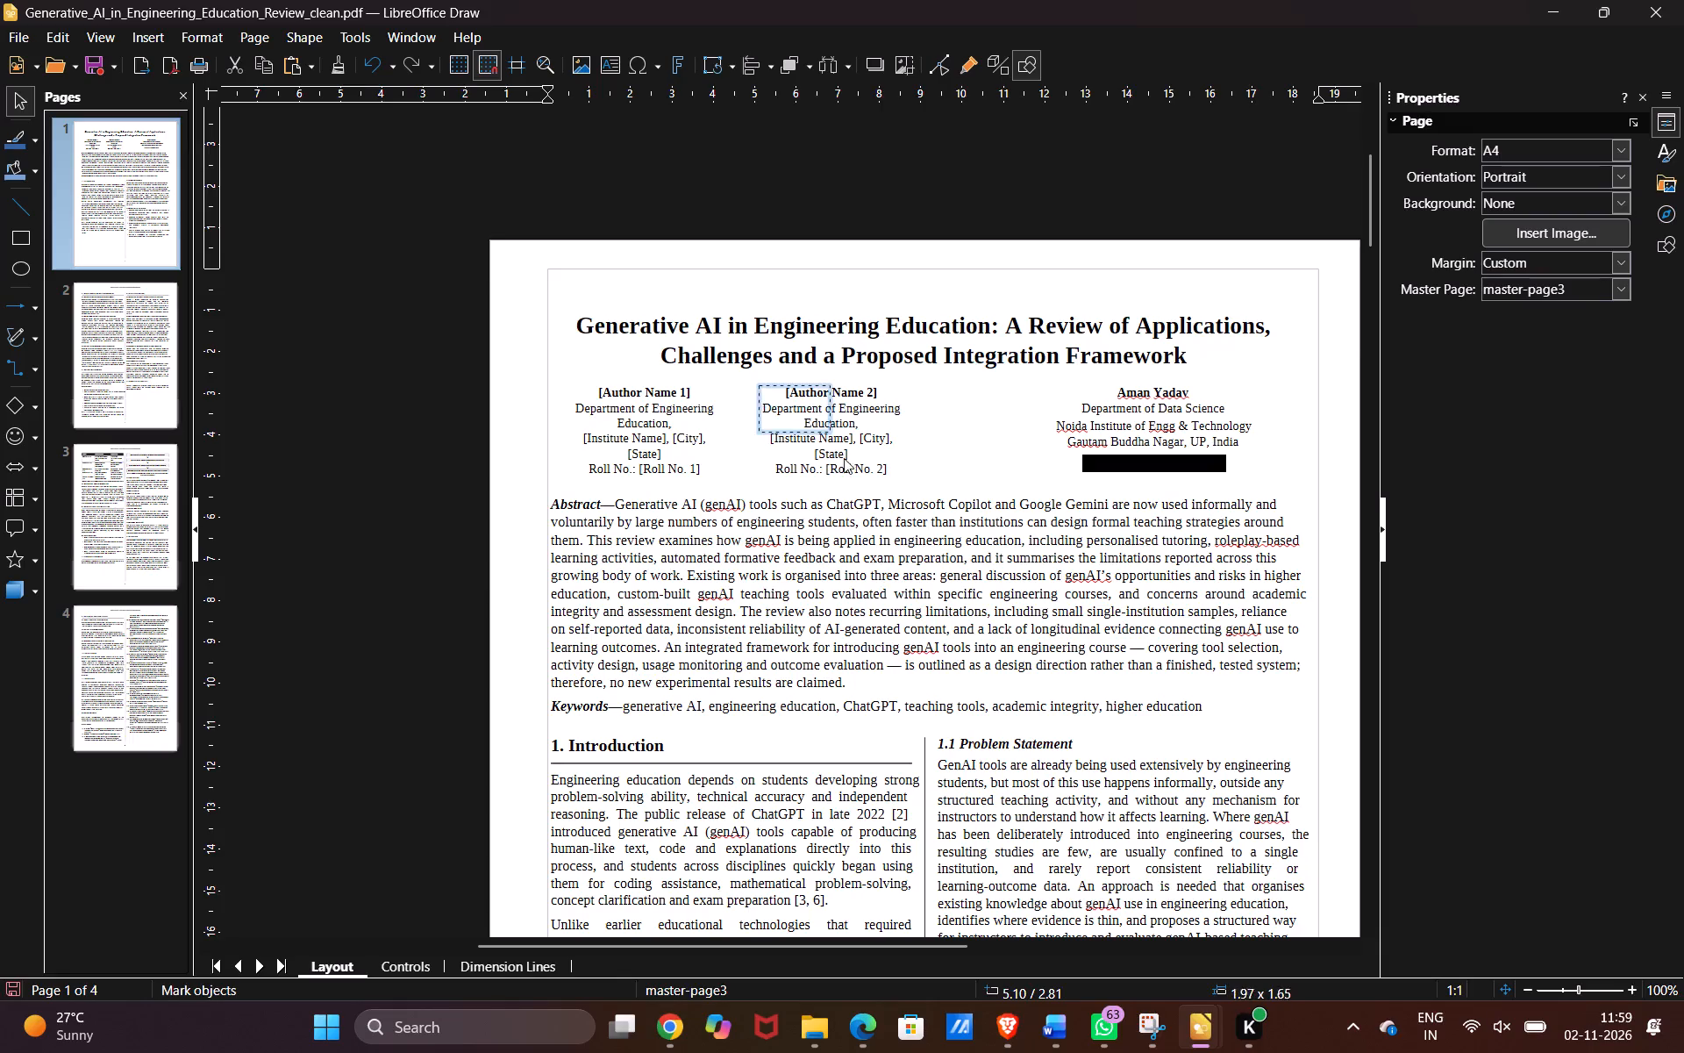
pyautogui.moveTo(844, 458); pyautogui.dragTo(907, 484)
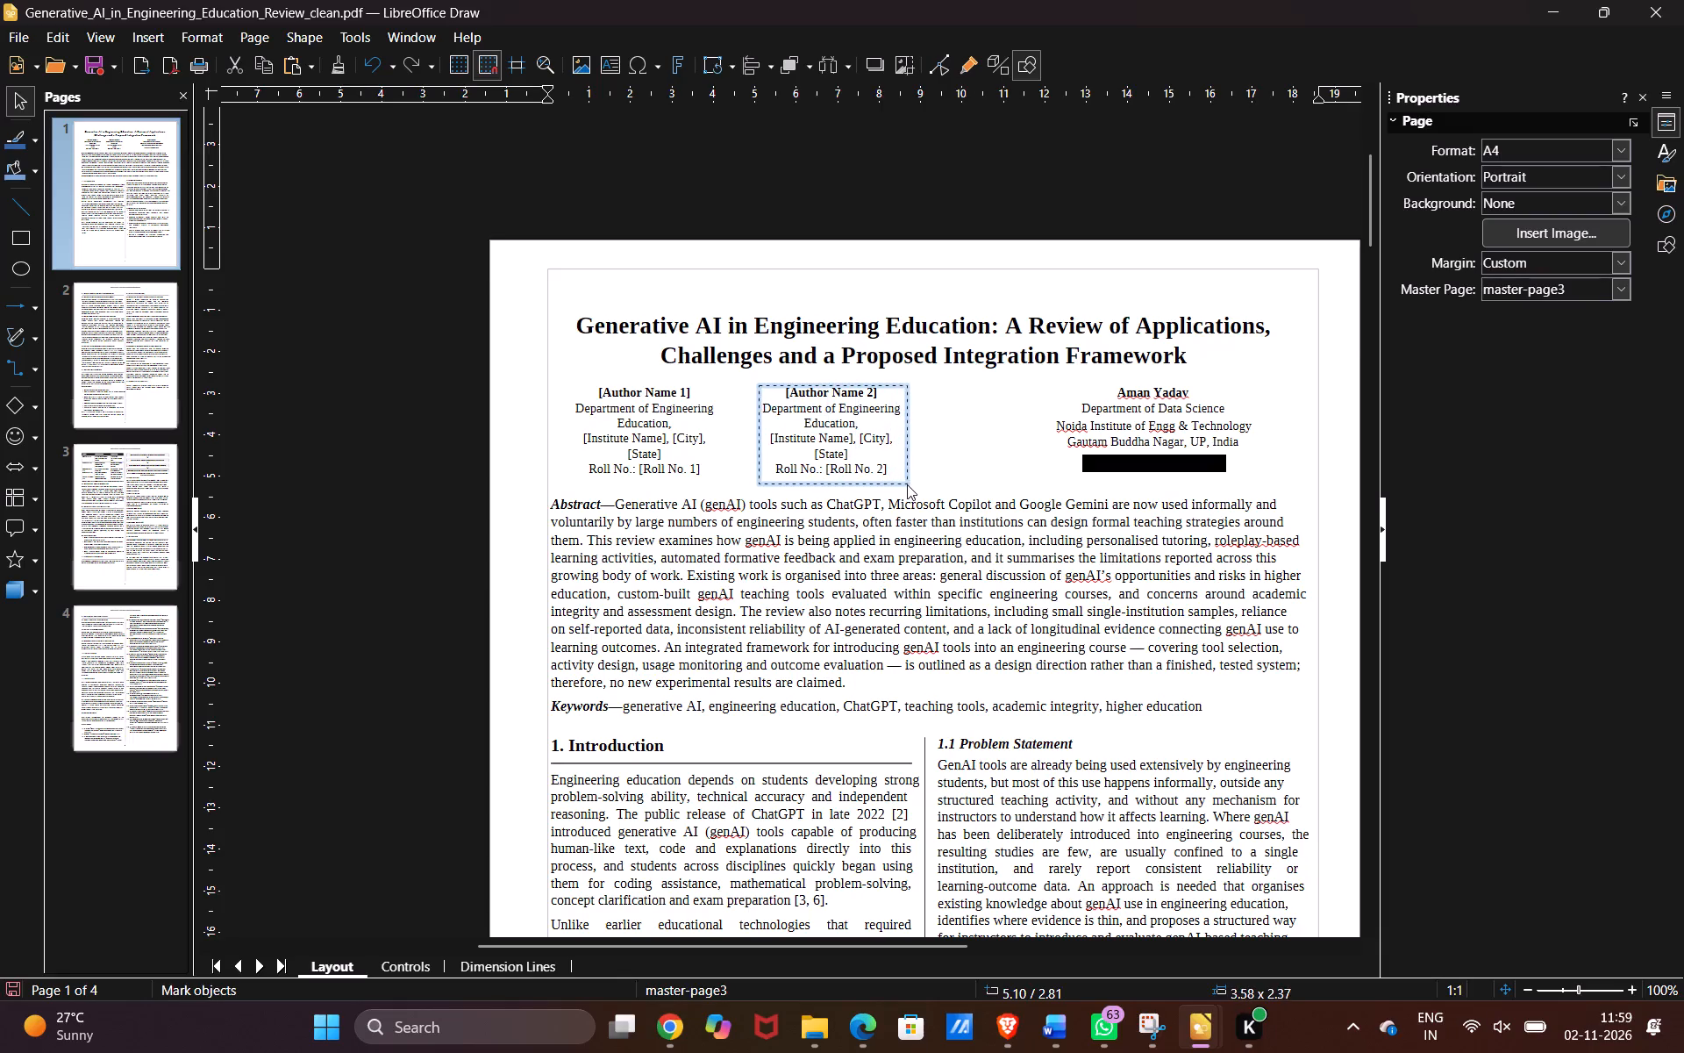
pyautogui.moveTo(907, 484); pyautogui.dragTo(917, 484)
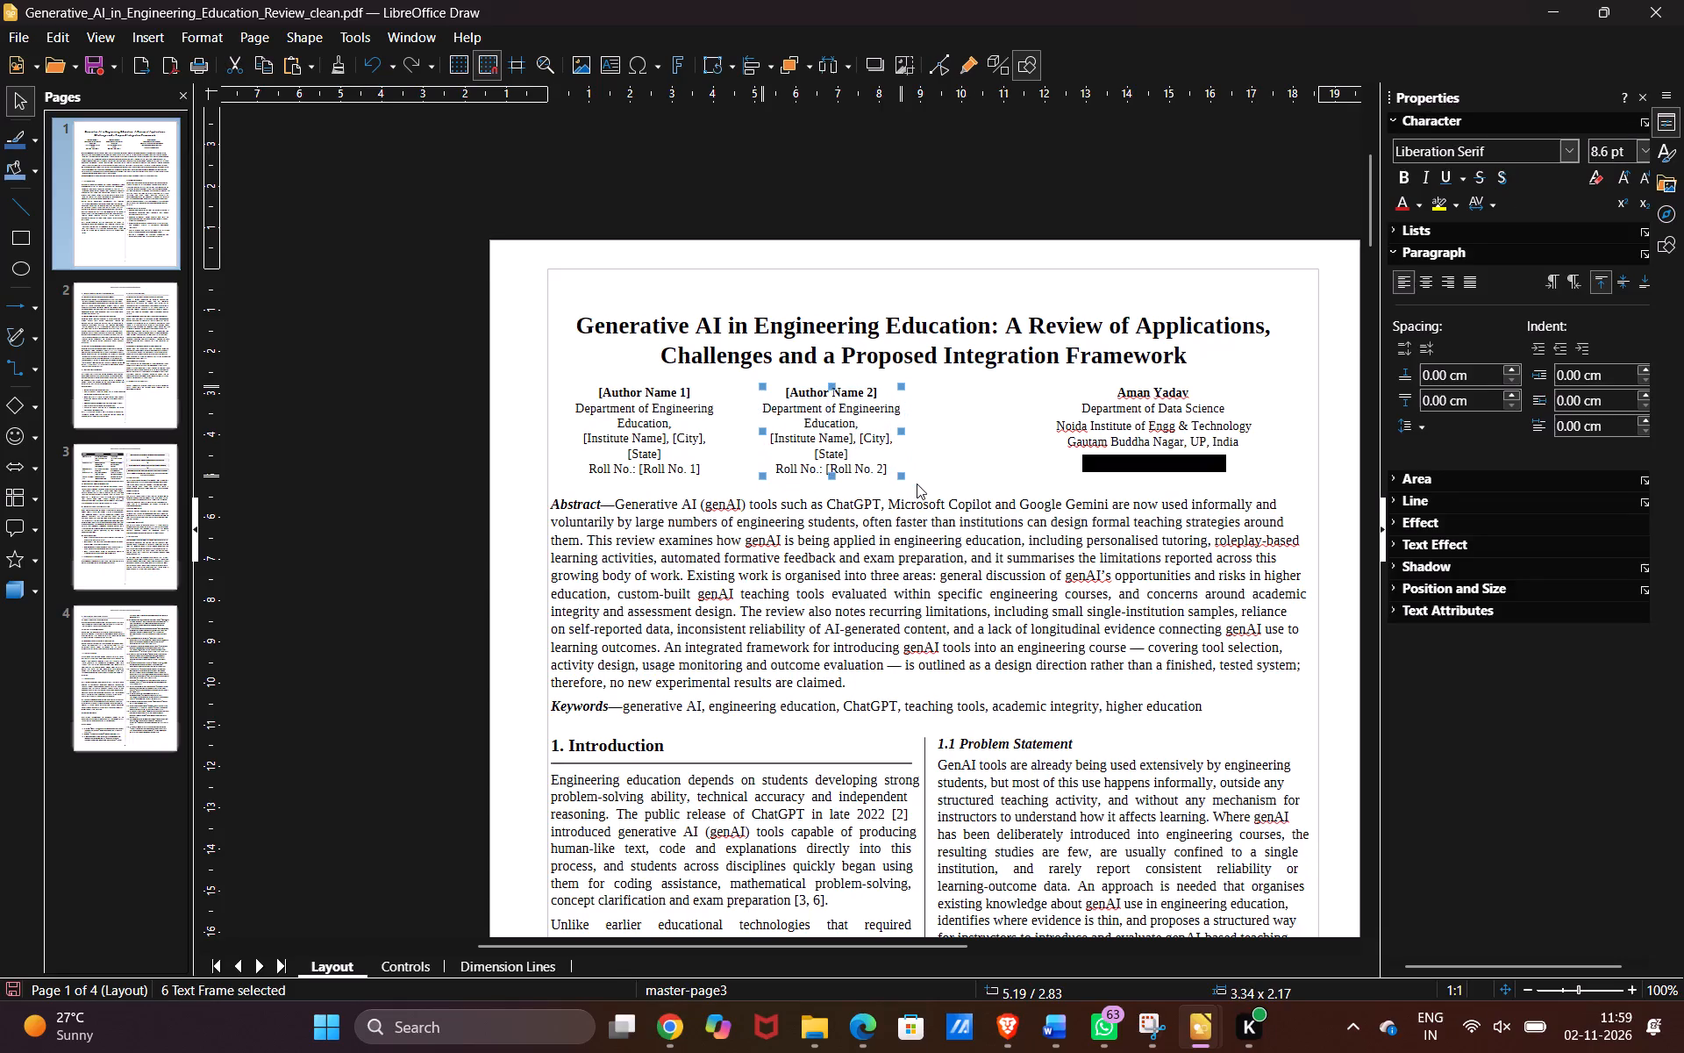
pyautogui.press('Delete')
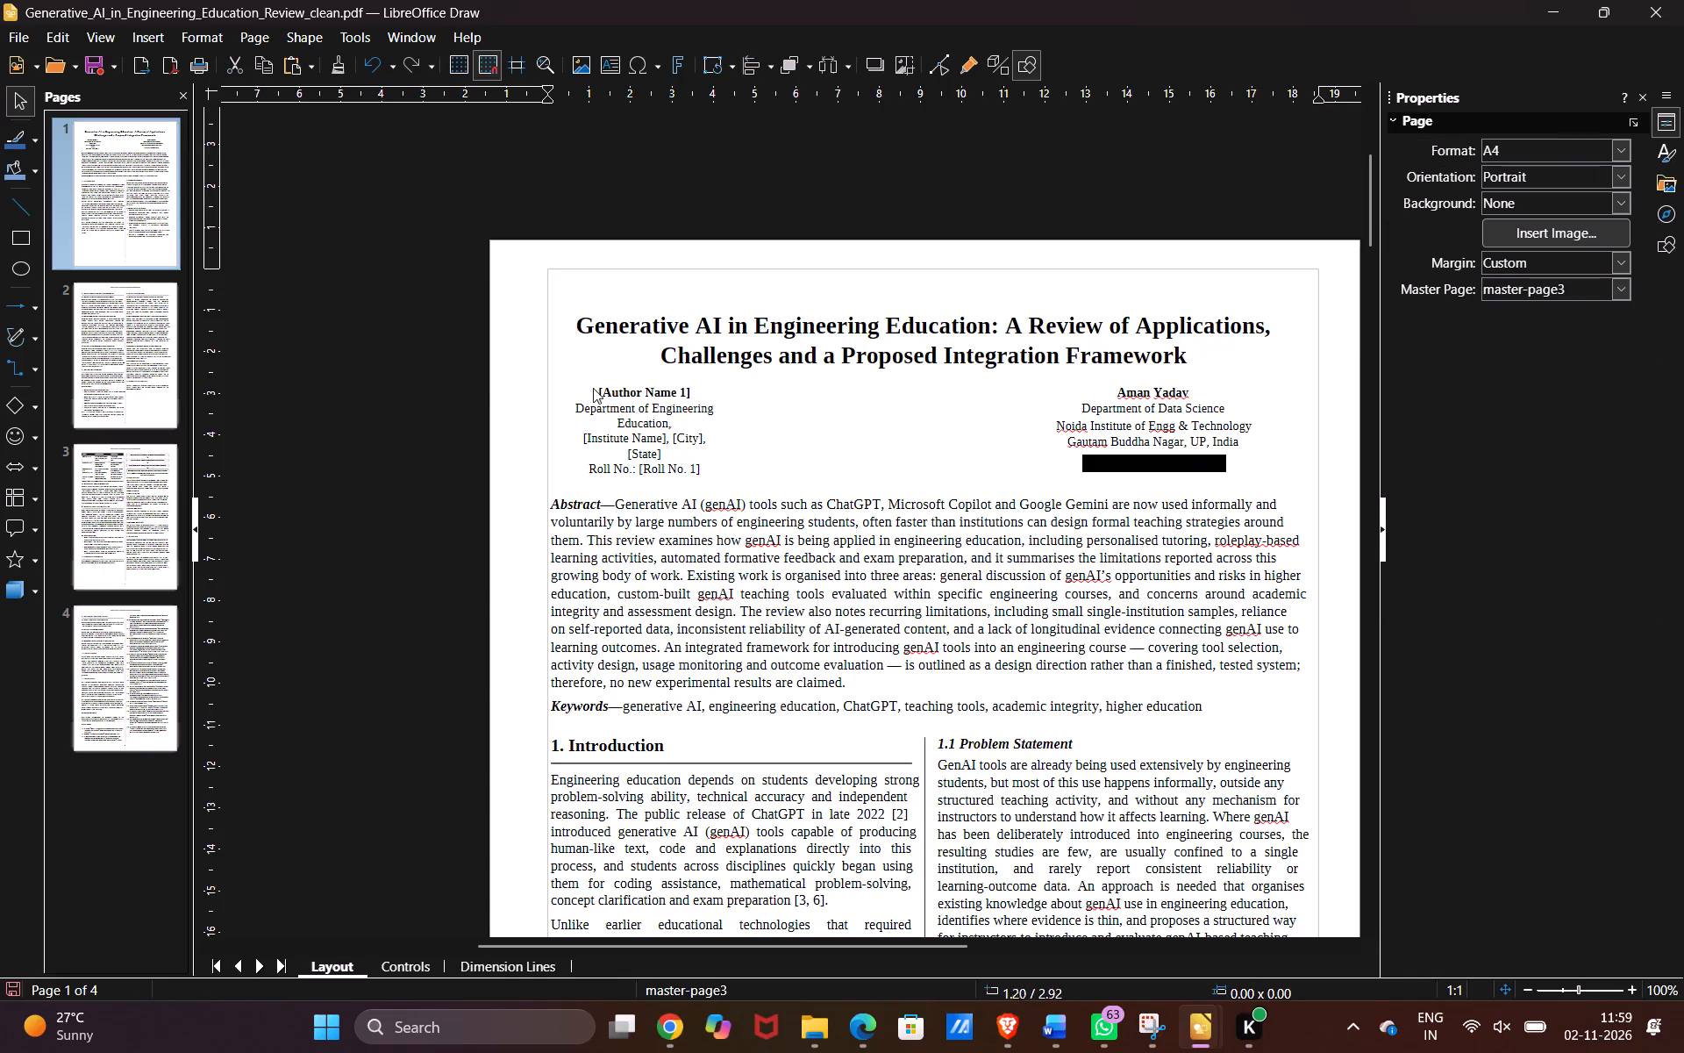
# Delete all text frames of the first author's placeholder block, from "[Author Name 1]" down to its roll number line.
pyautogui.moveTo(562, 376); pyautogui.dragTo(674, 462)
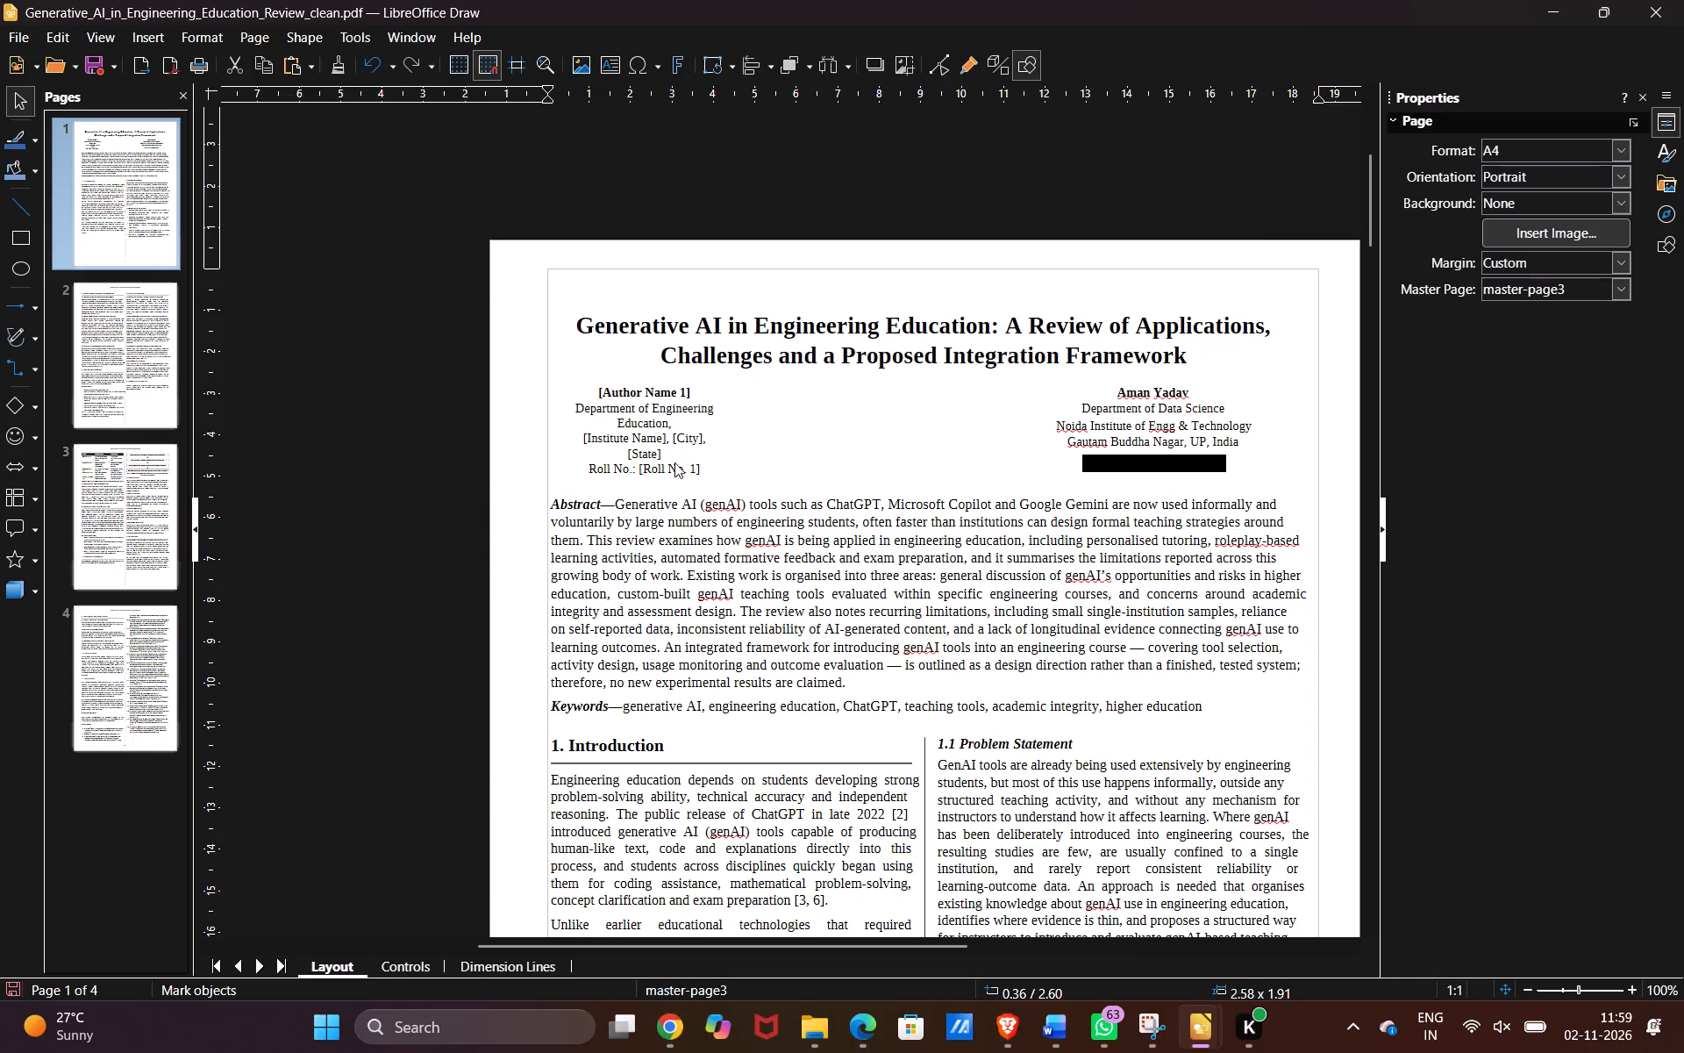
pyautogui.moveTo(674, 462); pyautogui.dragTo(728, 480)
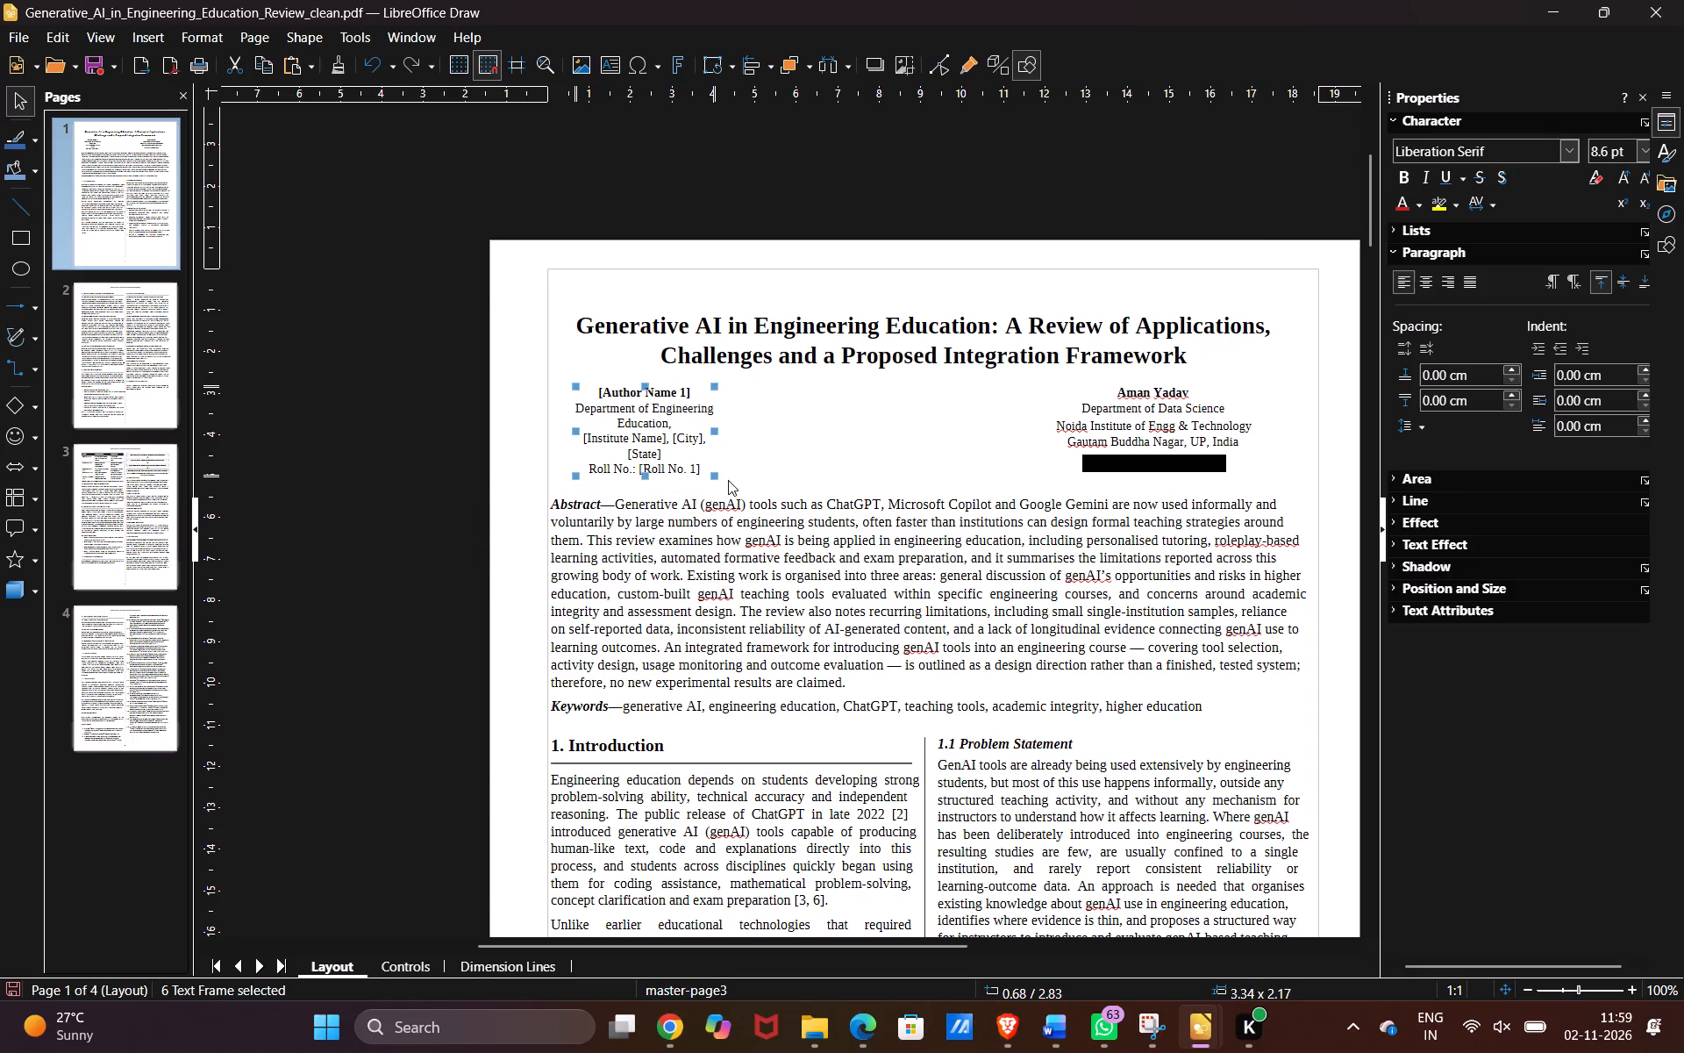
pyautogui.press('Delete')
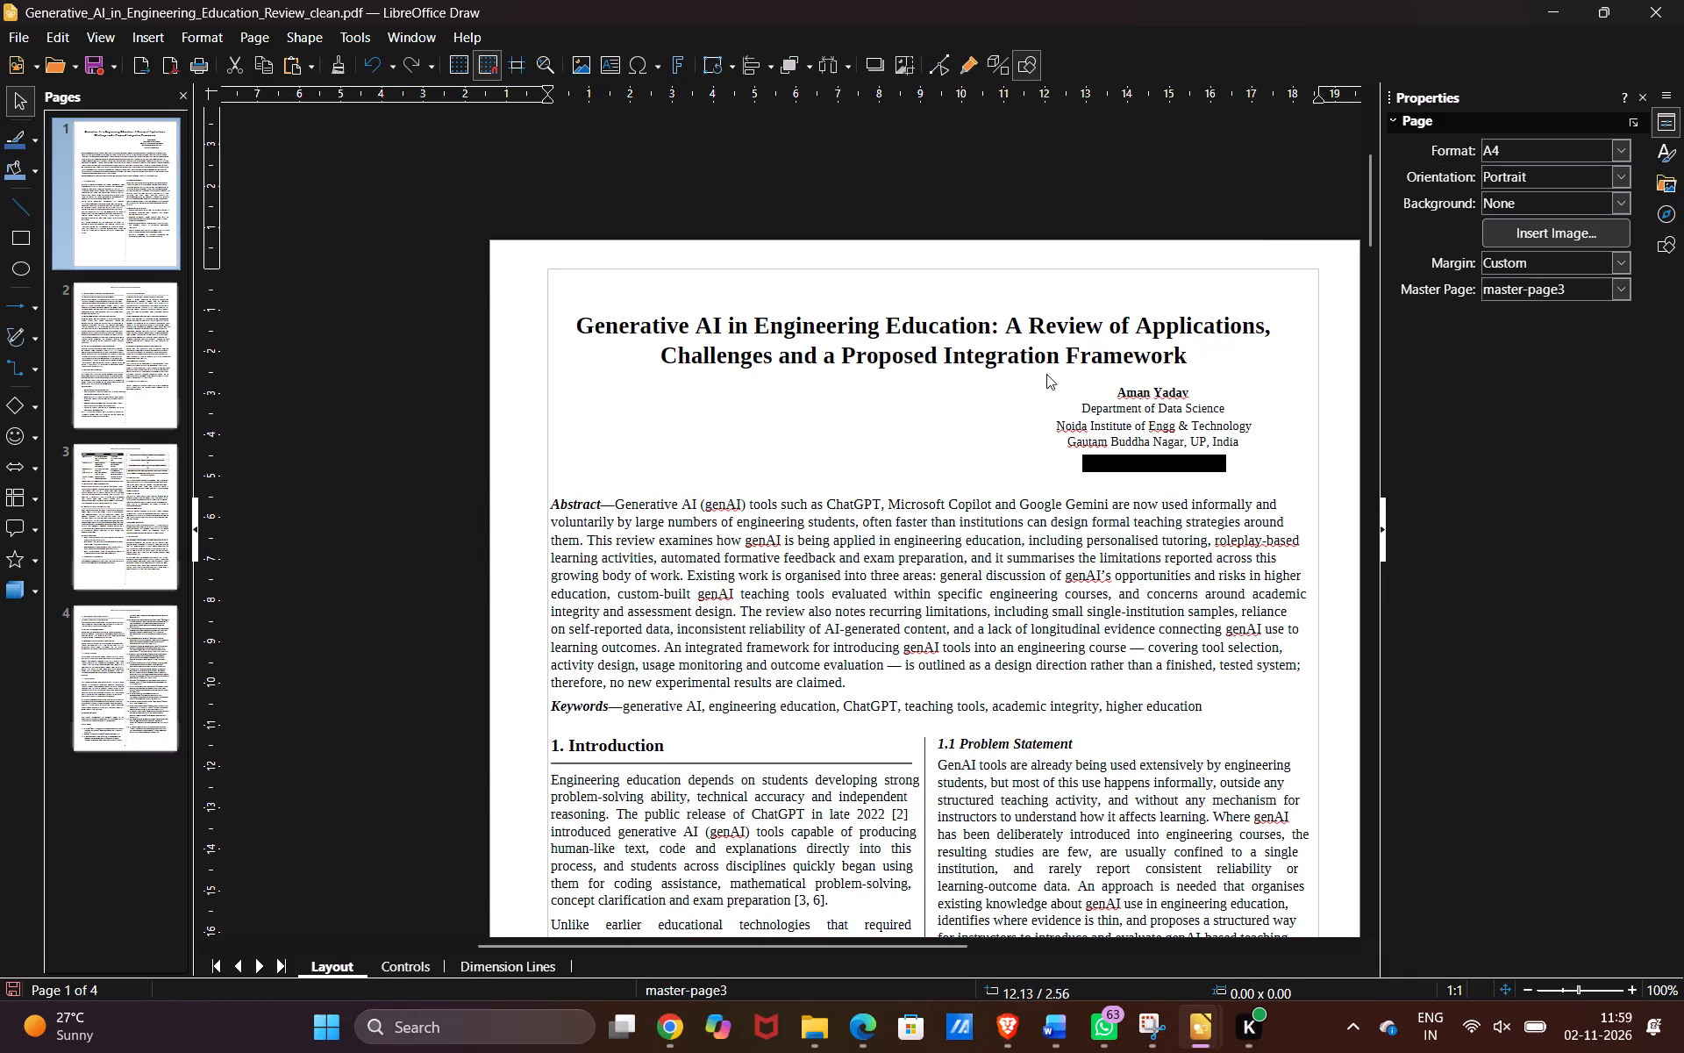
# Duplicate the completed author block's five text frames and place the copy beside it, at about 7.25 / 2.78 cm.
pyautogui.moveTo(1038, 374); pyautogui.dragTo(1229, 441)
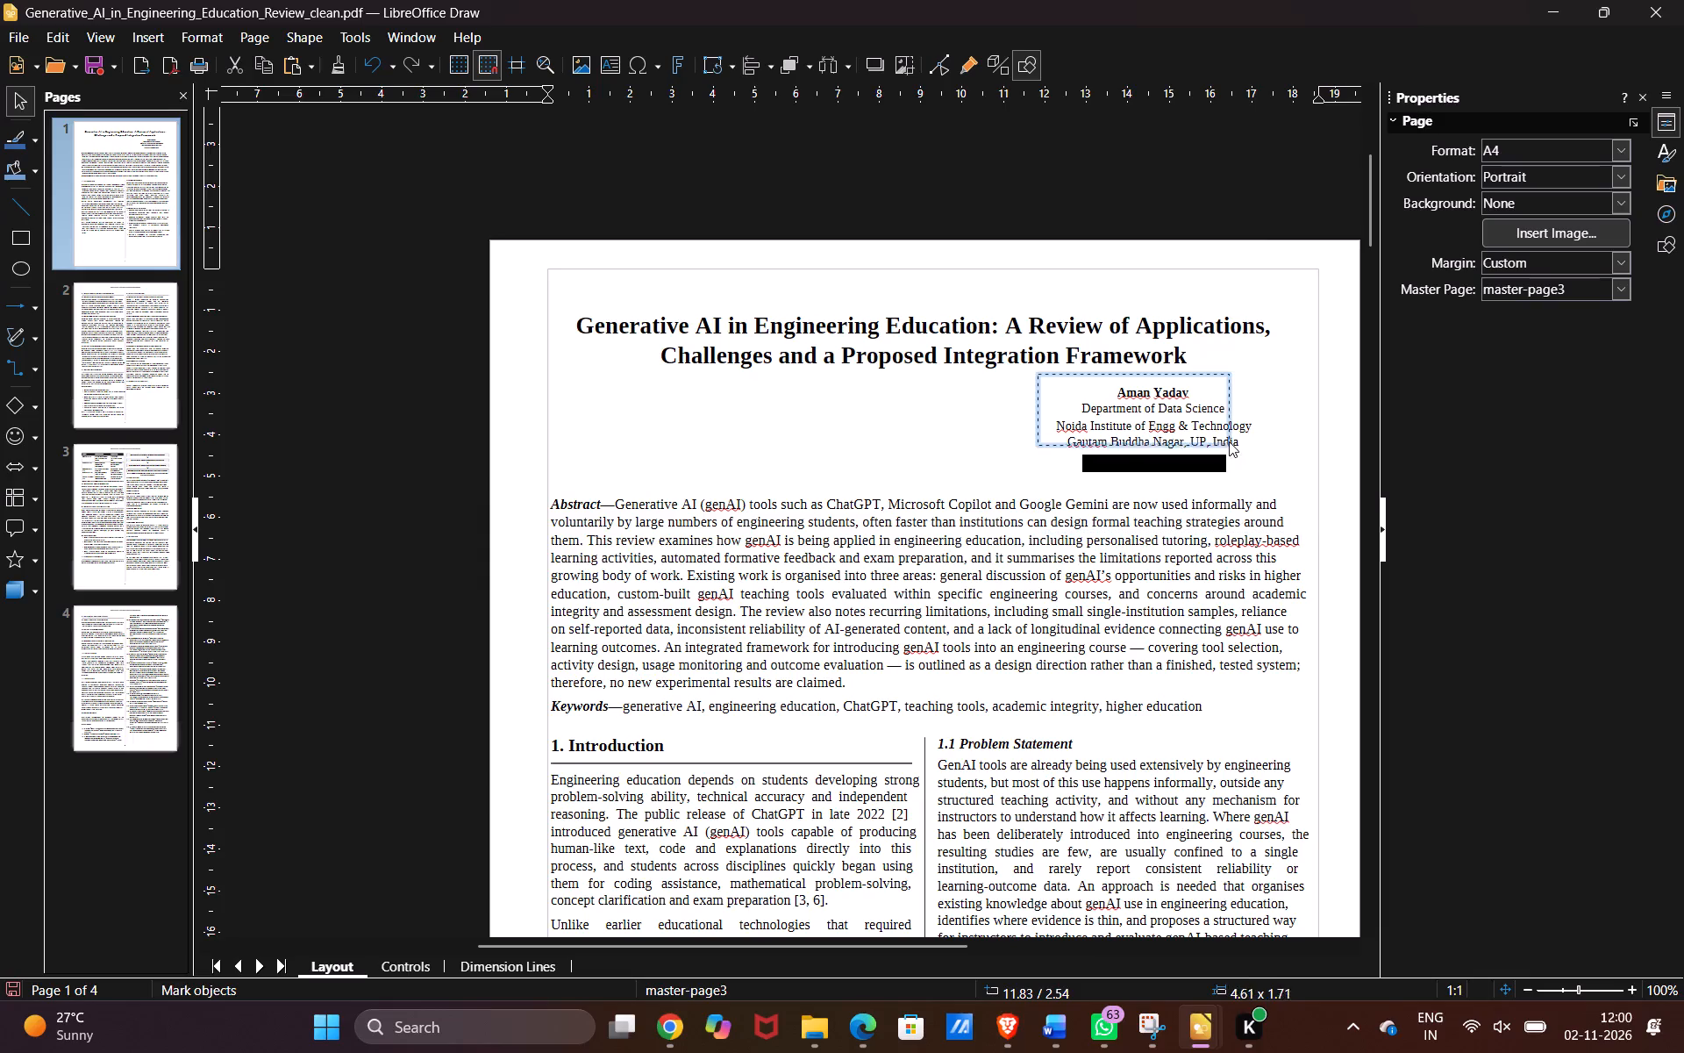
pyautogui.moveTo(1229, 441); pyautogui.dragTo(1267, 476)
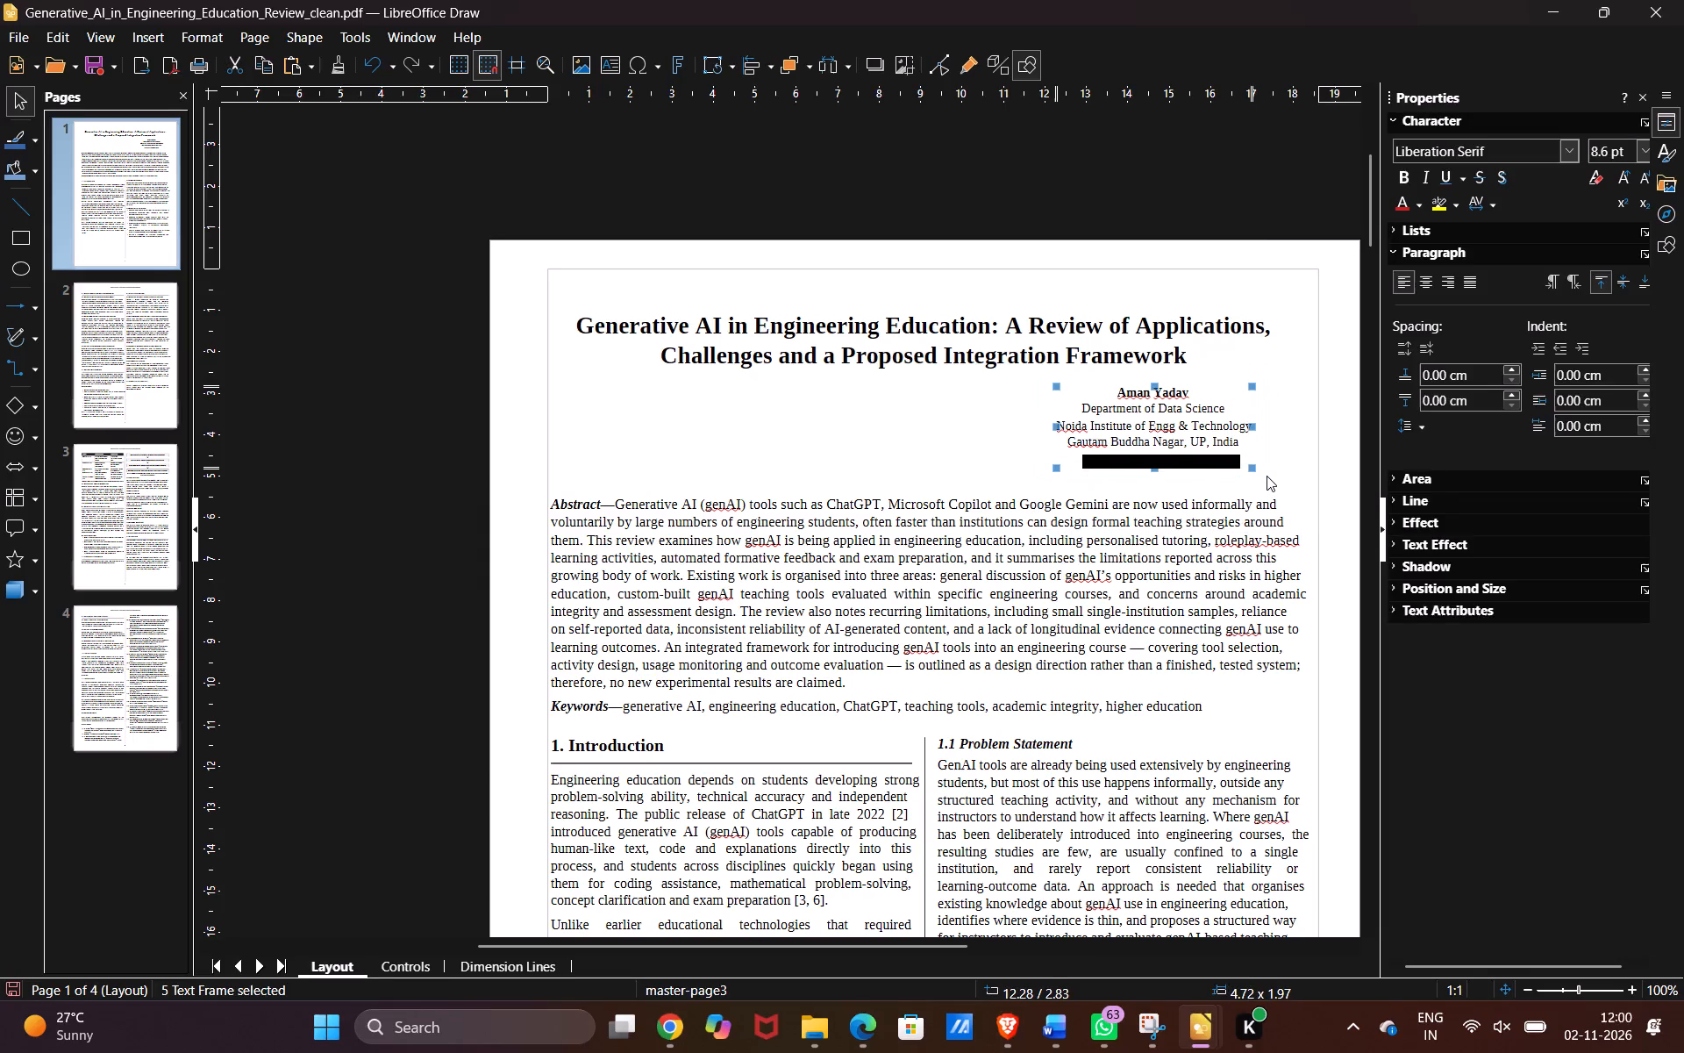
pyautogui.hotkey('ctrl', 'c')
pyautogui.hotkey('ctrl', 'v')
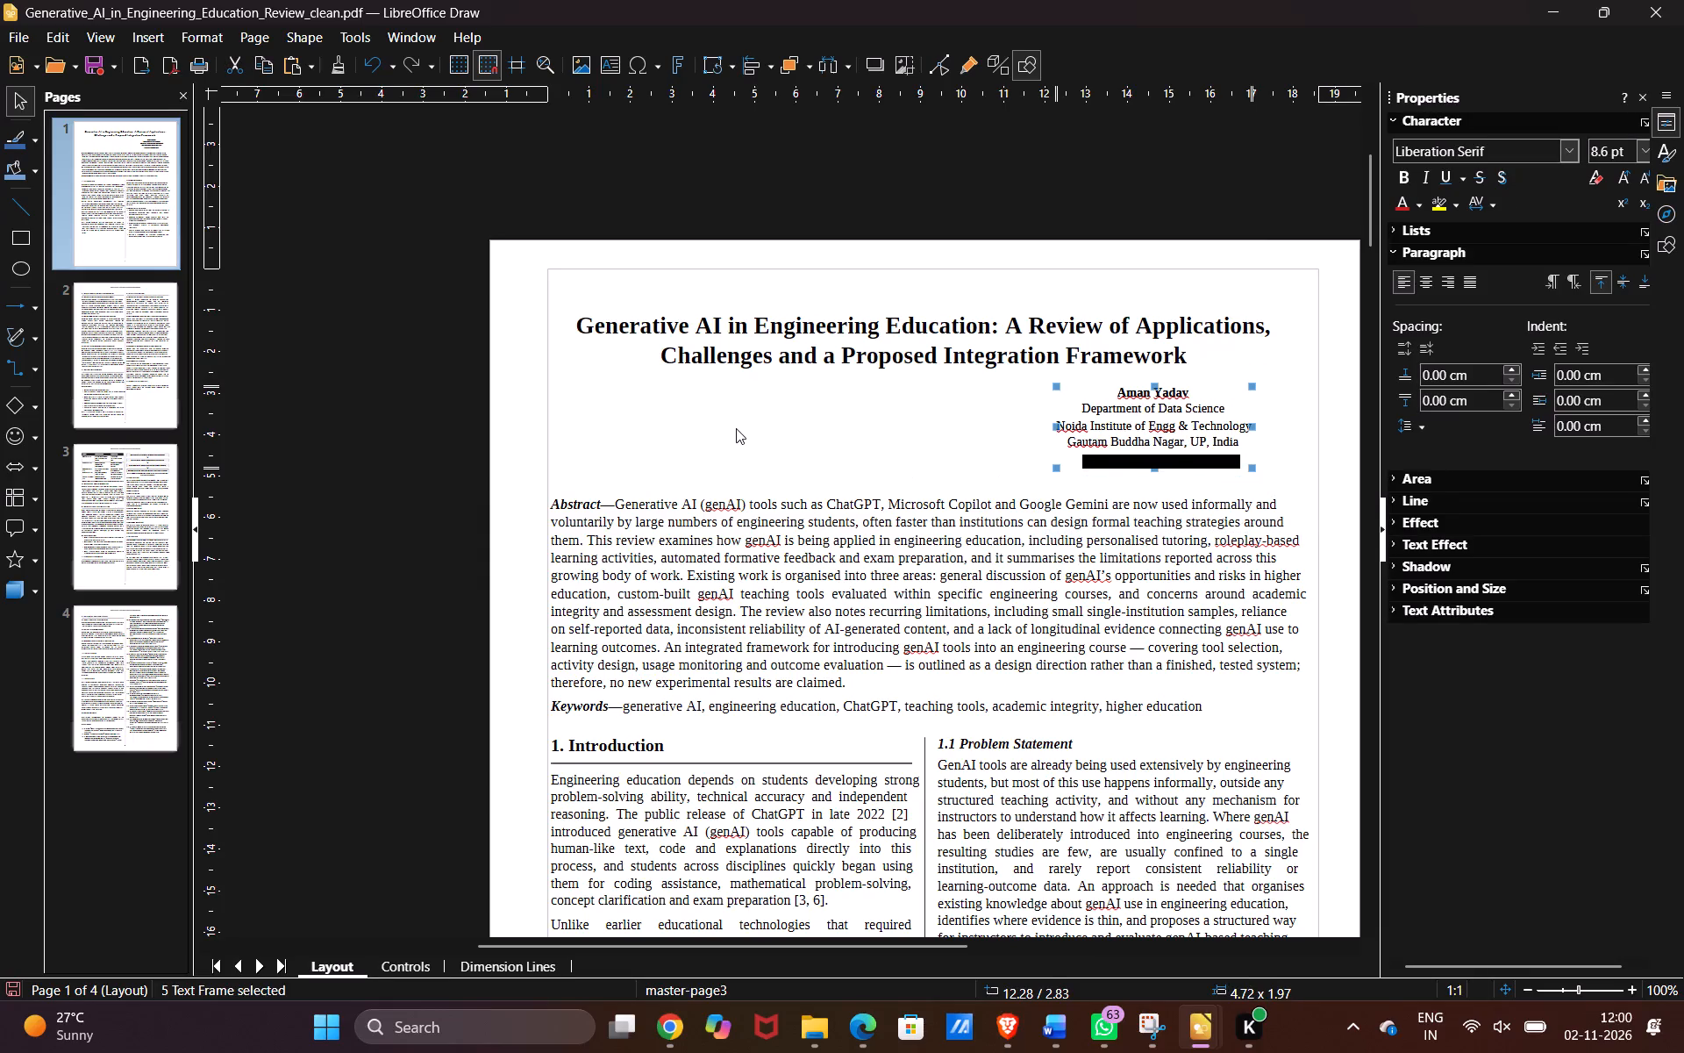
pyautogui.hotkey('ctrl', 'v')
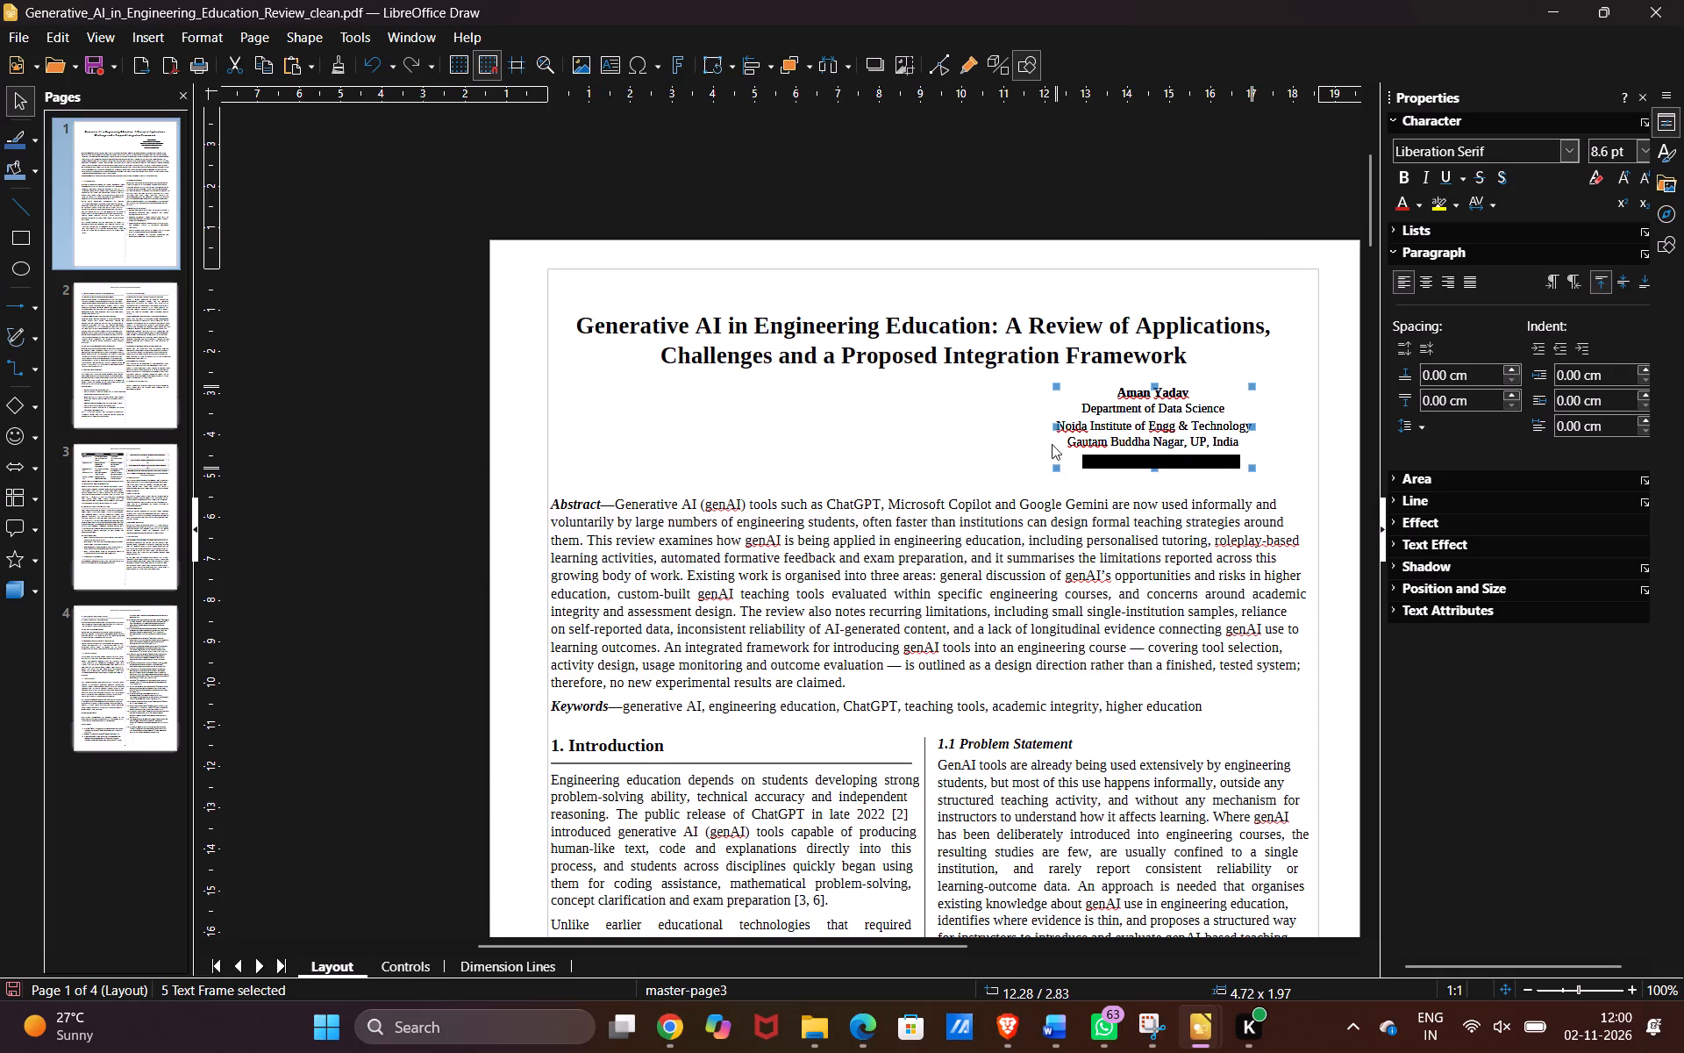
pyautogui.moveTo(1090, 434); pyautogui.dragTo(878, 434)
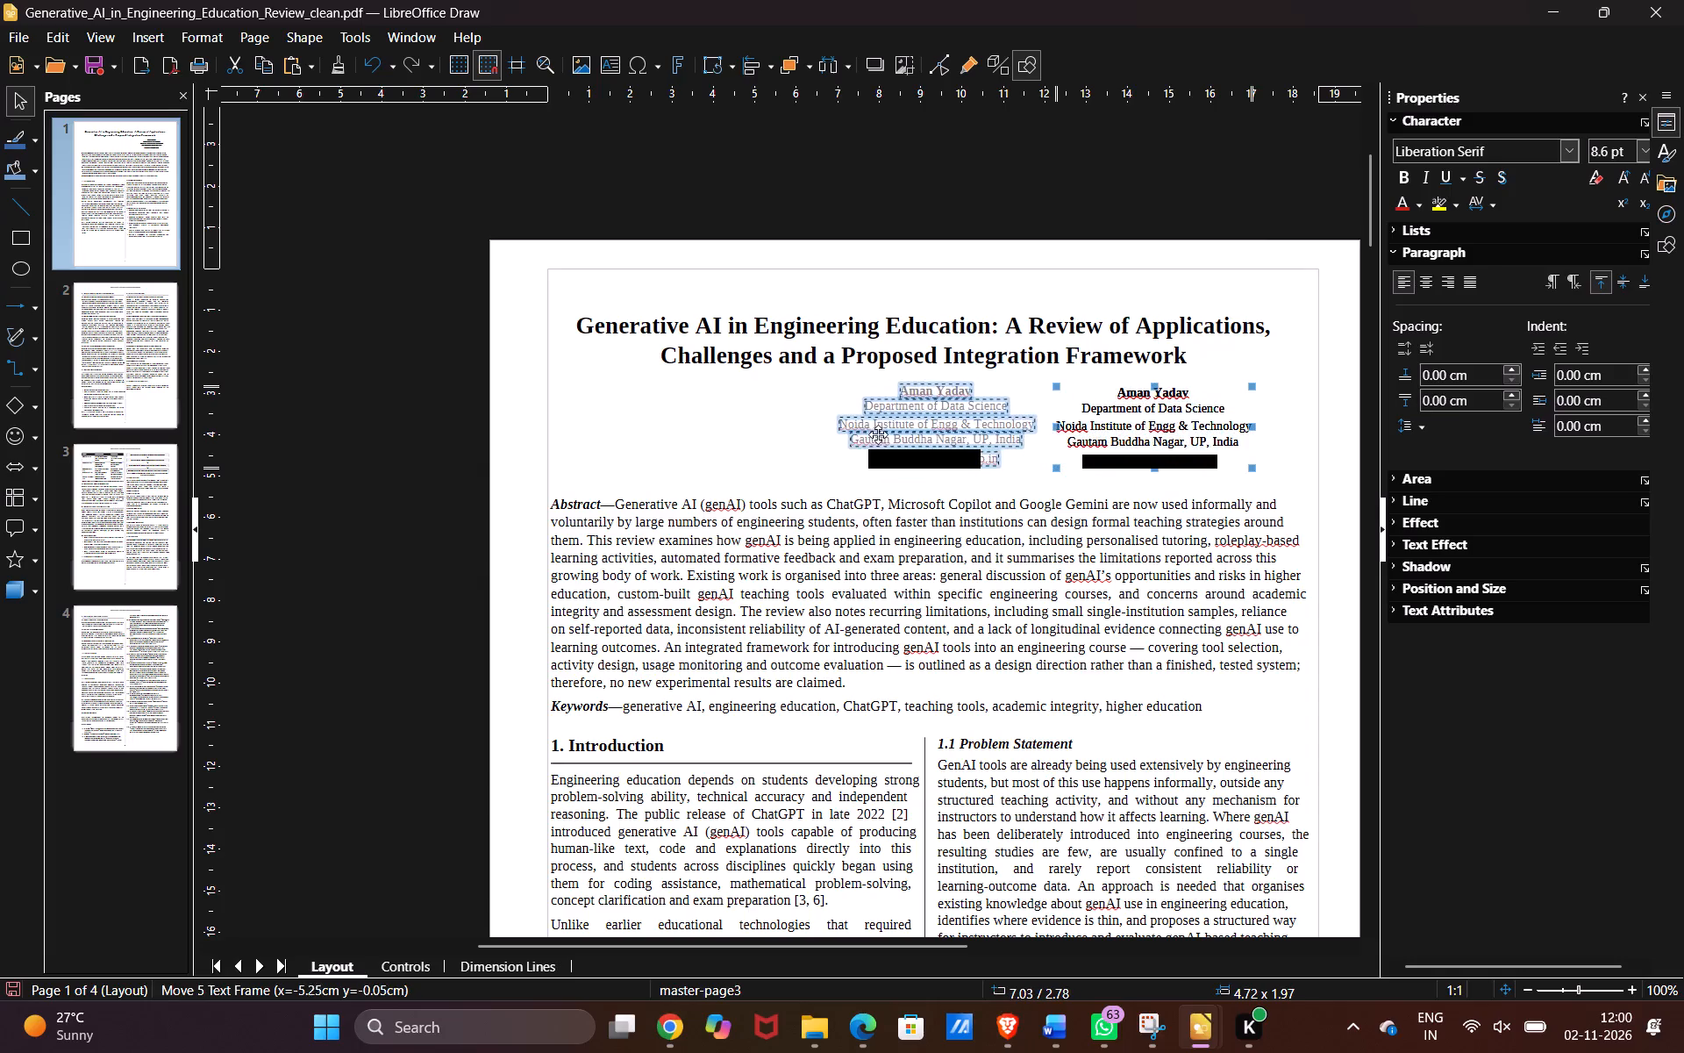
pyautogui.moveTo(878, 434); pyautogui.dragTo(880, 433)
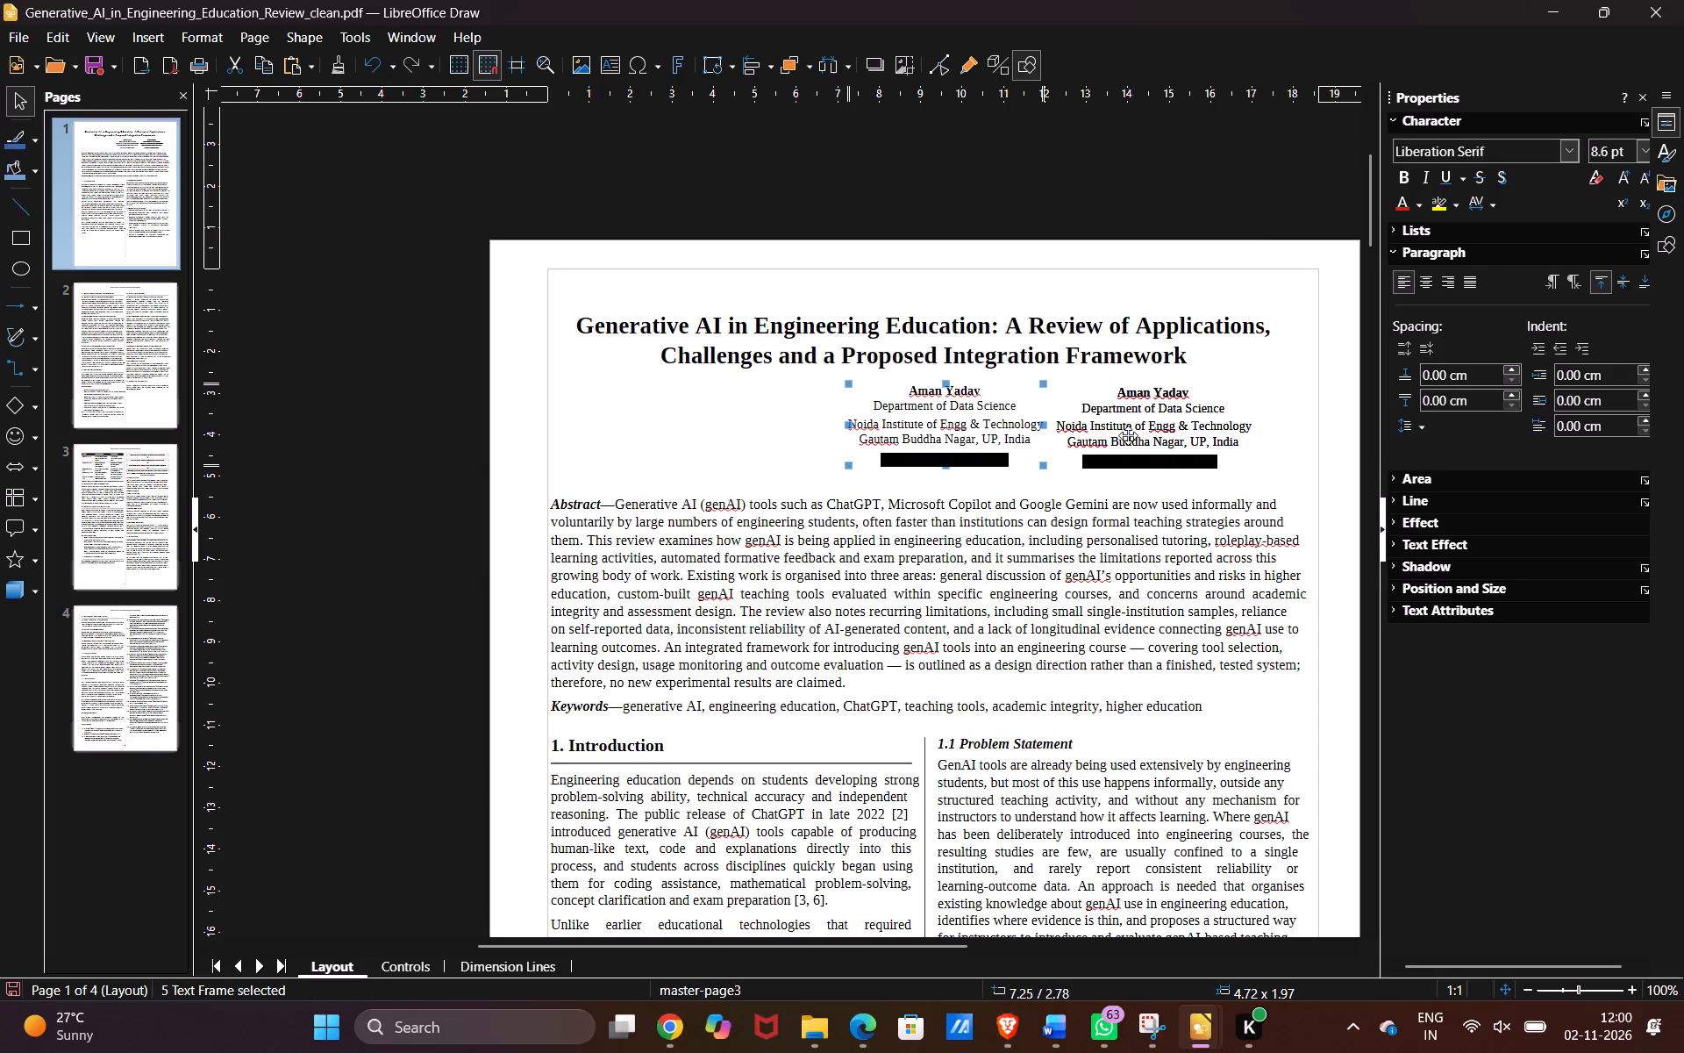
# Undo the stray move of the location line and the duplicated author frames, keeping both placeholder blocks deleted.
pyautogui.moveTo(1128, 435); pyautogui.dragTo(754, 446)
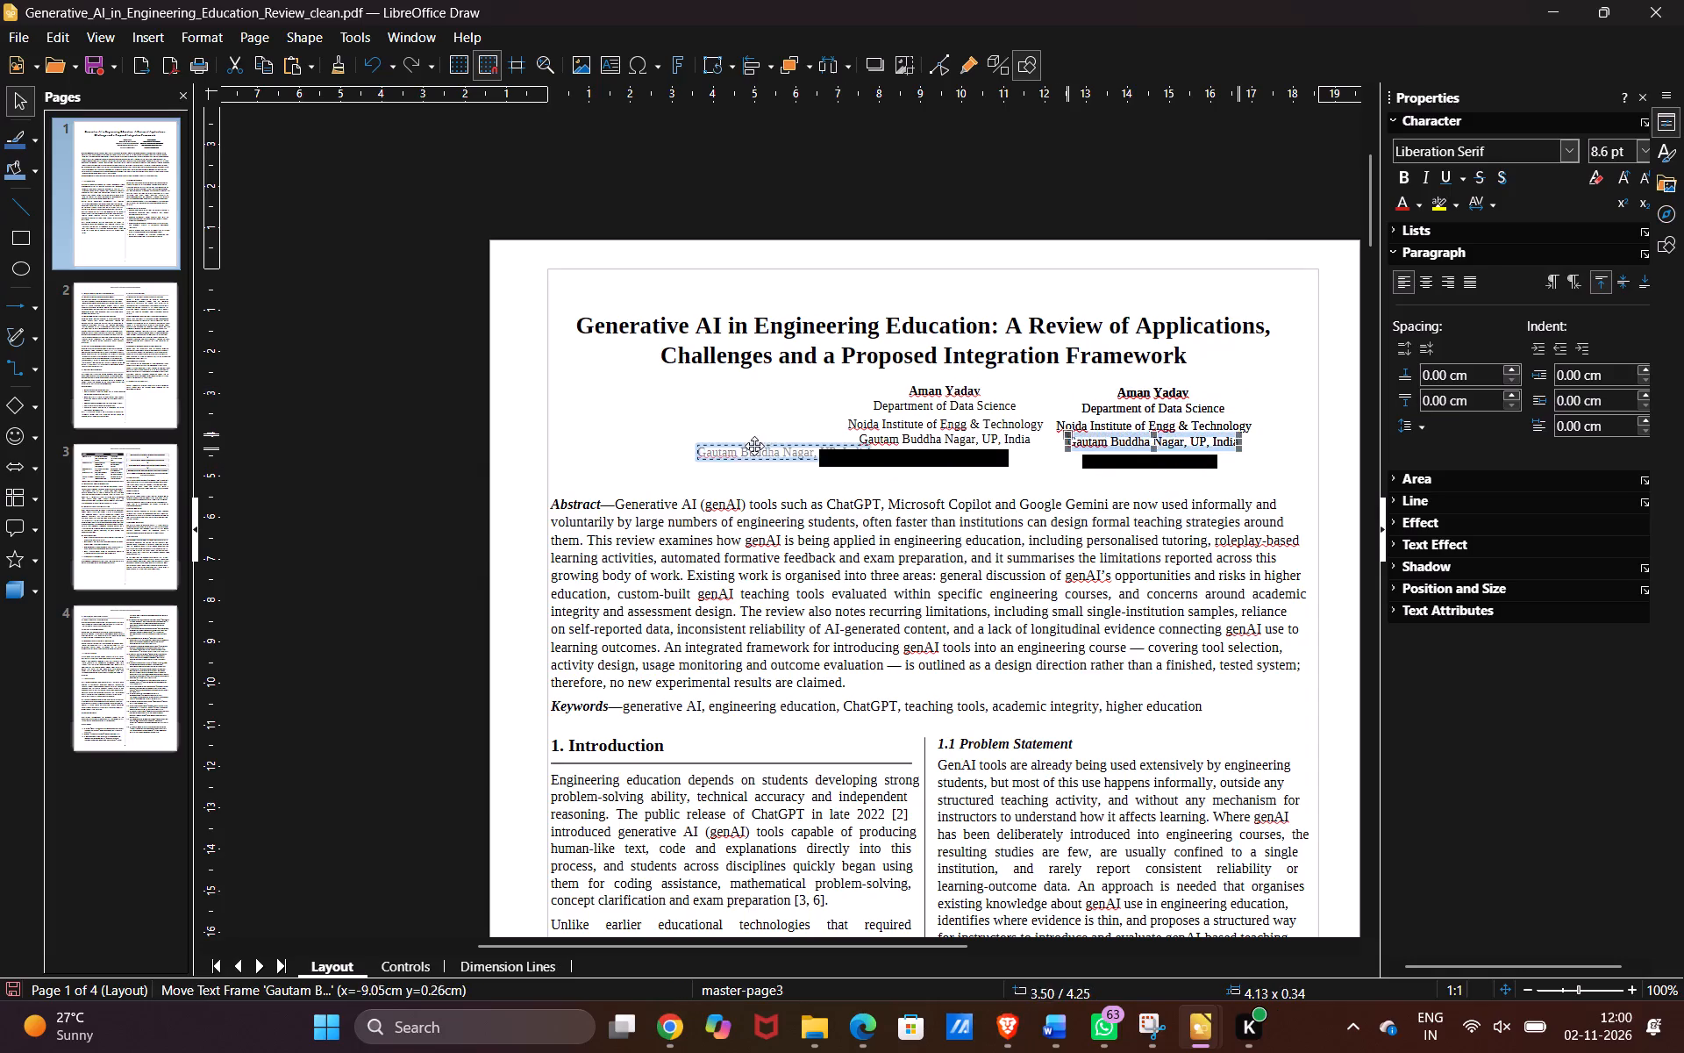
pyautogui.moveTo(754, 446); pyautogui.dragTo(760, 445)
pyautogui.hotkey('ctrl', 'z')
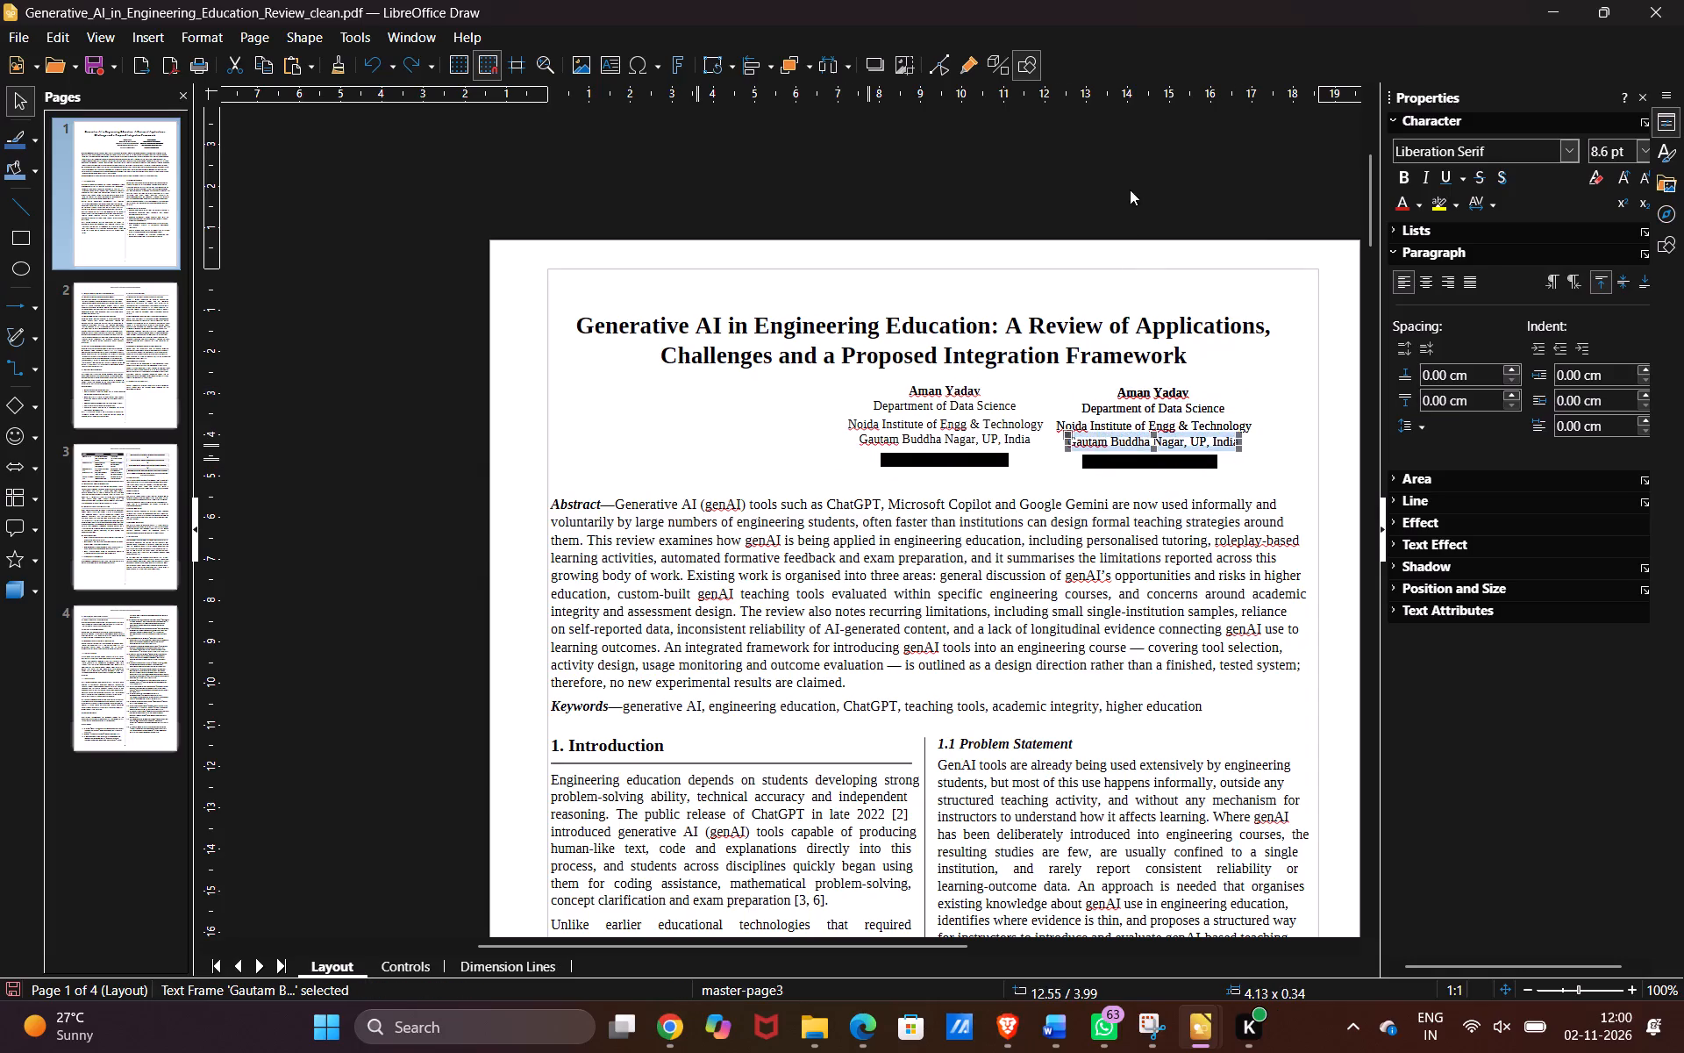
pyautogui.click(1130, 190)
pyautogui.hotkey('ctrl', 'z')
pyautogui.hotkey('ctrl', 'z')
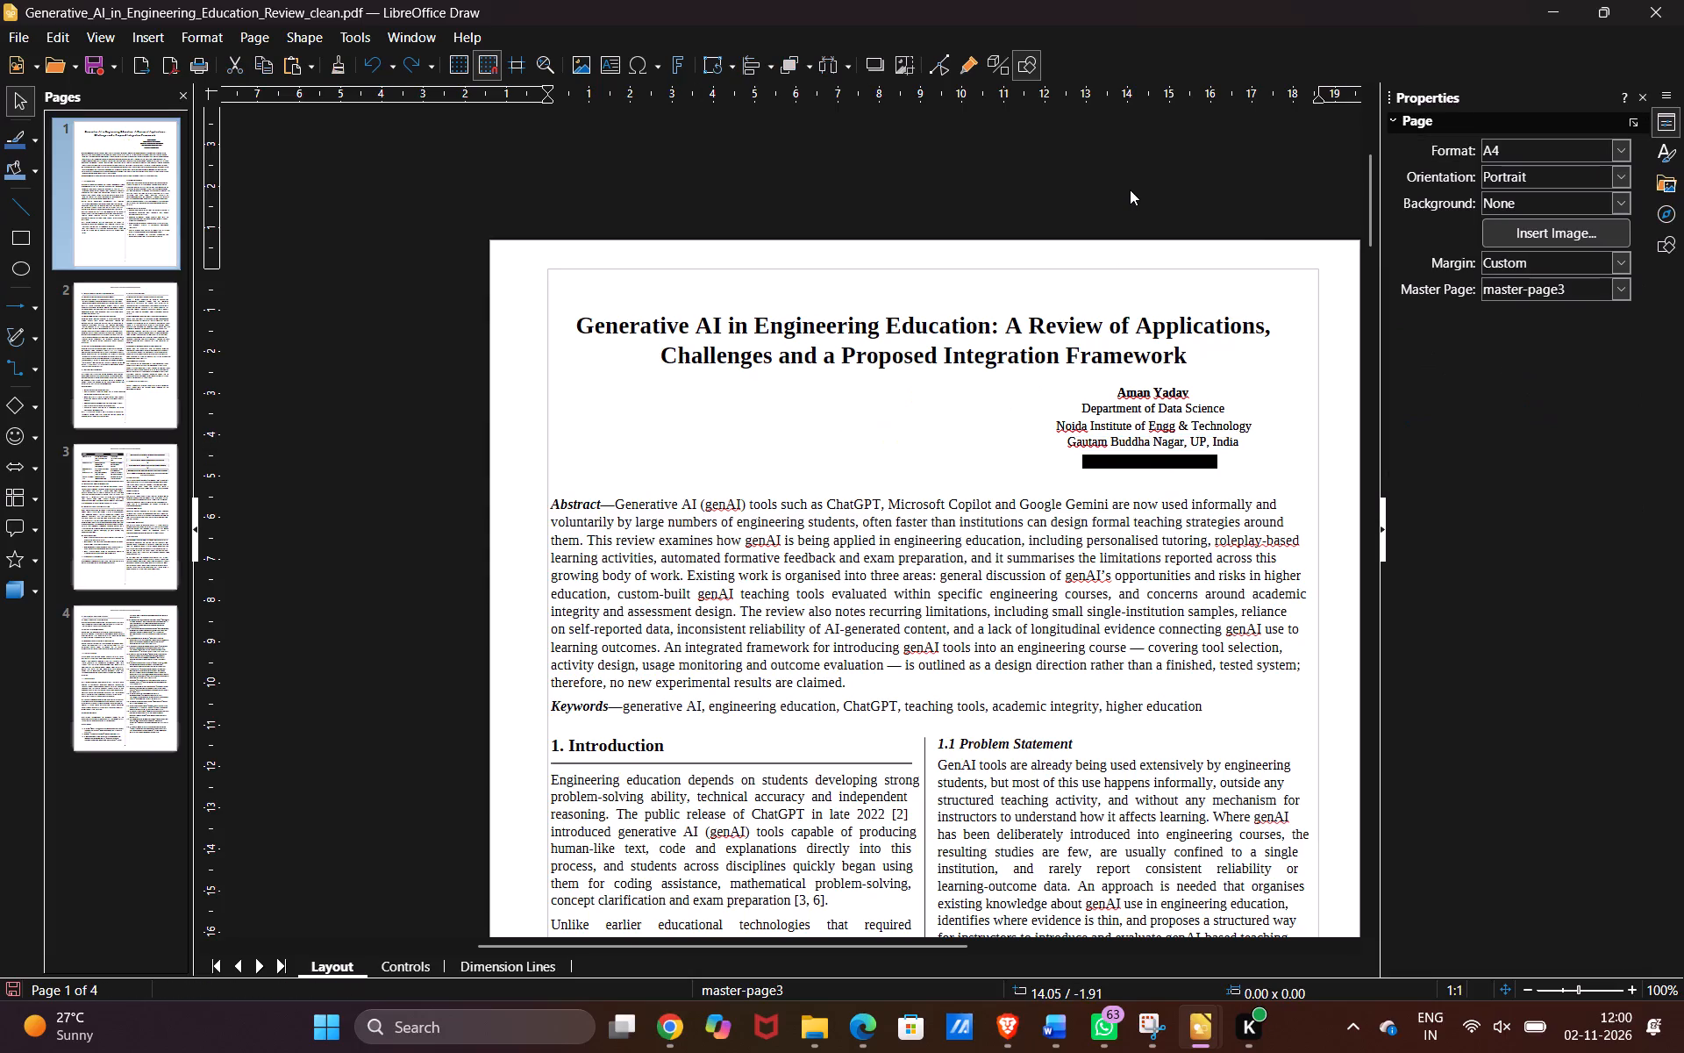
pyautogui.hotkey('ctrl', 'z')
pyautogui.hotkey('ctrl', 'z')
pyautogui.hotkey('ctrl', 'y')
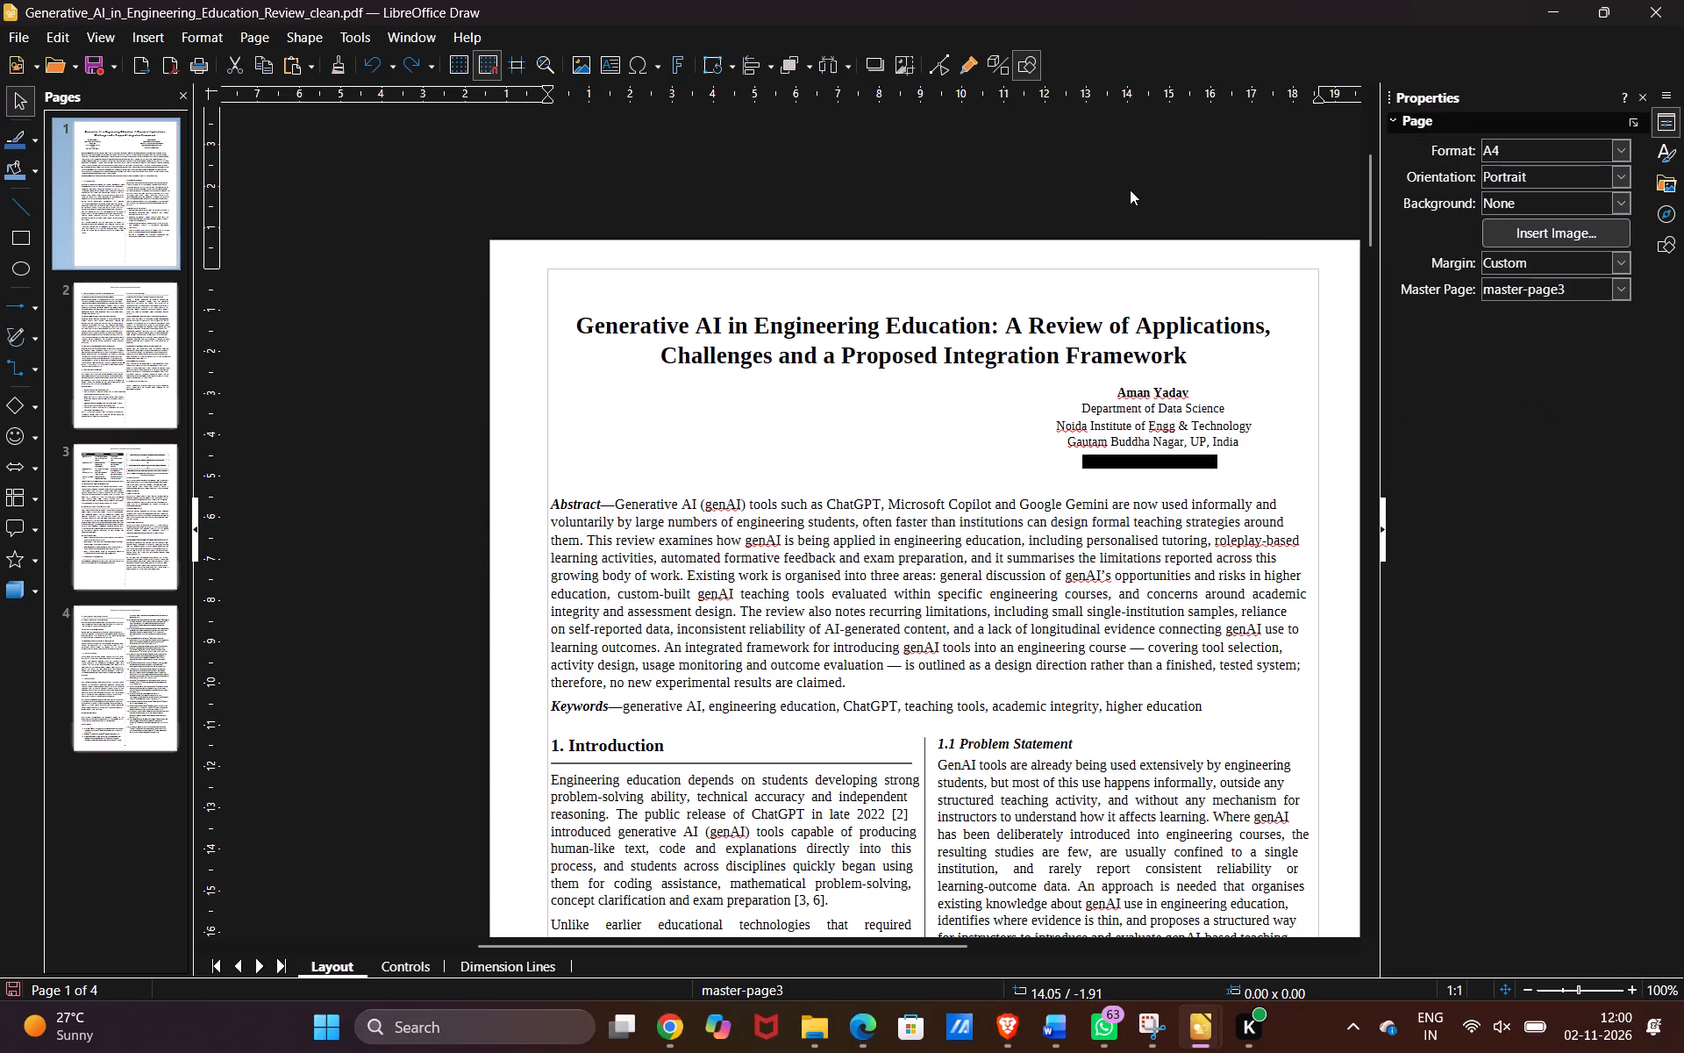
# Duplicate the completed author block and place the copy in the first author's position, at about 0.50 / 2.78 cm.
pyautogui.moveTo(1045, 375); pyautogui.dragTo(1269, 478)
pyautogui.hotkey('ctrl', 'c')
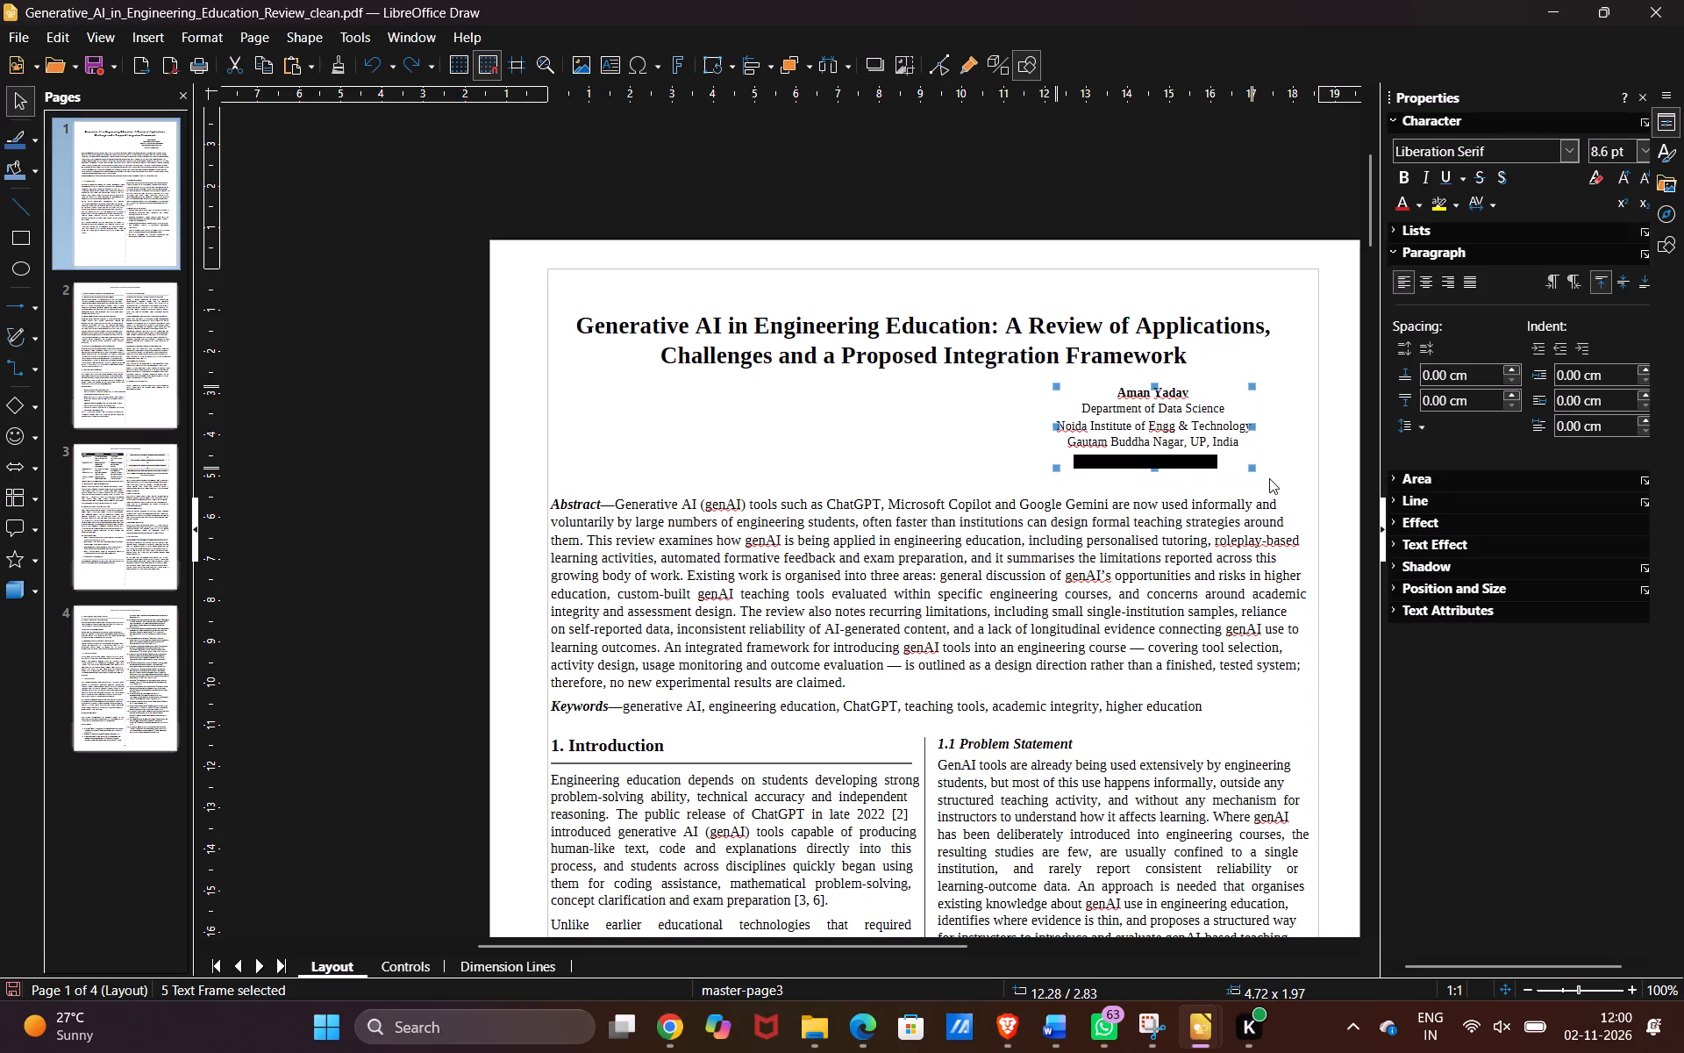
pyautogui.hotkey('ctrl', 'v')
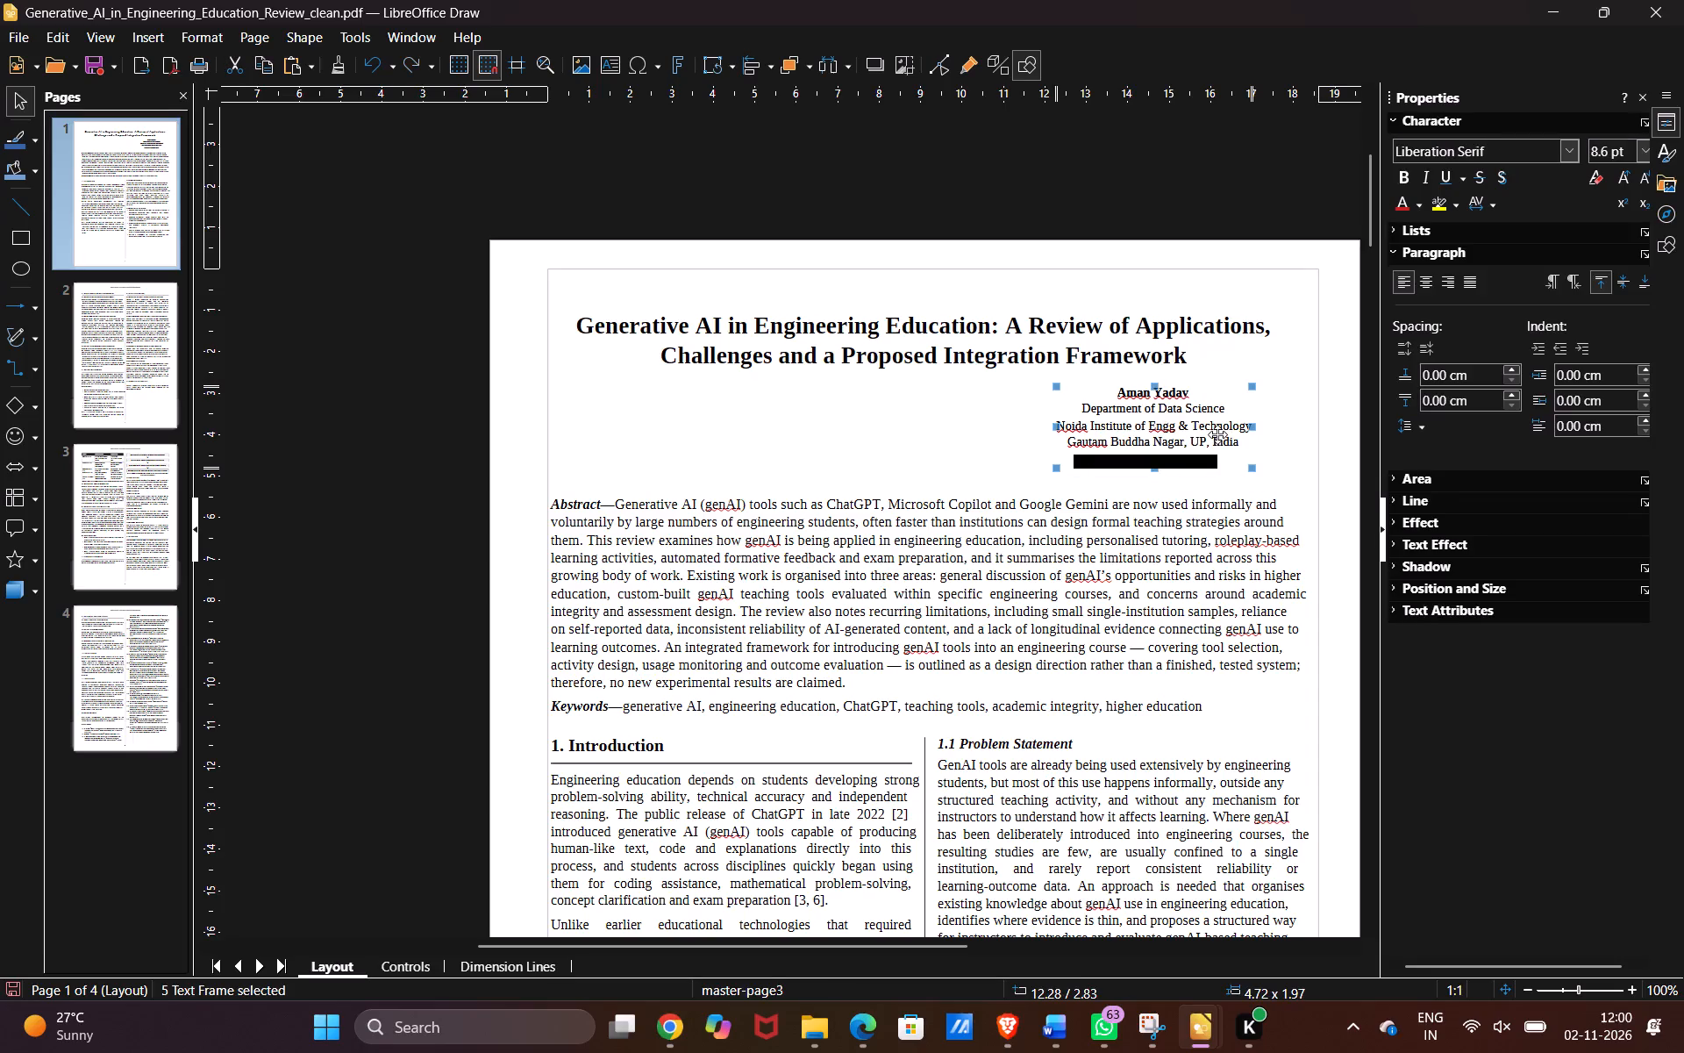
pyautogui.moveTo(1217, 434); pyautogui.dragTo(709, 445)
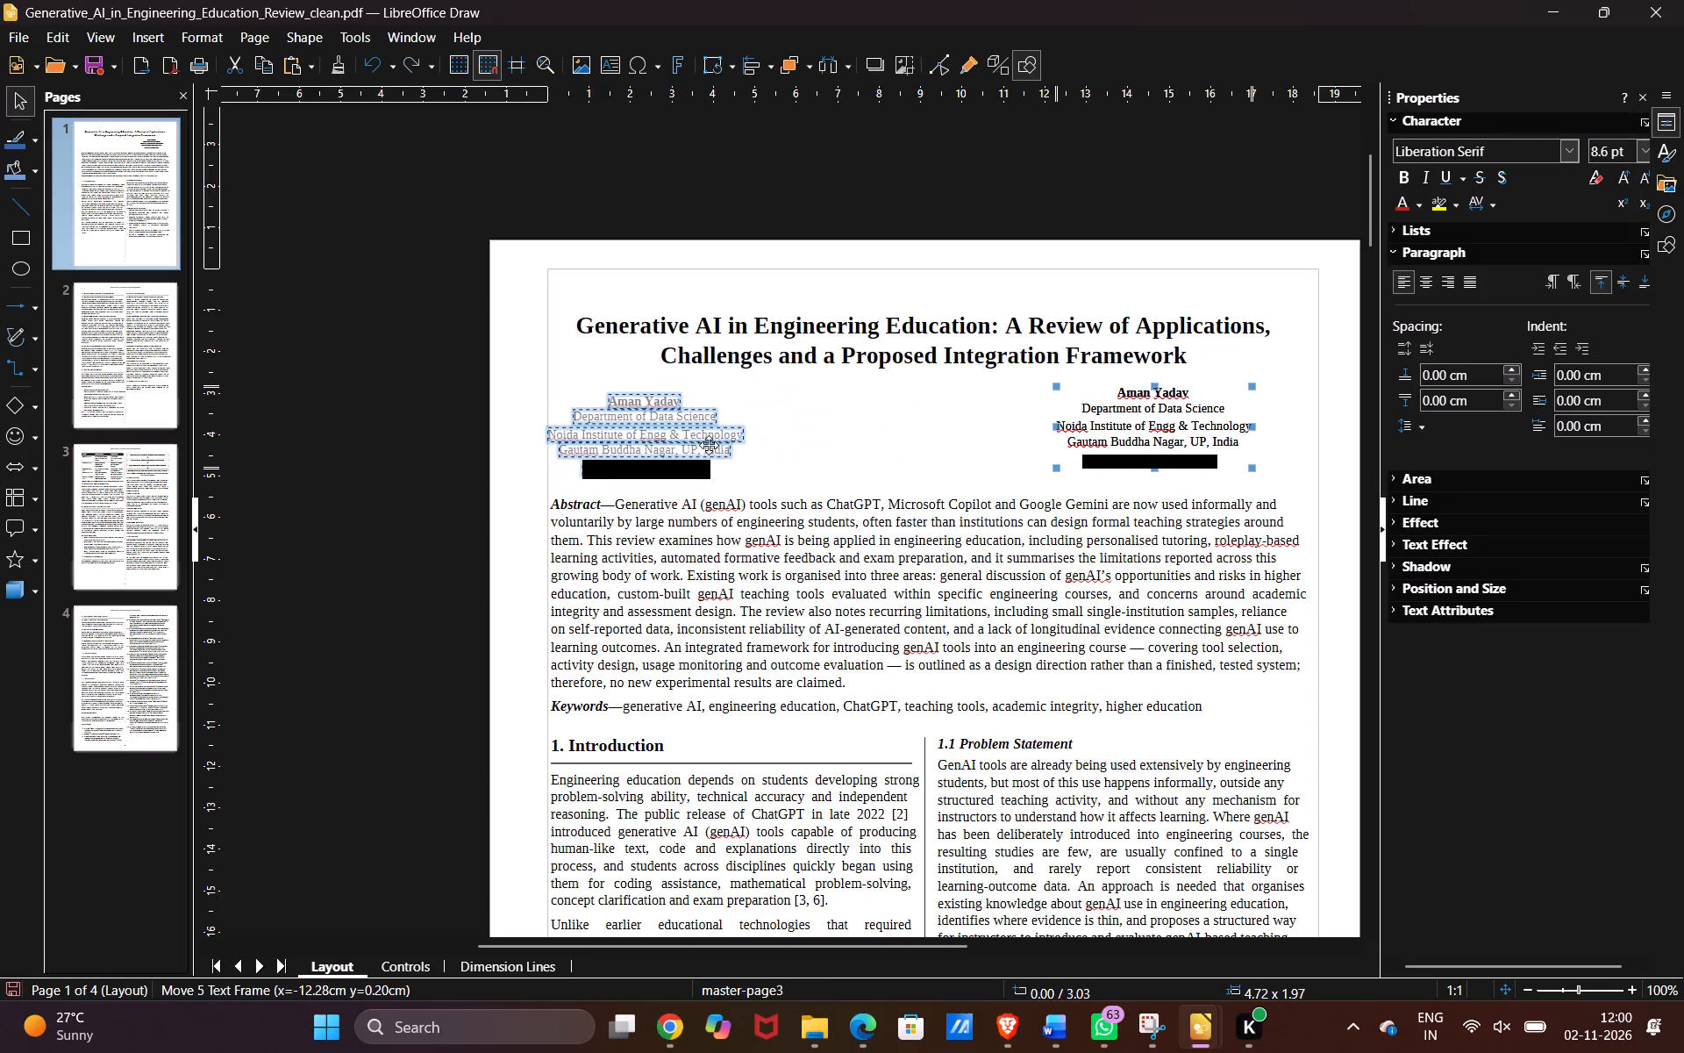
pyautogui.moveTo(709, 445); pyautogui.dragTo(728, 433)
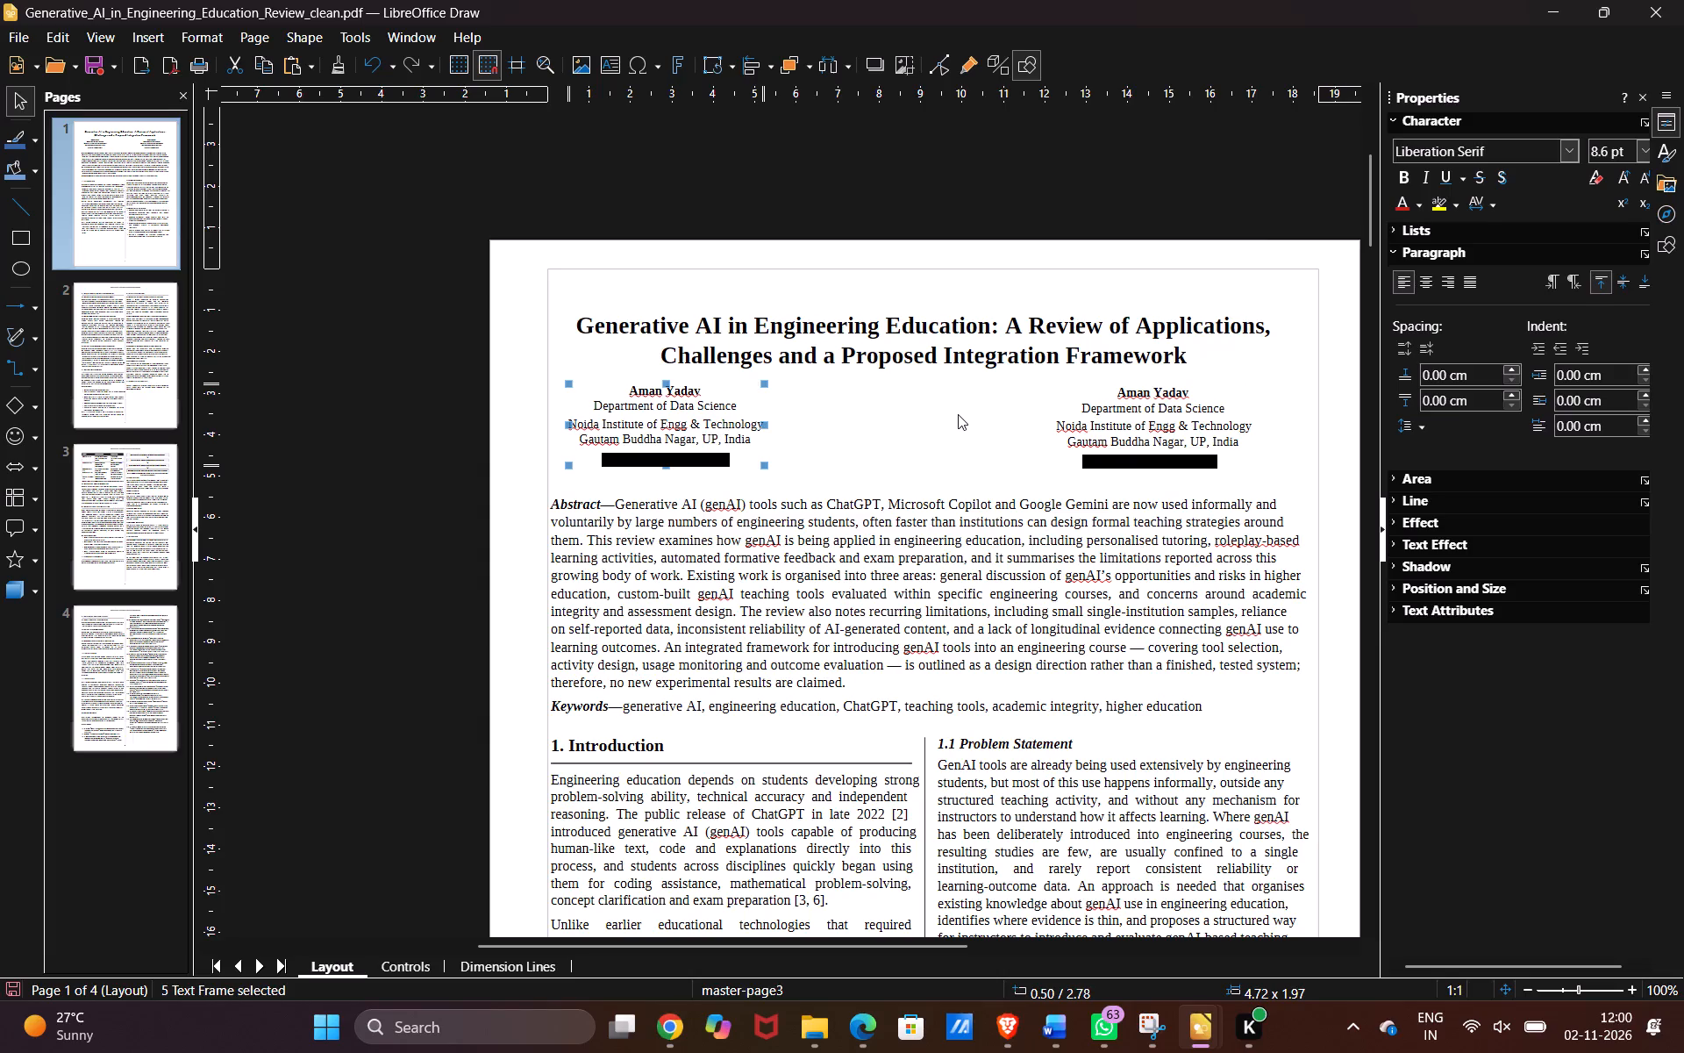
pyautogui.click(958, 414)
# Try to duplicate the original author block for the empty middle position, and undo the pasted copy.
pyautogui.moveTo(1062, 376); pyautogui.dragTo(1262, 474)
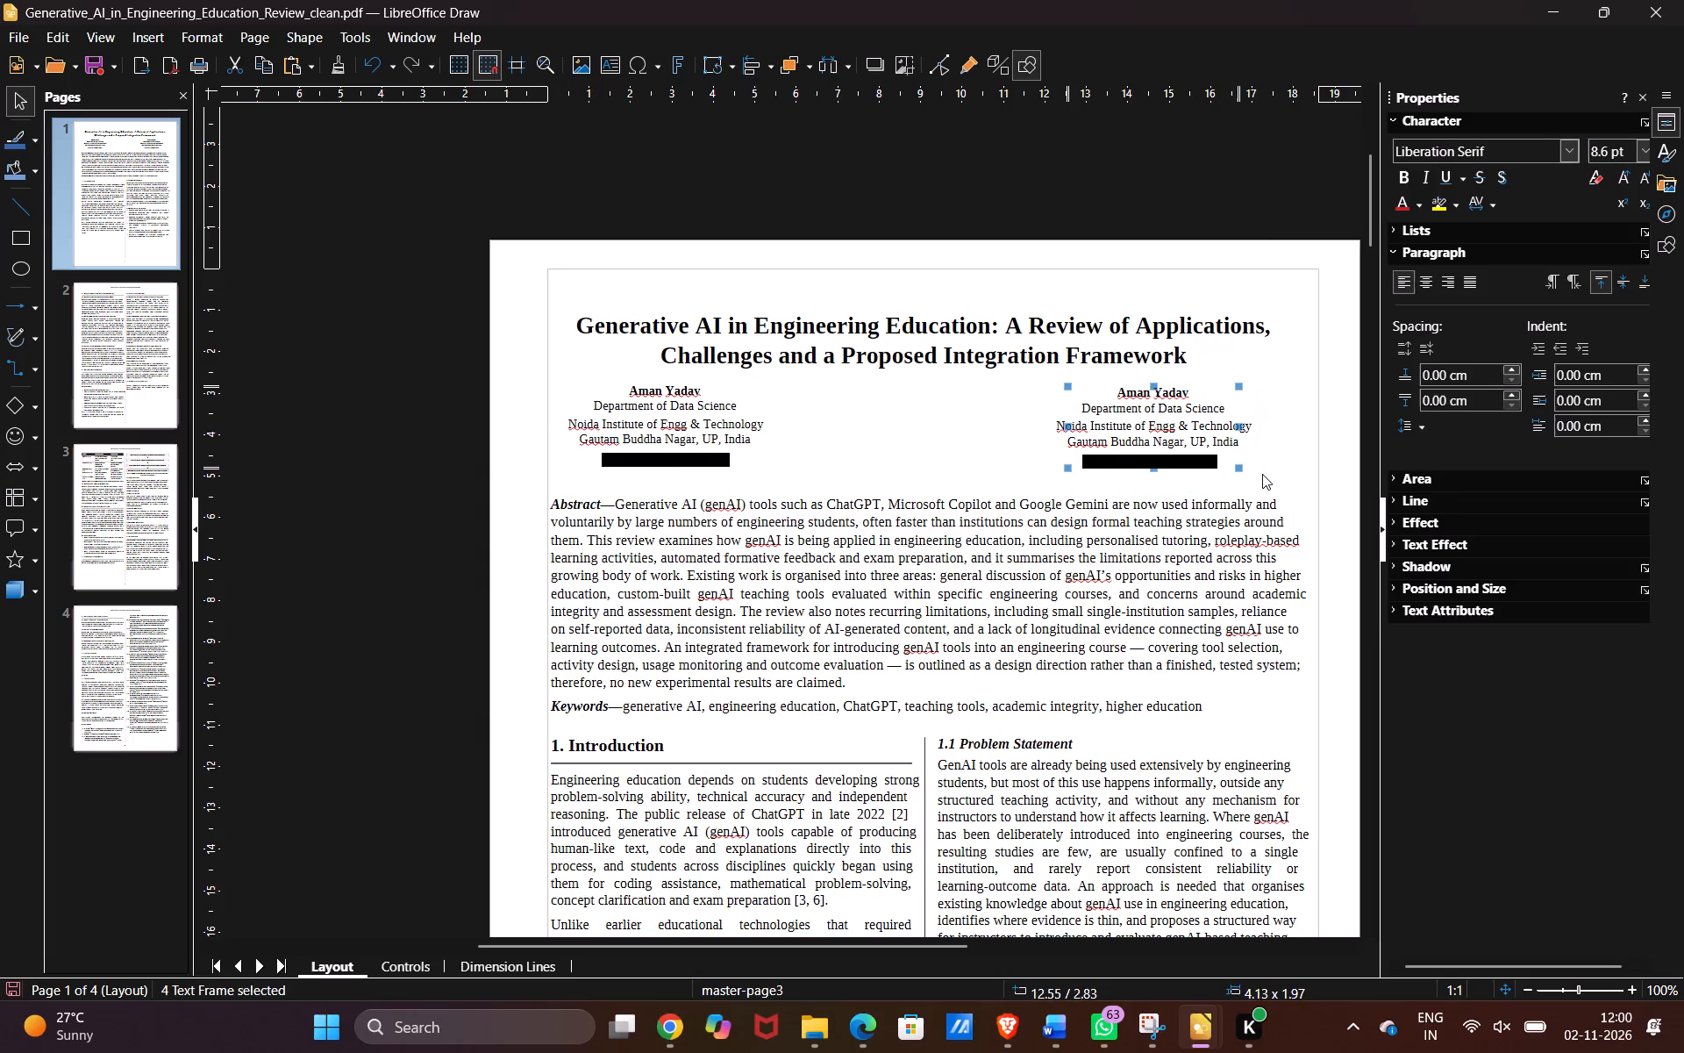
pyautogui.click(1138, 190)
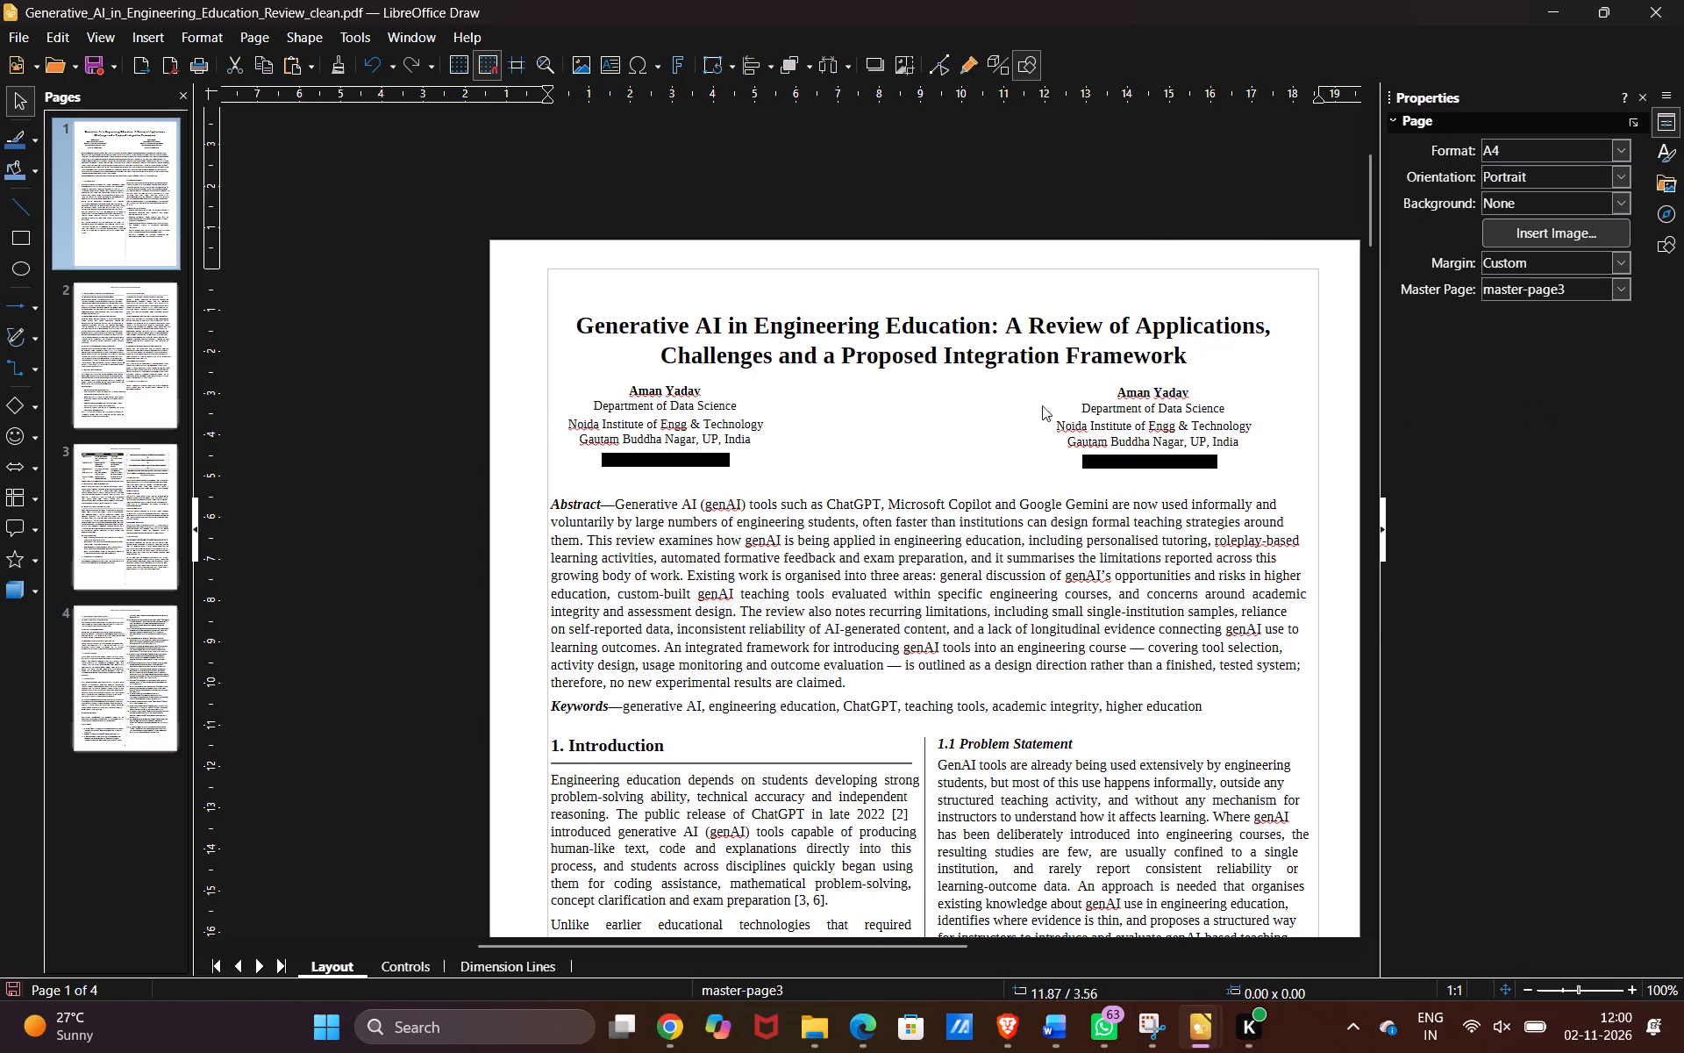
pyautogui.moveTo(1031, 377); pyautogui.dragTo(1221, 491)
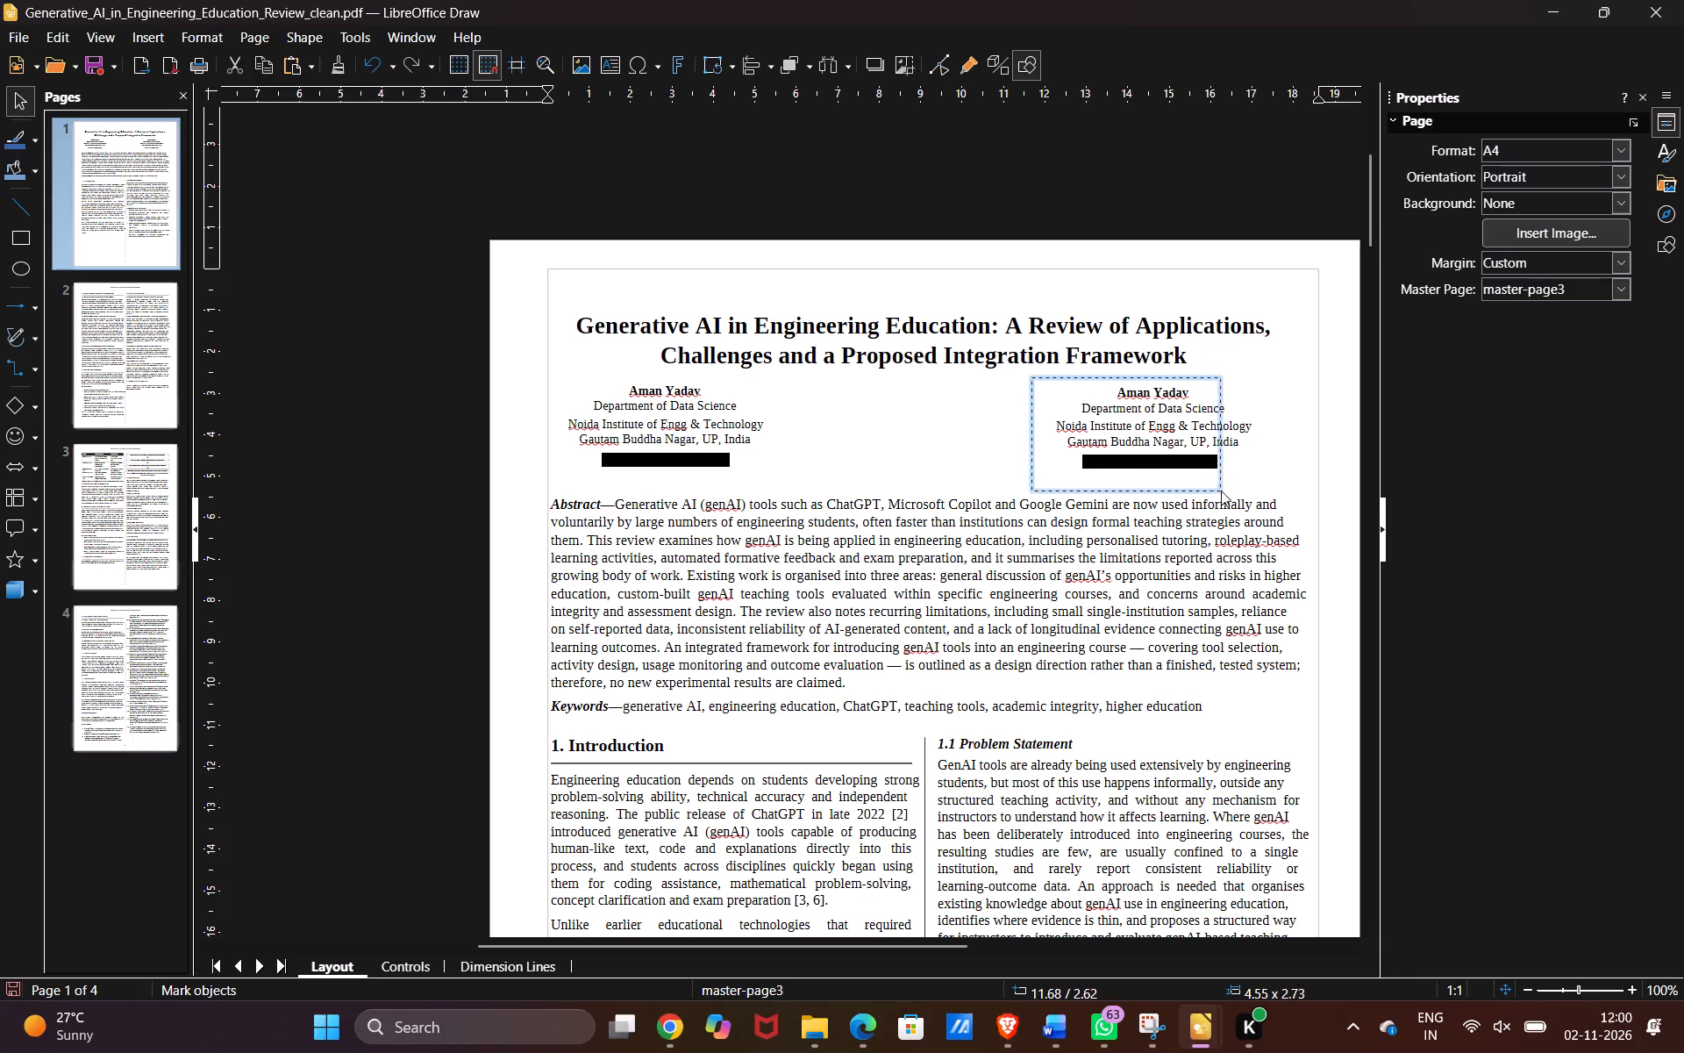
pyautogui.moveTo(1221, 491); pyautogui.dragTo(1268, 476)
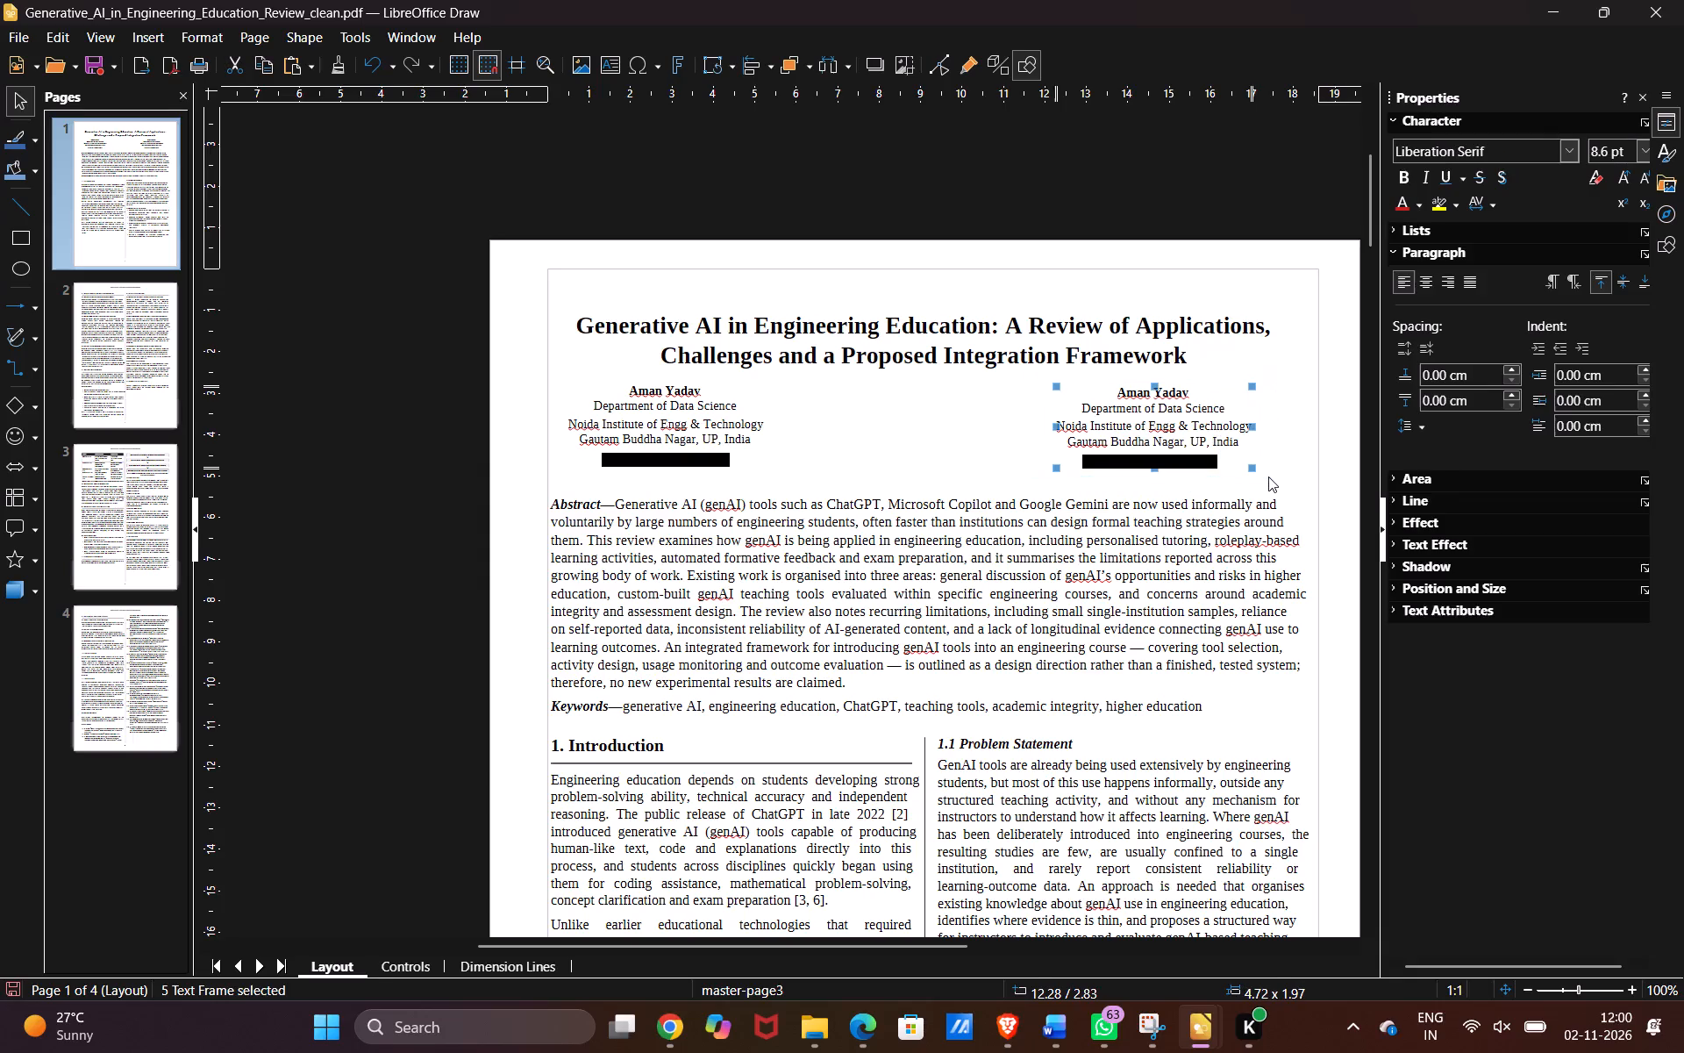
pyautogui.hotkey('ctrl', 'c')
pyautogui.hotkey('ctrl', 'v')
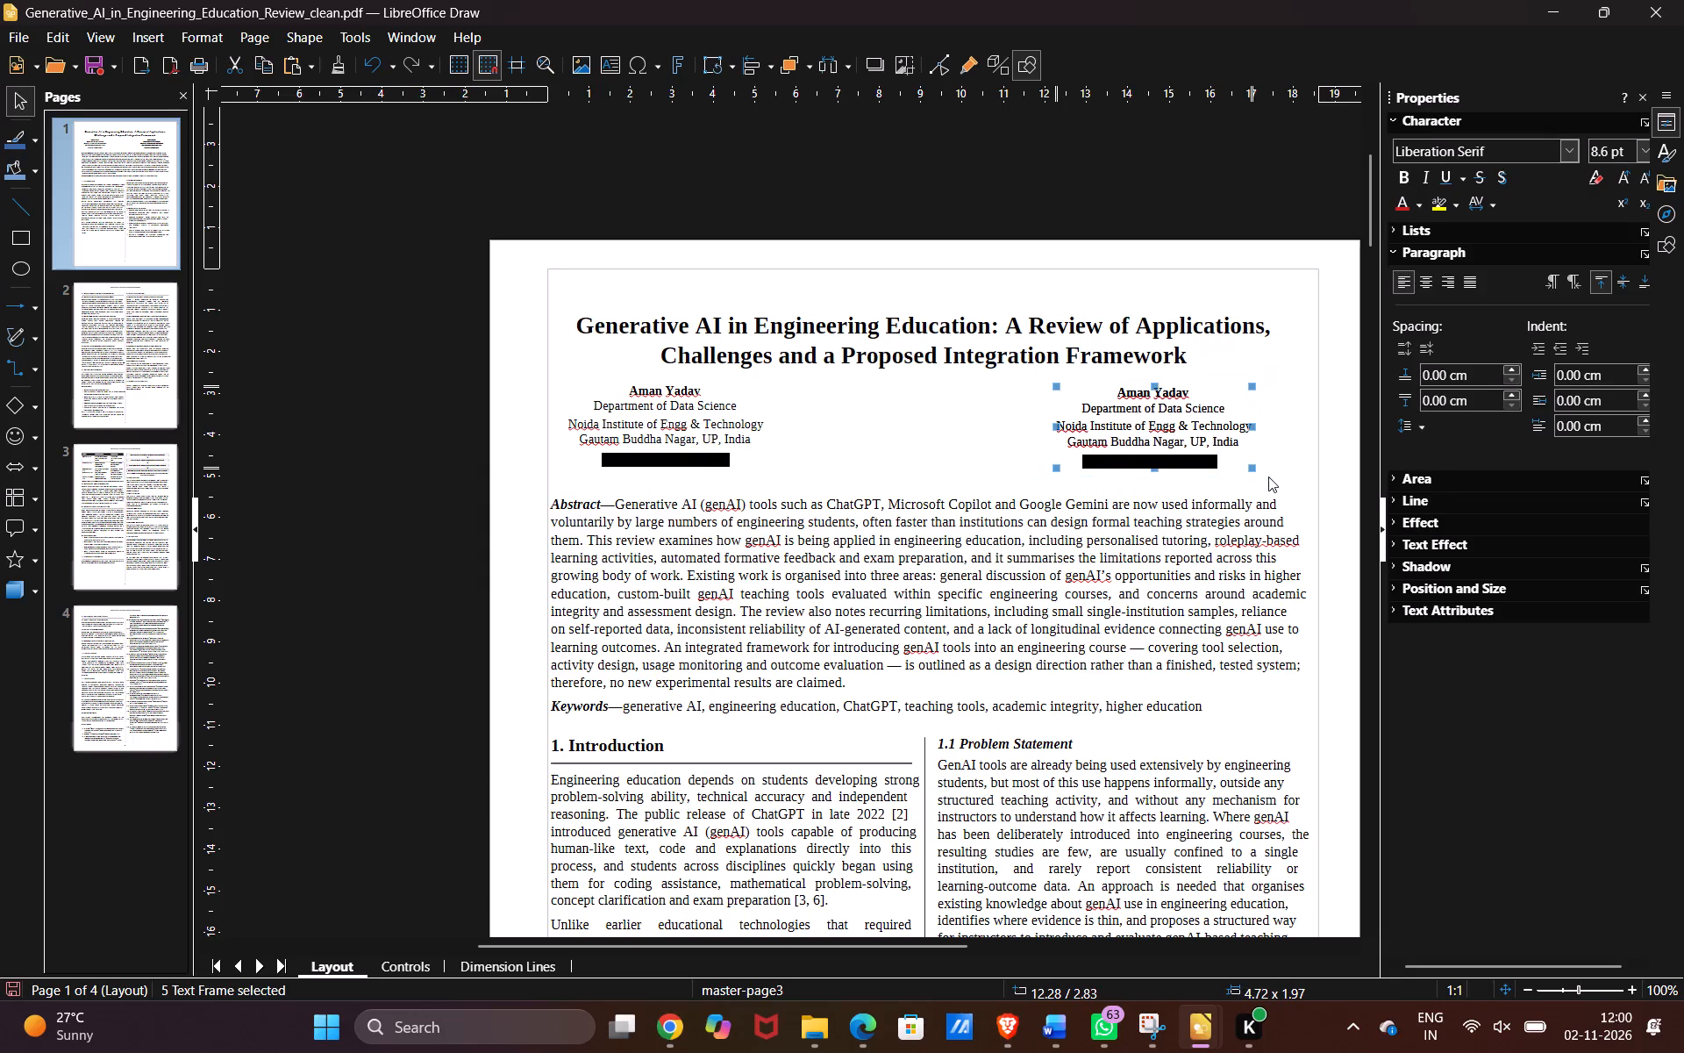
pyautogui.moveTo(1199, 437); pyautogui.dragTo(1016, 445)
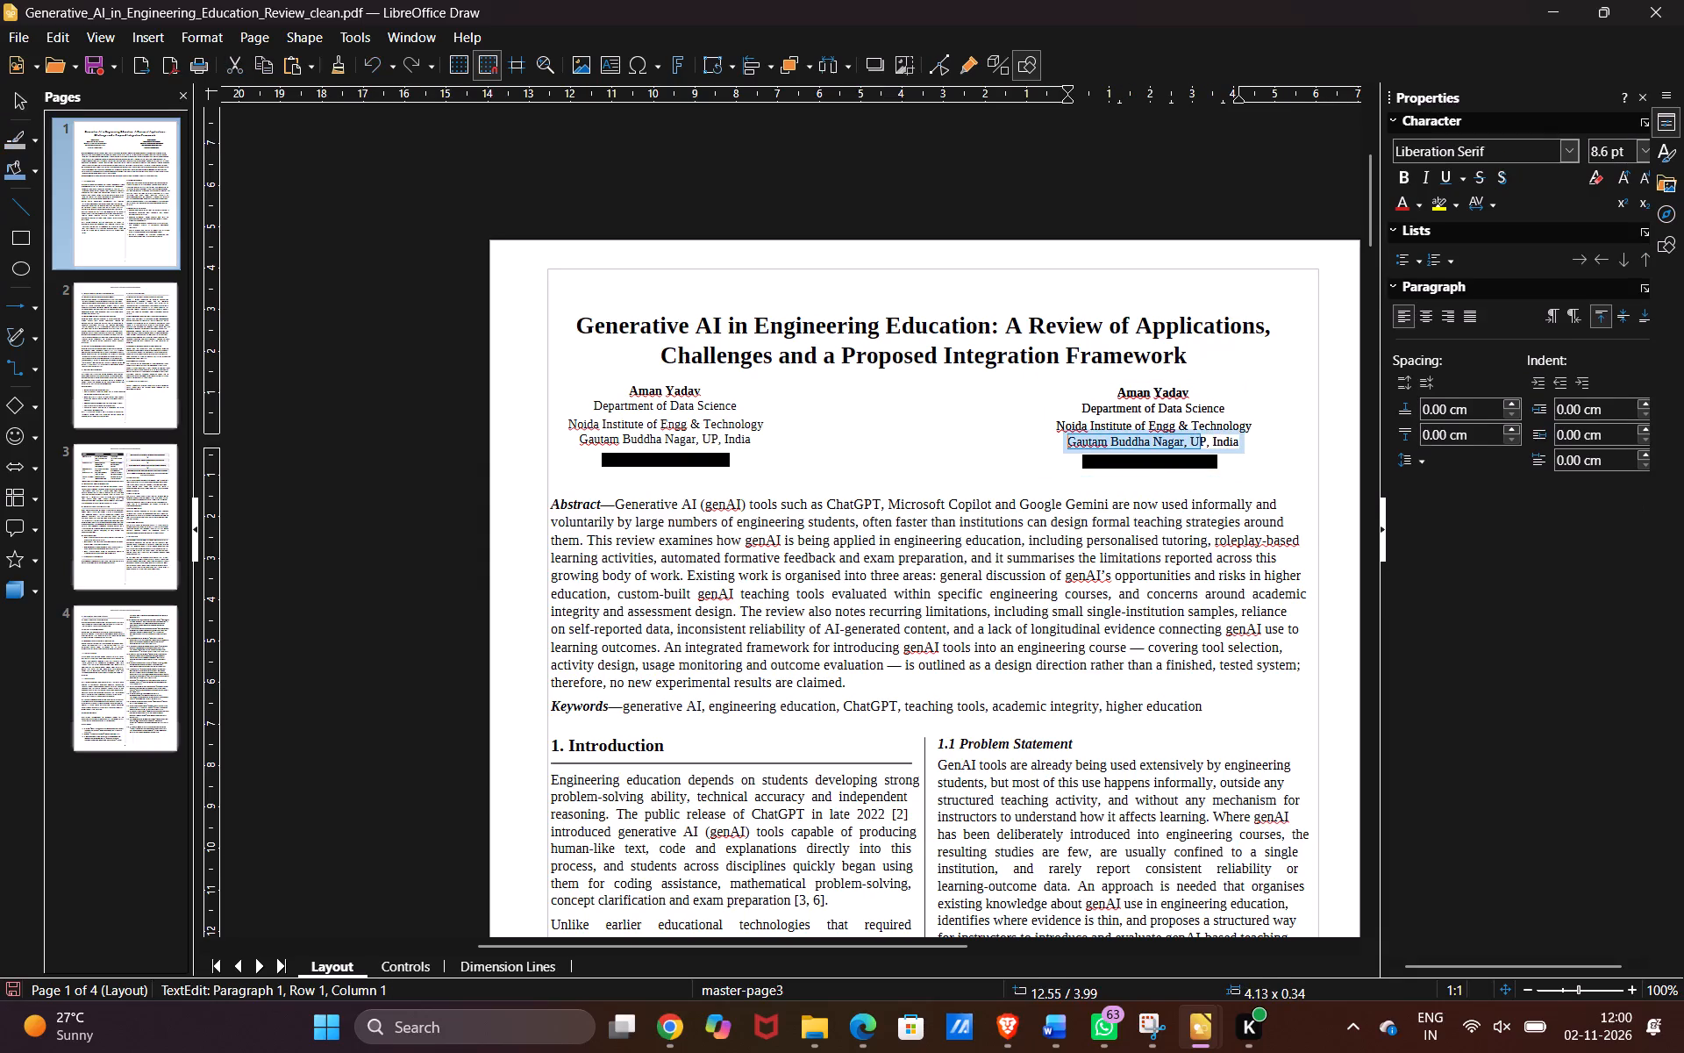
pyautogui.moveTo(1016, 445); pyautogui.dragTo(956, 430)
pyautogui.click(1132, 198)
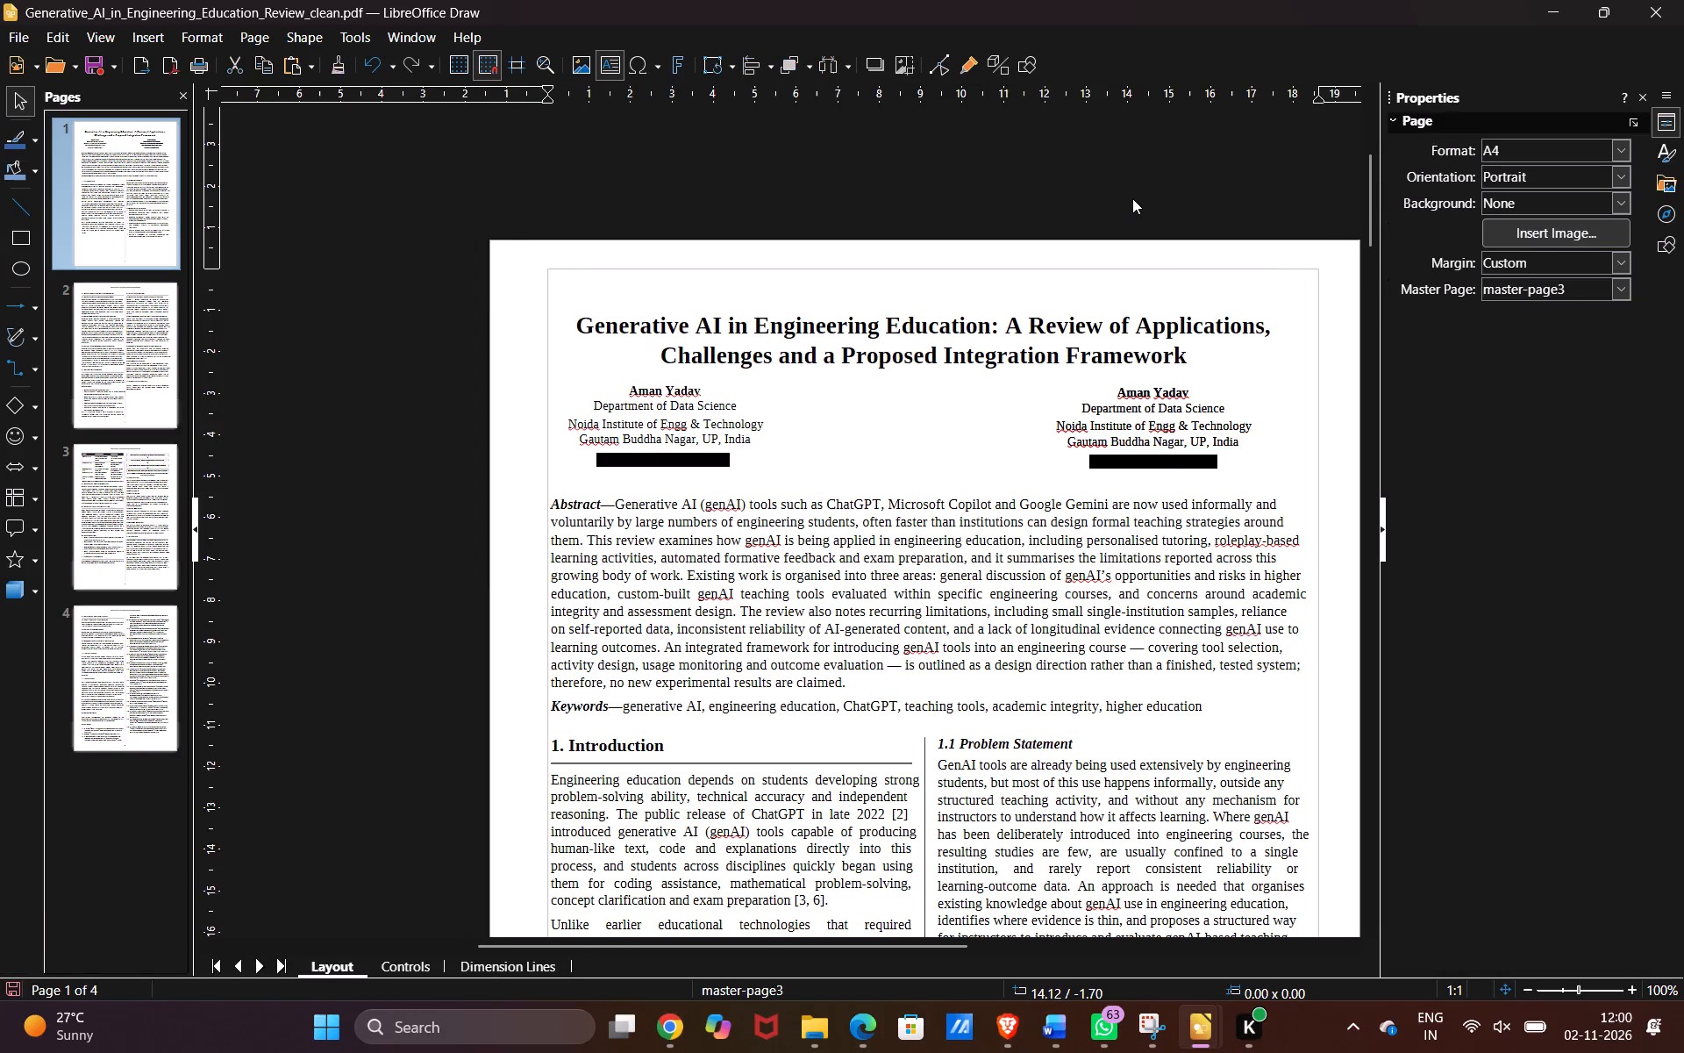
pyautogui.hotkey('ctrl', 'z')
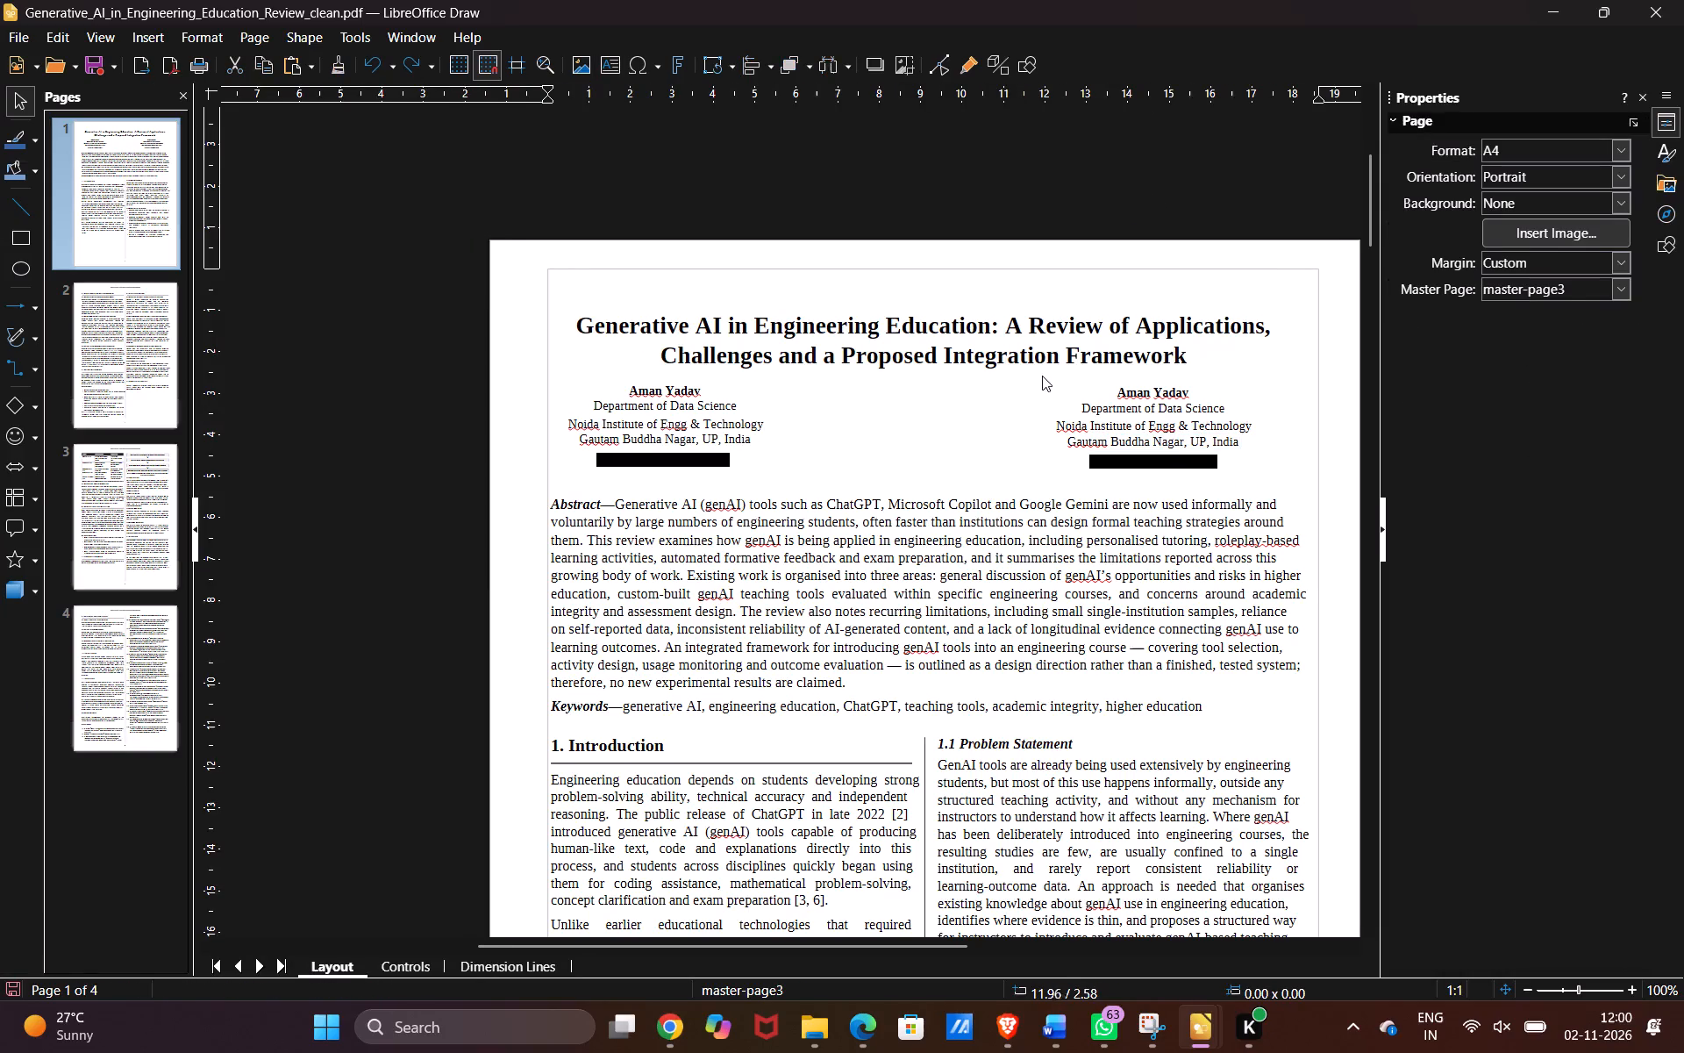
# Duplicate the third author block's five text frames and place the copy in the empty middle position, at about 6.55 / 2.80 cm.
pyautogui.moveTo(1042, 376); pyautogui.dragTo(1272, 477)
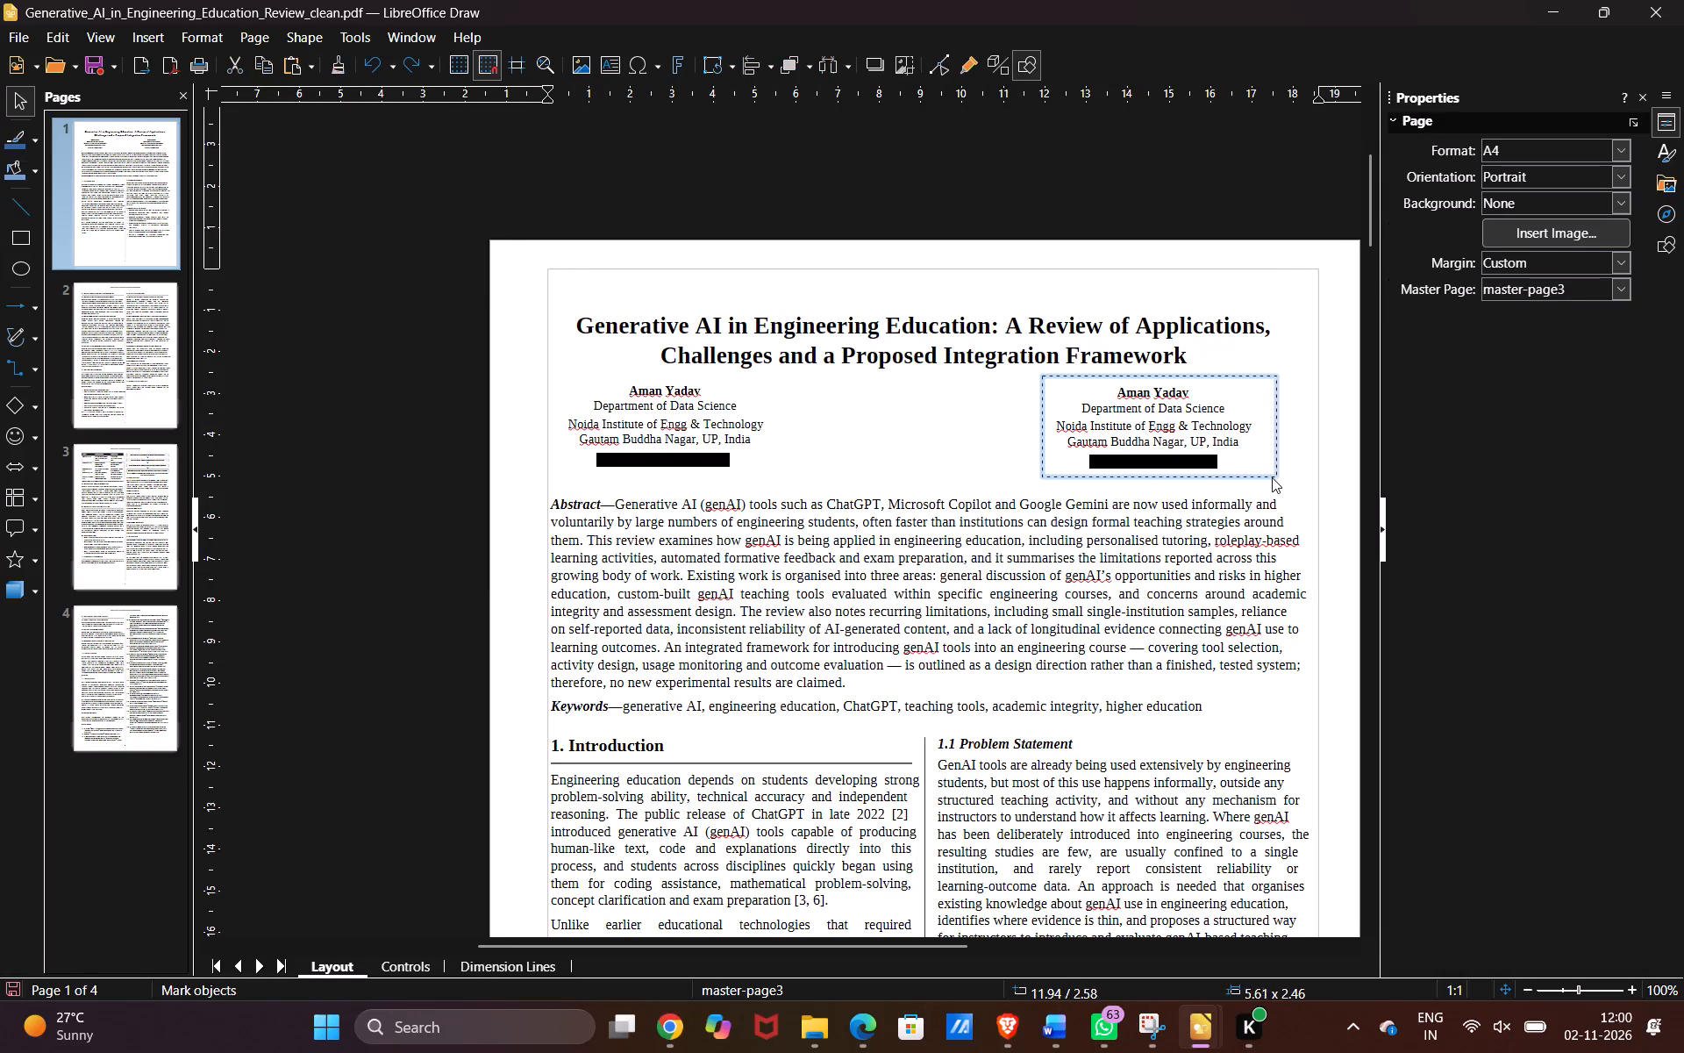
pyautogui.moveTo(1272, 477); pyautogui.dragTo(1264, 476)
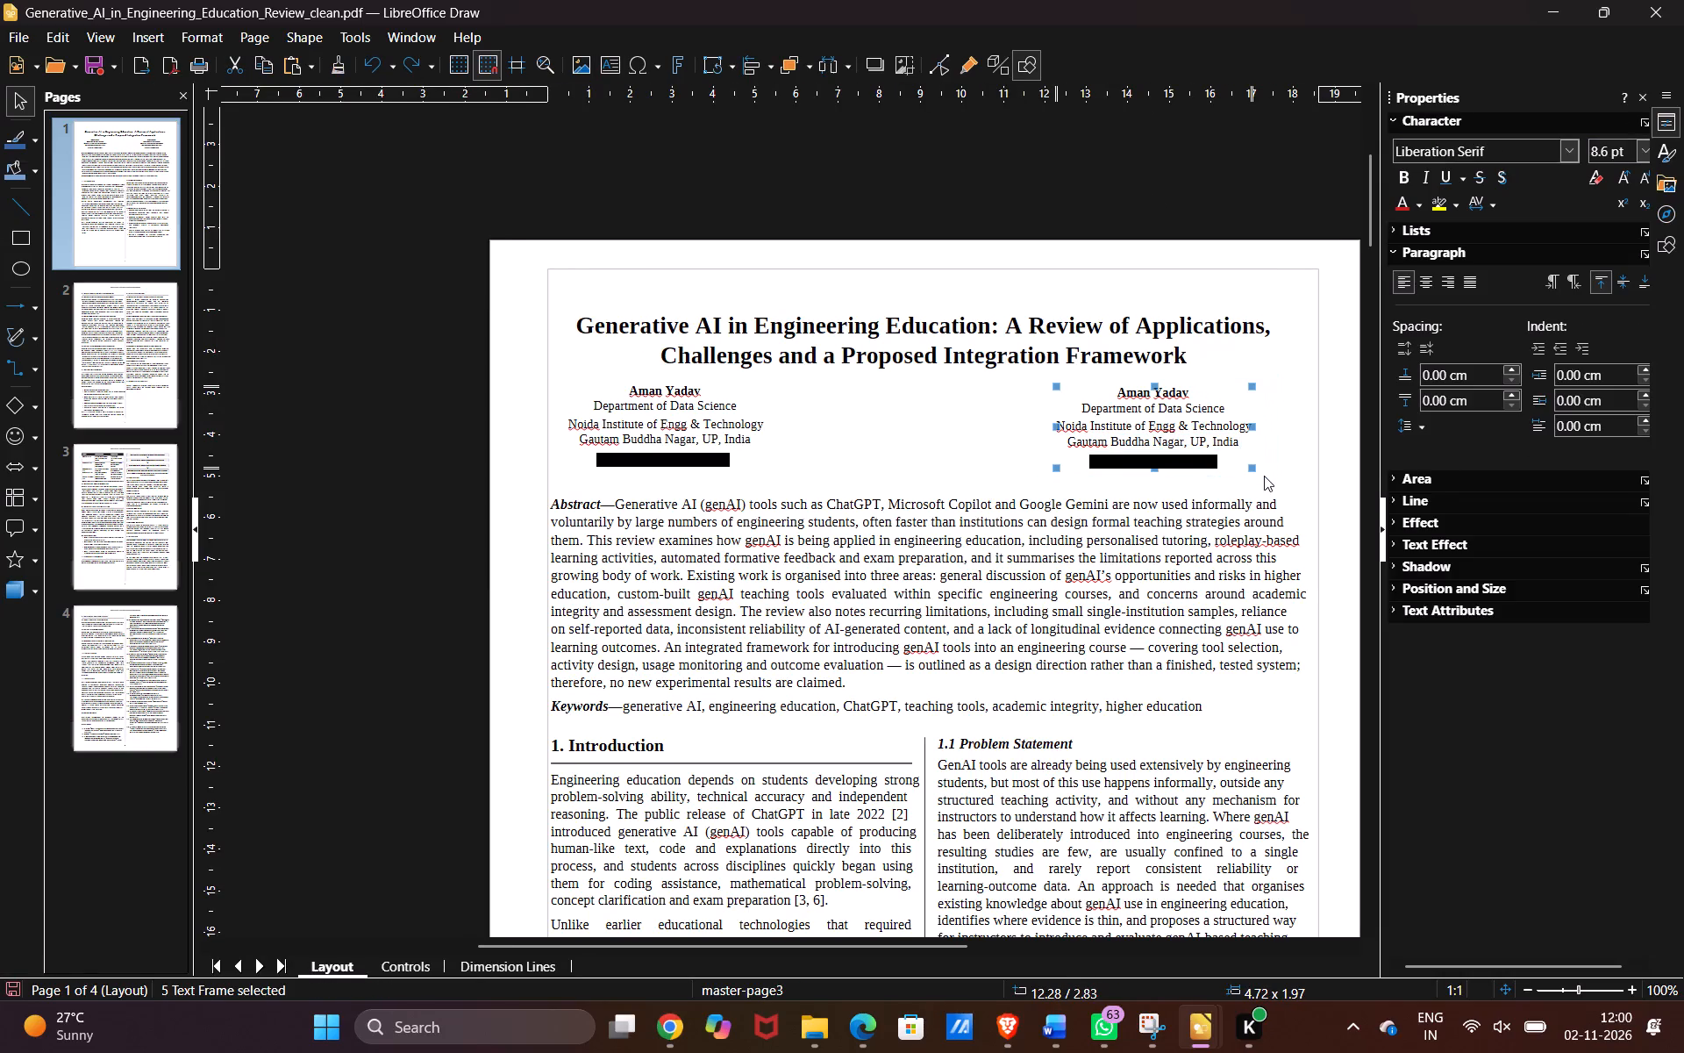
pyautogui.hotkey('ctrl', 'c')
pyautogui.hotkey('ctrl', 'v')
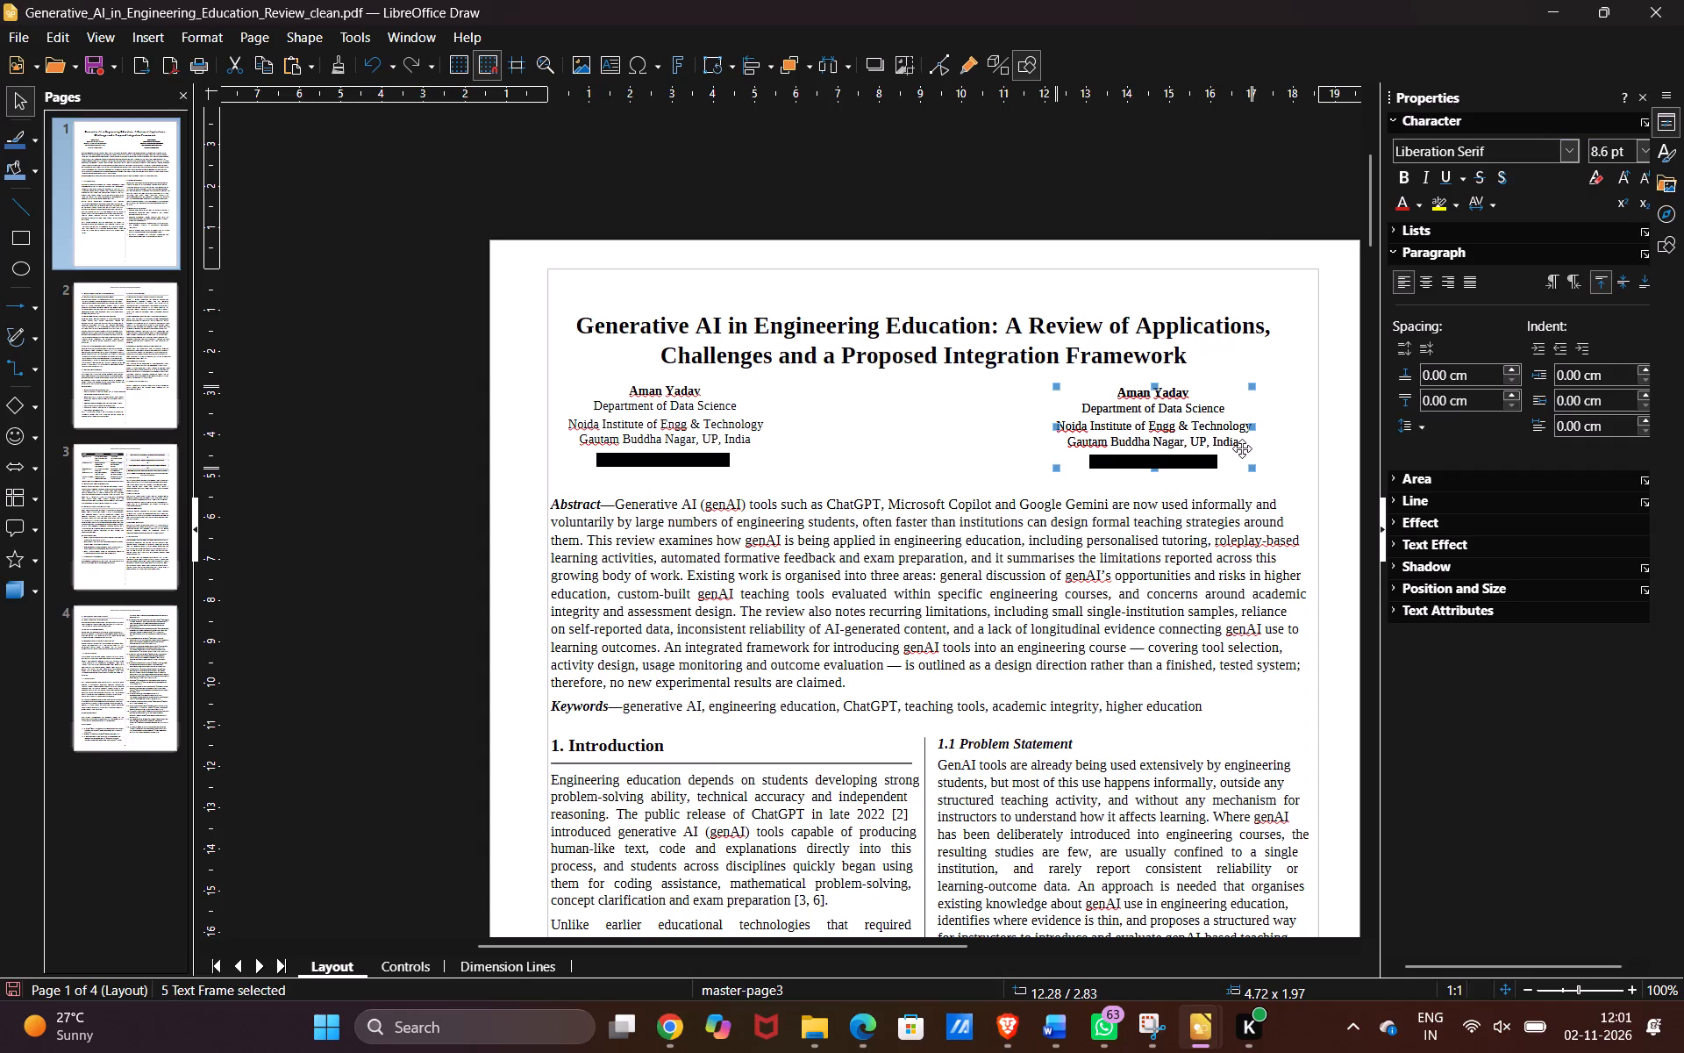
pyautogui.moveTo(1242, 448); pyautogui.dragTo(1083, 441)
pyautogui.moveTo(1083, 441); pyautogui.dragTo(988, 419)
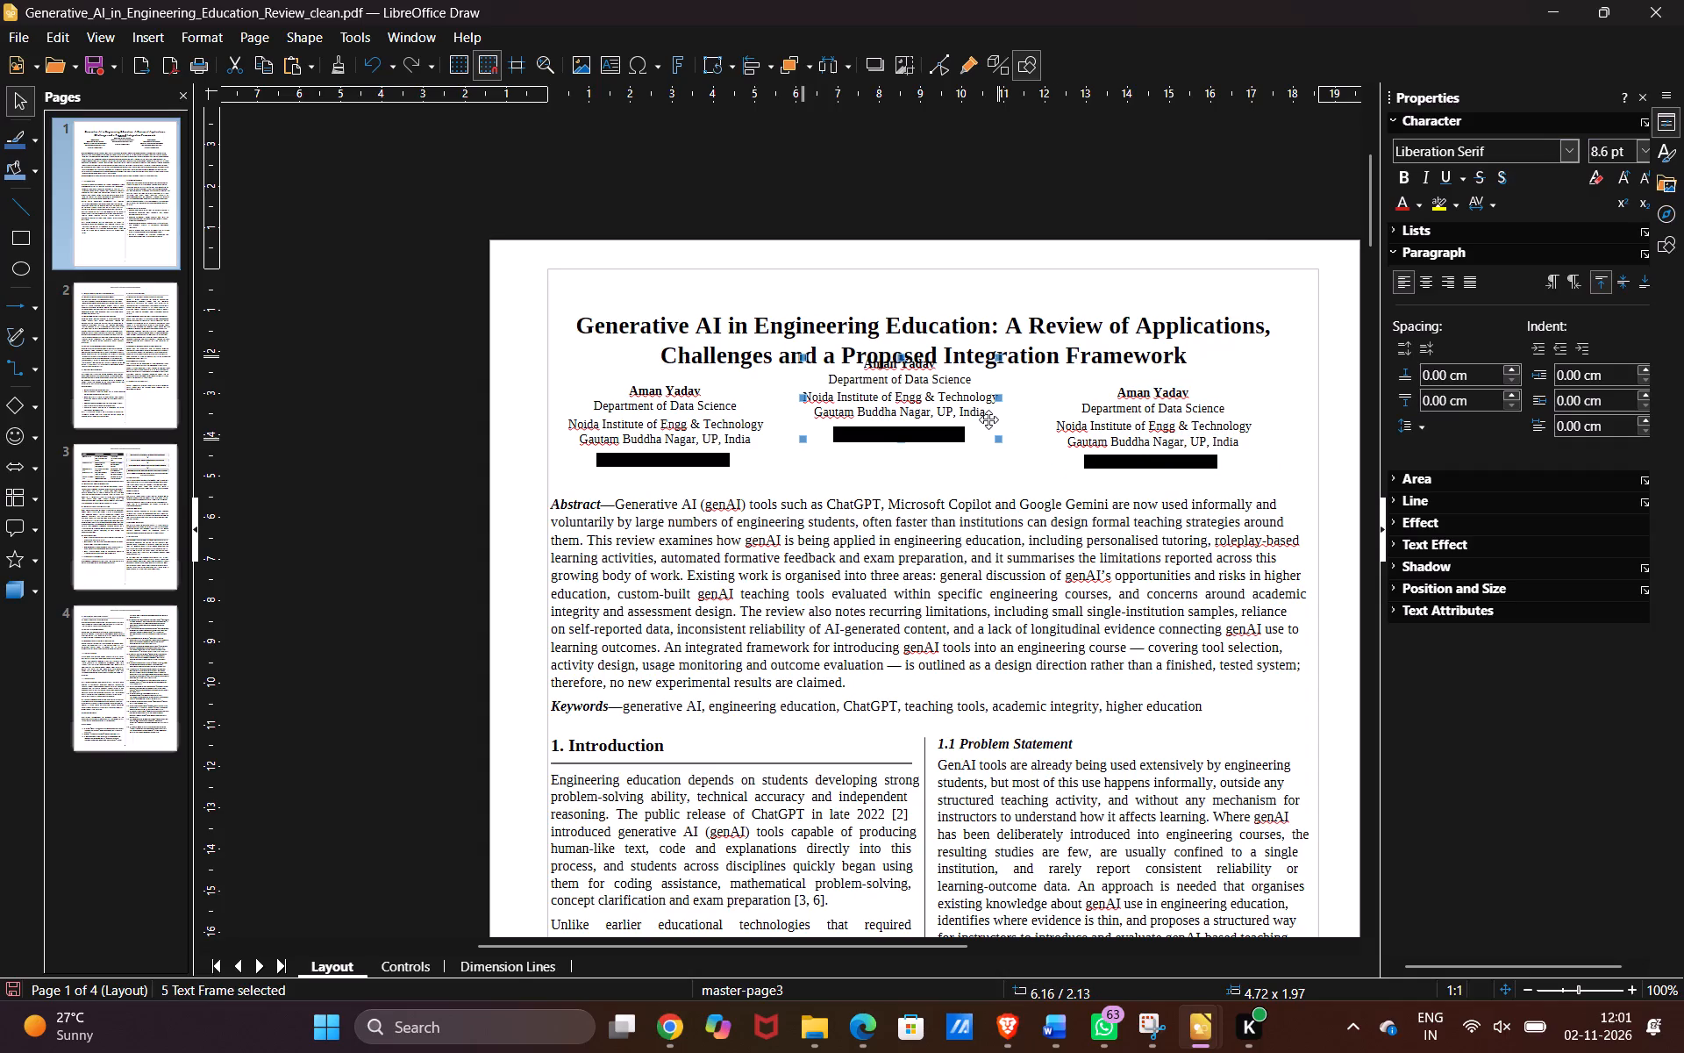
pyautogui.moveTo(986, 420); pyautogui.dragTo(988, 424)
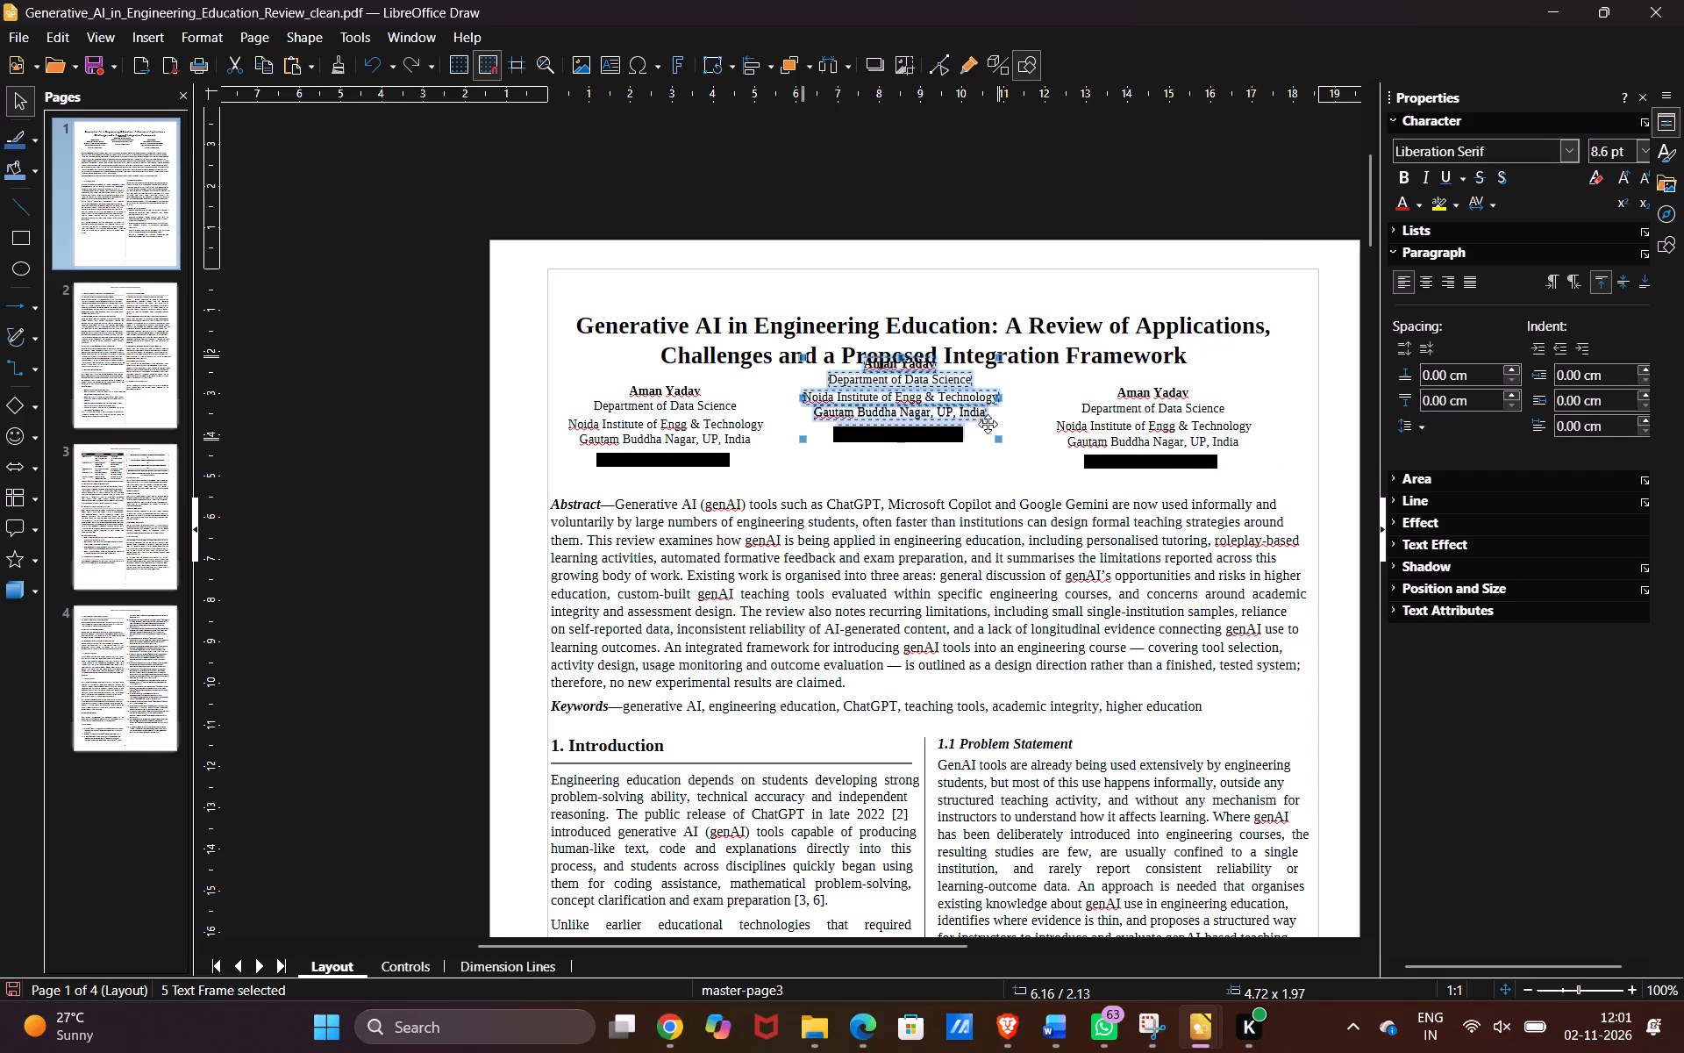
pyautogui.moveTo(988, 424); pyautogui.dragTo(1010, 455)
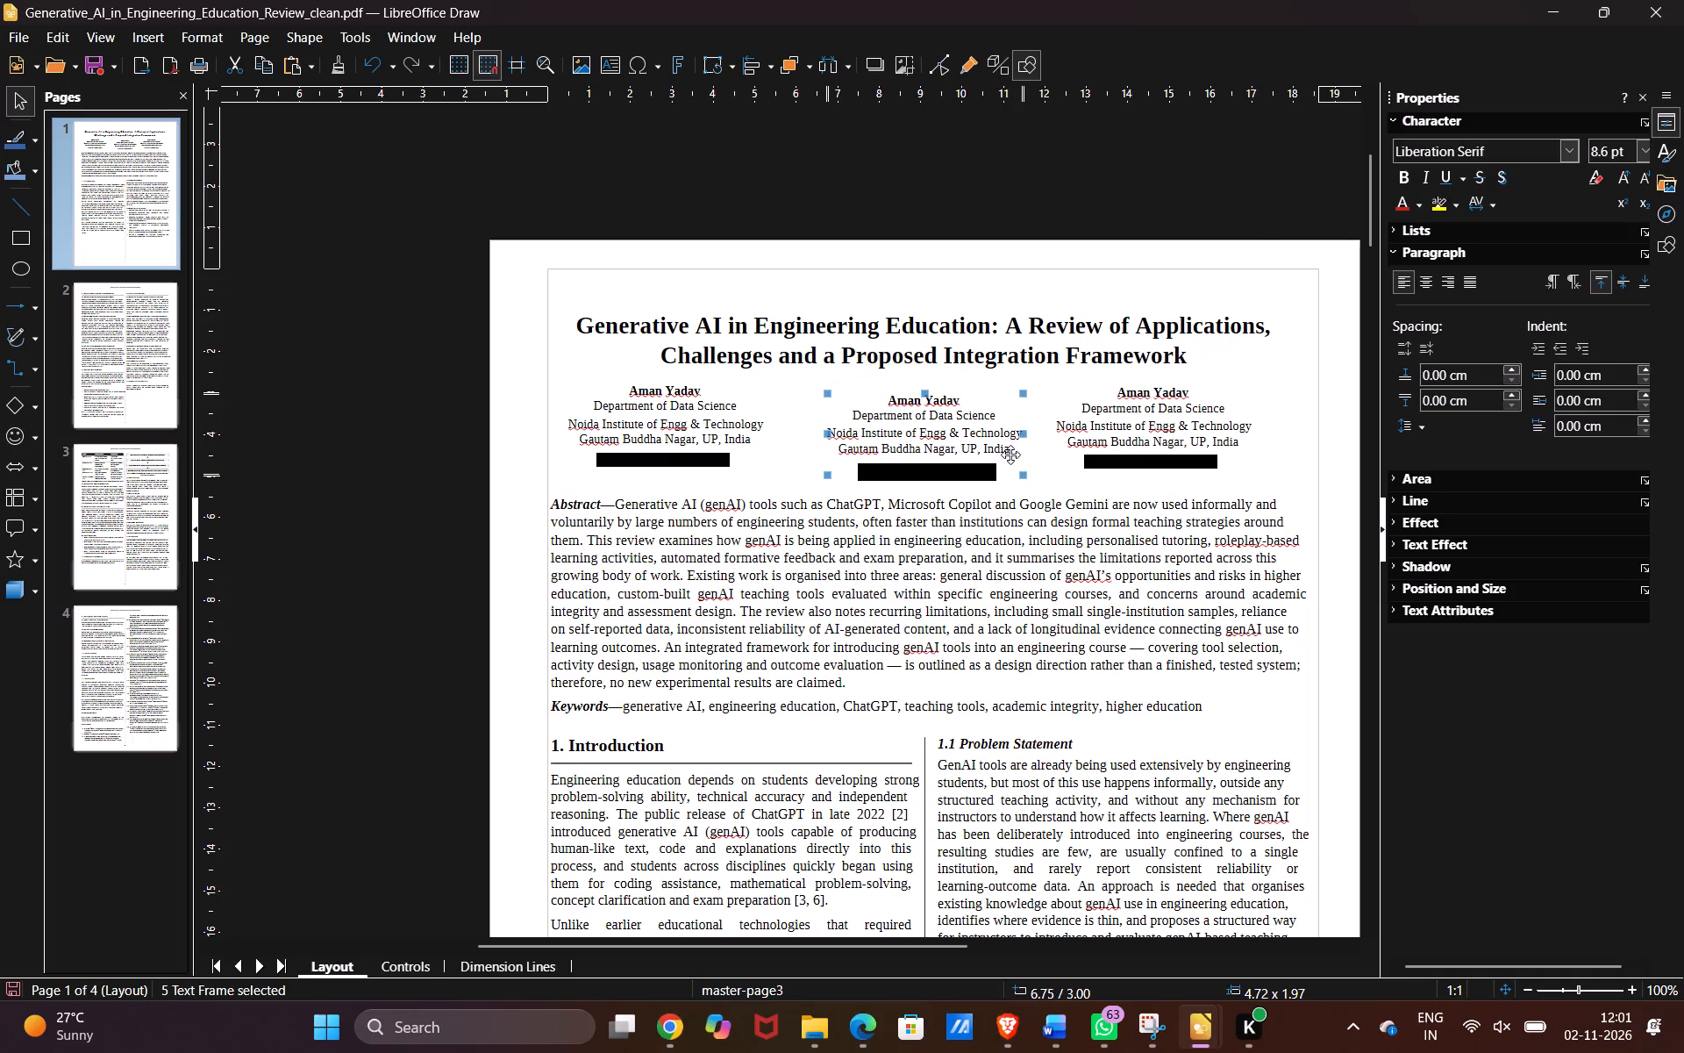
pyautogui.press('Up')
pyautogui.press('Up')
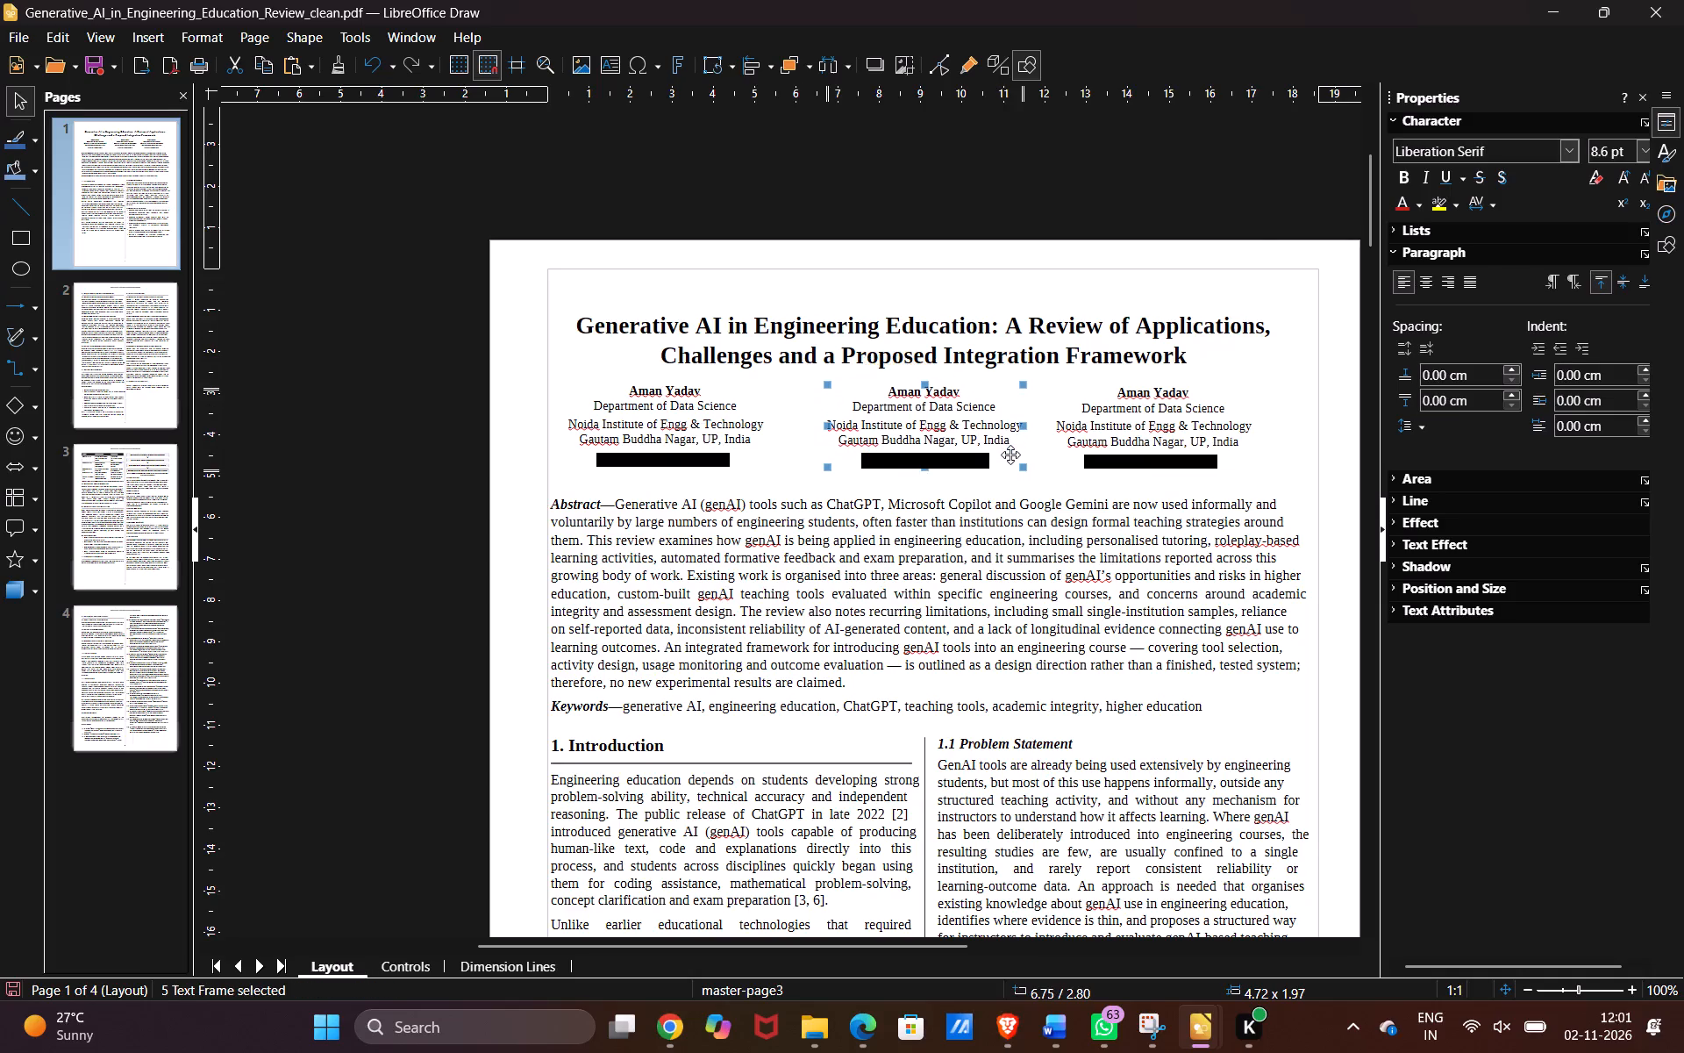
pyautogui.press('Left')
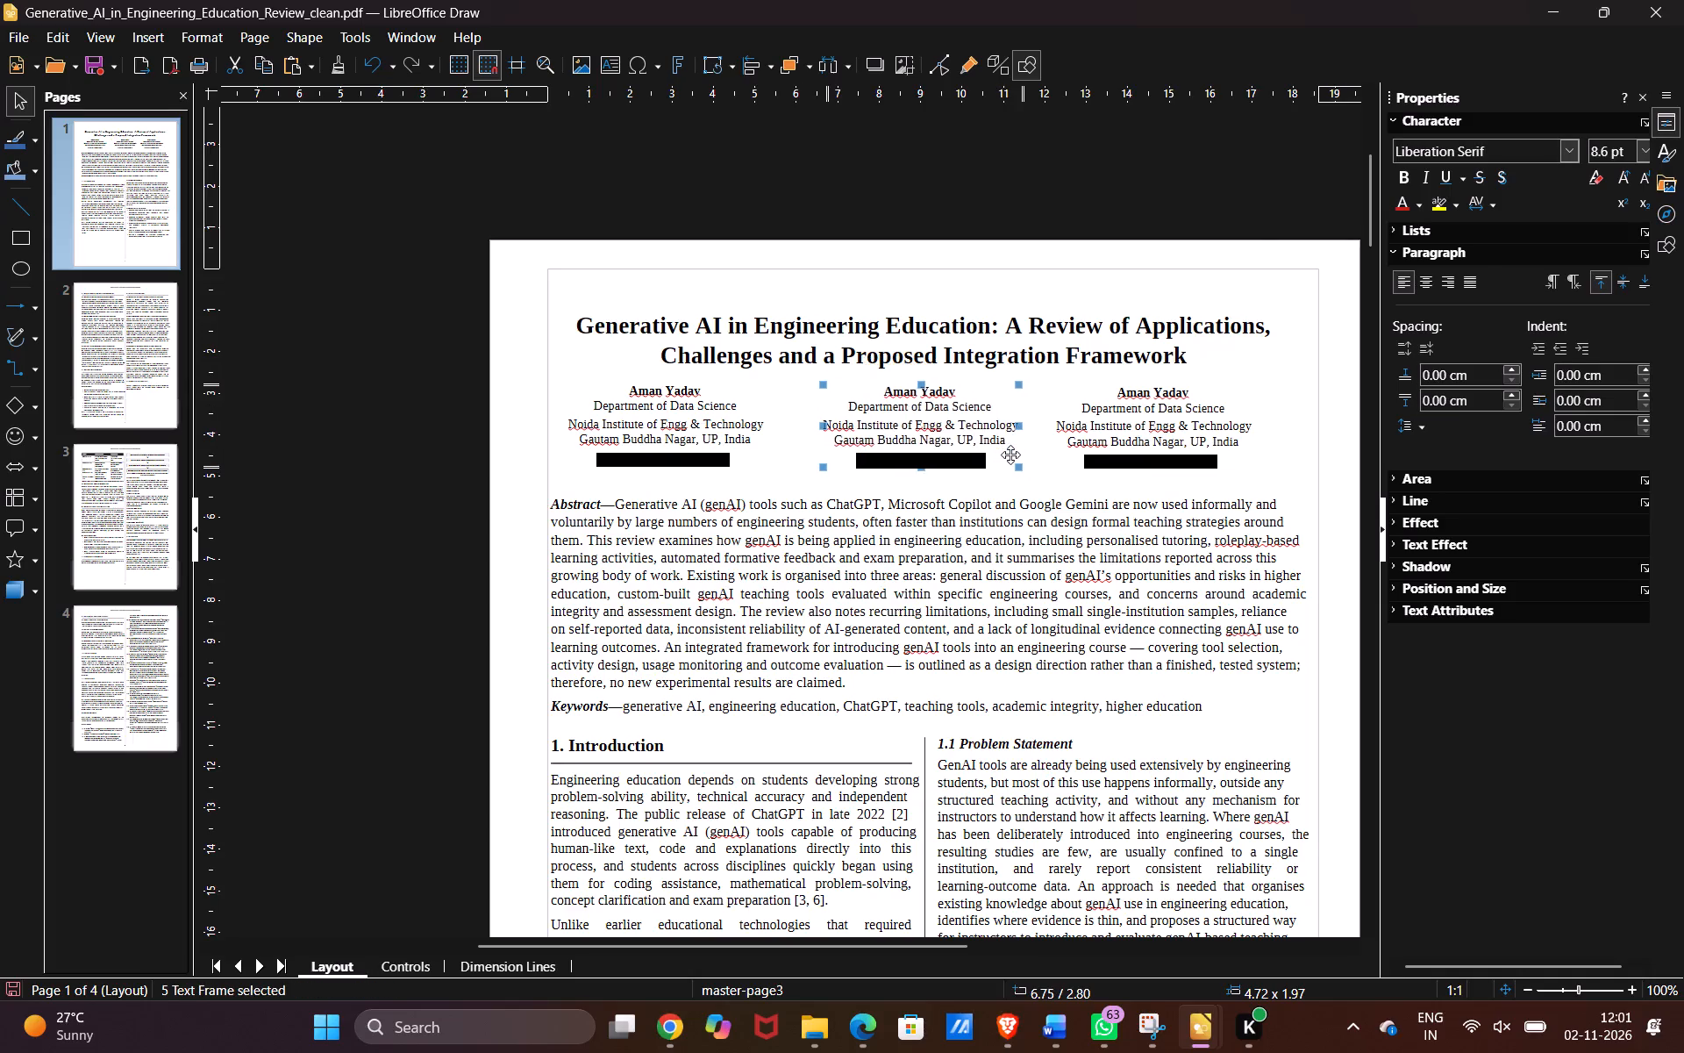
pyautogui.press('Left')
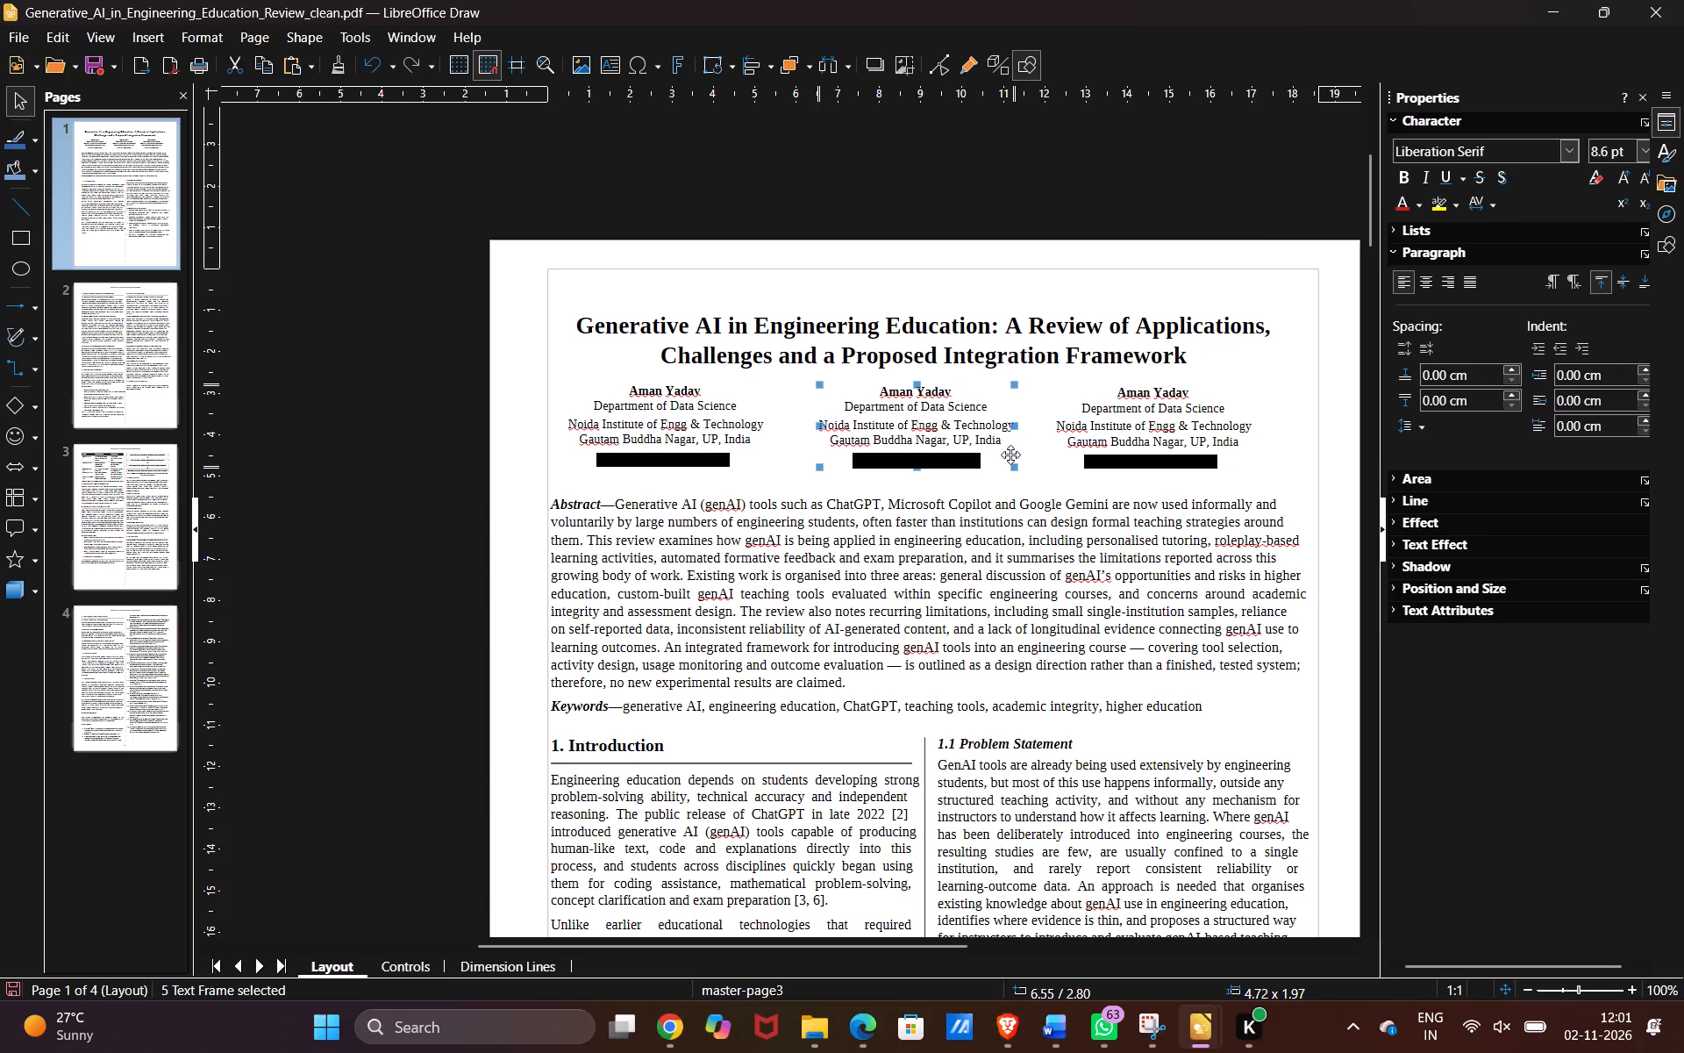
pyautogui.click(1105, 185)
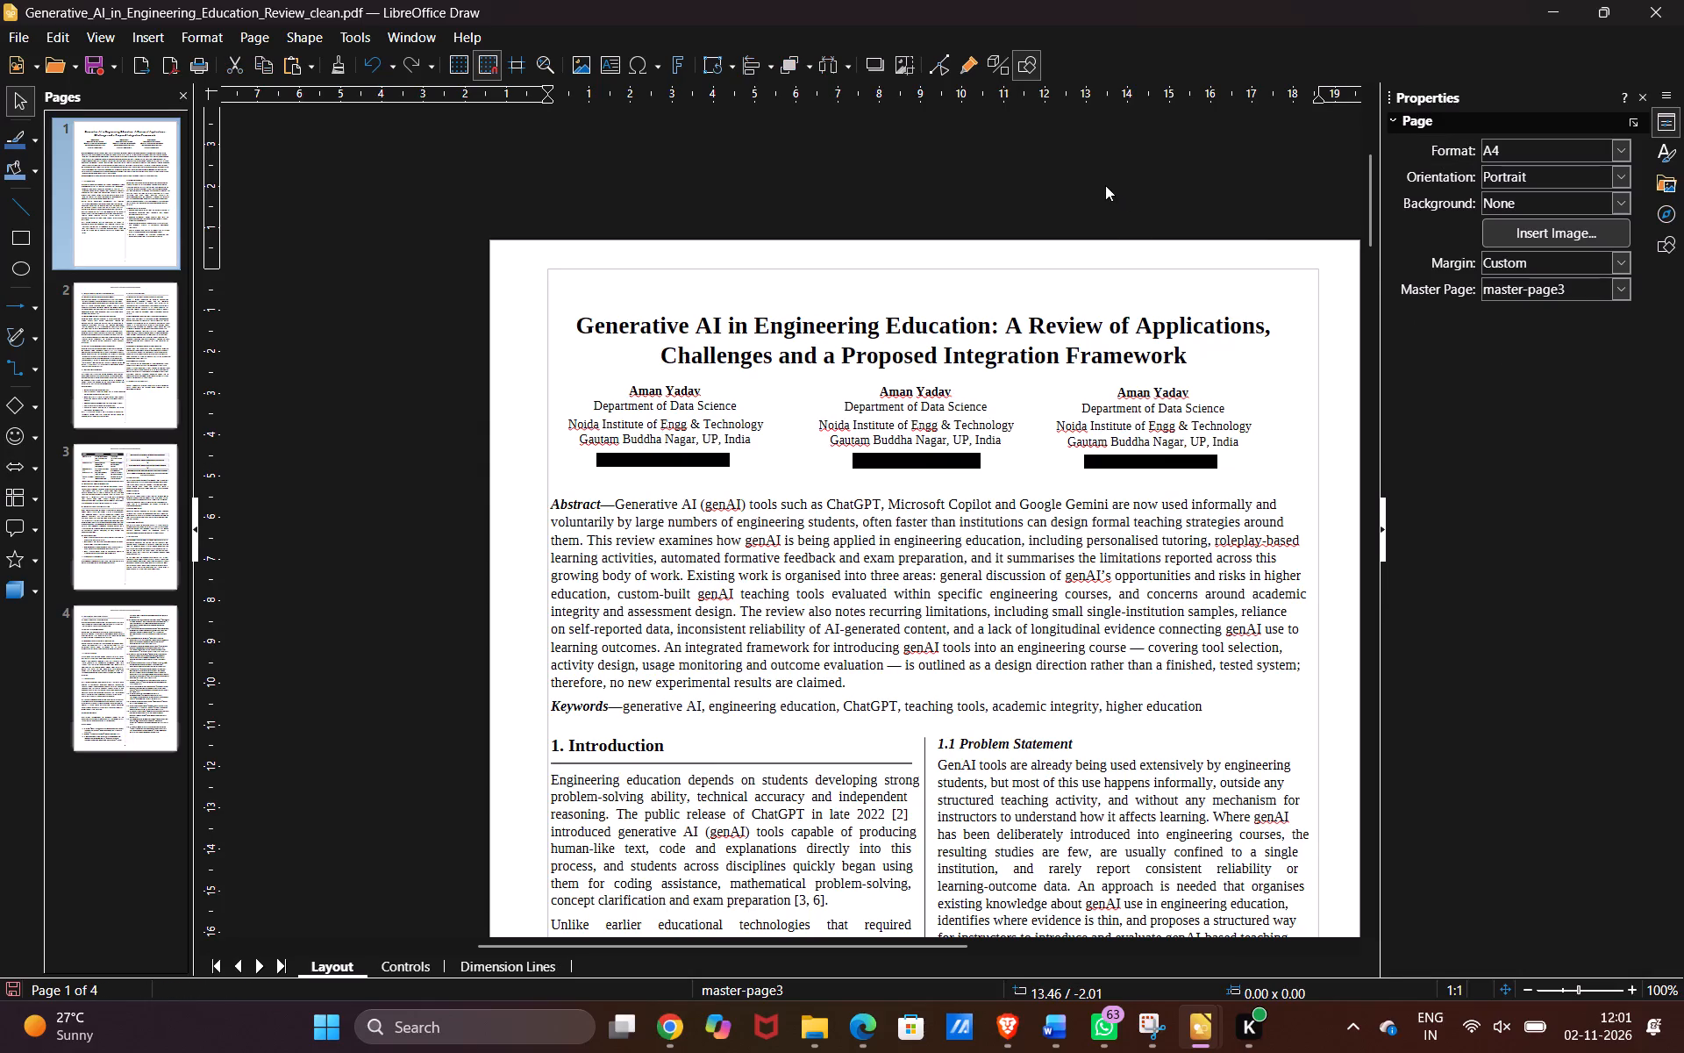
# Replace three characters in the contact line of the first author block with the first author's own digits.
pyautogui.click(667, 455)
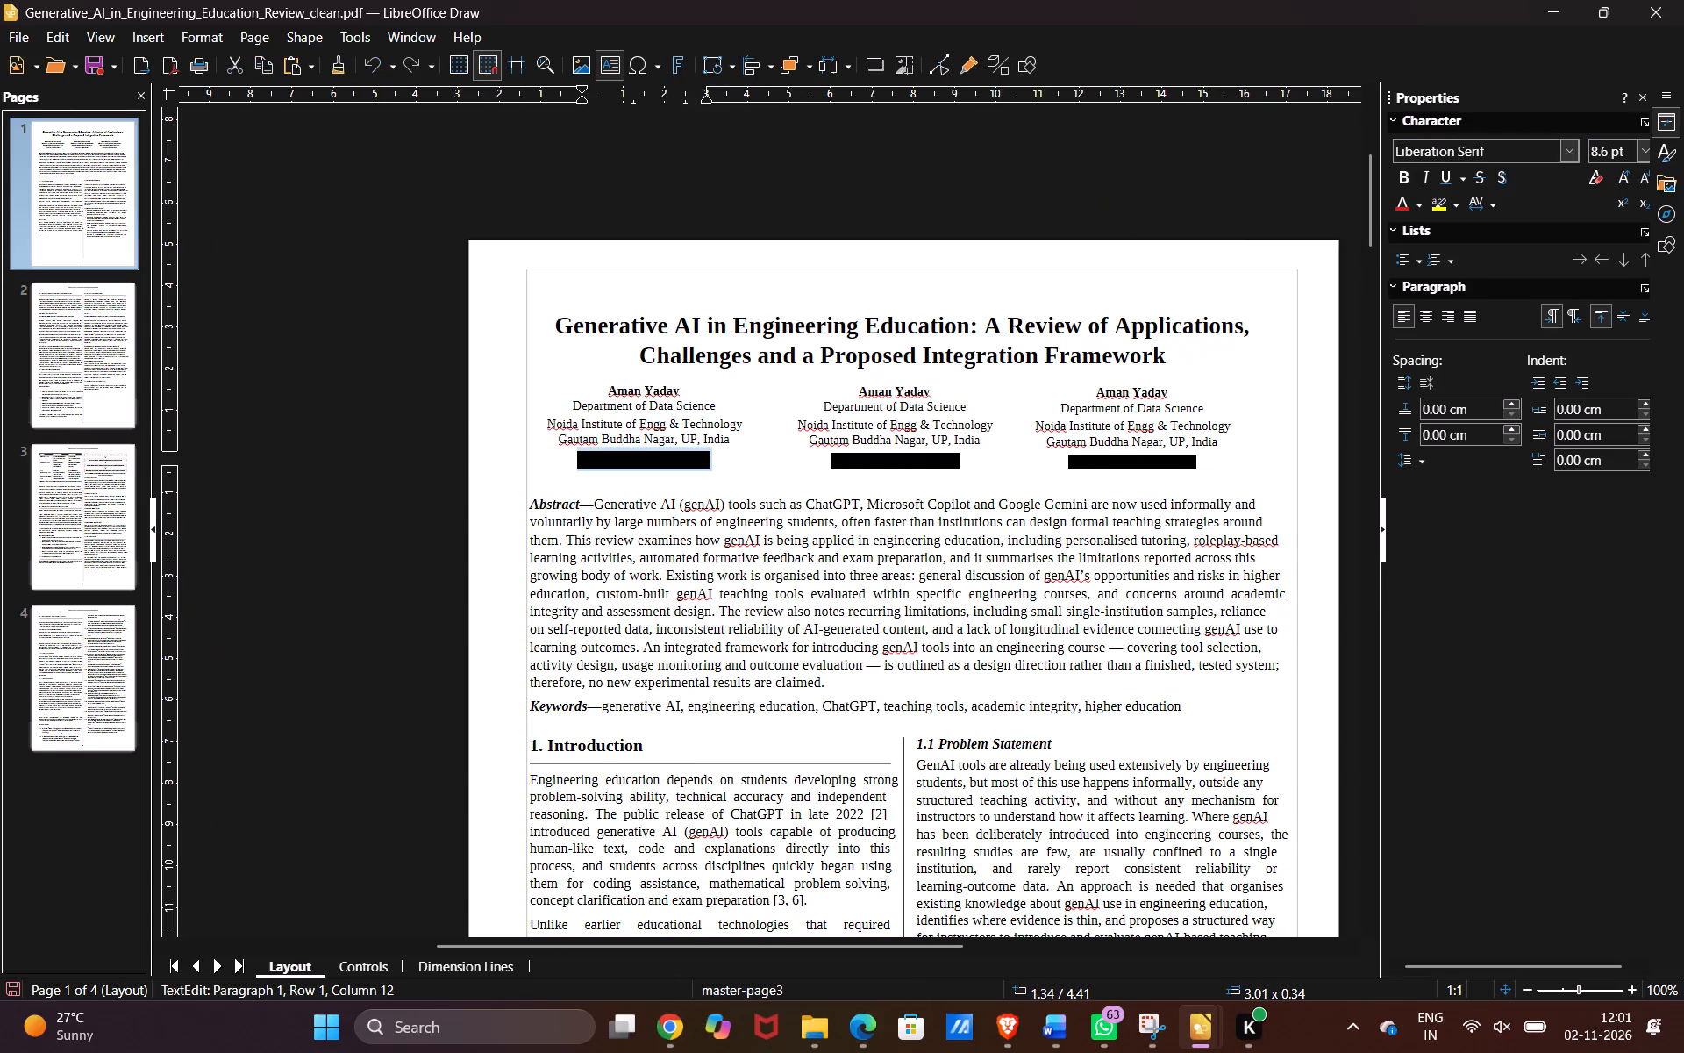
pyautogui.press('BackSpace')
pyautogui.press('BackSpace')
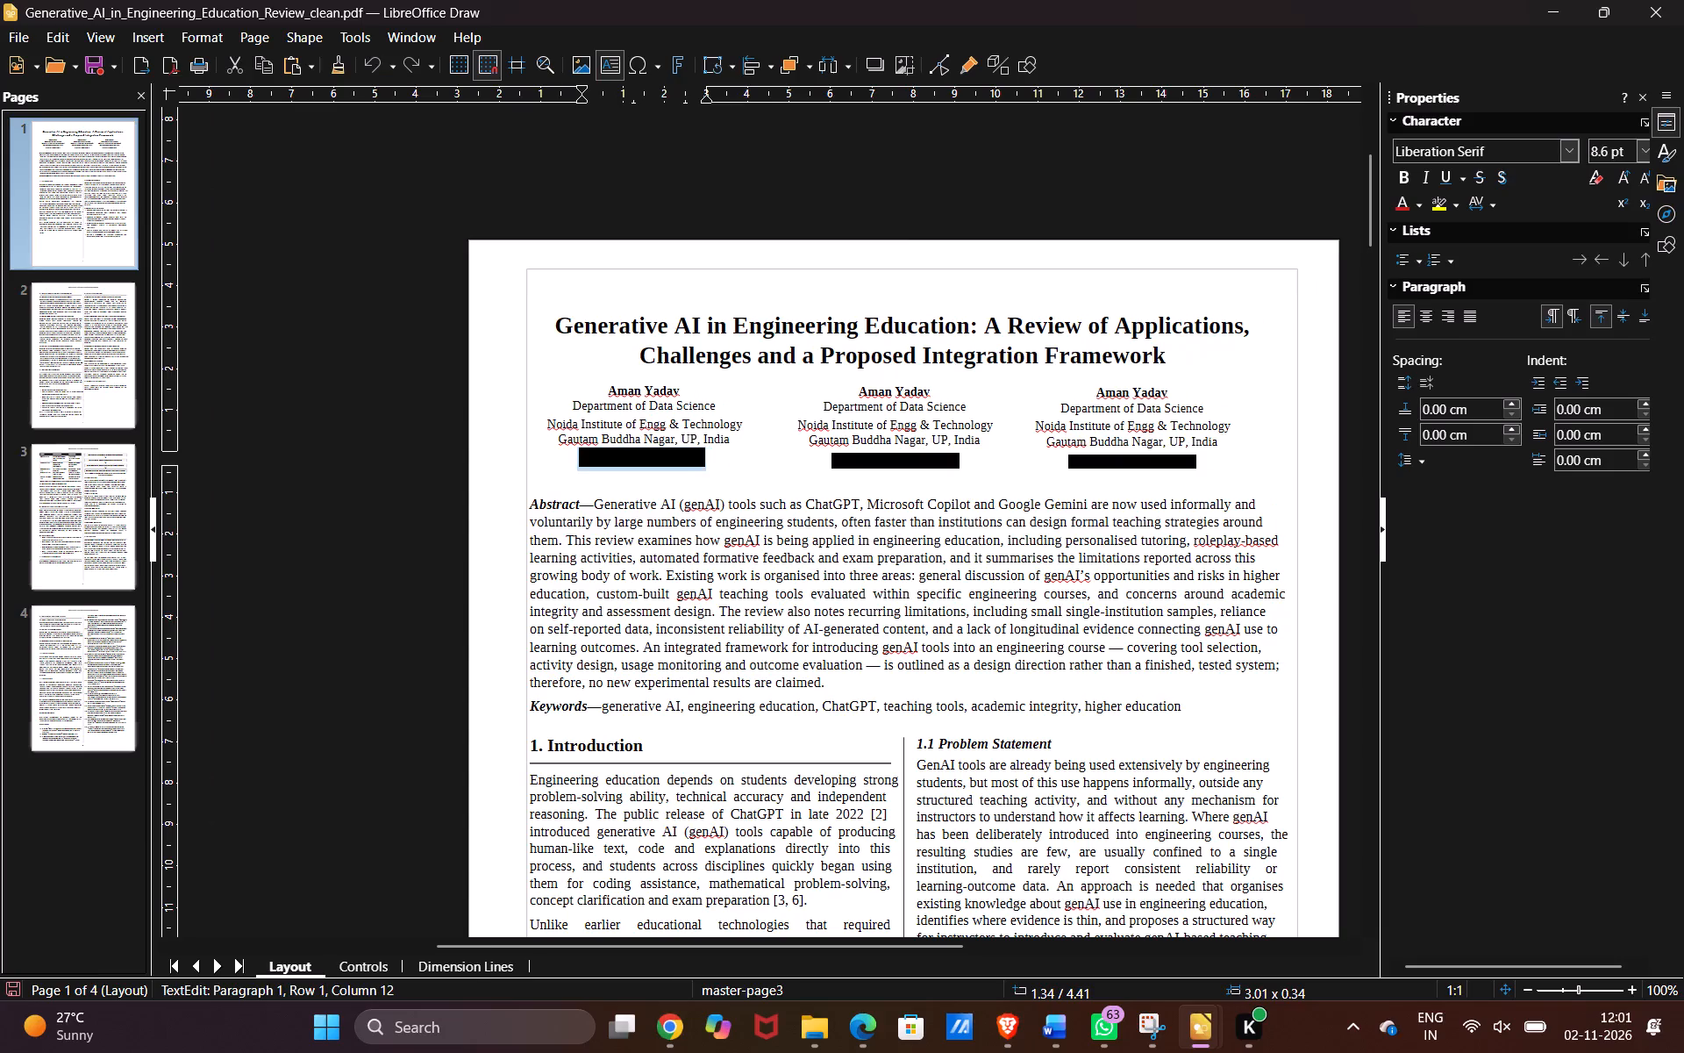
pyautogui.press('BackSpace')
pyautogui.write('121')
# Replace the name in the first author block with the first author's full name.
pyautogui.click(646, 388)
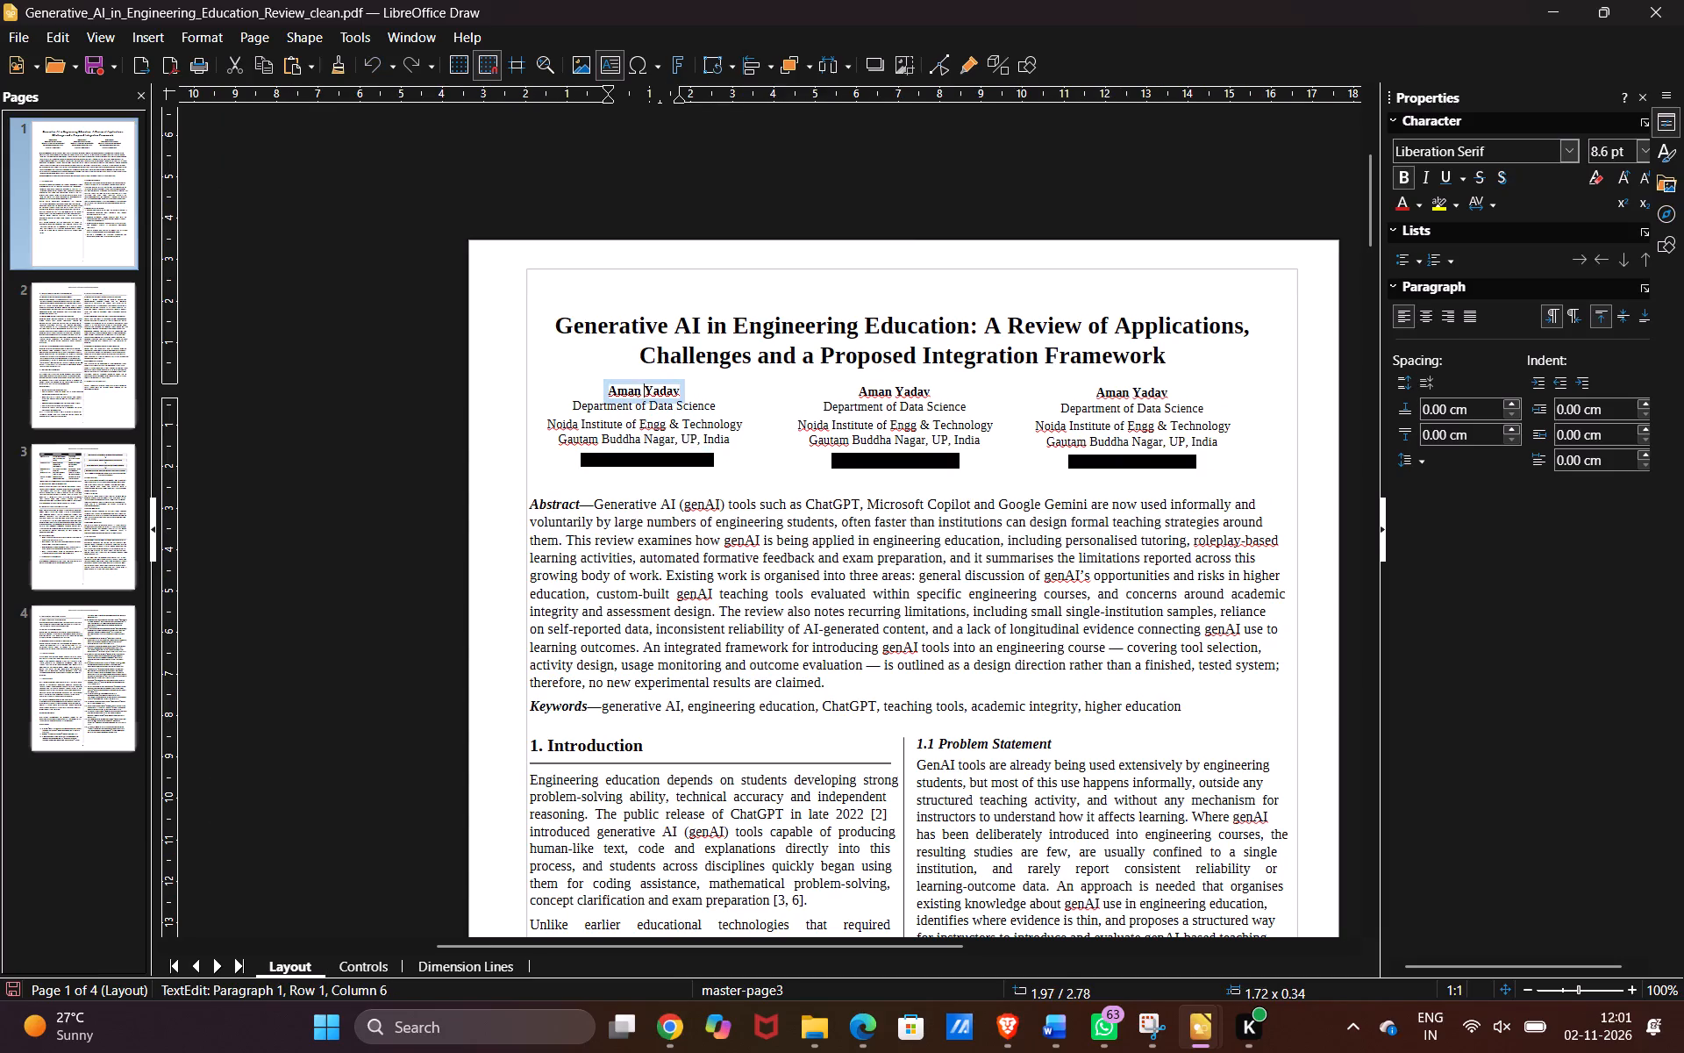
pyautogui.press('Right')
pyautogui.press('Right')
pyautogui.press('Right')
pyautogui.press('Right')
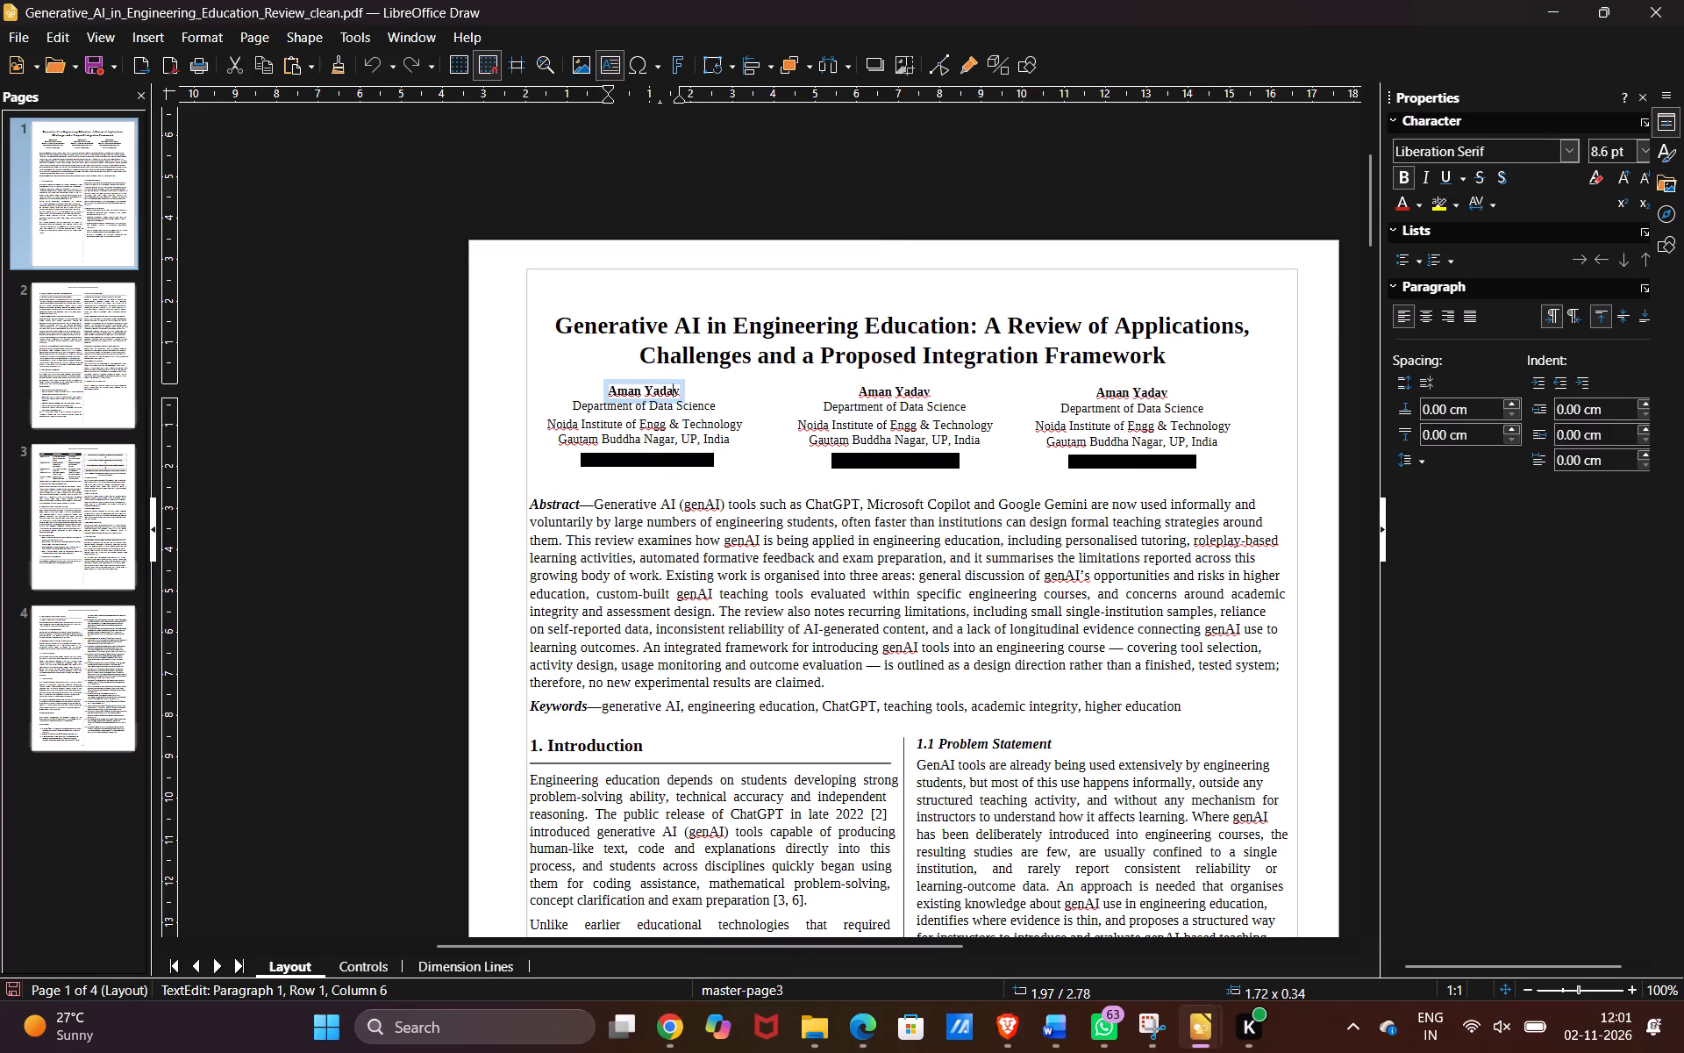
pyautogui.press('Right')
pyautogui.press('BackSpace')
pyautogui.press('BackSpace')
pyautogui.press('BackSpace')
pyautogui.press('BackSpace')
pyautogui.press('BackSpace')
pyautogui.press('BackSpace')
pyautogui.press('BackSpace')
pyautogui.press('BackSpace')
pyautogui.press('BackSpace')
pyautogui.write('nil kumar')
# Delete three characters from the contact line of the middle author block.
pyautogui.rightClick(893, 456)
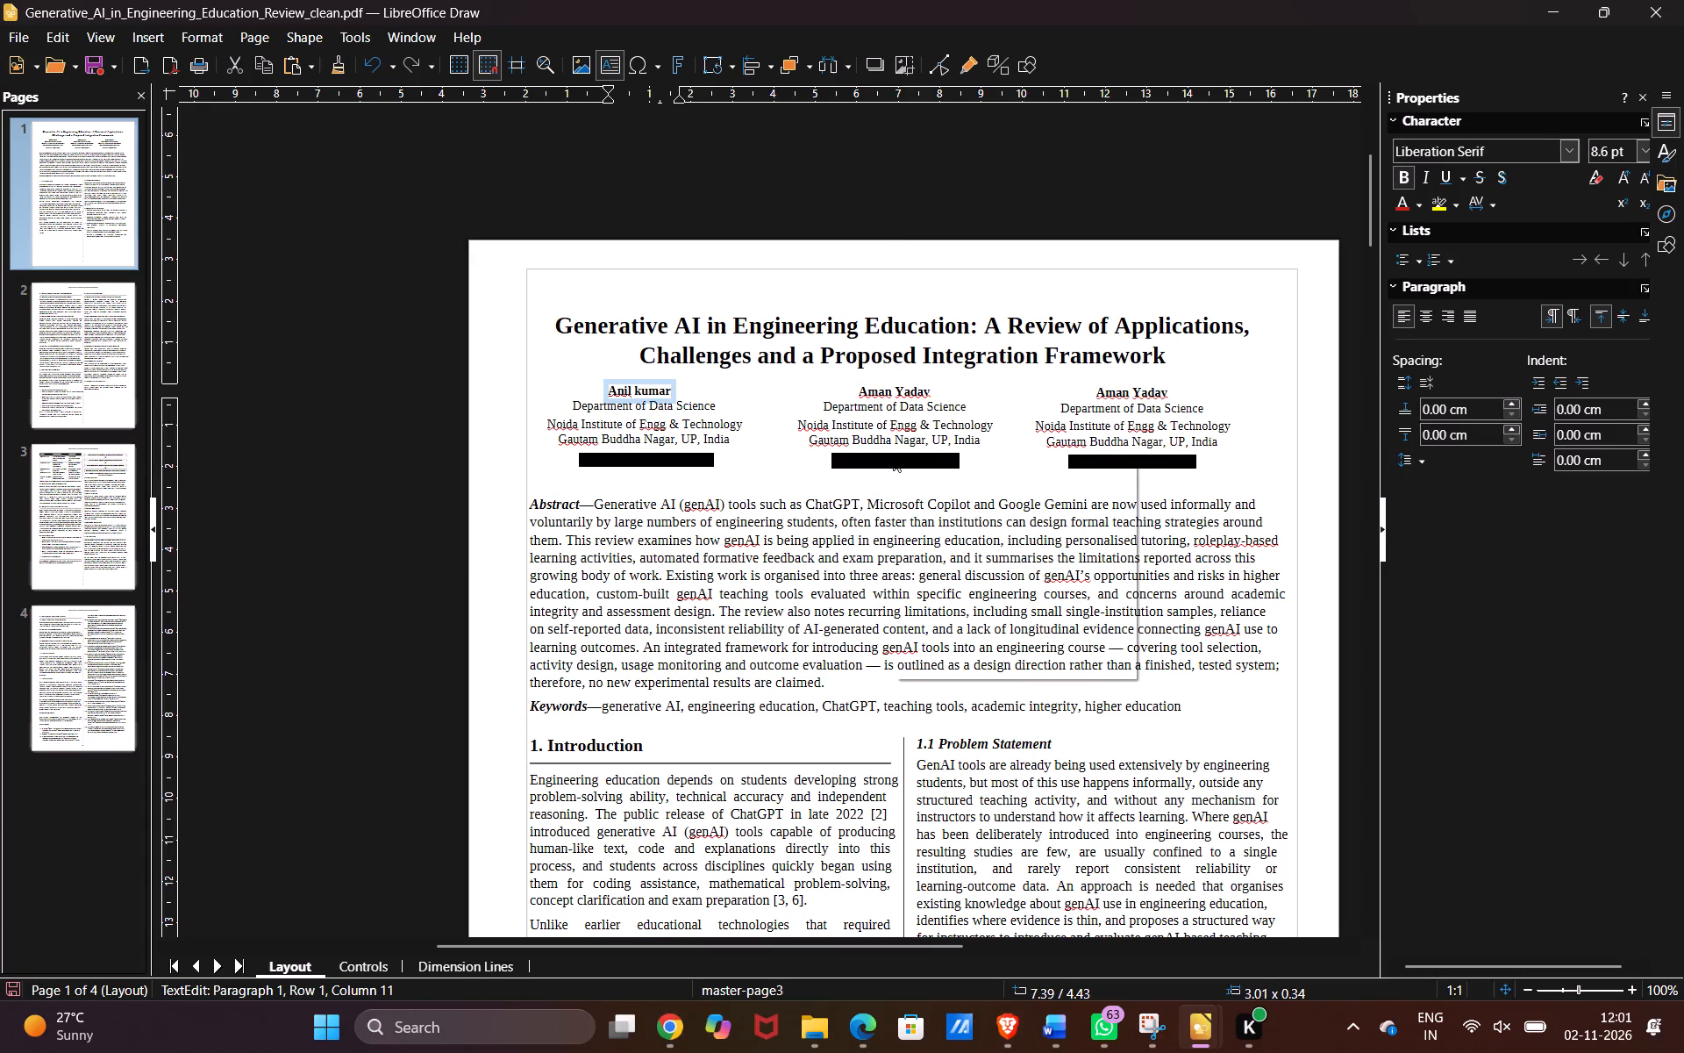
pyautogui.click(780, 459)
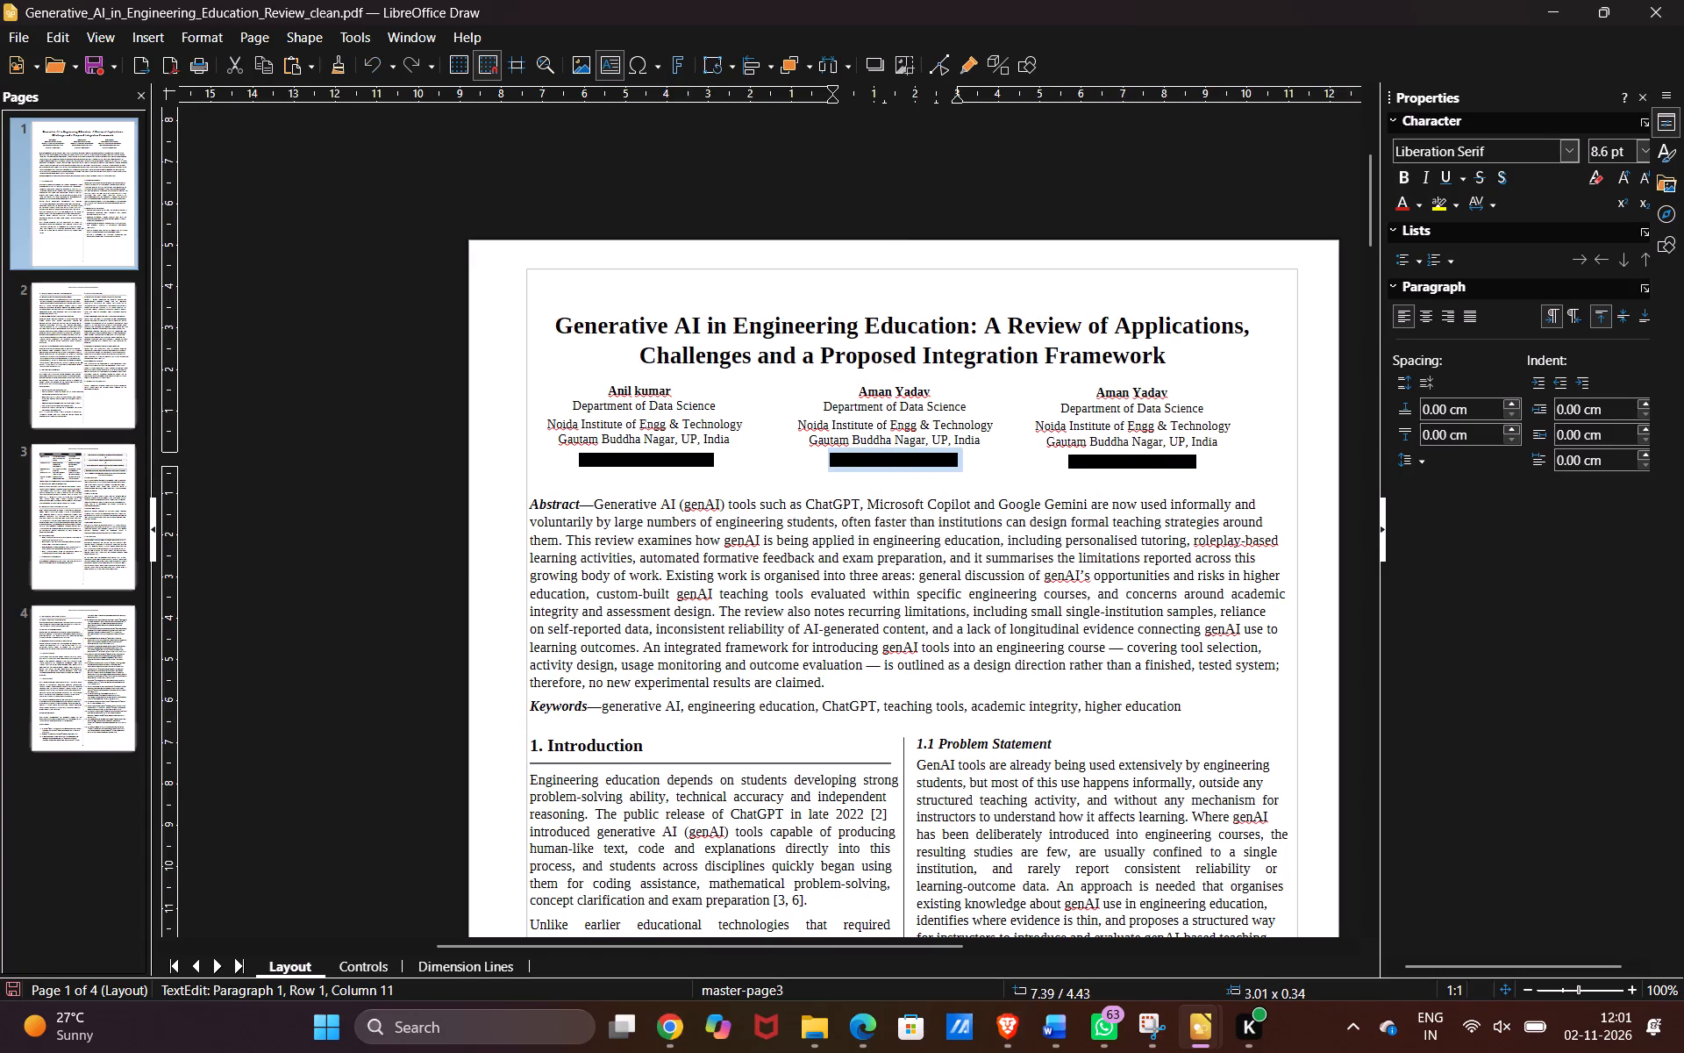
pyautogui.press('Right')
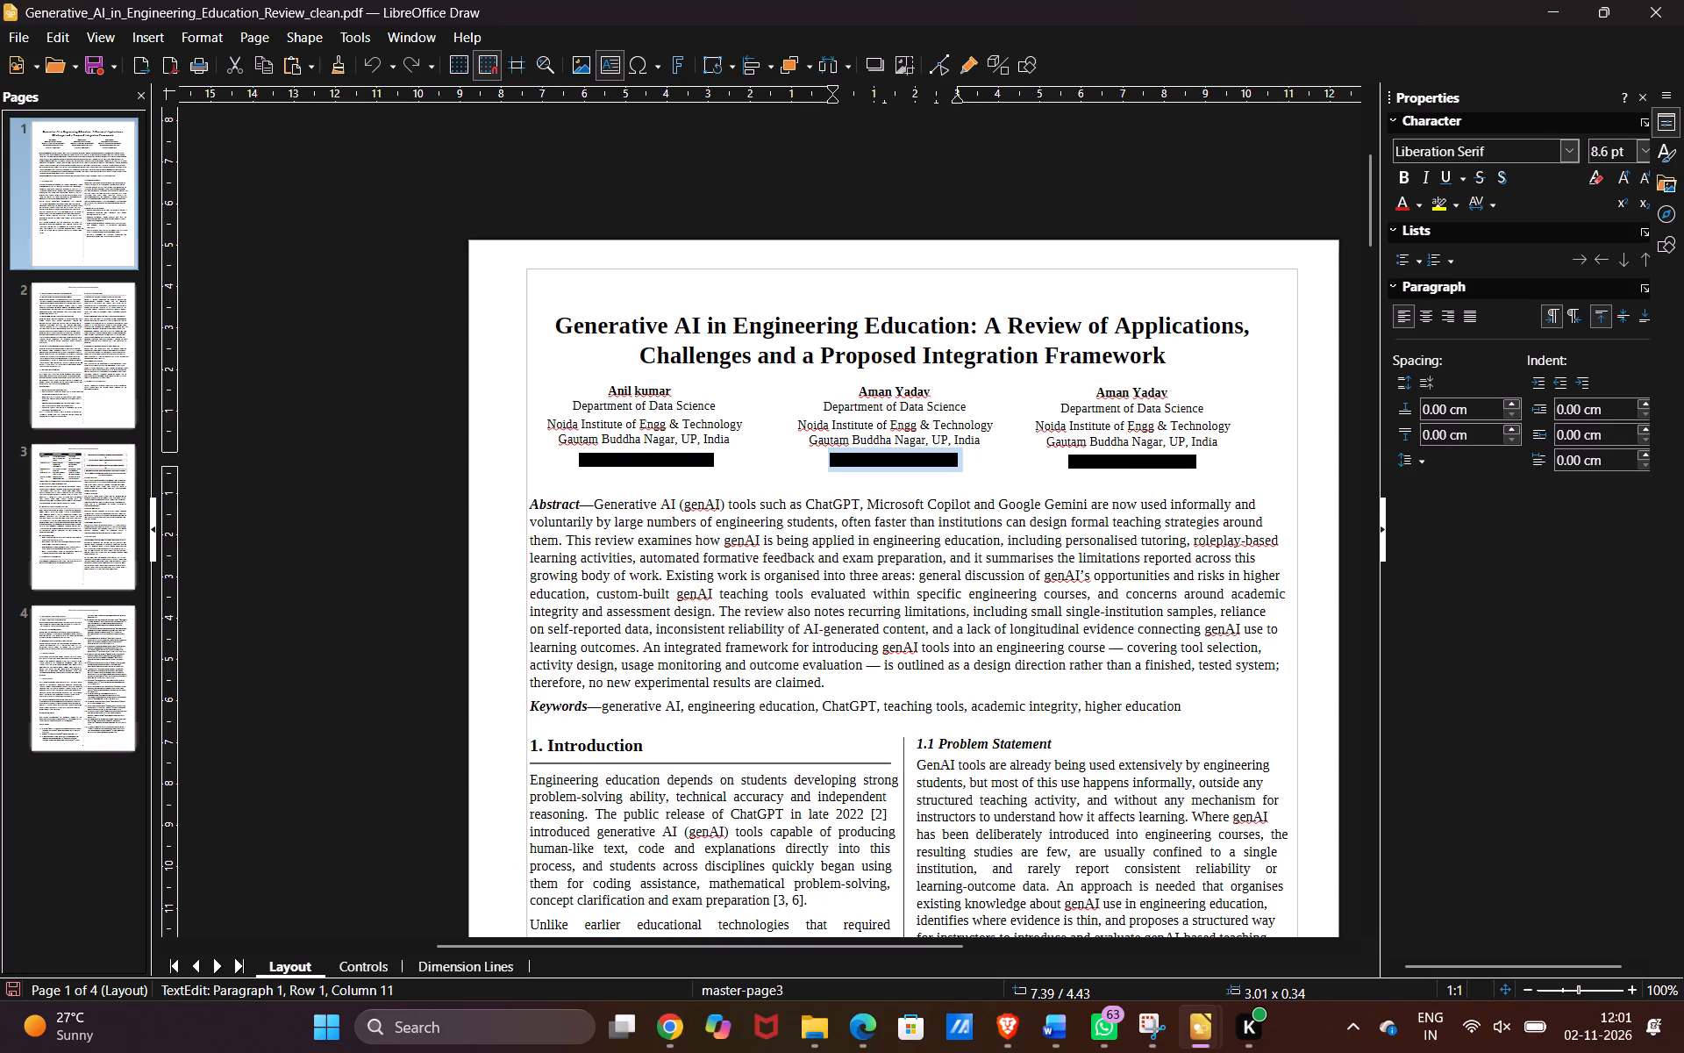
pyautogui.press('BackSpace')
pyautogui.press('BackSpace')
pyautogui.press('BackSpace')
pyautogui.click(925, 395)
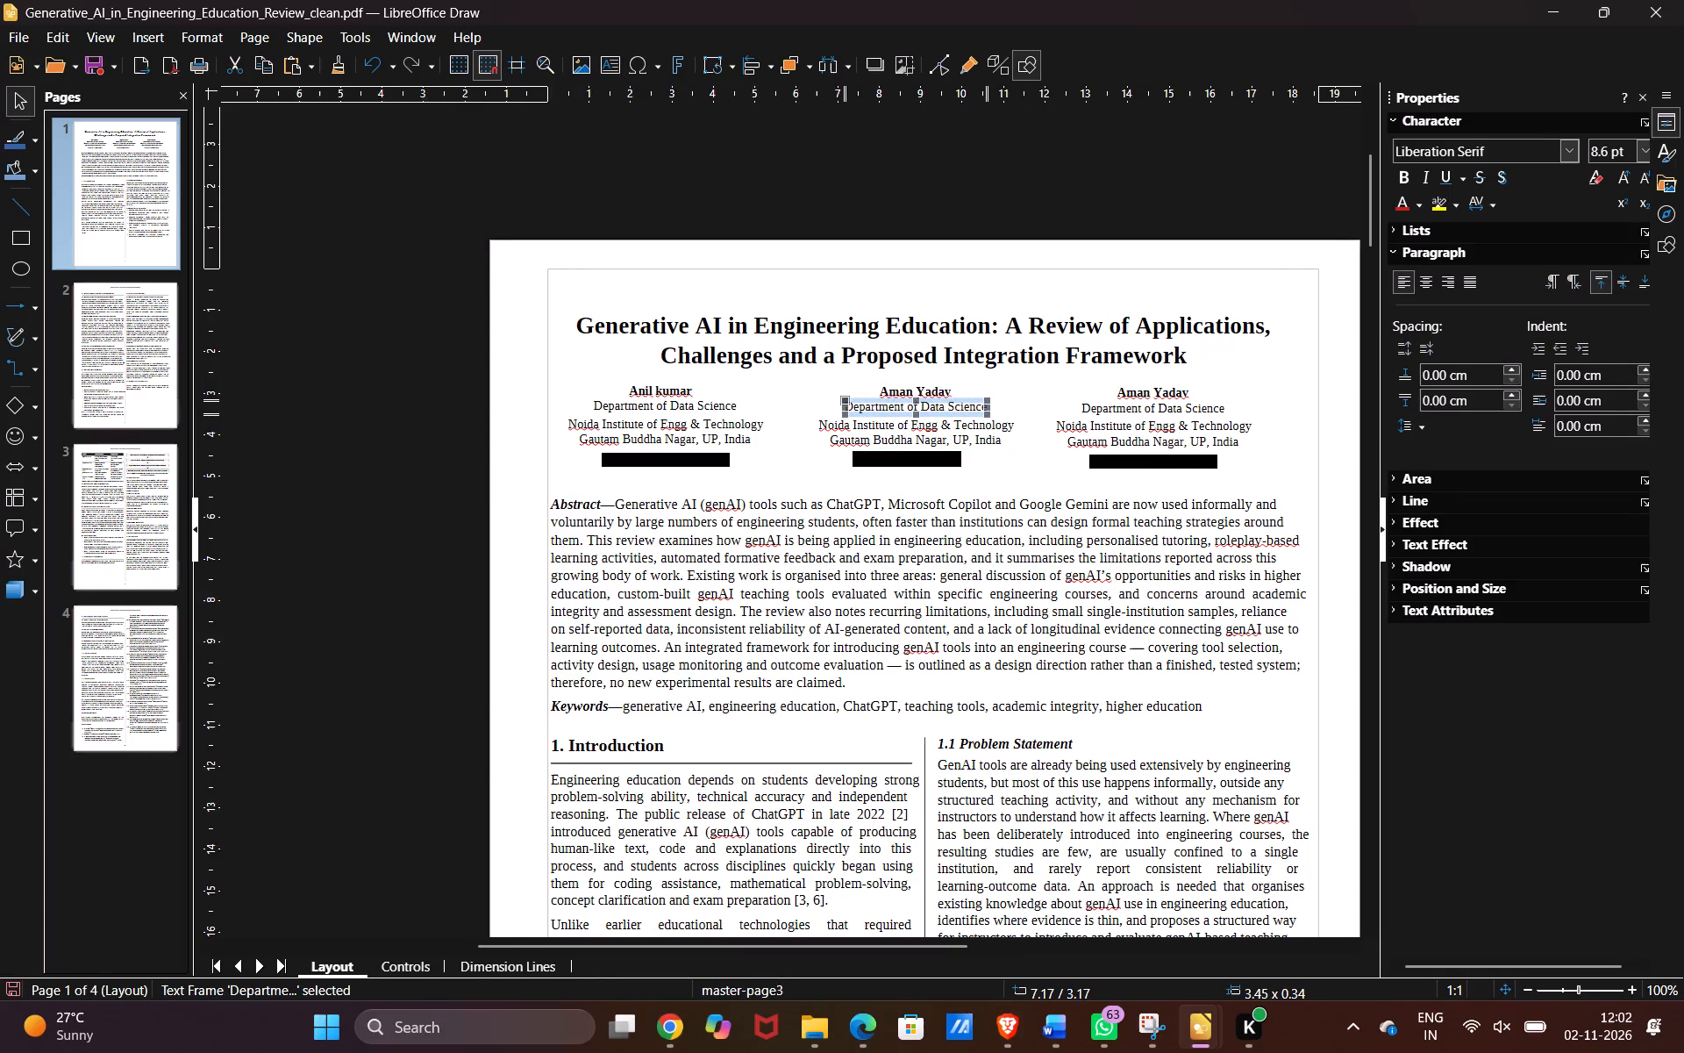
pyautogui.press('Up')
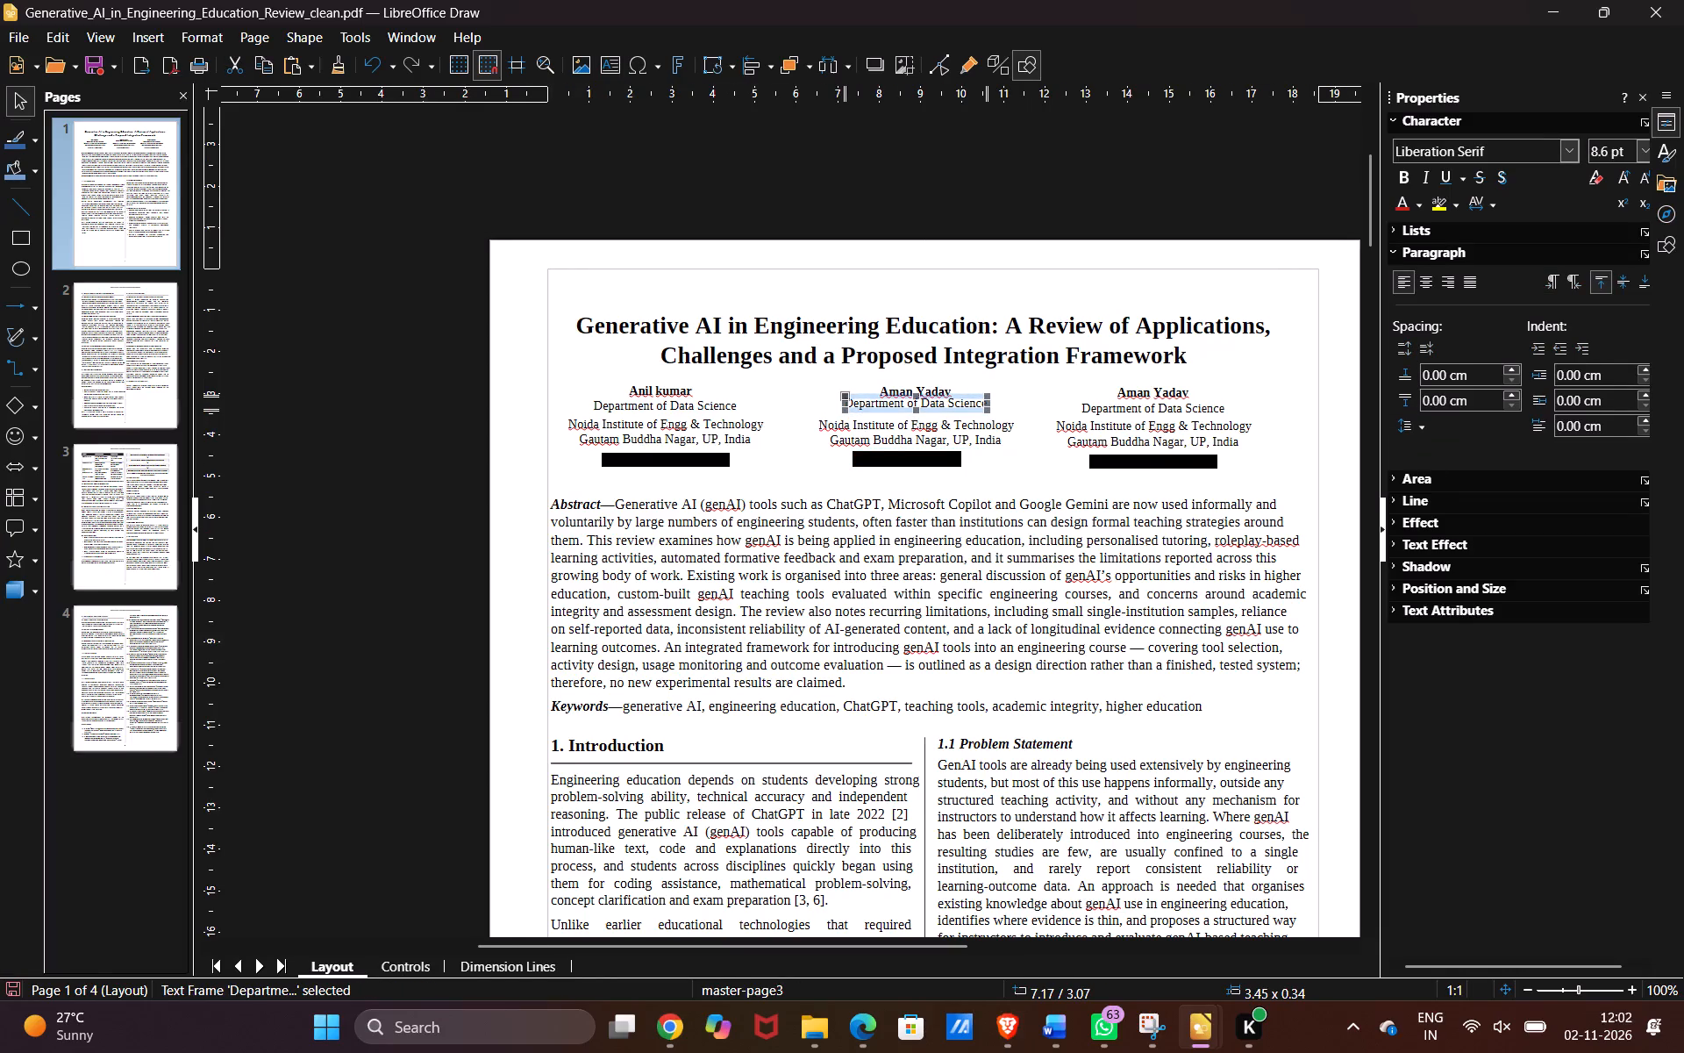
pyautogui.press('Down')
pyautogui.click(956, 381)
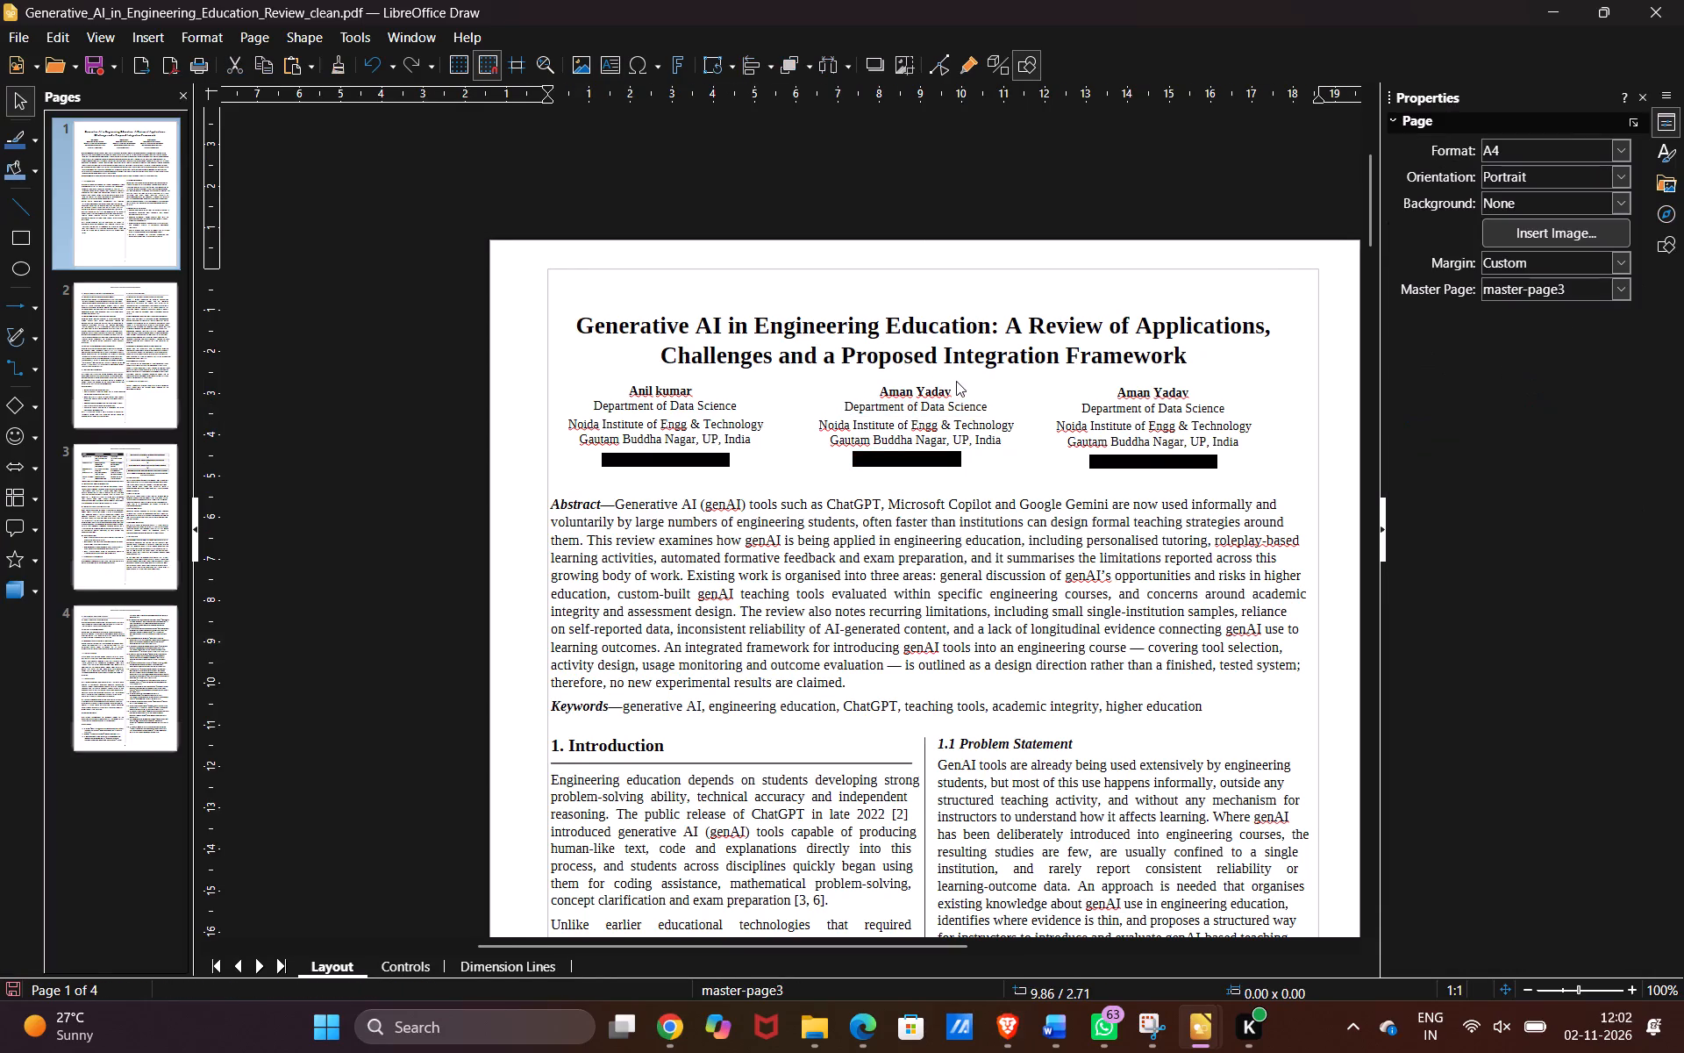
# Replace the name in the middle author block with the second author's first name and a trailing space.
pyautogui.click(940, 394)
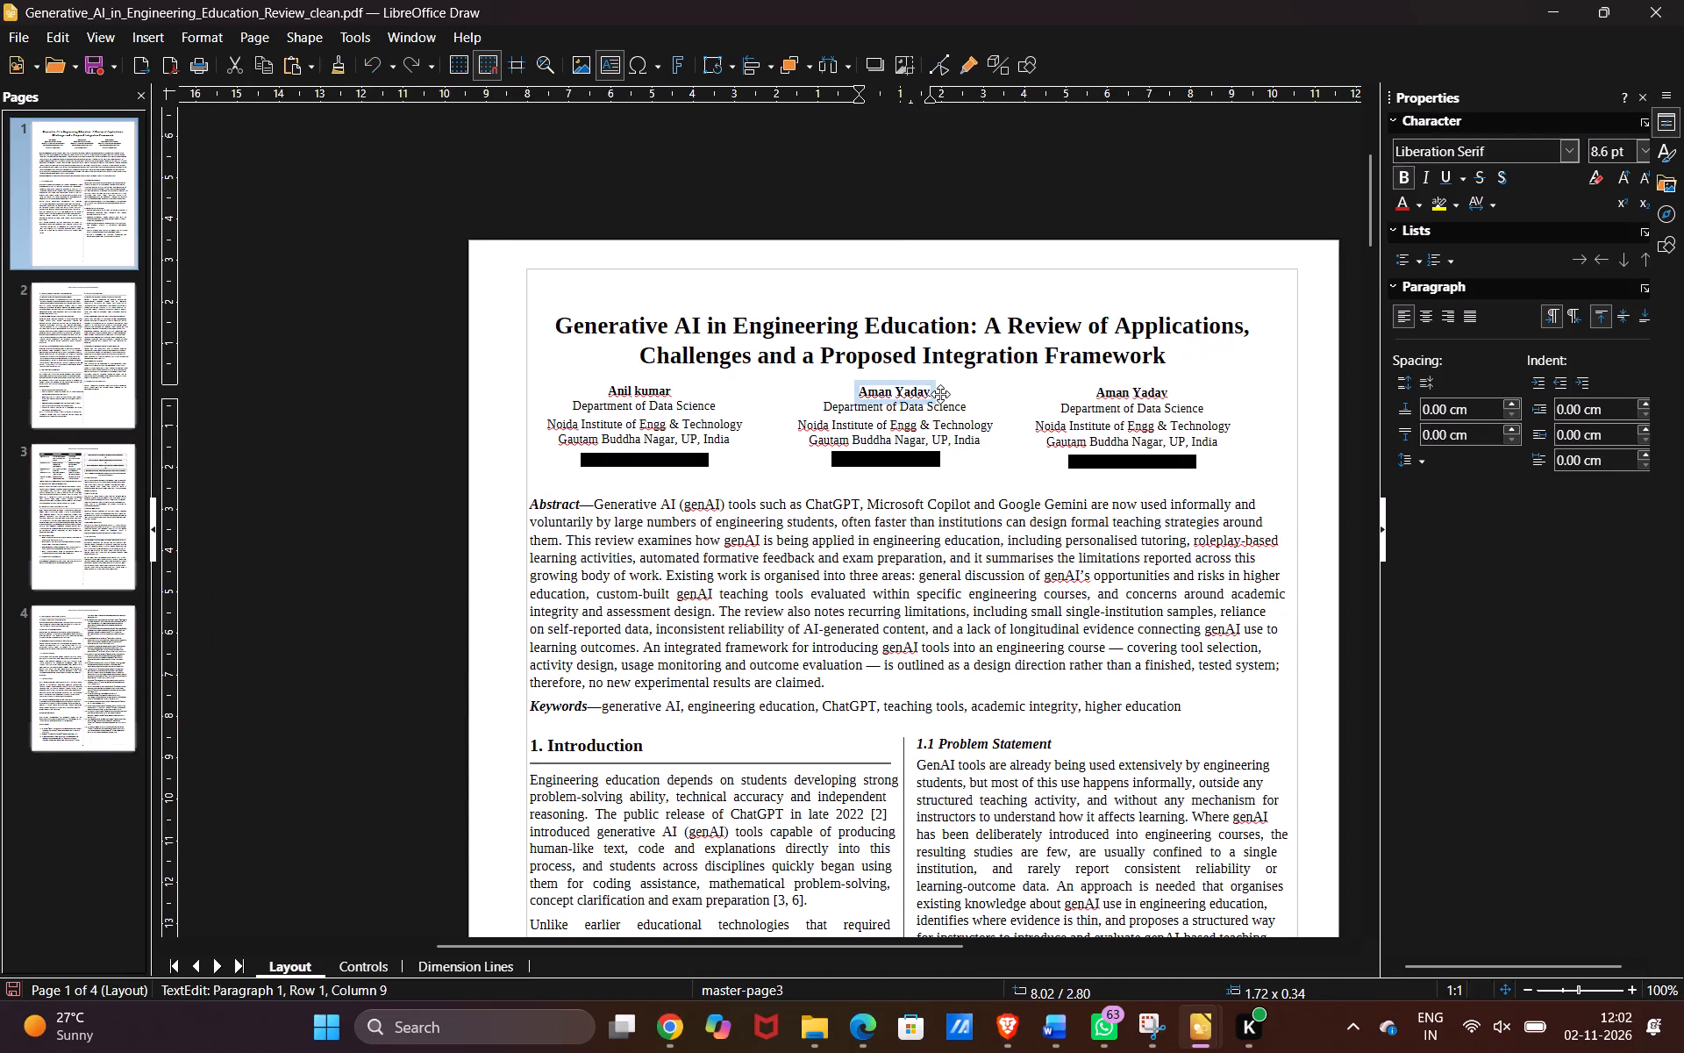
pyautogui.press('Right')
pyautogui.press('Right')
pyautogui.press('BackSpace')
pyautogui.press('BackSpace')
pyautogui.press('BackSpace')
pyautogui.press('BackSpace')
pyautogui.press('BackSpace')
pyautogui.press('BackSpace')
pyautogui.press('BackSpace')
pyautogui.press('BackSpace')
pyautogui.press('BackSpace')
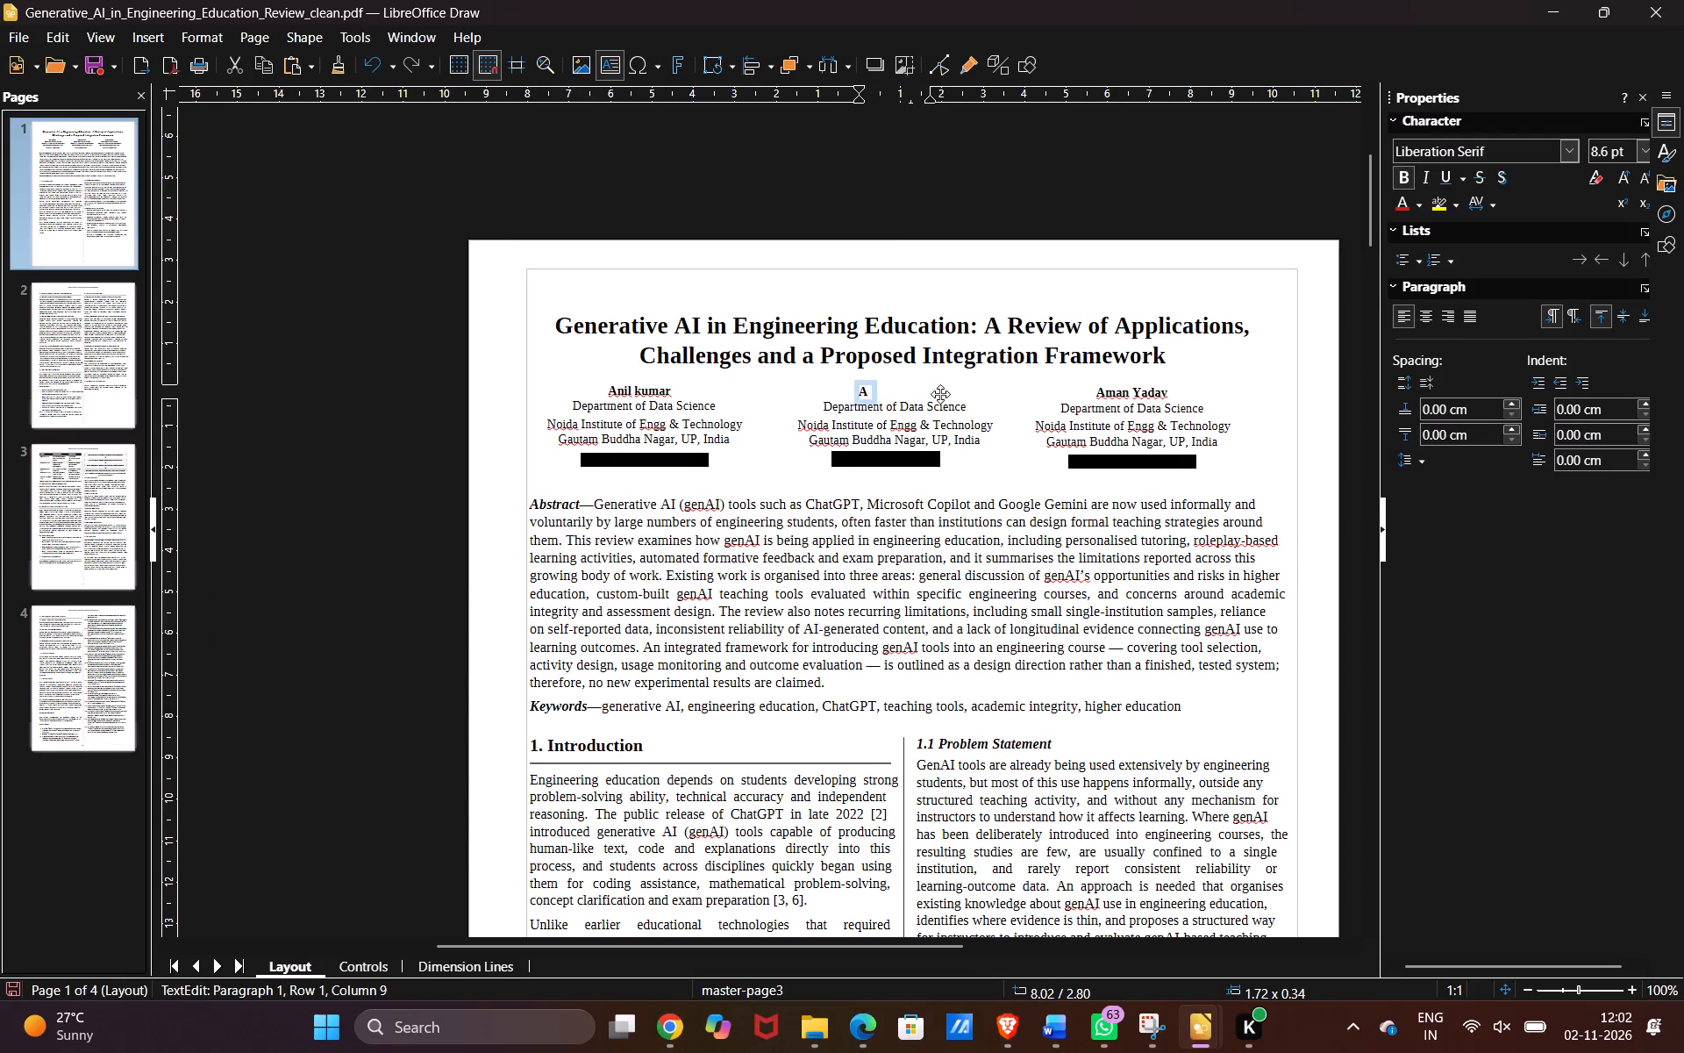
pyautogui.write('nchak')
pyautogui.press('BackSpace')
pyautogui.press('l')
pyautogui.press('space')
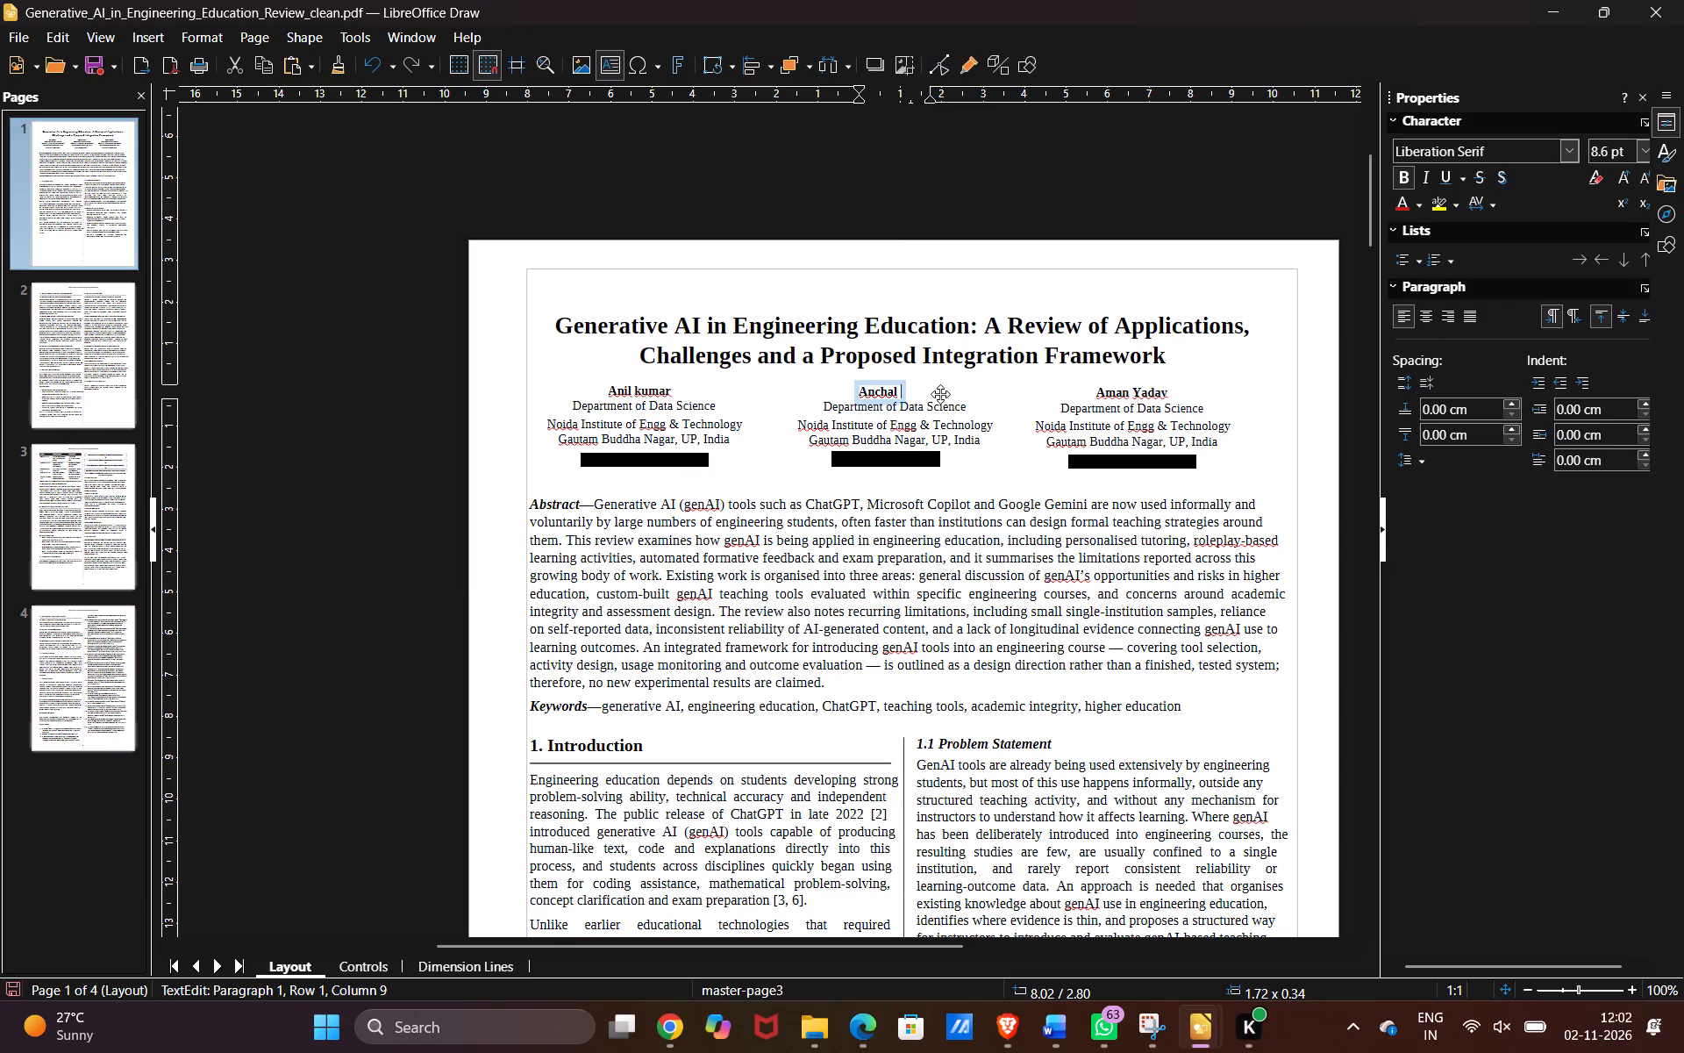
# Correct the first name in the middle author block by inserting an "a" after its initial letter.
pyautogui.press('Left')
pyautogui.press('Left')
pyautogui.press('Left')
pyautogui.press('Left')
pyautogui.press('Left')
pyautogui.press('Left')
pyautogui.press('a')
# Add the second author's surname after the first name in the middle author block, with a capital initial.
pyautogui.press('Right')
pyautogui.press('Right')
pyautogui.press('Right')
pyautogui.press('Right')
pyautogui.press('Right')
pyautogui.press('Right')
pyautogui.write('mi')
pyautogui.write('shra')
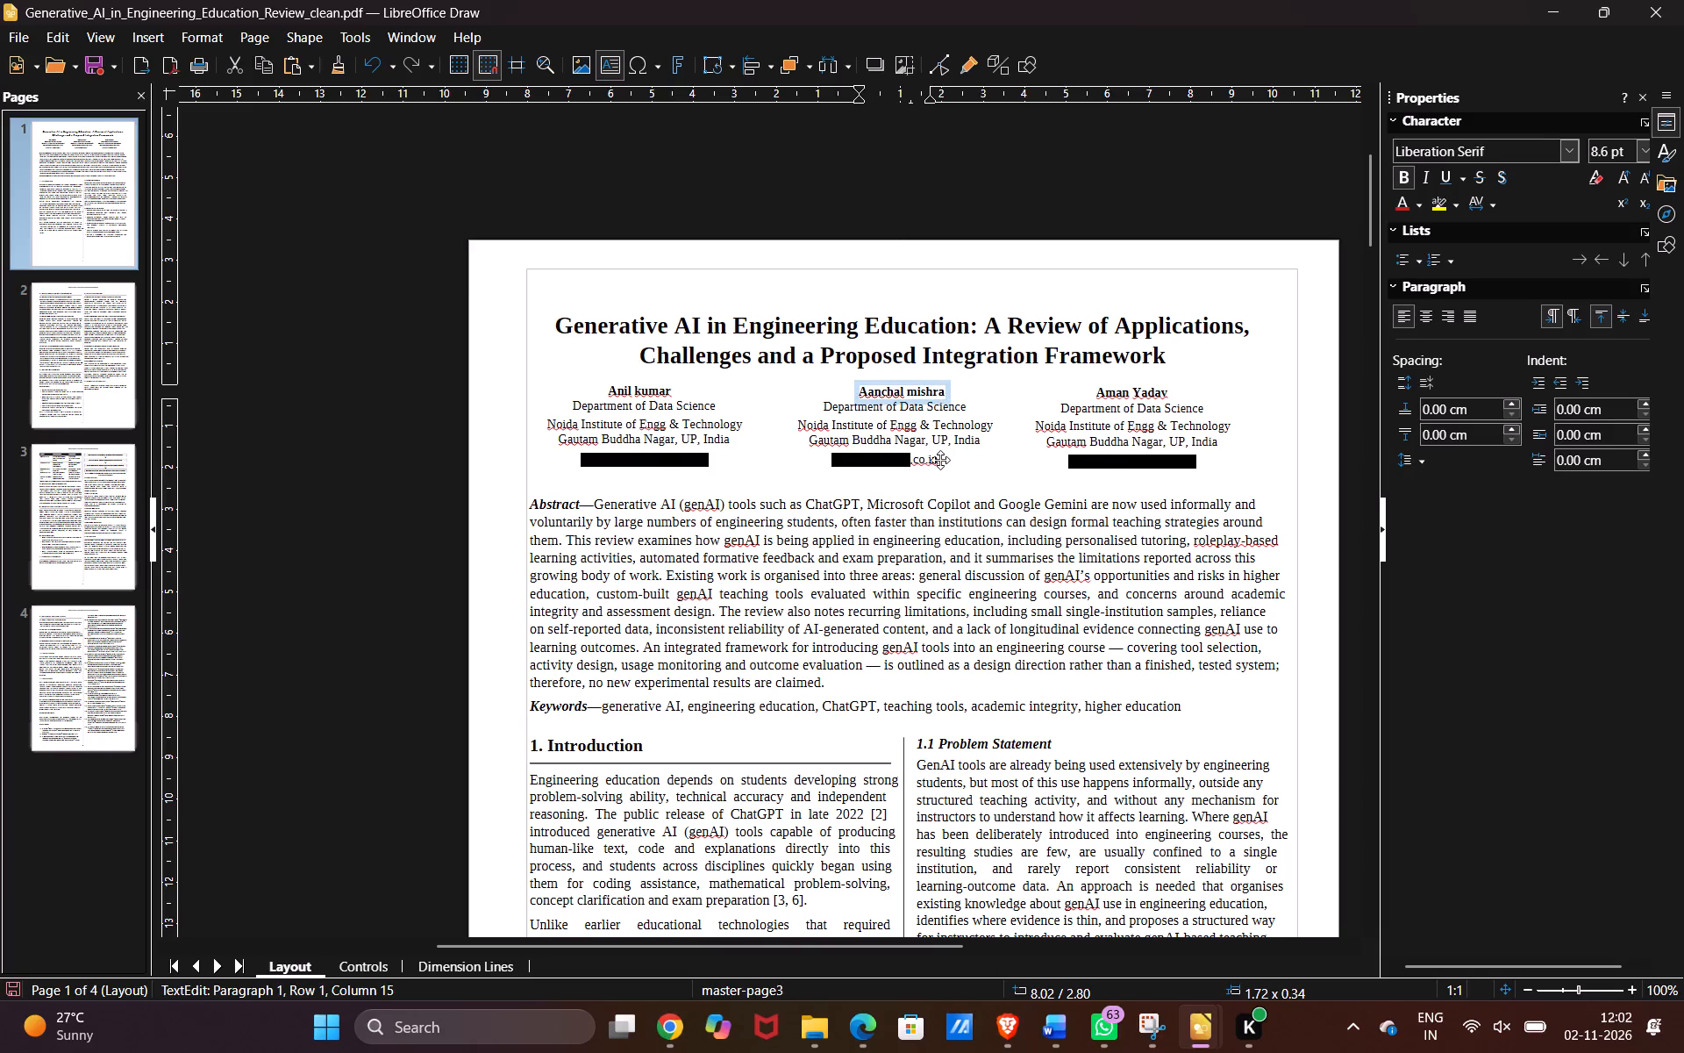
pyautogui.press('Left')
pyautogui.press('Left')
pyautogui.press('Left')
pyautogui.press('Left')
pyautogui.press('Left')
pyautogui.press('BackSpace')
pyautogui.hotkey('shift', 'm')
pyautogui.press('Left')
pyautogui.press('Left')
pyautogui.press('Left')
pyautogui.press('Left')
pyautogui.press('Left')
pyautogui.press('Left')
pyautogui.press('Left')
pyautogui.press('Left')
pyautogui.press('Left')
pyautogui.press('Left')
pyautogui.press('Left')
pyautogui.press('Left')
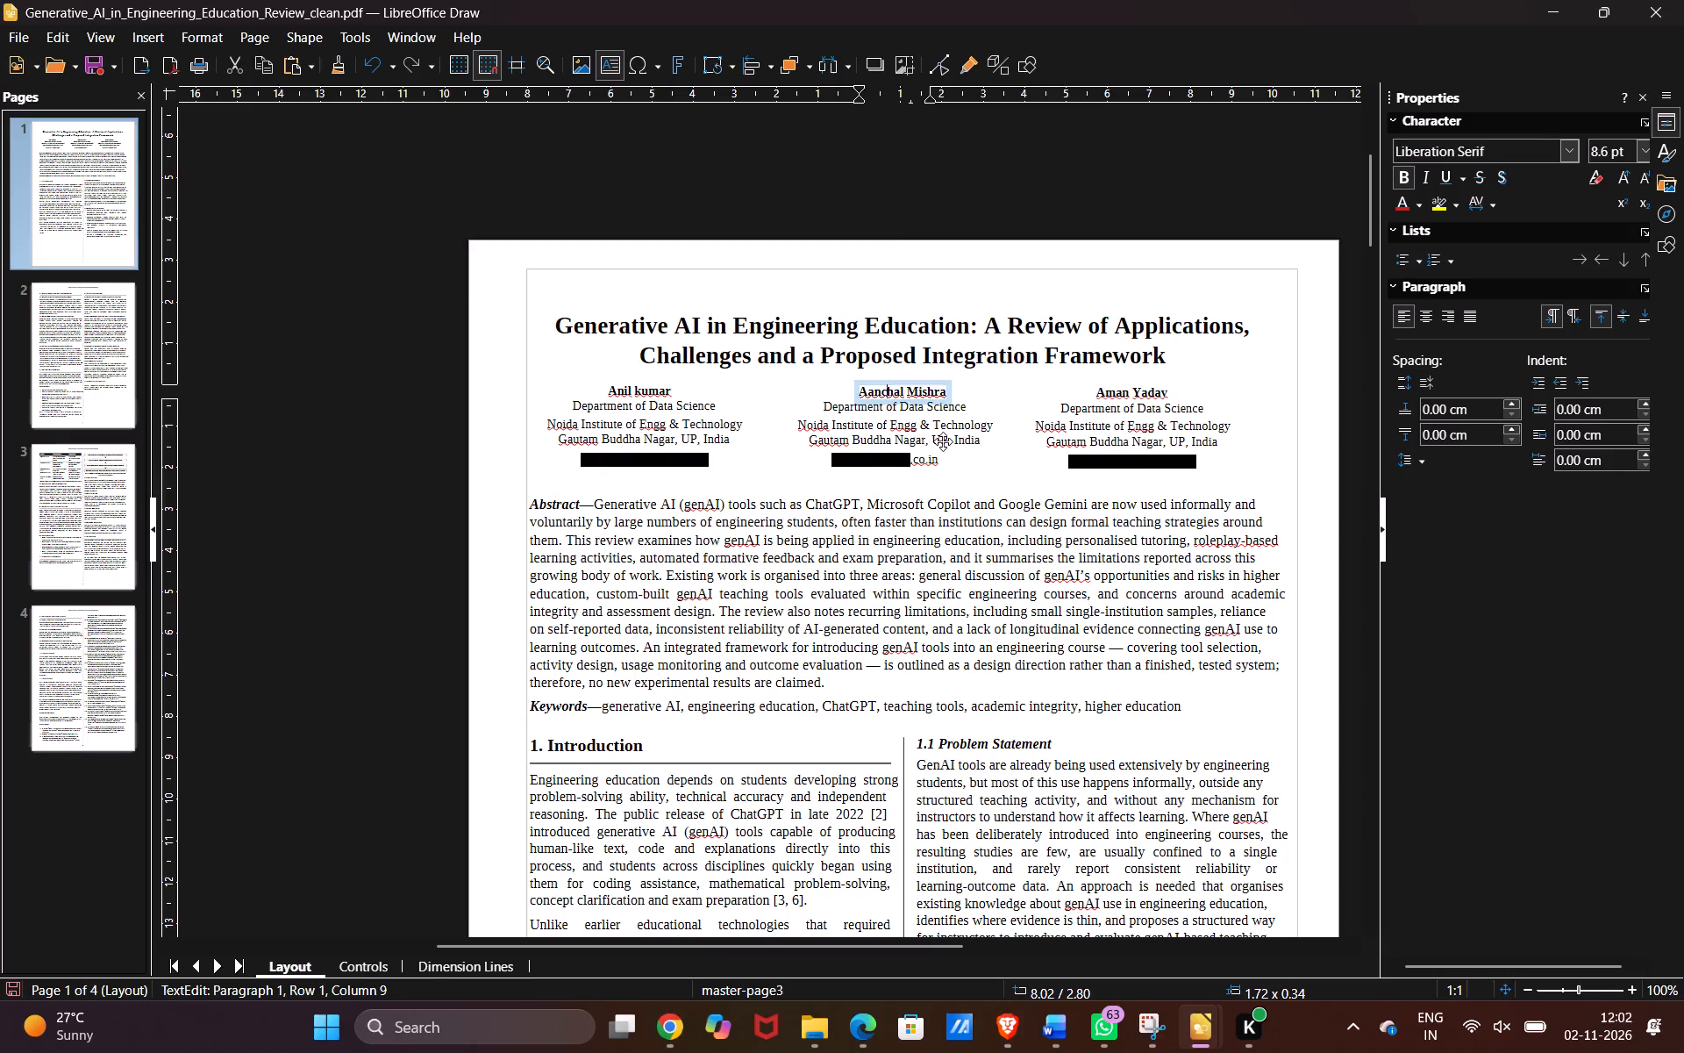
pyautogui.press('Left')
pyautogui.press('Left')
# Insert the second author's three digits into the contact line of the middle author block.
pyautogui.click(879, 462)
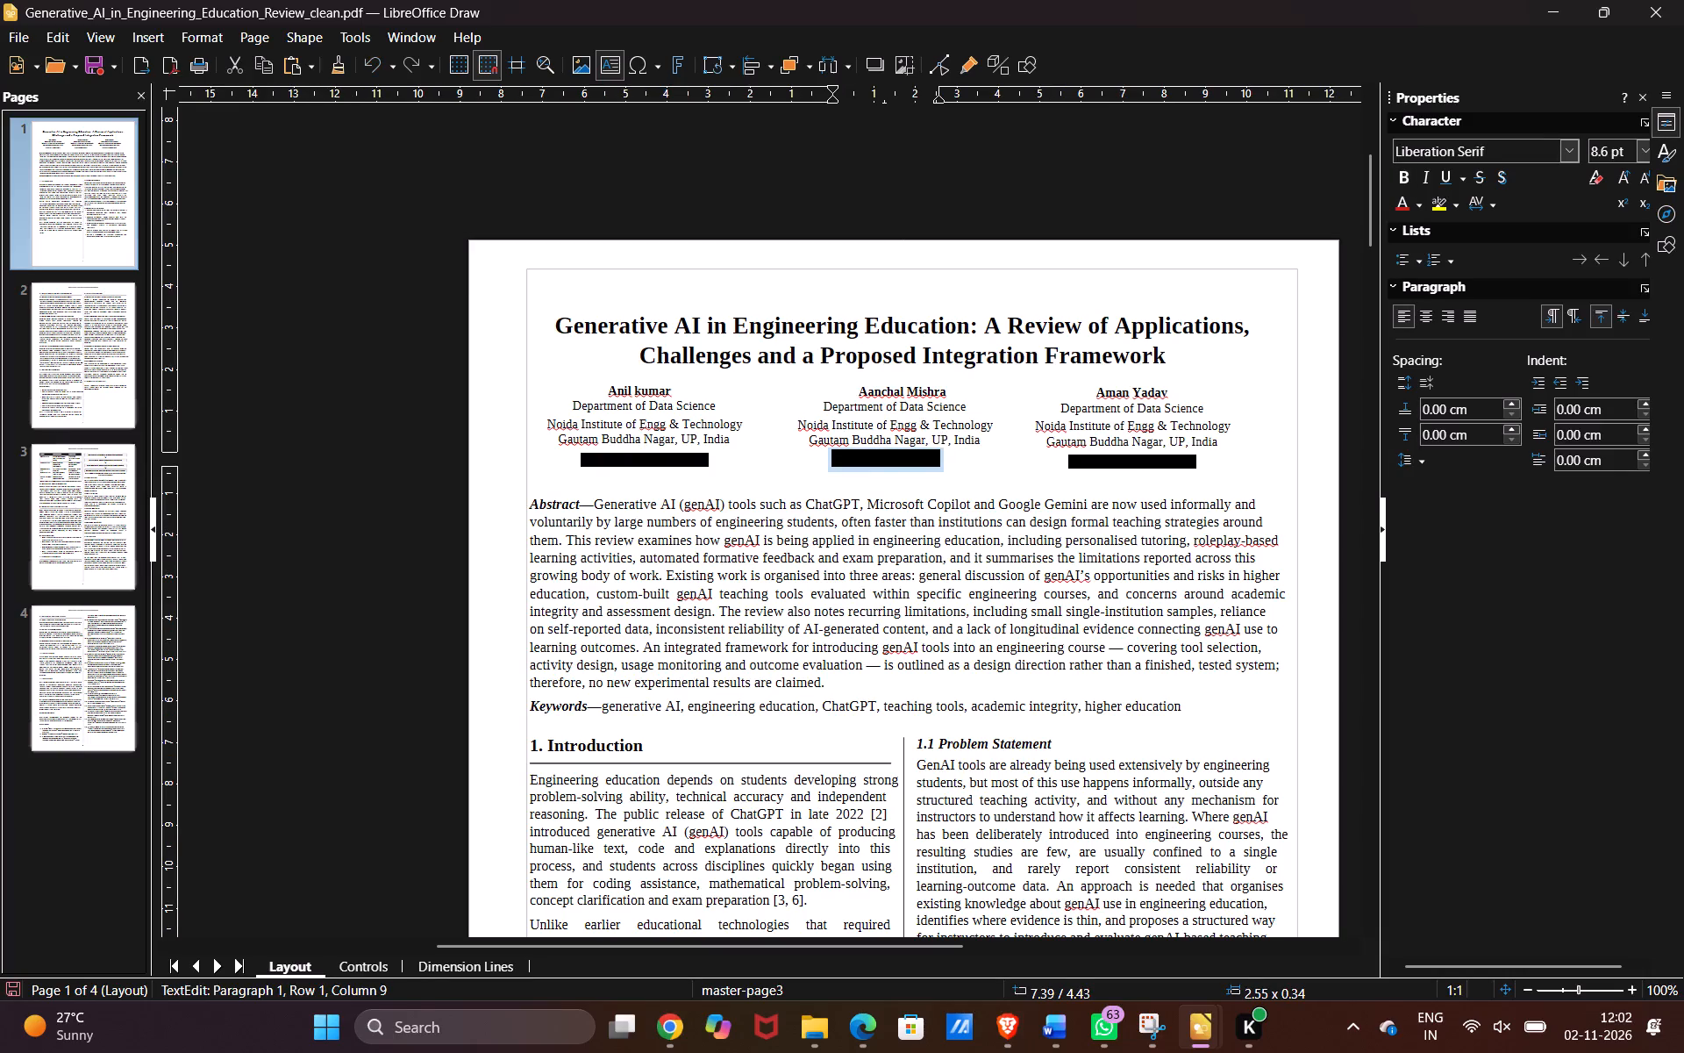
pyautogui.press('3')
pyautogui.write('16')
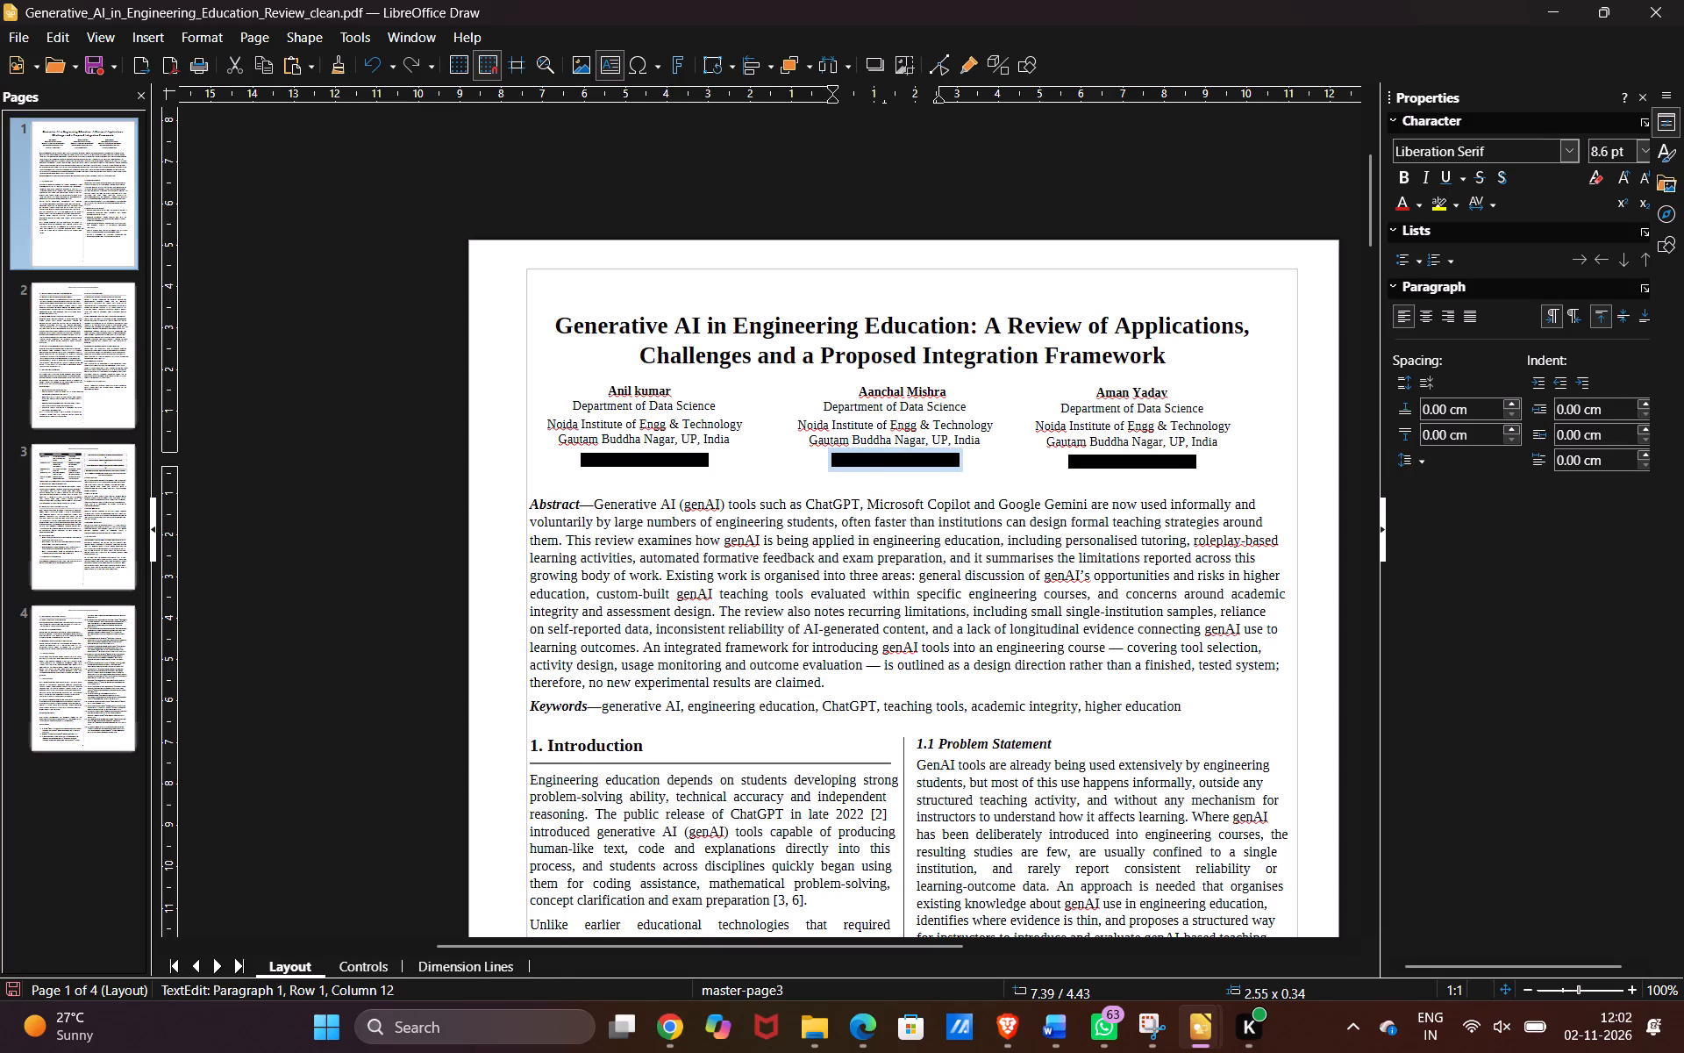
# Capitalise the initial letter of the surname in the first author block.
pyautogui.doubleClick(646, 398)
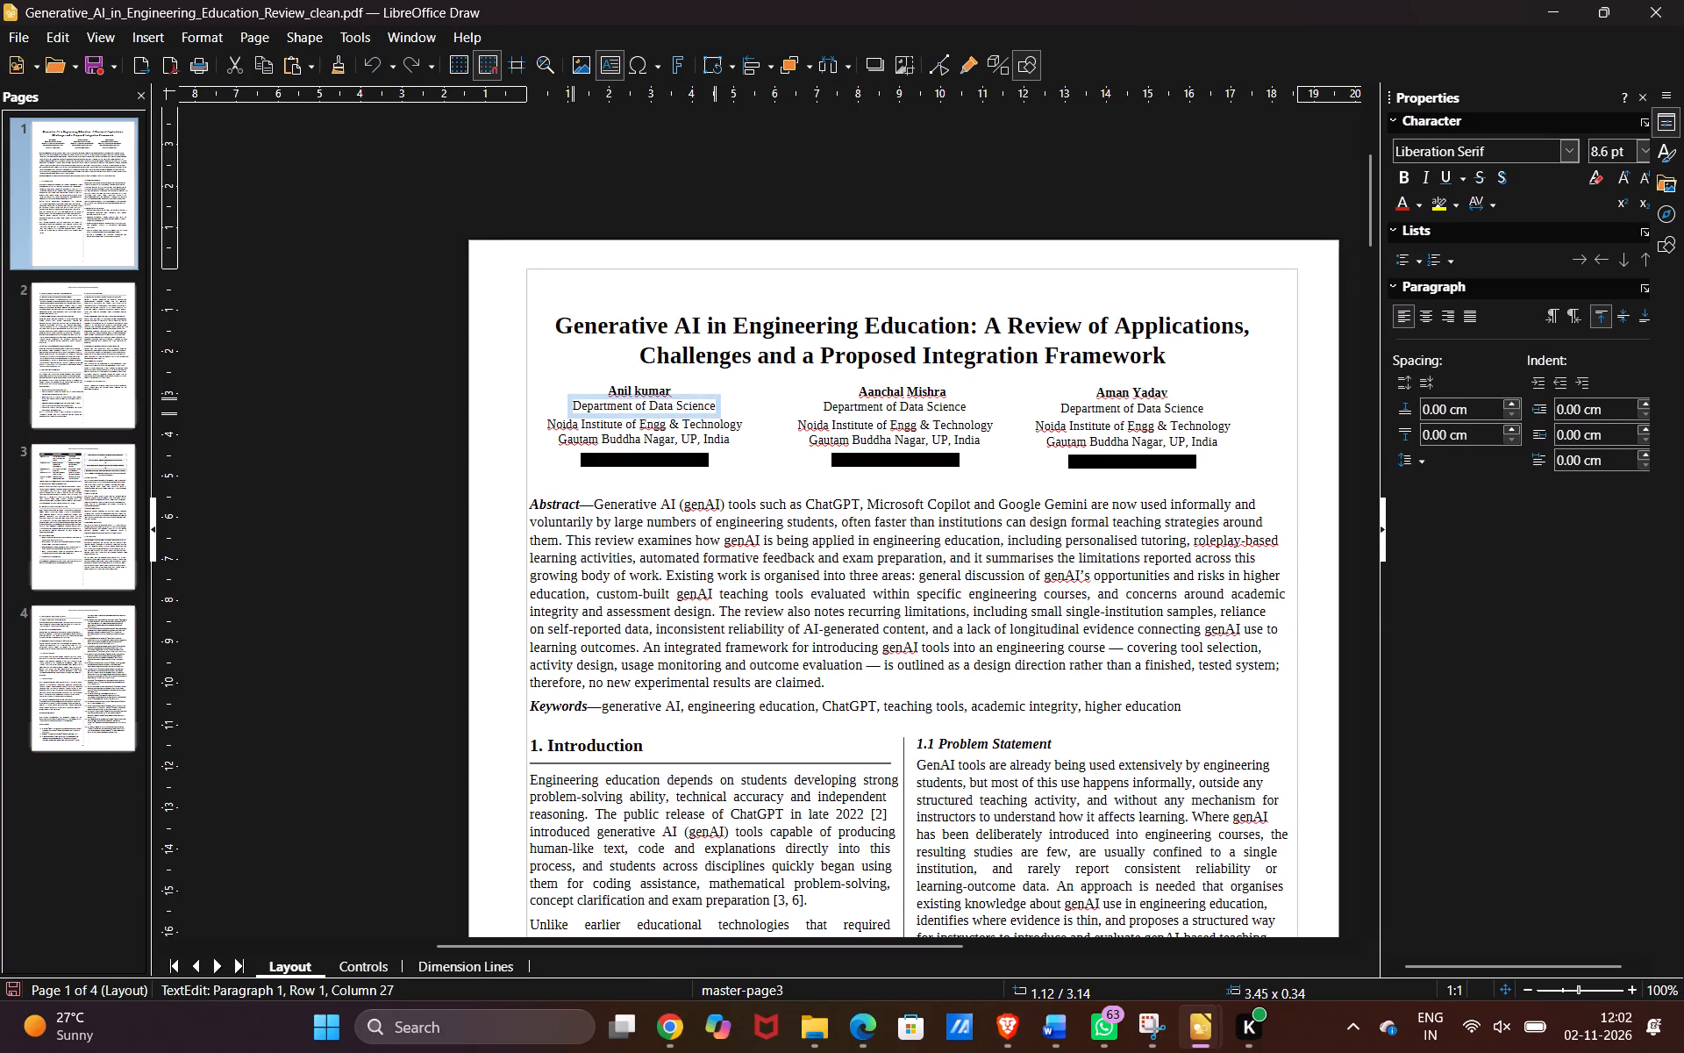
pyautogui.click(633, 390)
pyautogui.press('Right')
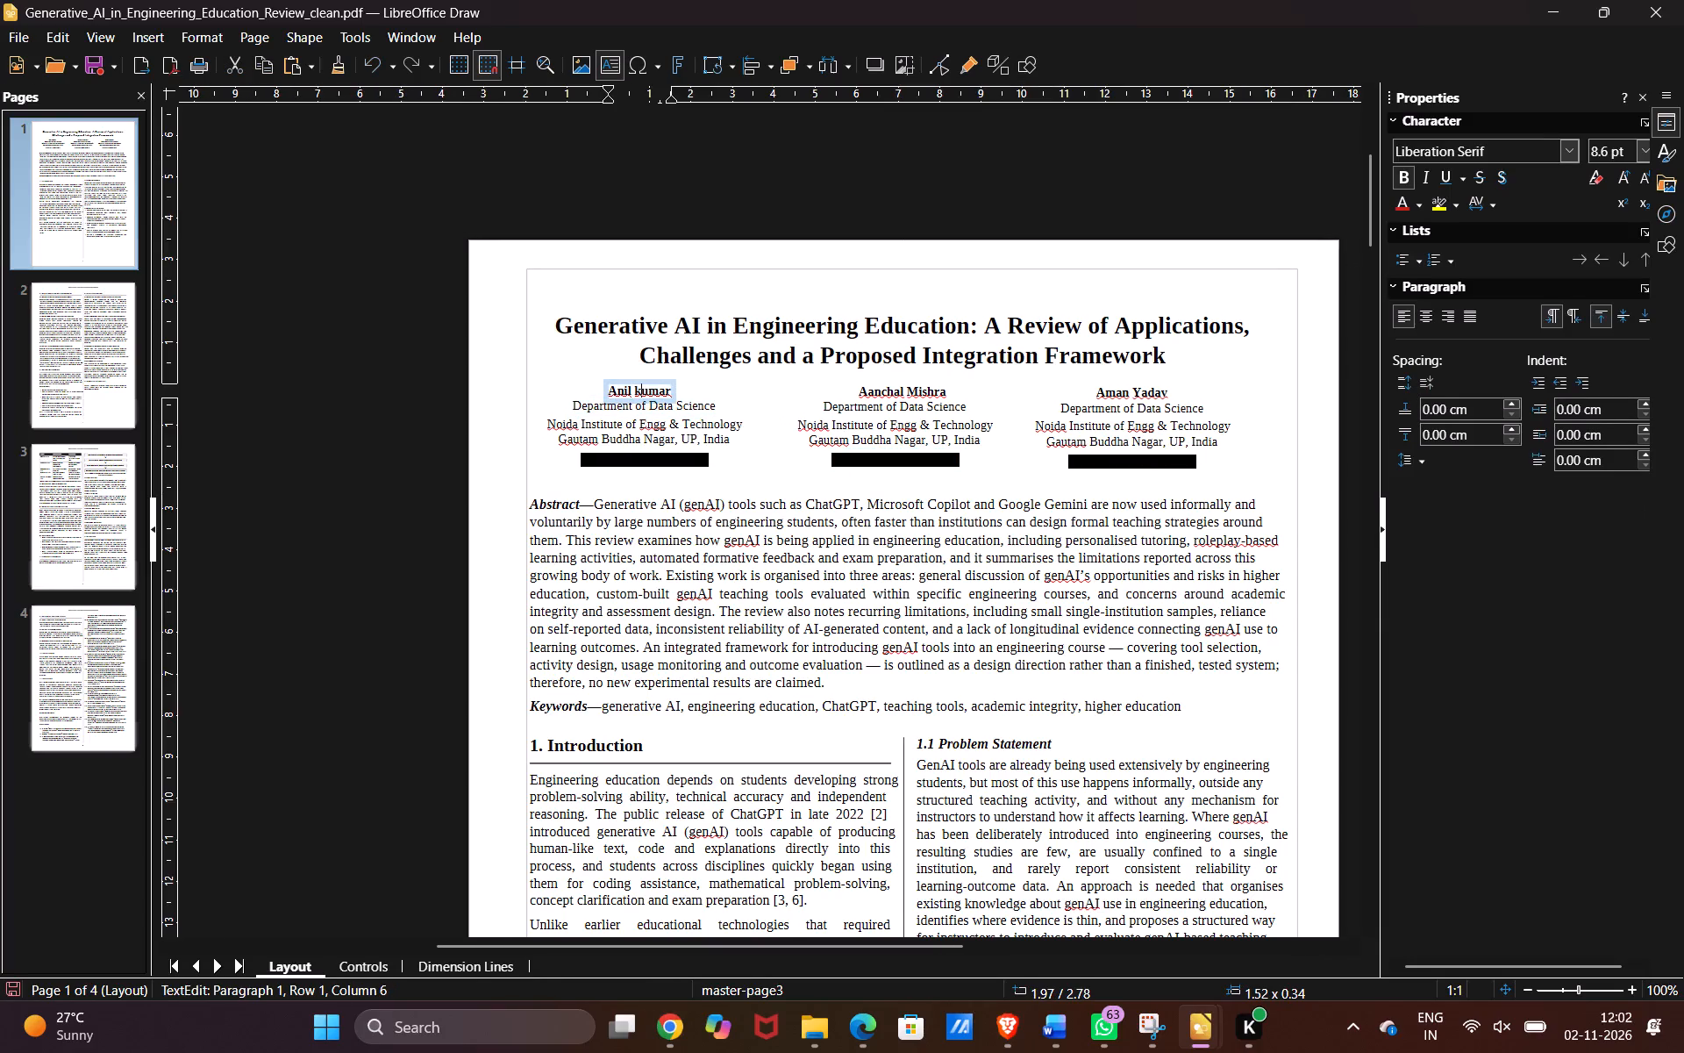
pyautogui.press('BackSpace')
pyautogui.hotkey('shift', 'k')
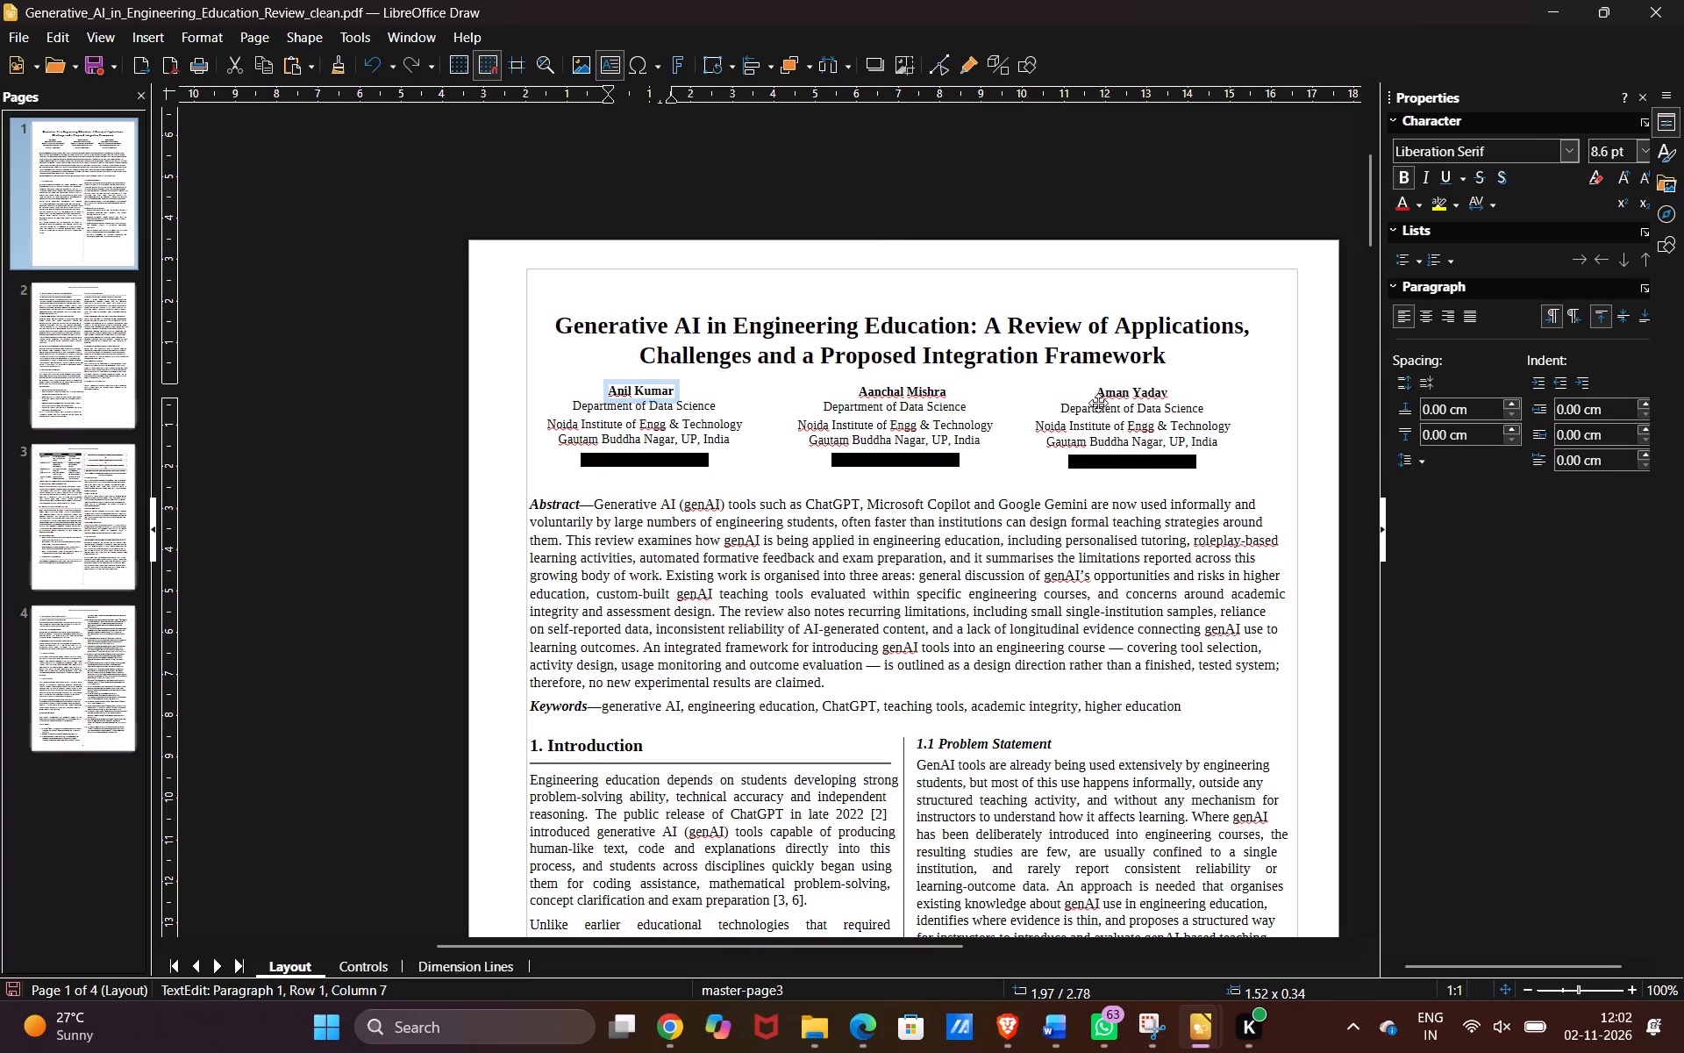
# Delete the running header "Generative AI in Engineering Education — A Review" from page 2.
pyautogui.scroll(-3, 995, 366)
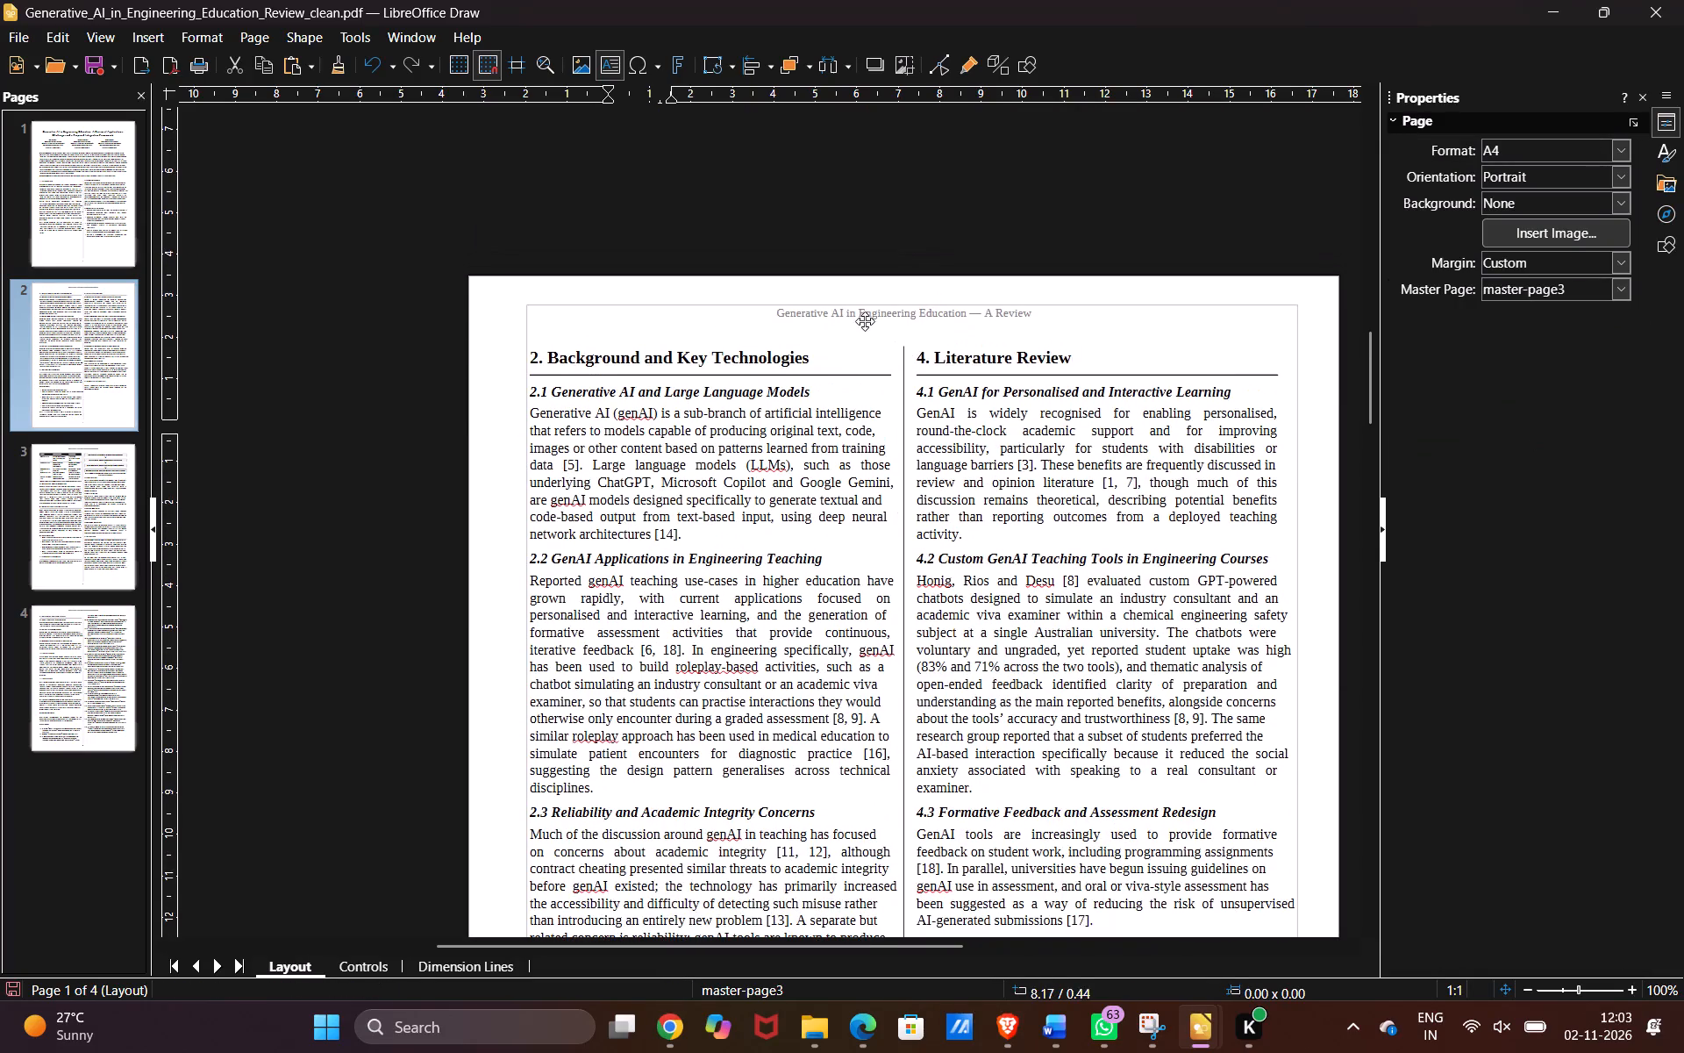
pyautogui.click(864, 315)
pyautogui.press('BackSpace')
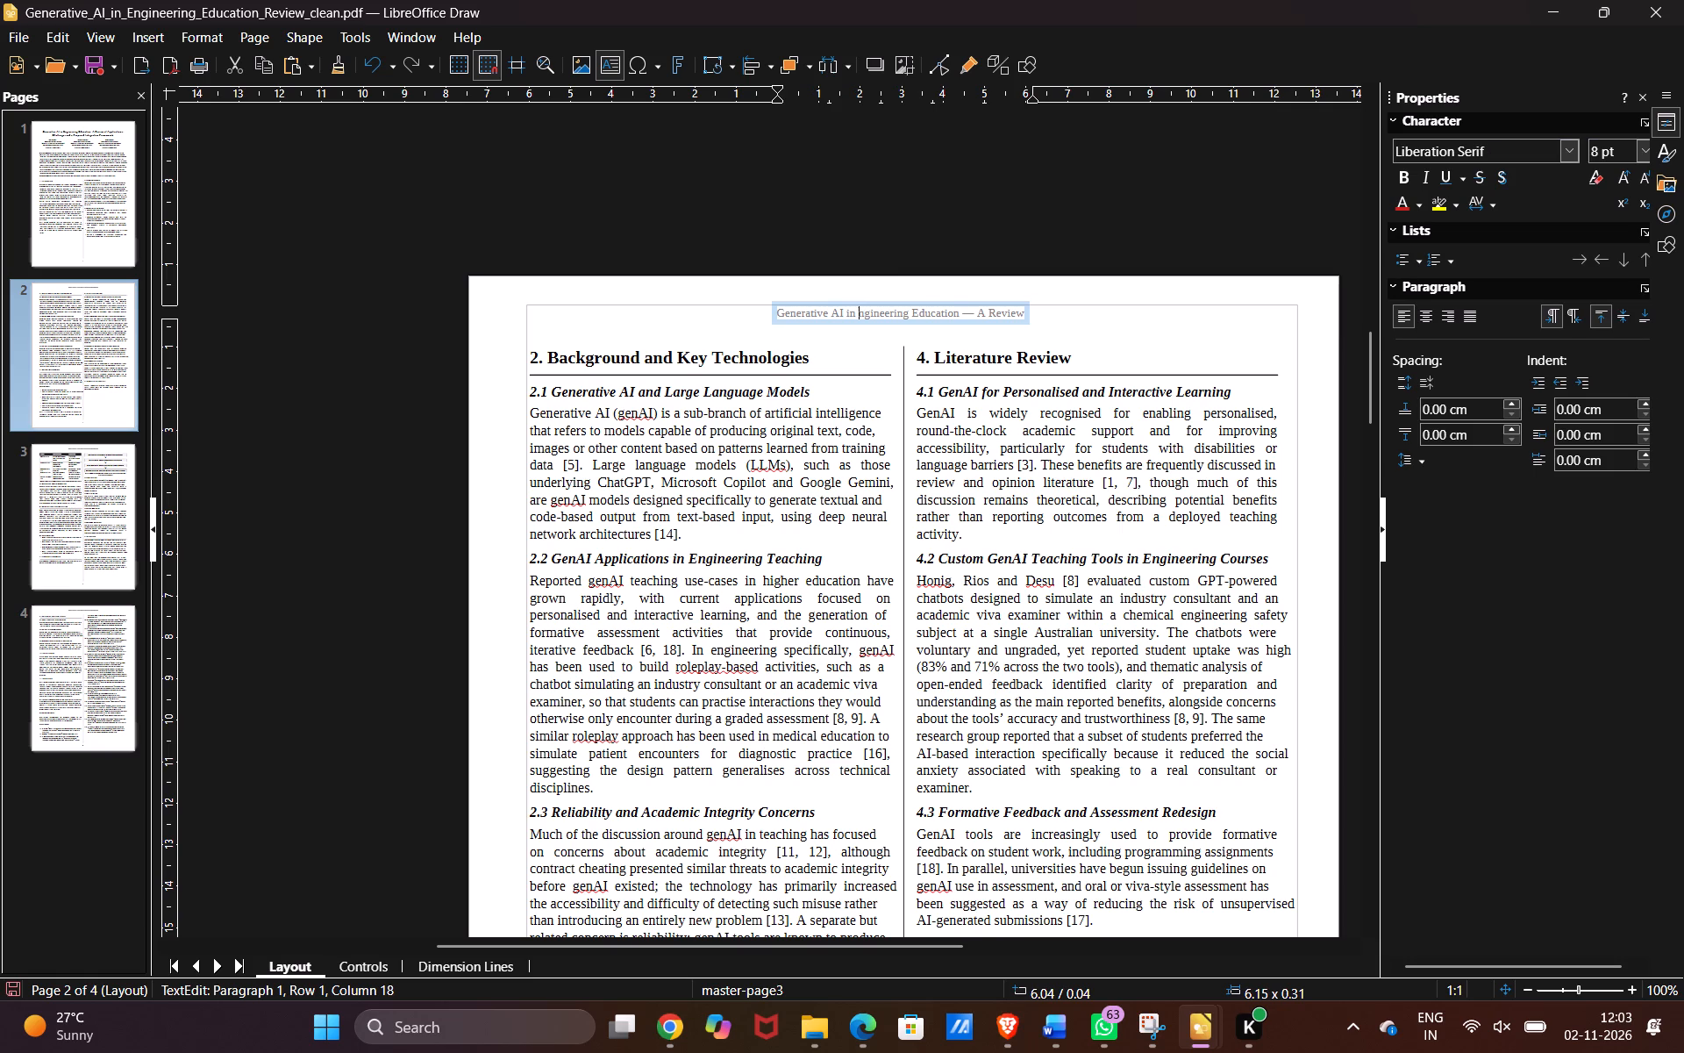
pyautogui.click(771, 310)
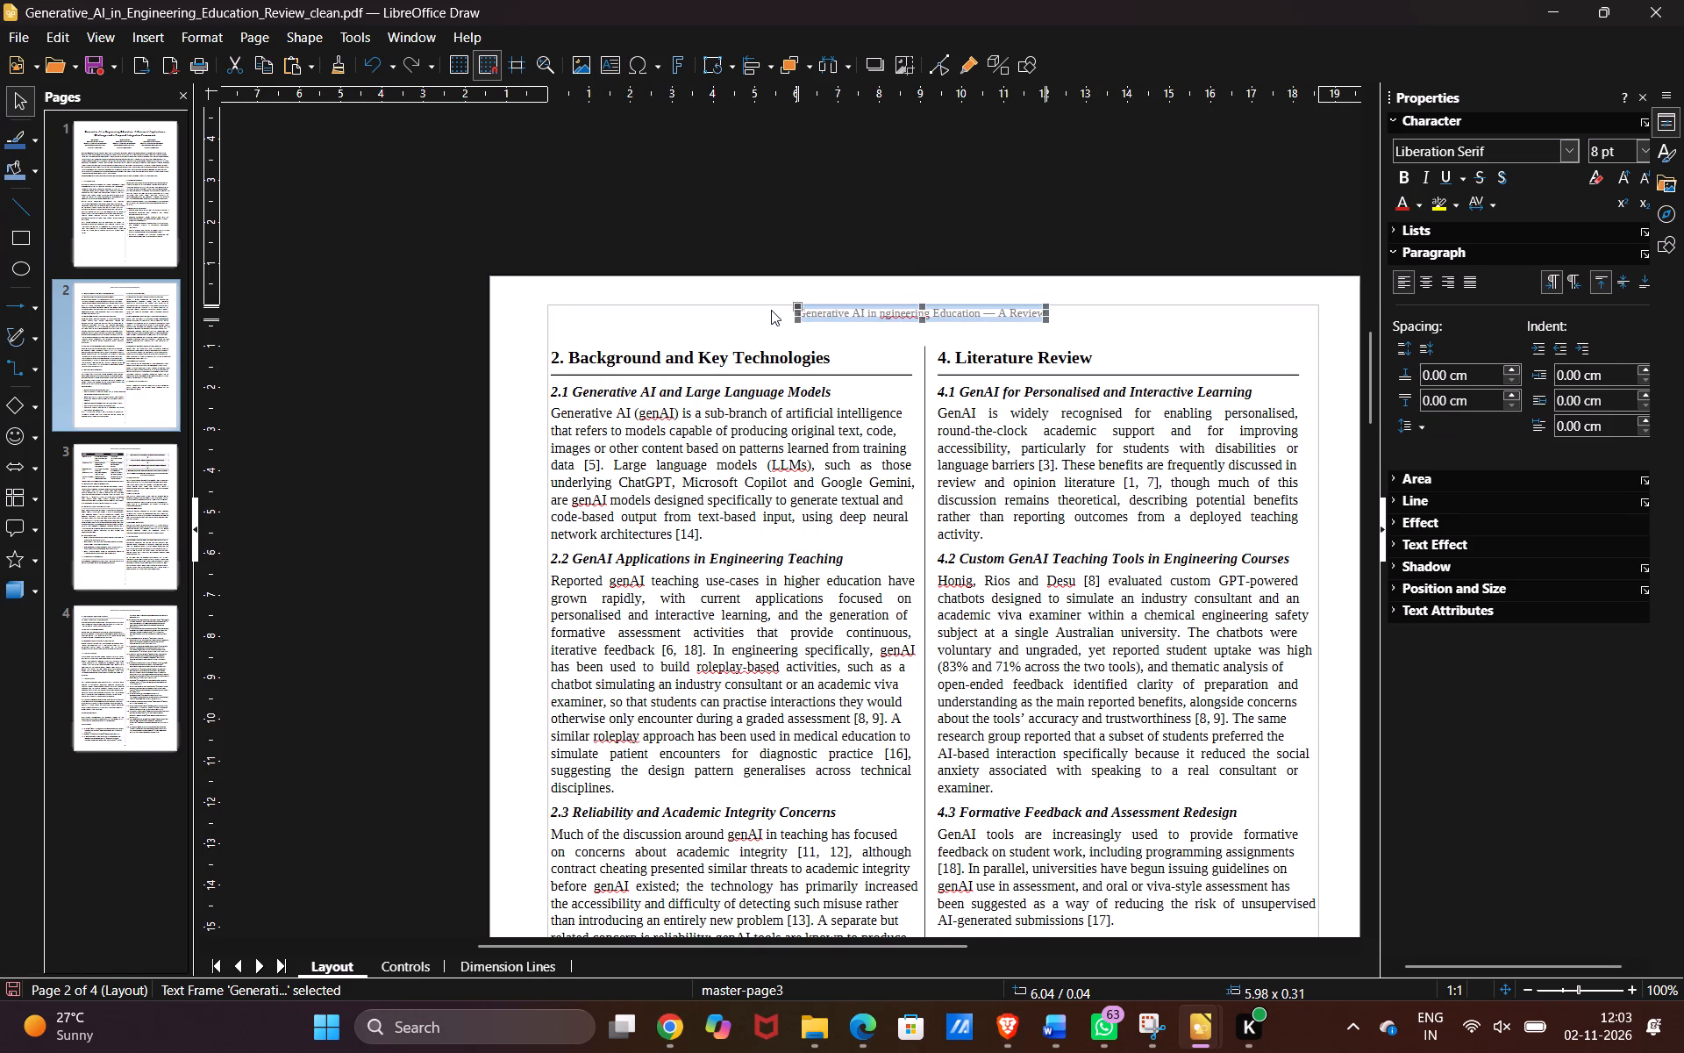
pyautogui.press('BackSpace')
# Delete the running header "Generative AI in Engineering Education — A Review" from page 3.
pyautogui.scroll(-4, 821, 410)
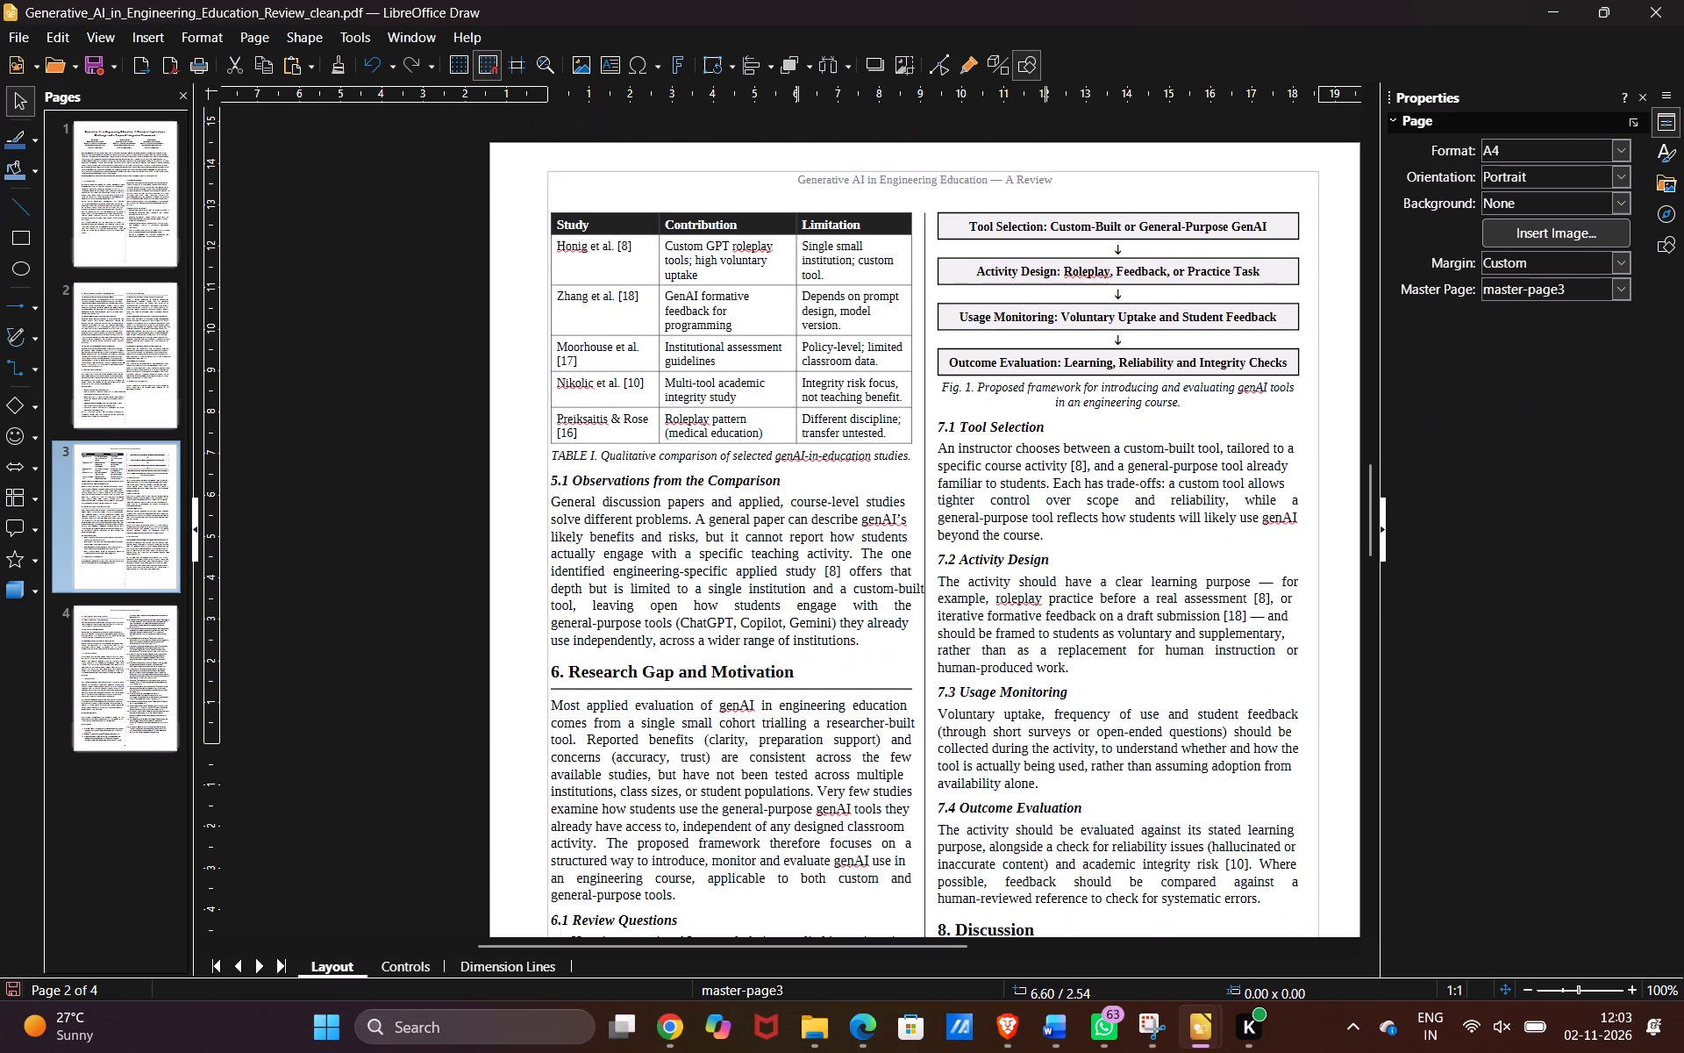
pyautogui.scroll(1, 821, 410)
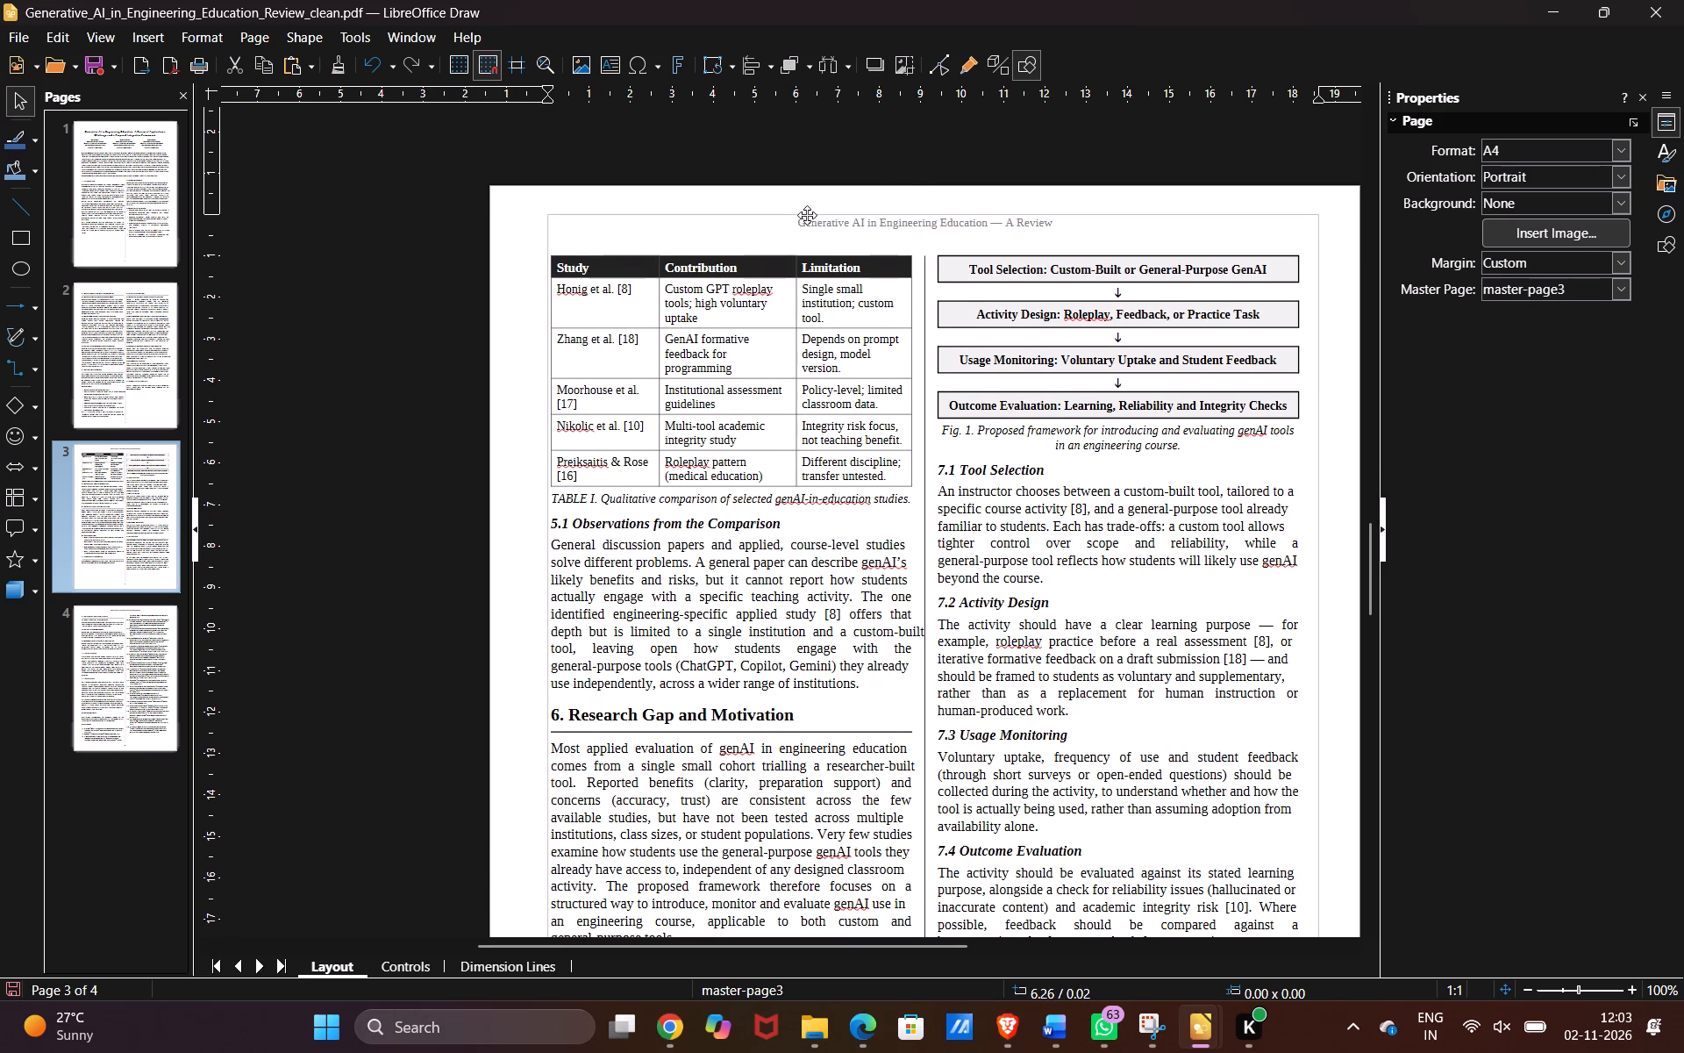
pyautogui.click(806, 221)
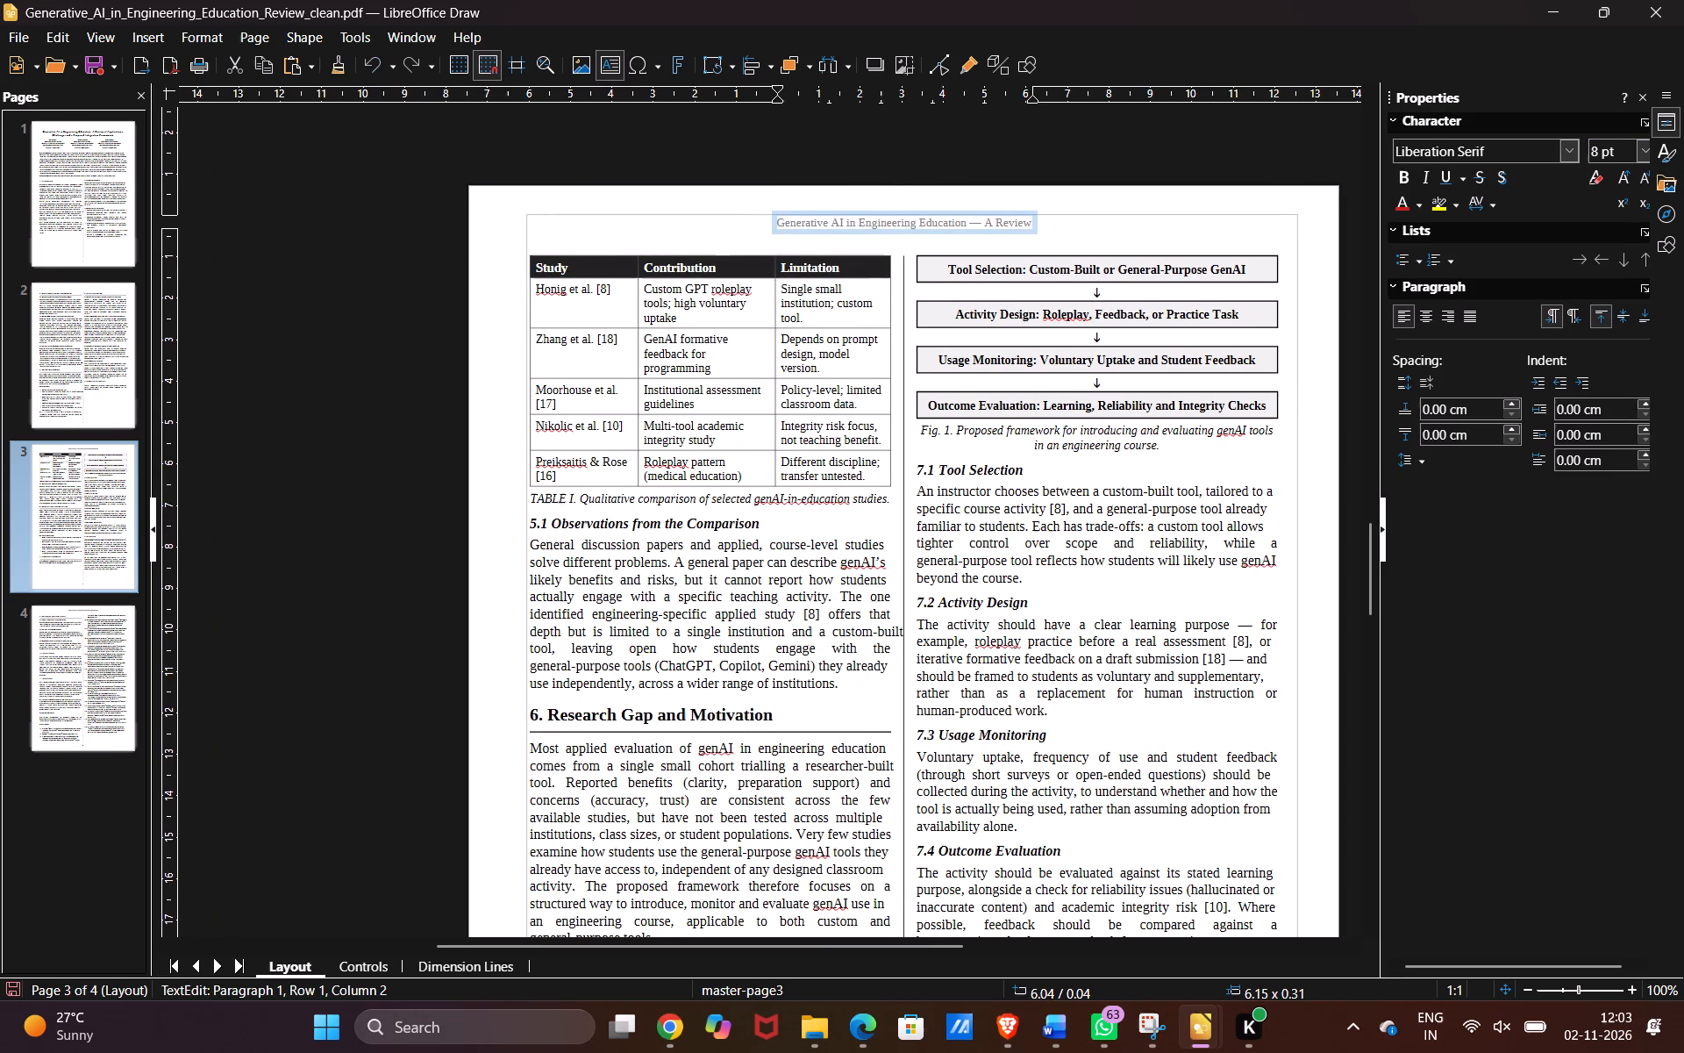
pyautogui.click(775, 218)
pyautogui.press('BackSpace')
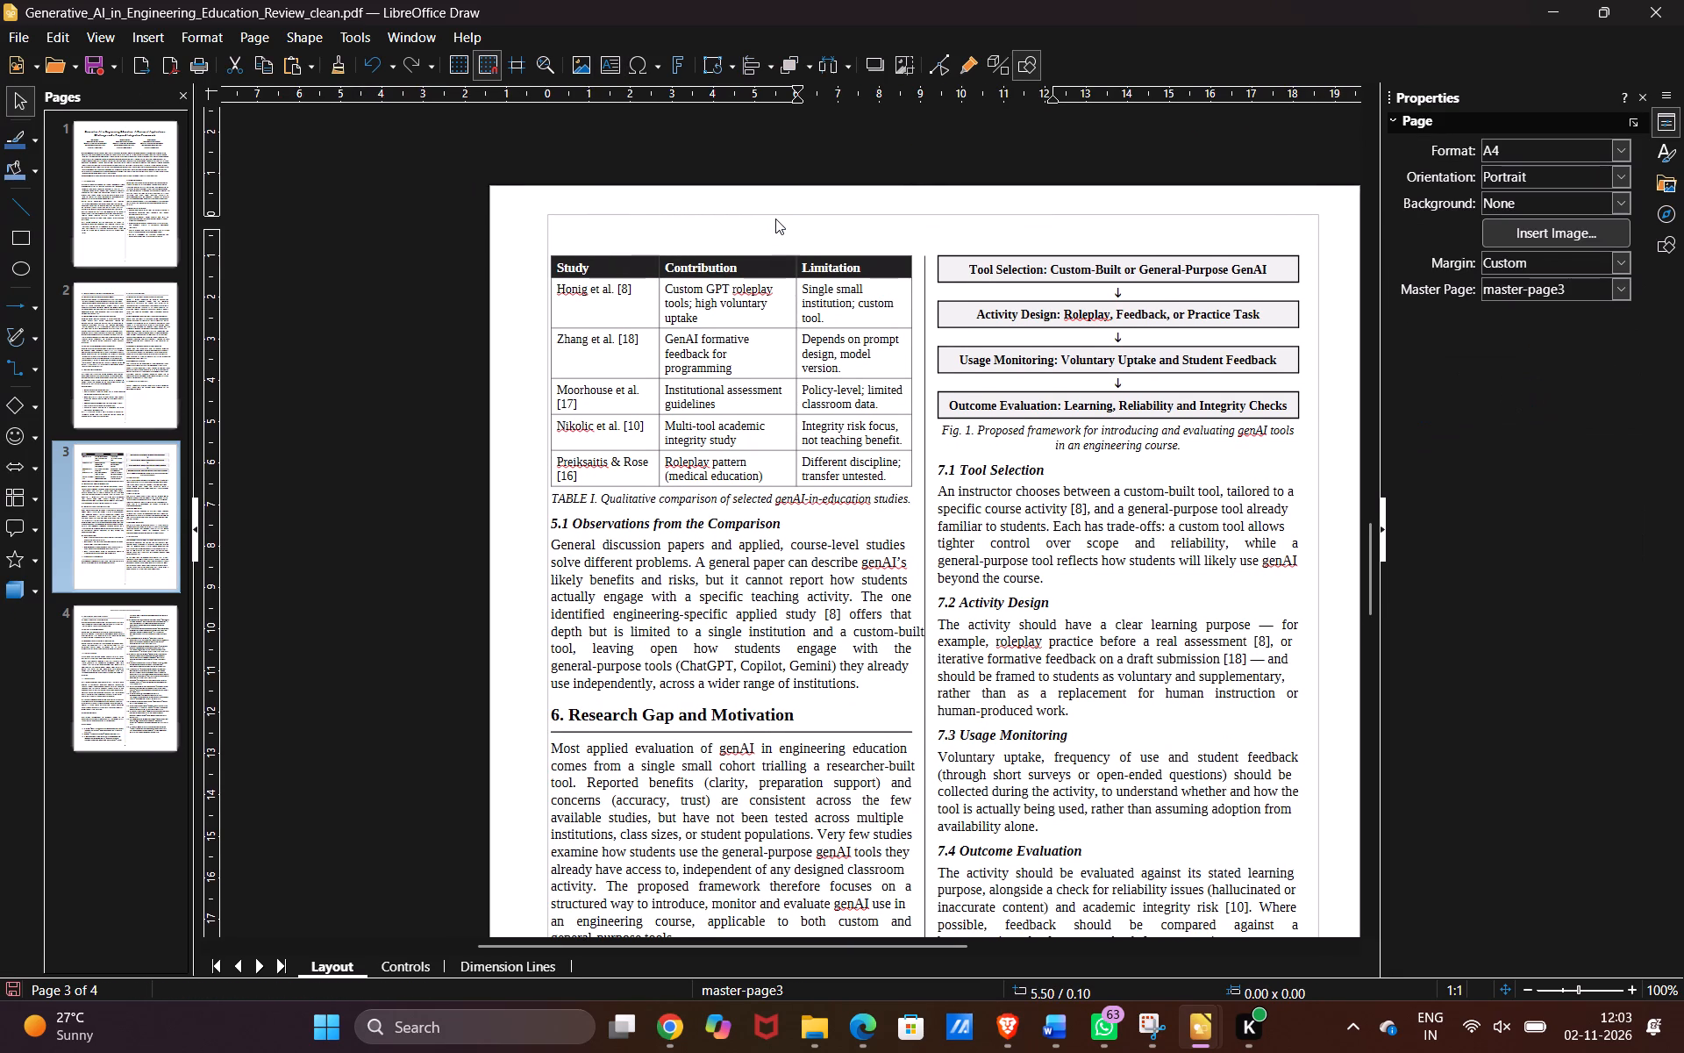
# Delete the running header "Generative AI in Engineering Education — A Review" from page 4.
pyautogui.scroll(-4, 775, 218)
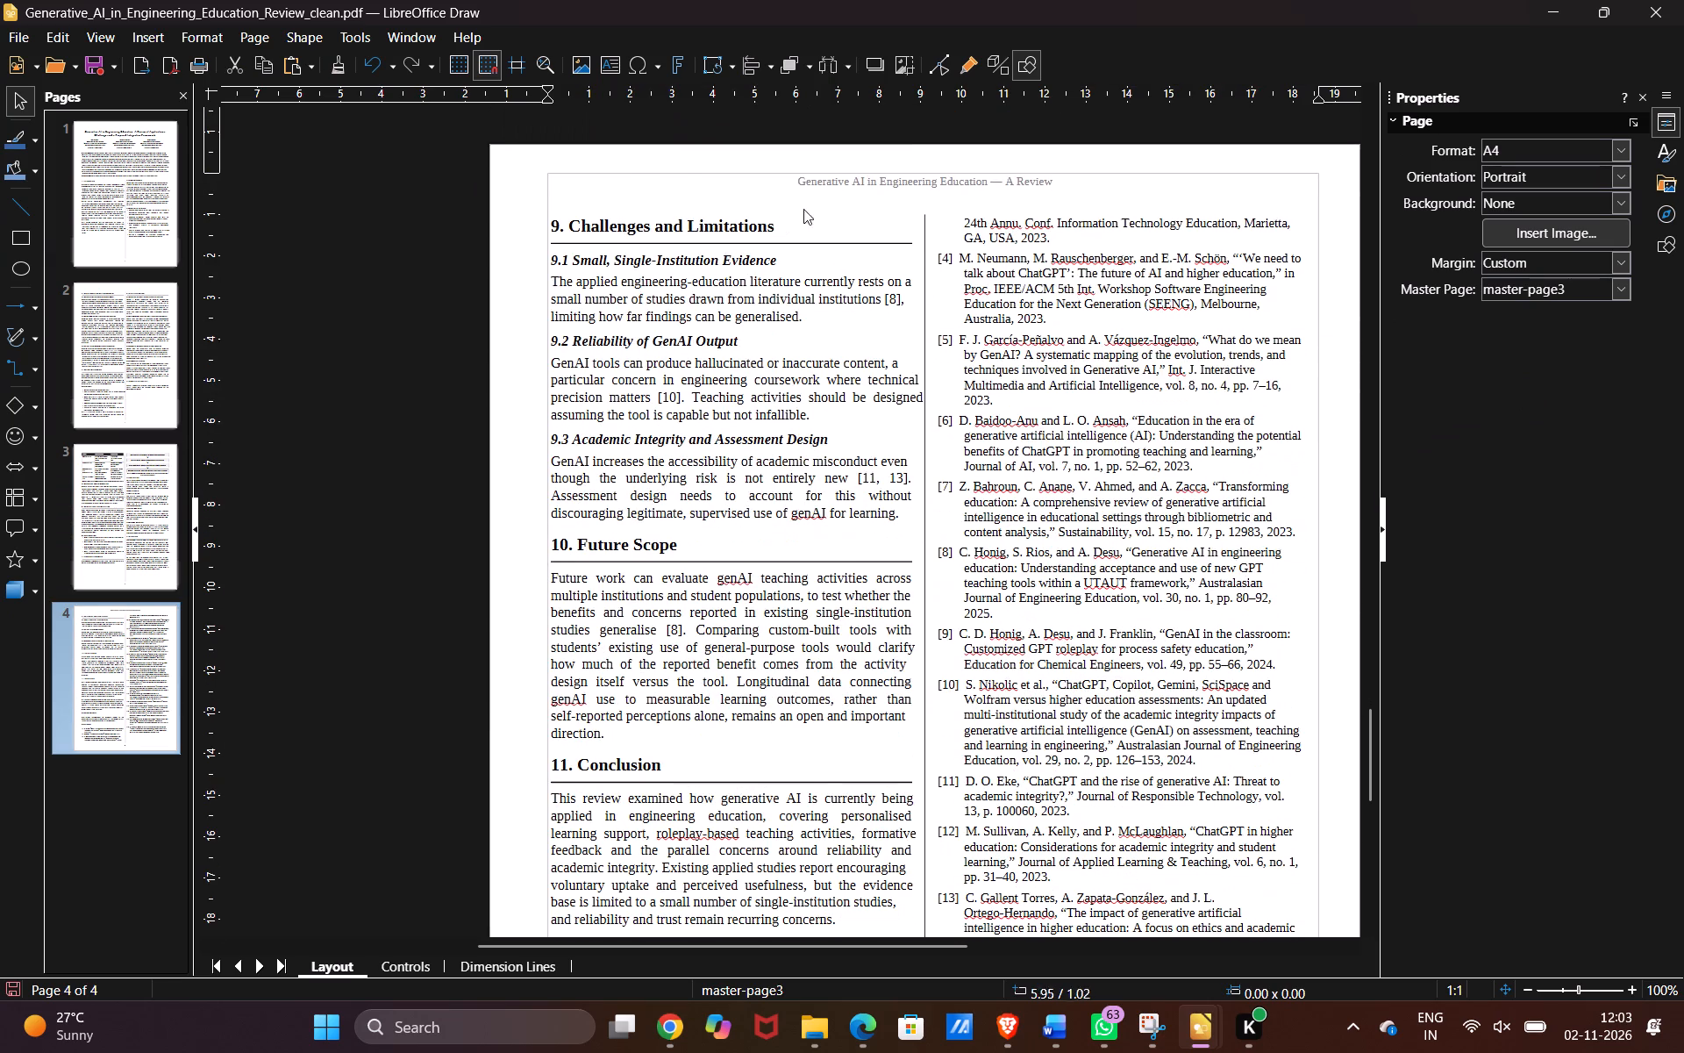
pyautogui.click(804, 180)
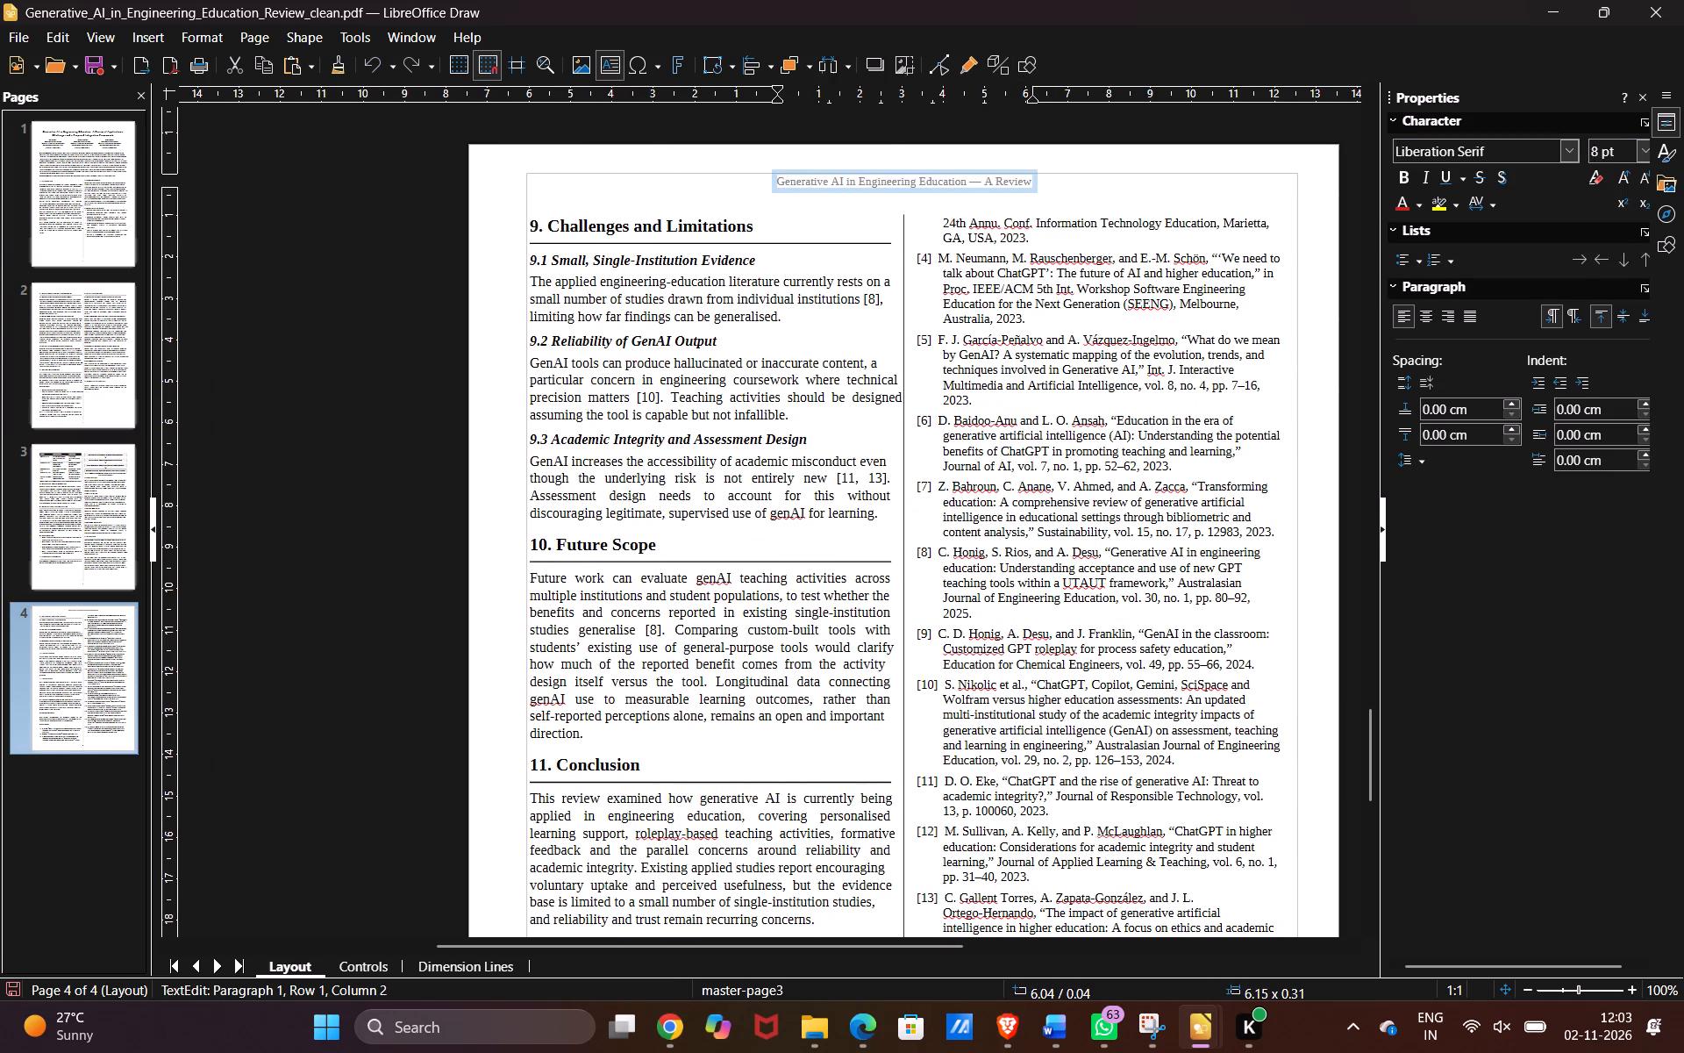
pyautogui.click(775, 180)
pyautogui.press('BackSpace')
# Delete the horizontal rules under the Challenges and Limitations, Future Scope, Conclusion and Acknowledgment headings on page 4.
pyautogui.scroll(-9, 775, 180)
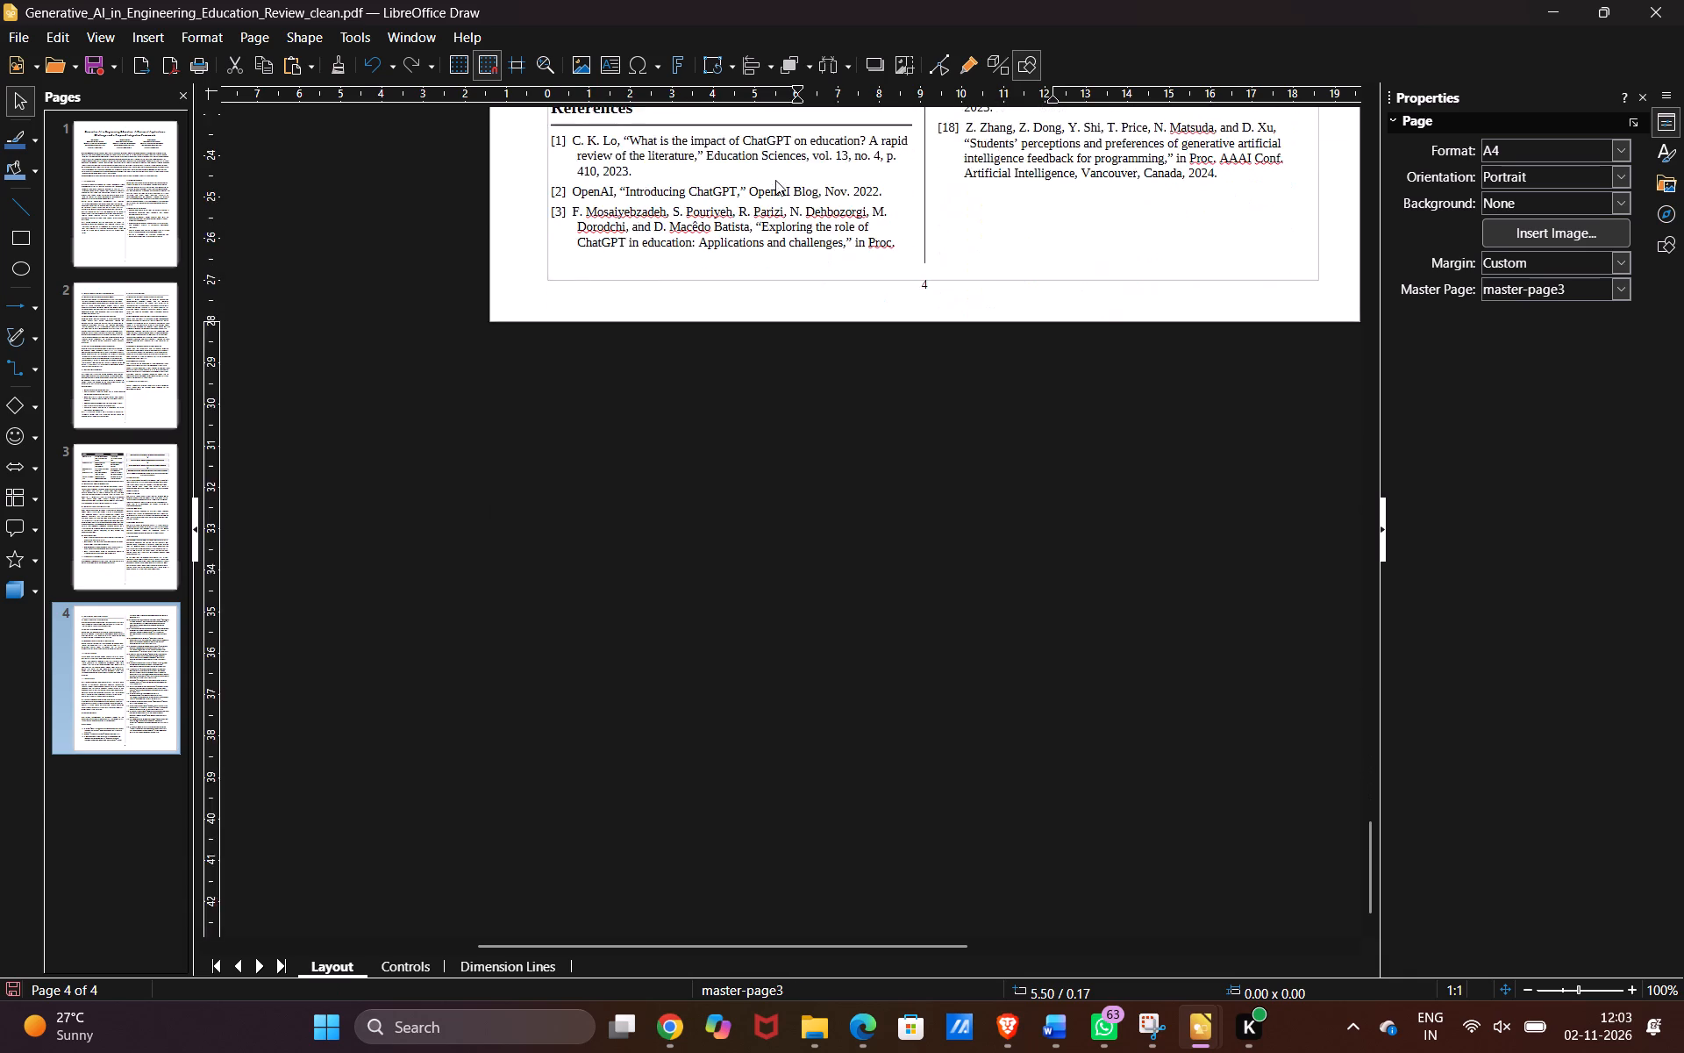
pyautogui.scroll(-1, 775, 180)
pyautogui.scroll(4, 775, 180)
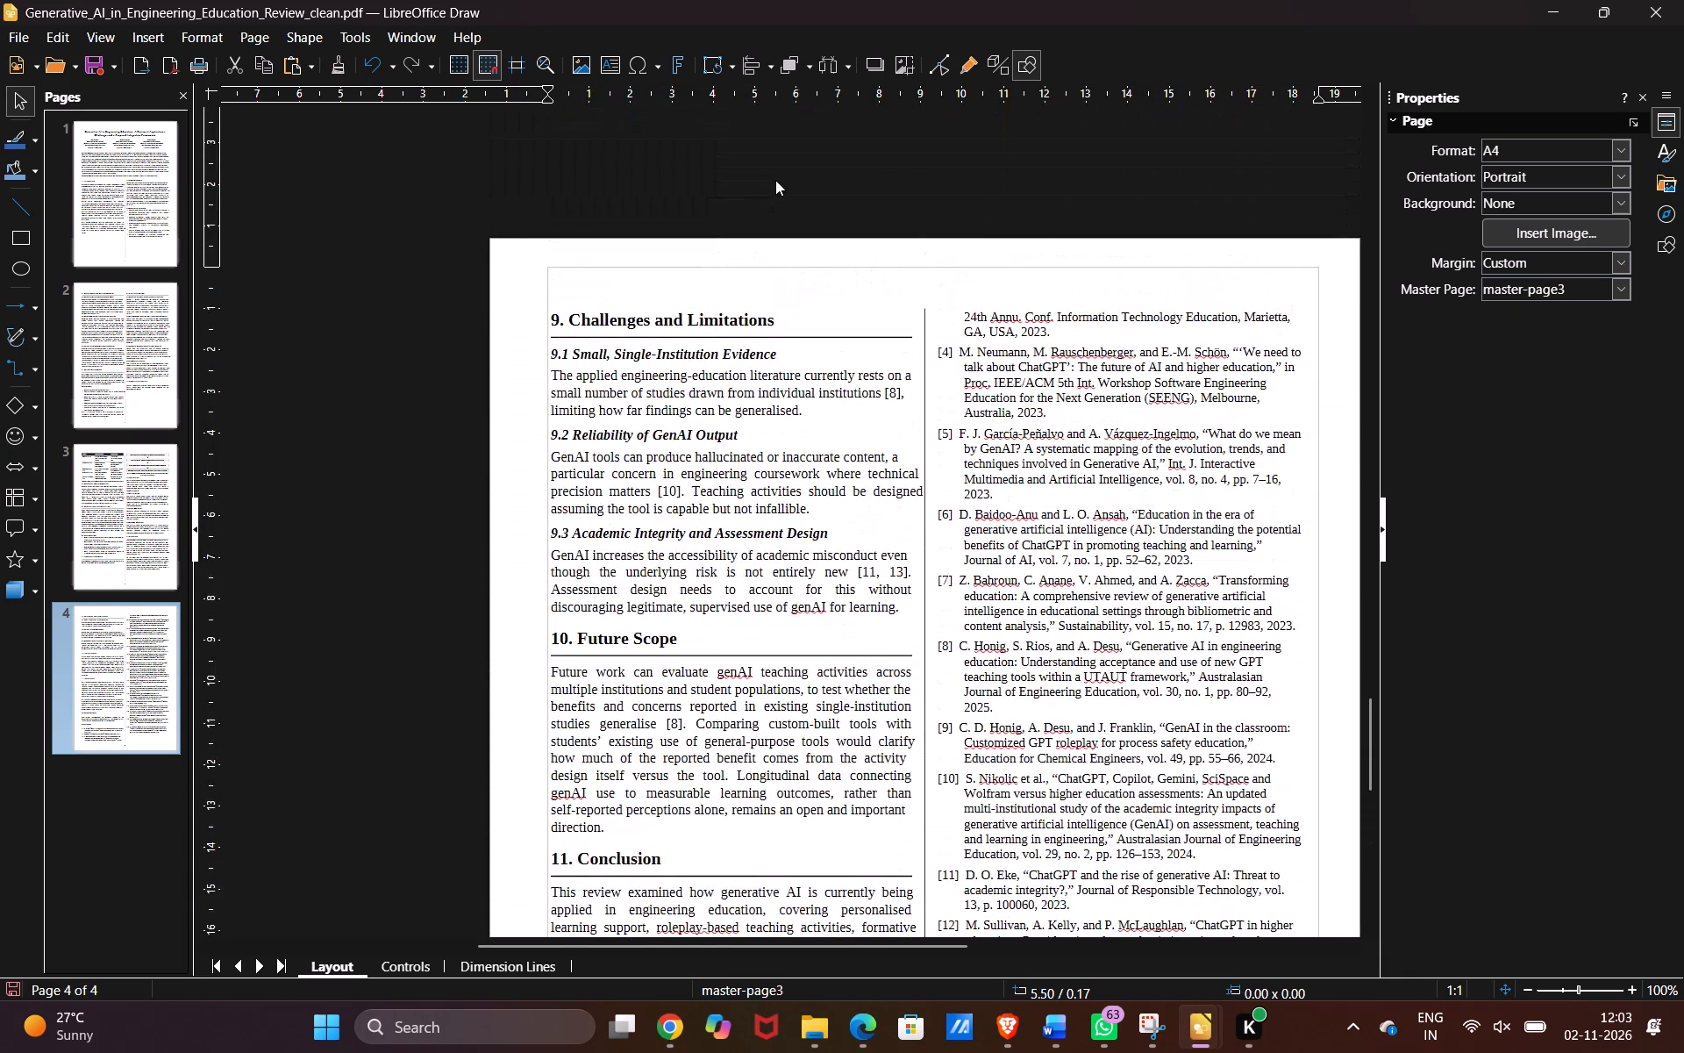
pyautogui.click(652, 339)
pyautogui.press('BackSpace')
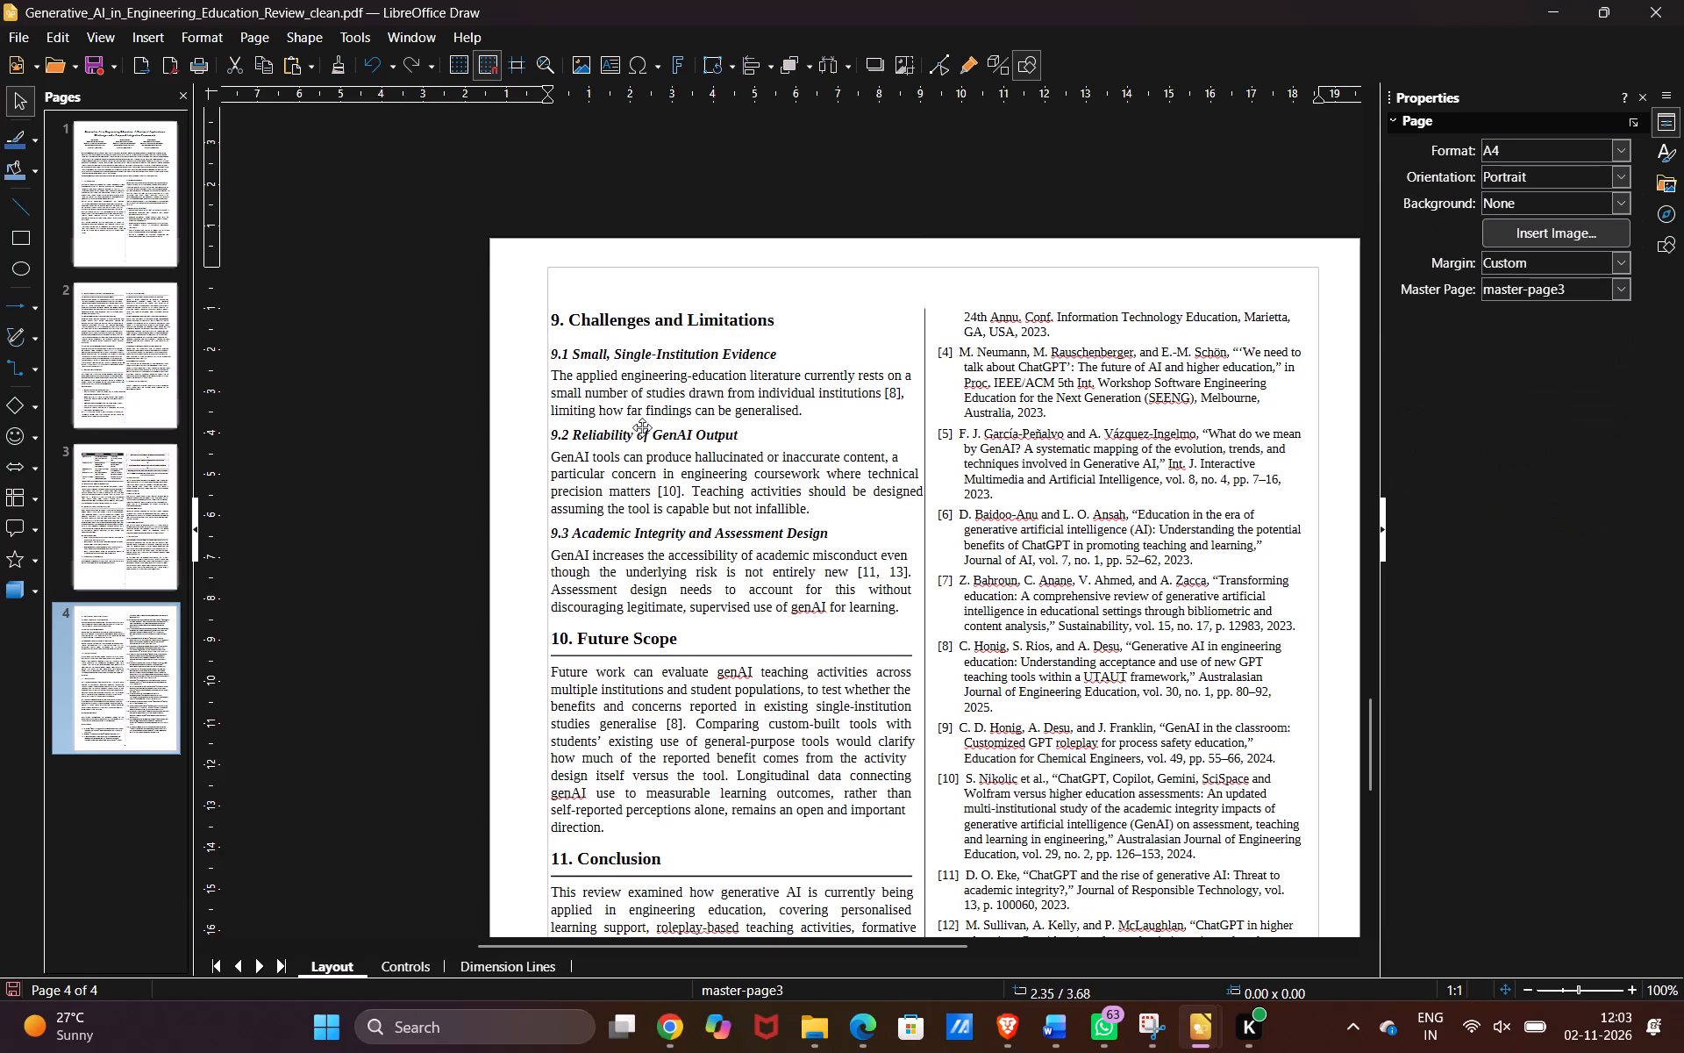
pyautogui.click(677, 655)
pyautogui.press('BackSpace')
pyautogui.scroll(-1, 677, 655)
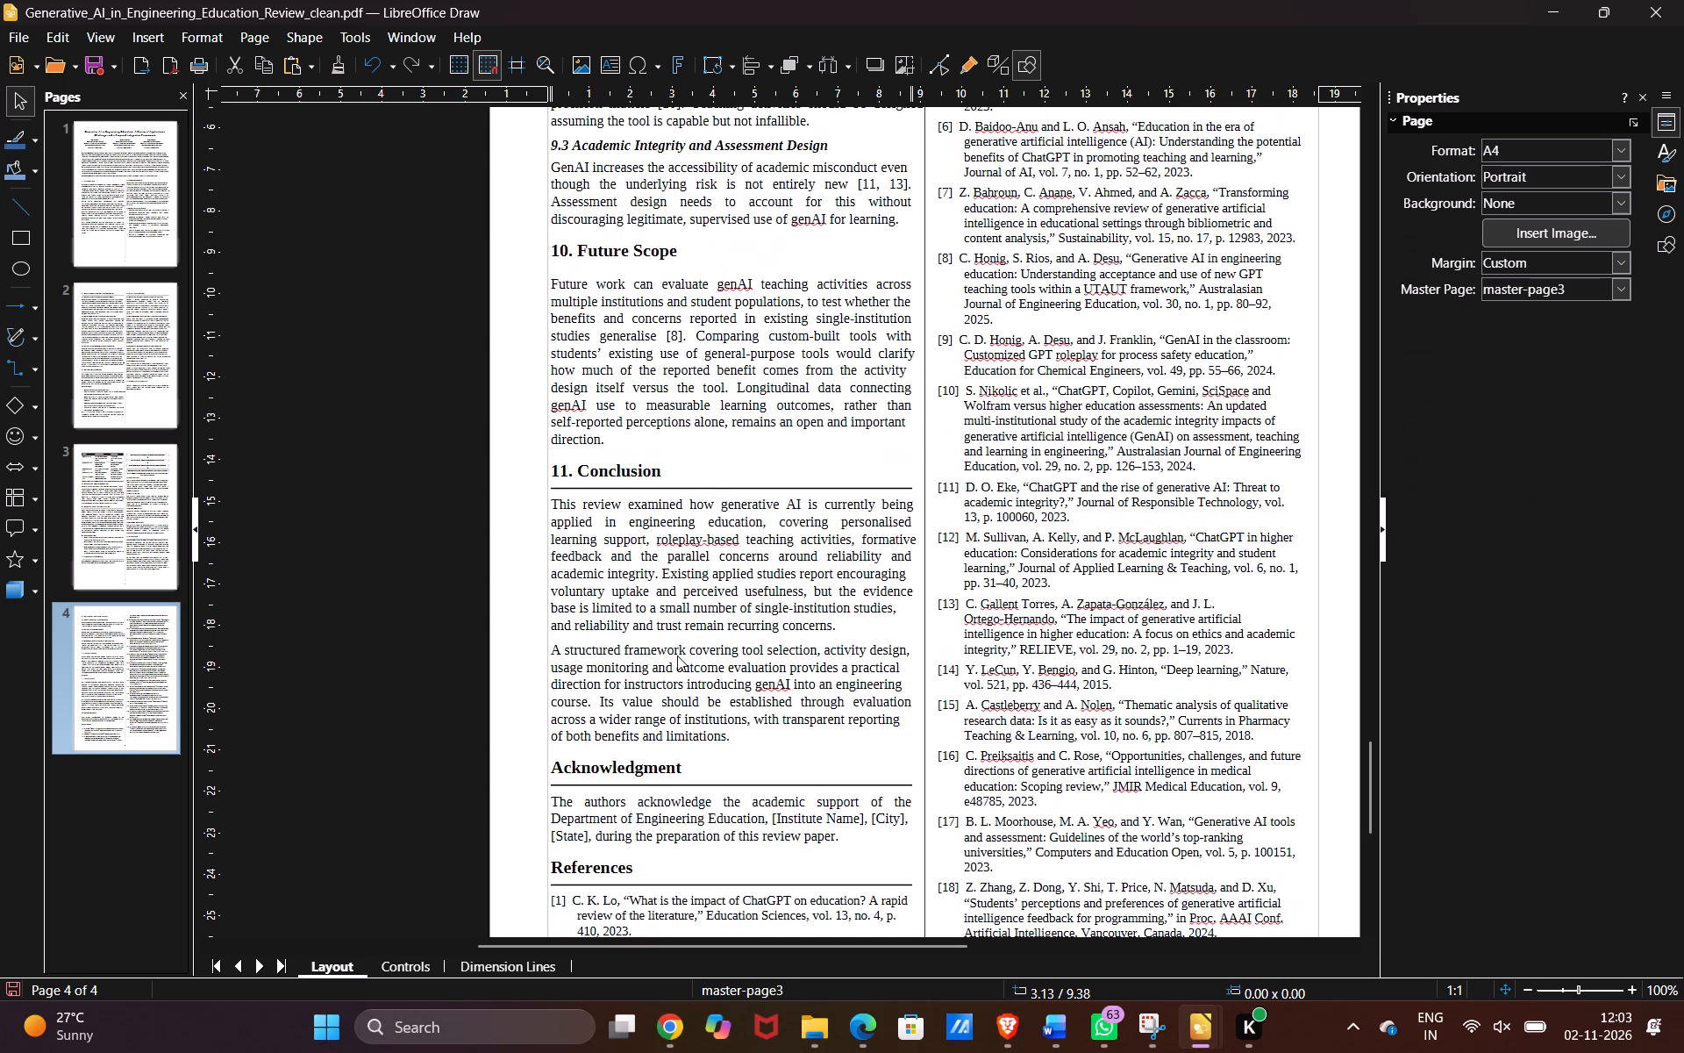
pyautogui.click(663, 486)
pyautogui.press('BackSpace')
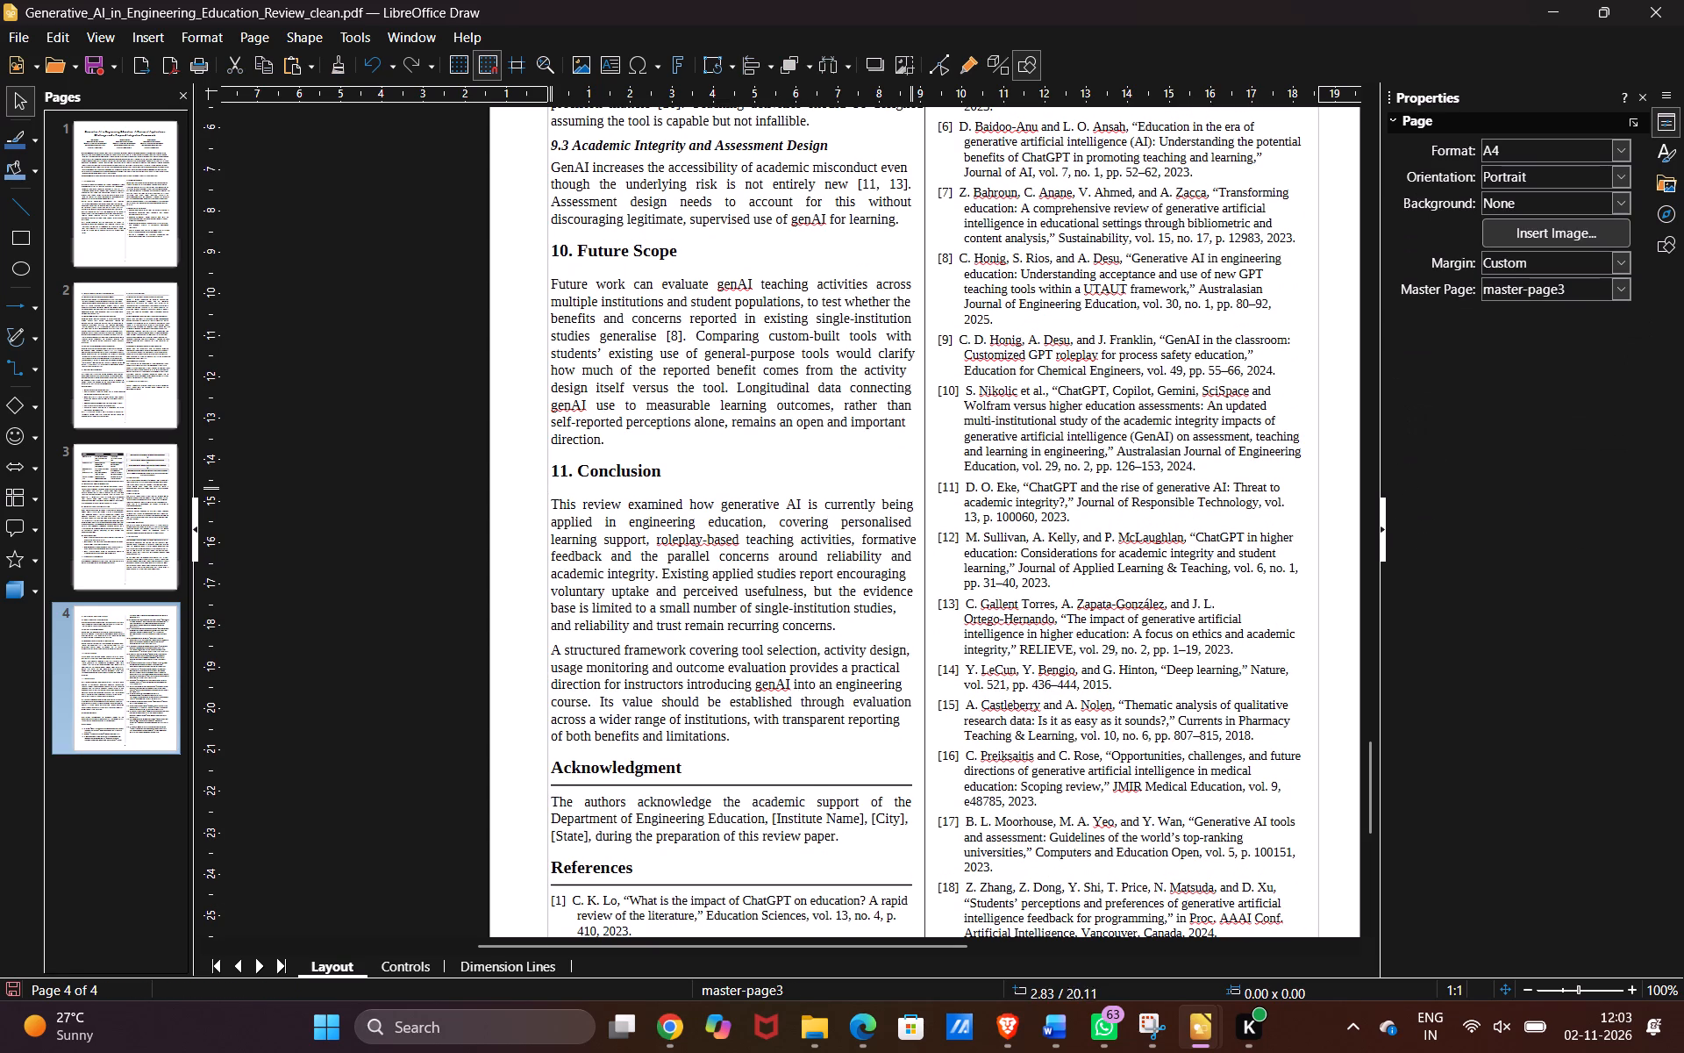
pyautogui.click(669, 784)
pyautogui.press('BackSpace')
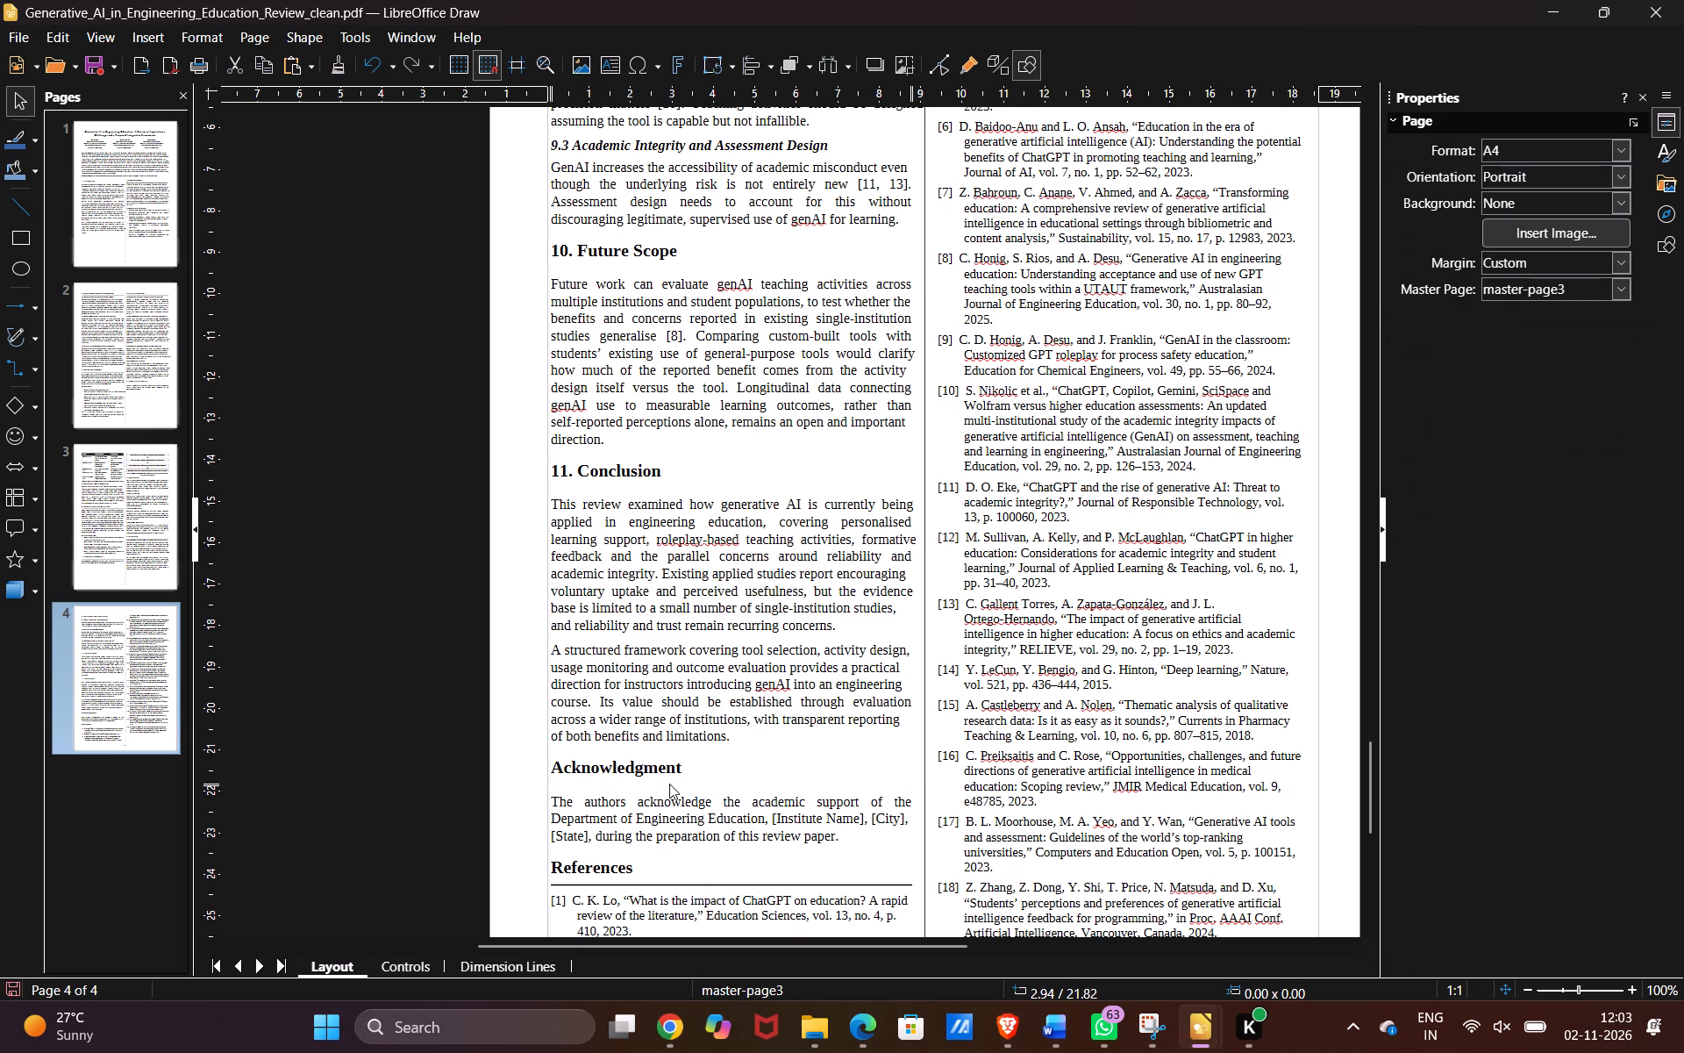
# Delete the horizontal rule under the References heading on page 4.
pyautogui.scroll(-2, 669, 784)
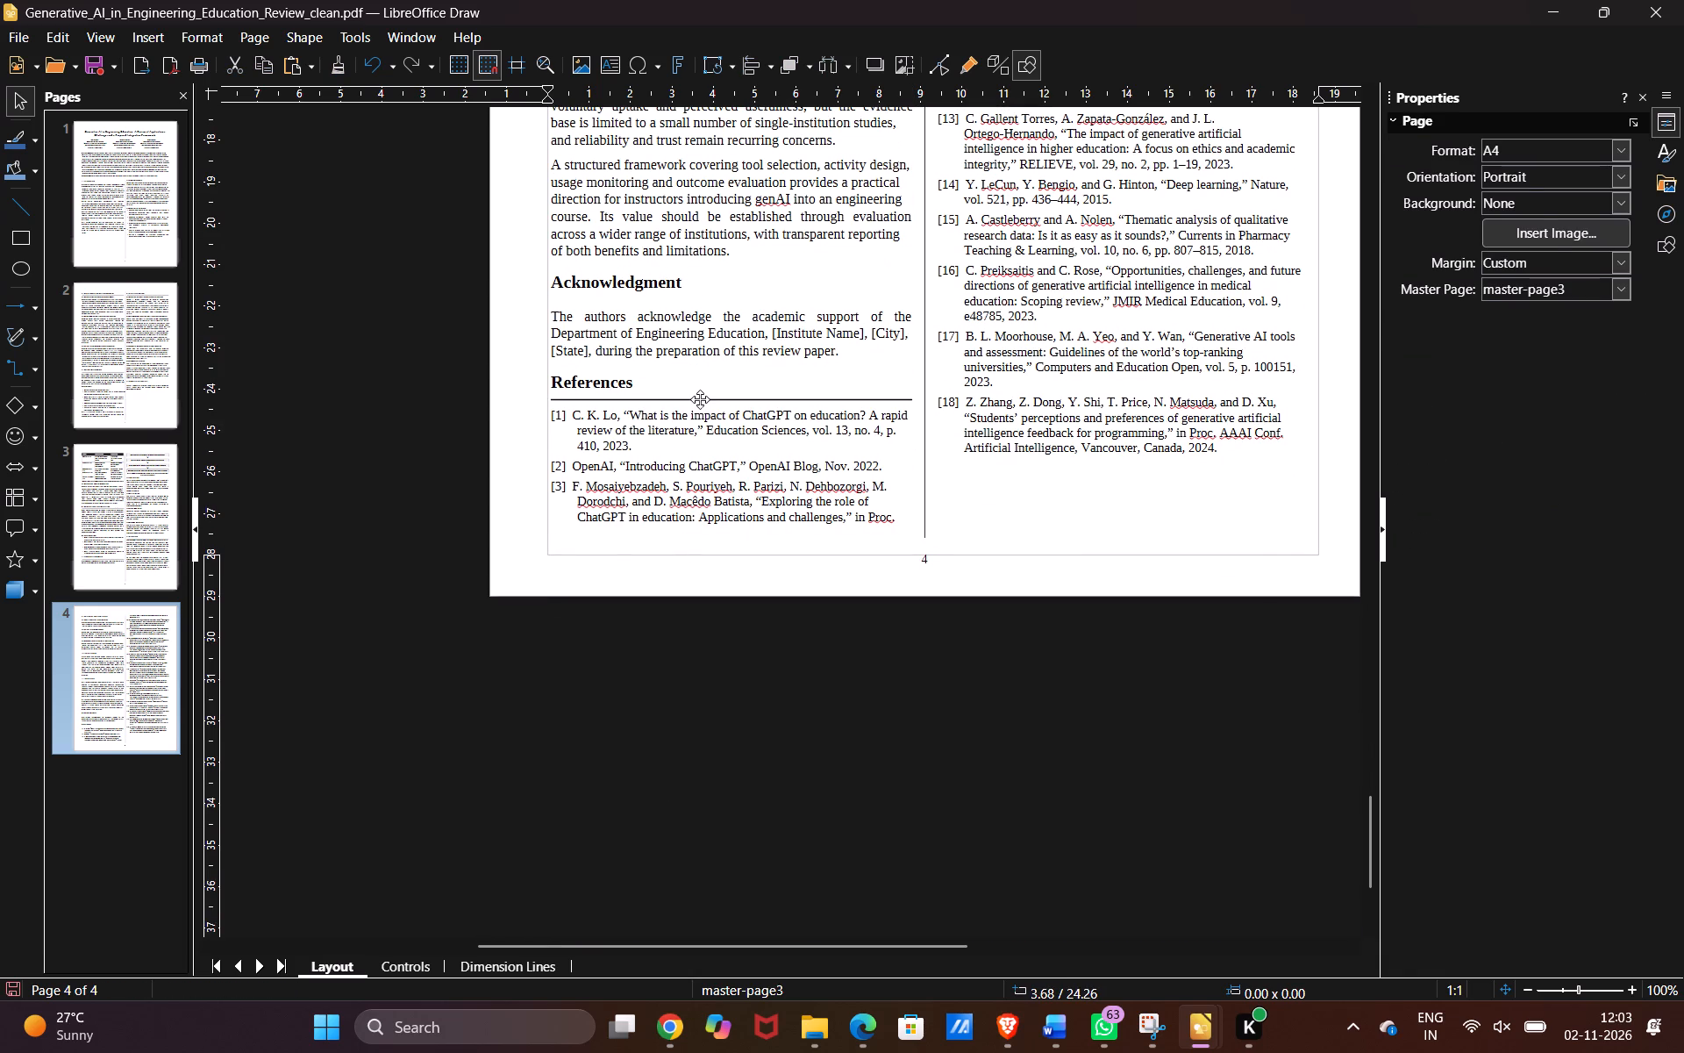
pyautogui.click(700, 399)
pyautogui.press('BackSpace')
# Delete the horizontal rules under the Proposed Framework, Discussion, and Research Gap and Motivation headings on page 3.
pyautogui.scroll(3, 700, 399)
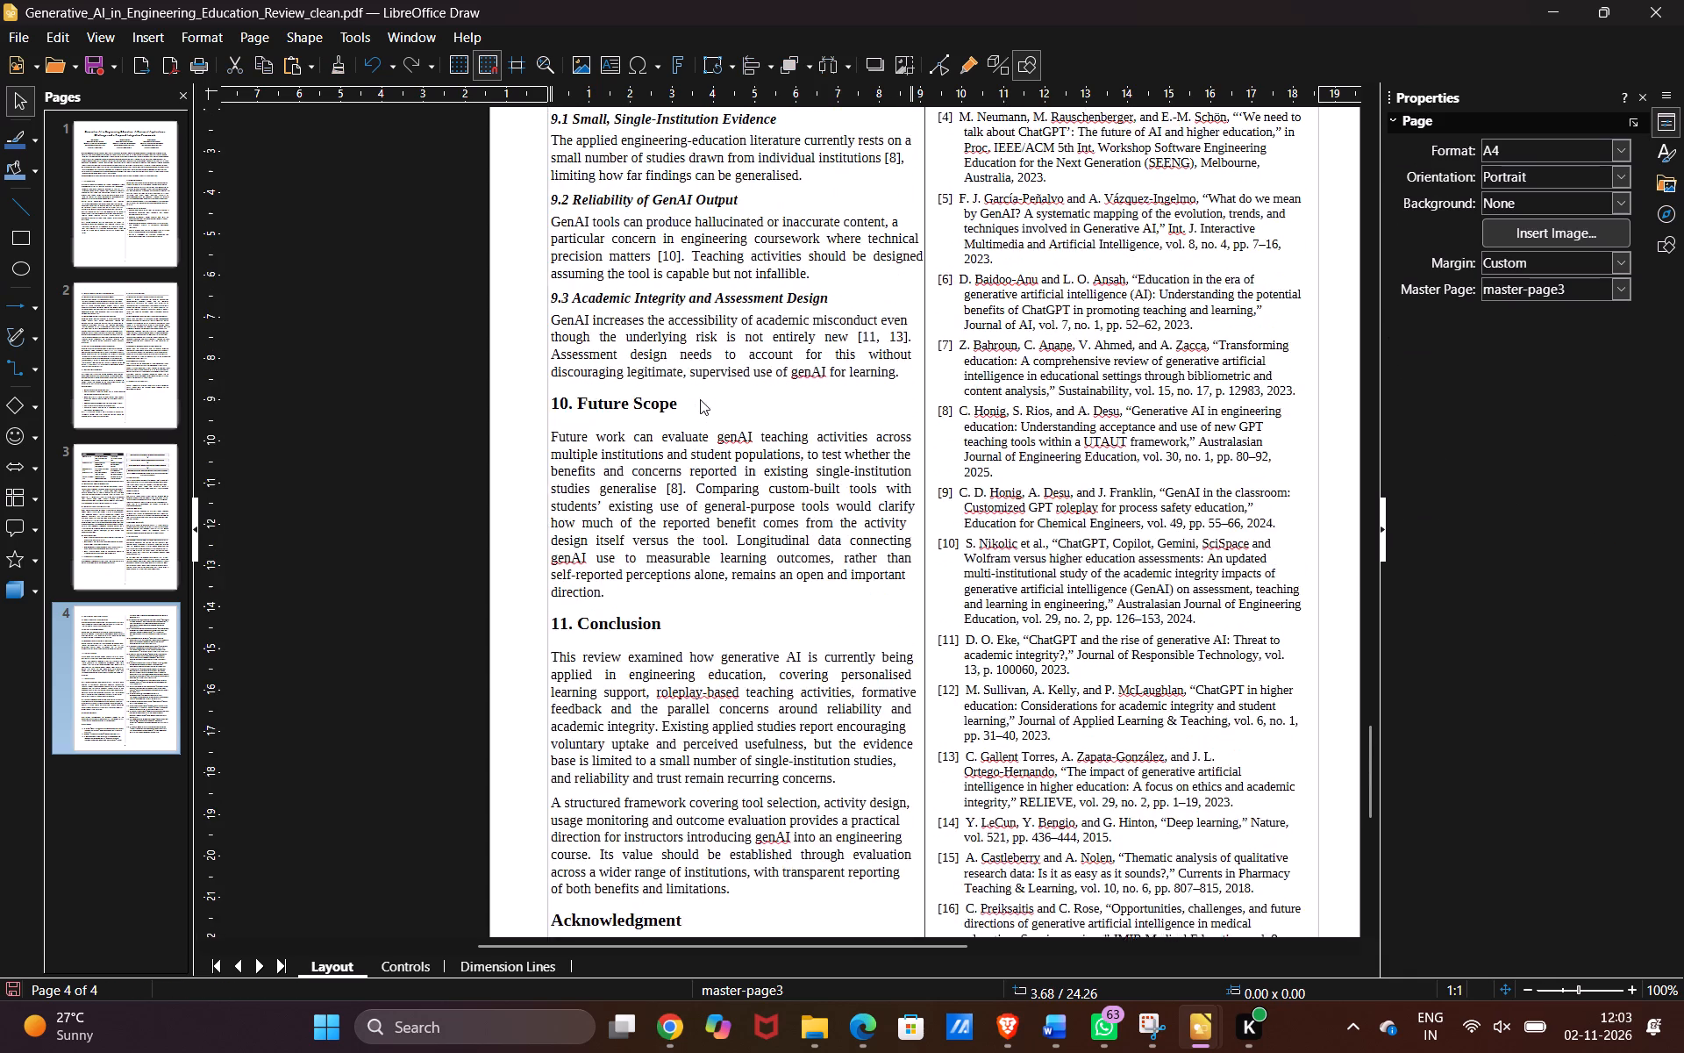
pyautogui.scroll(2, 700, 399)
pyautogui.click(744, 331)
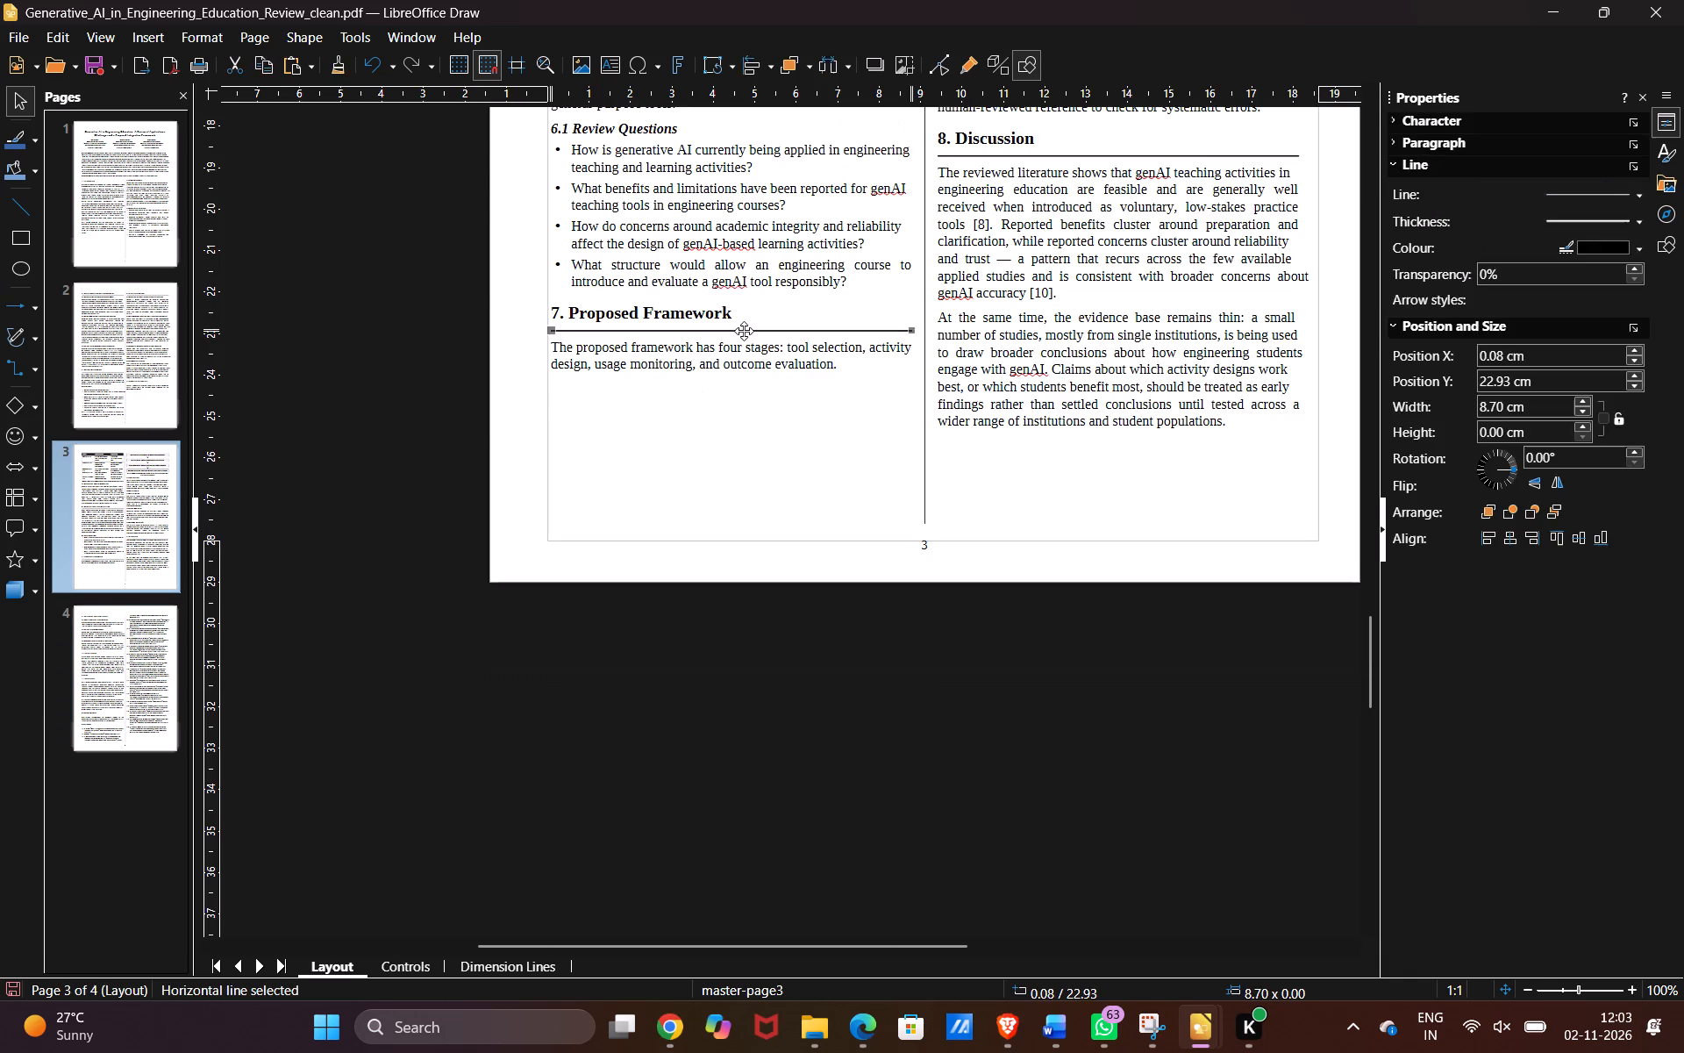
pyautogui.press('BackSpace')
pyautogui.scroll(2, 744, 331)
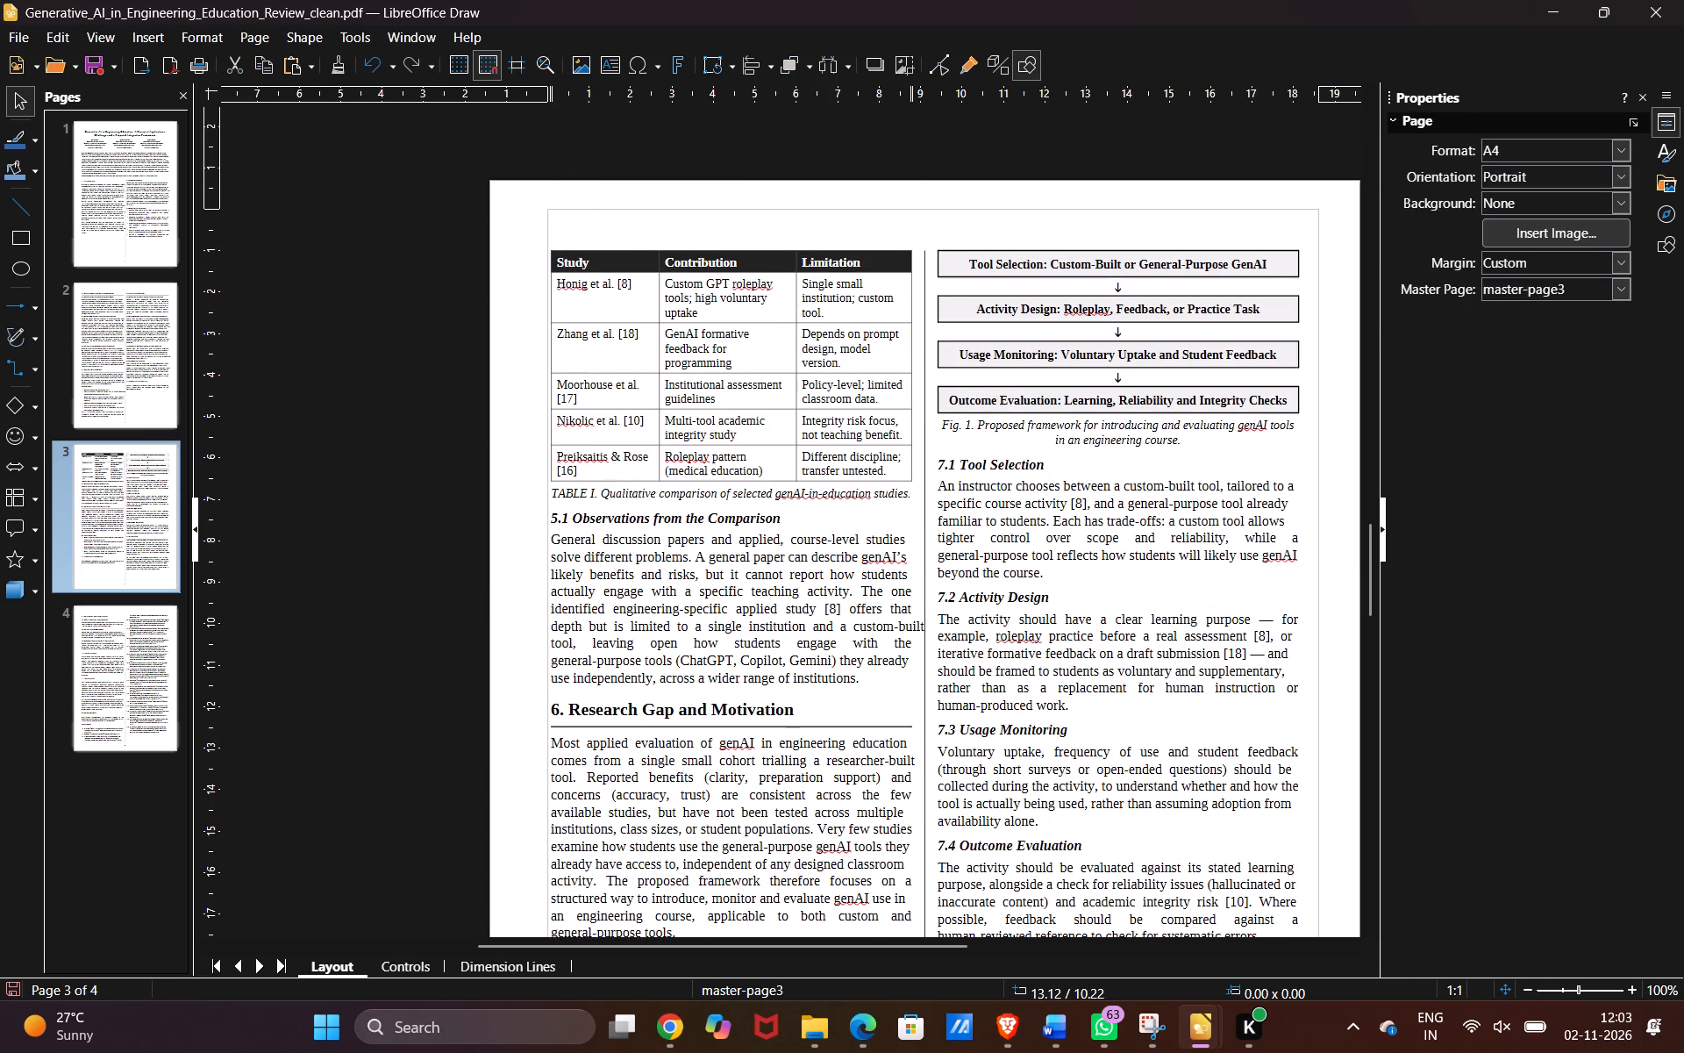
pyautogui.scroll(-1, 1091, 633)
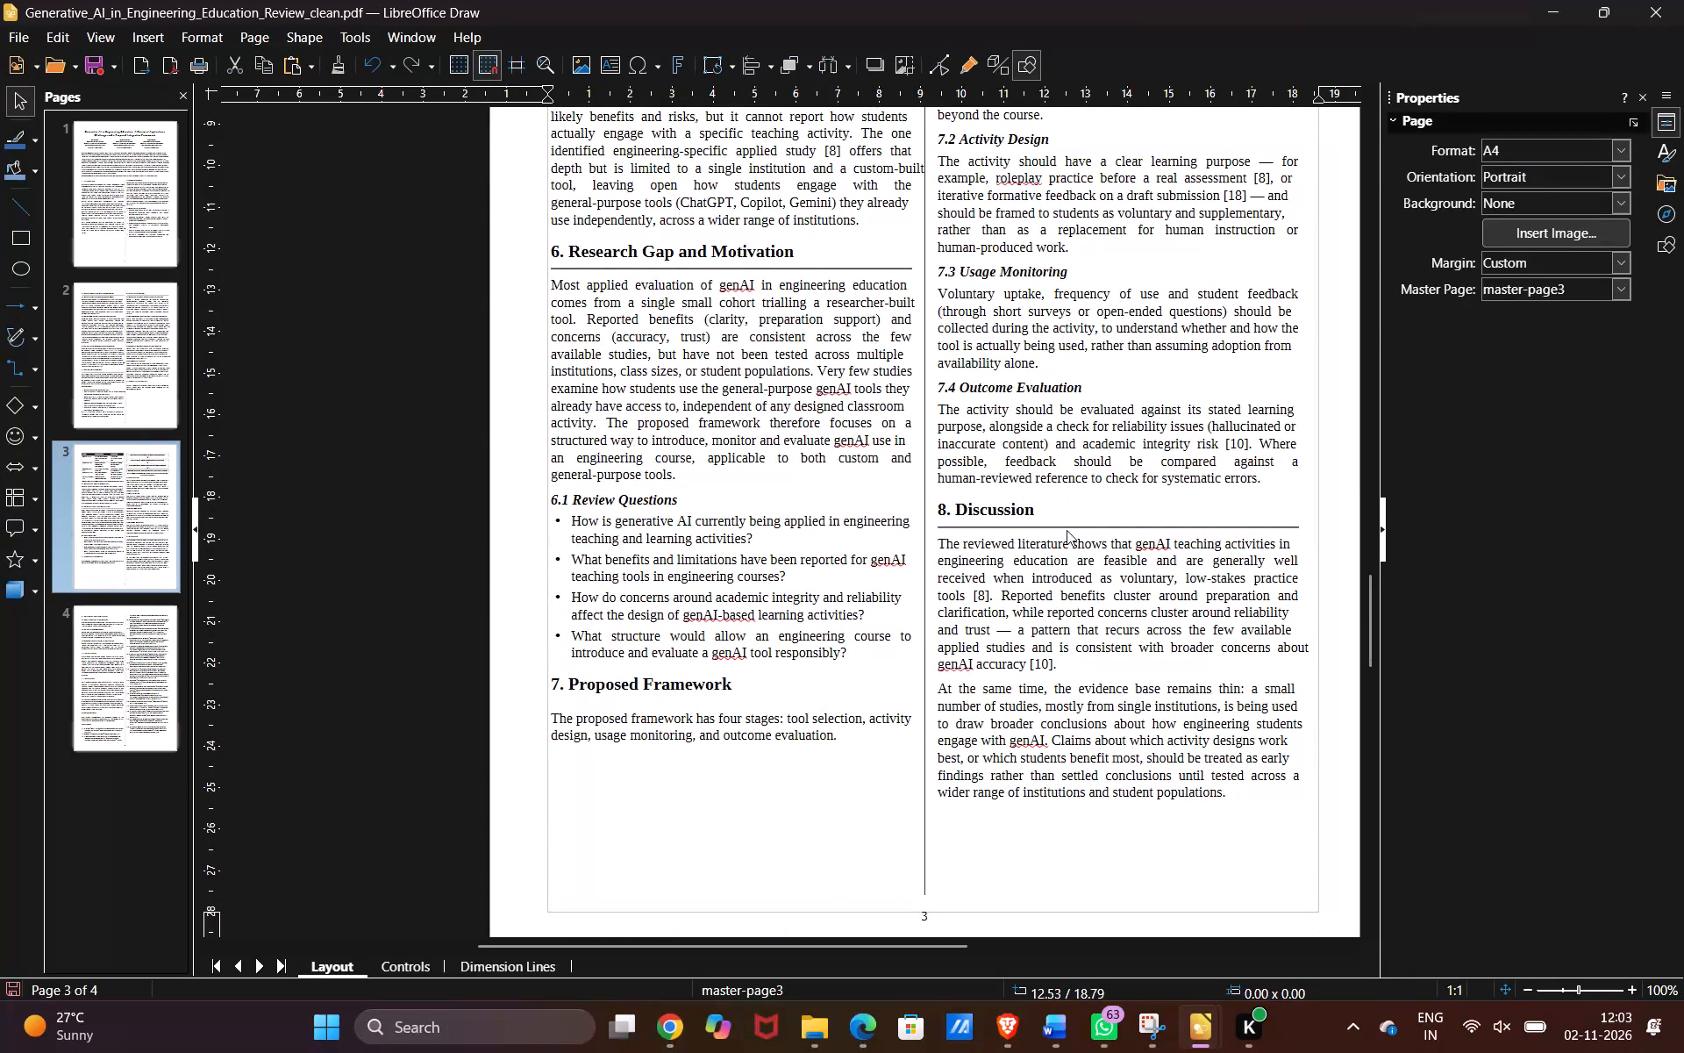
pyautogui.click(1067, 527)
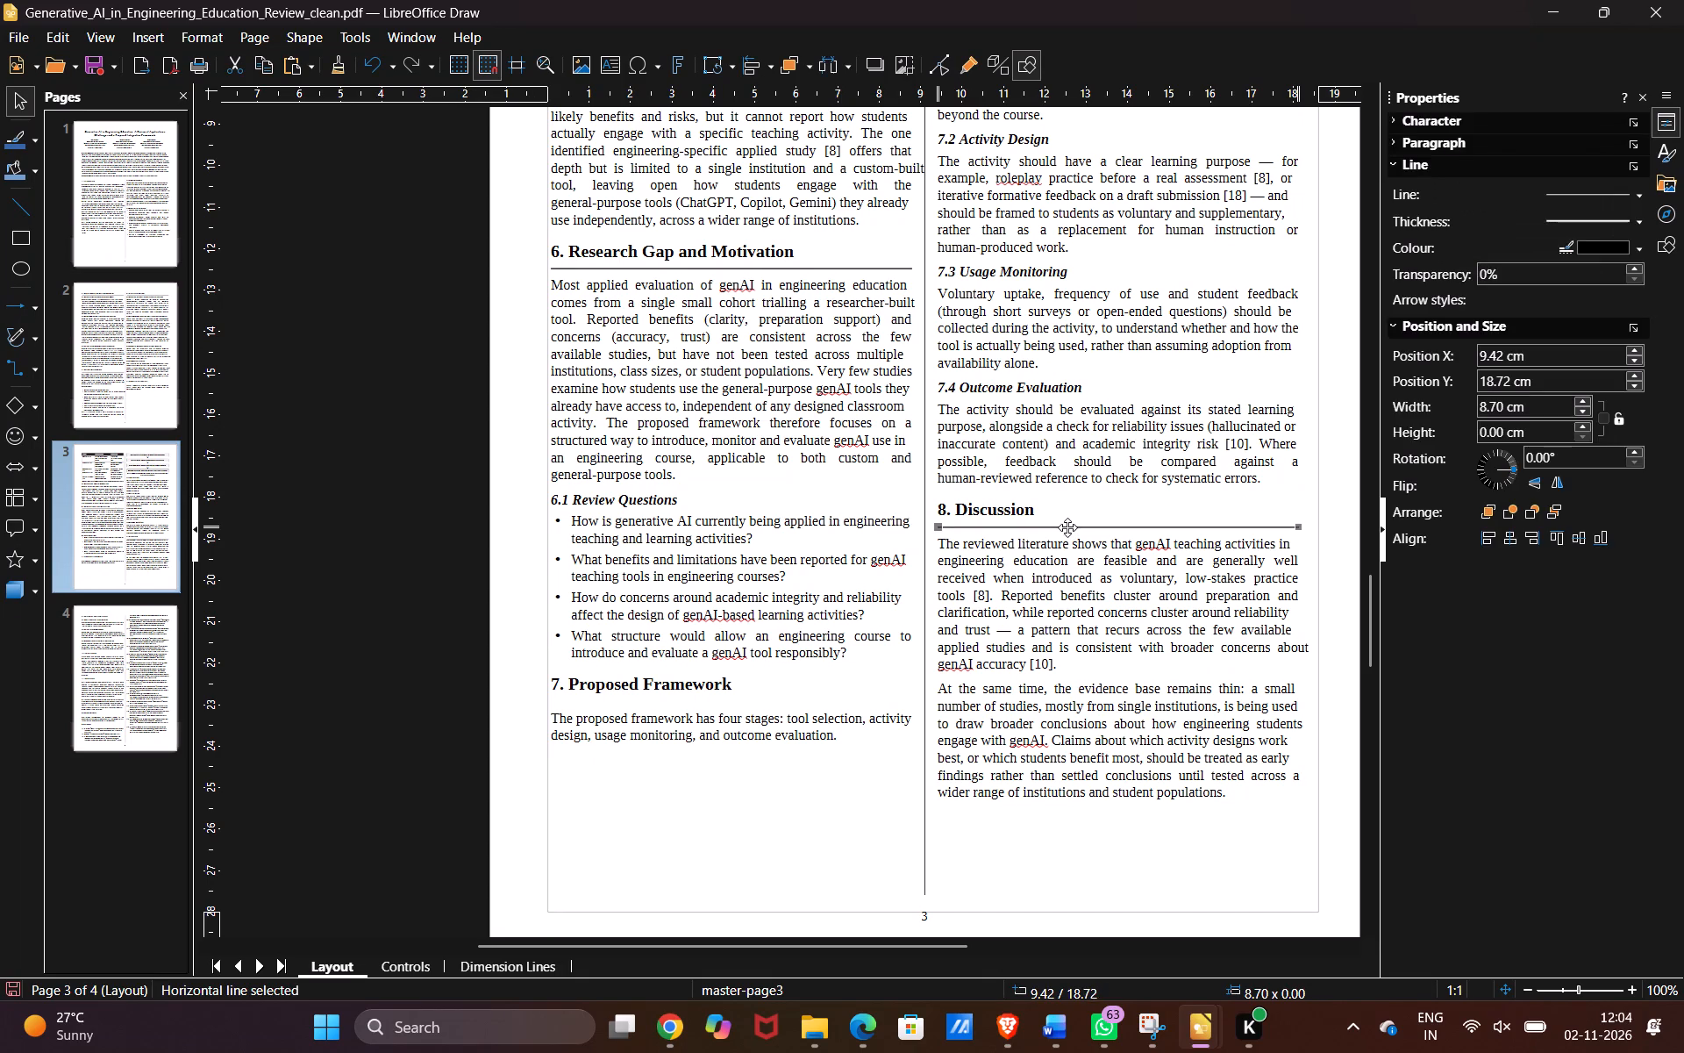
pyautogui.press('BackSpace')
pyautogui.click(787, 267)
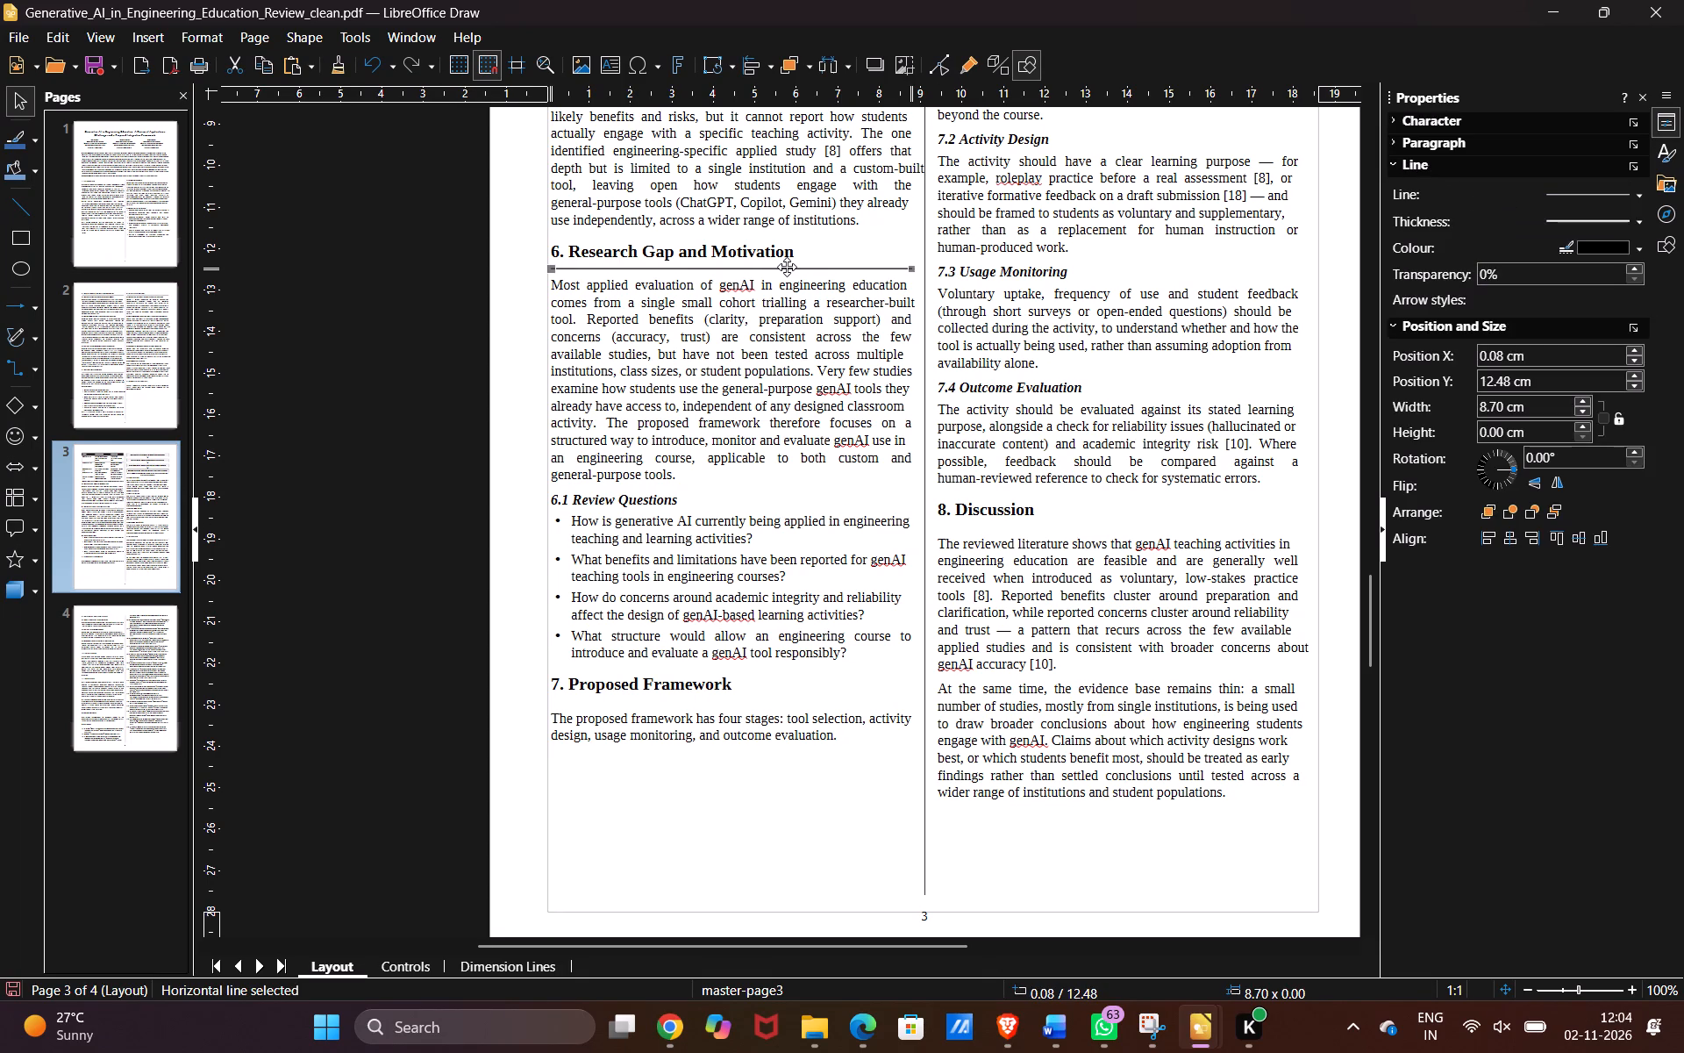
pyautogui.press('BackSpace')
# Delete the horizontal rules under the Comparative Analysis, Review Methodology, Background and Key Technologies, and Literature Review headings on page 2.
pyautogui.scroll(6, 787, 267)
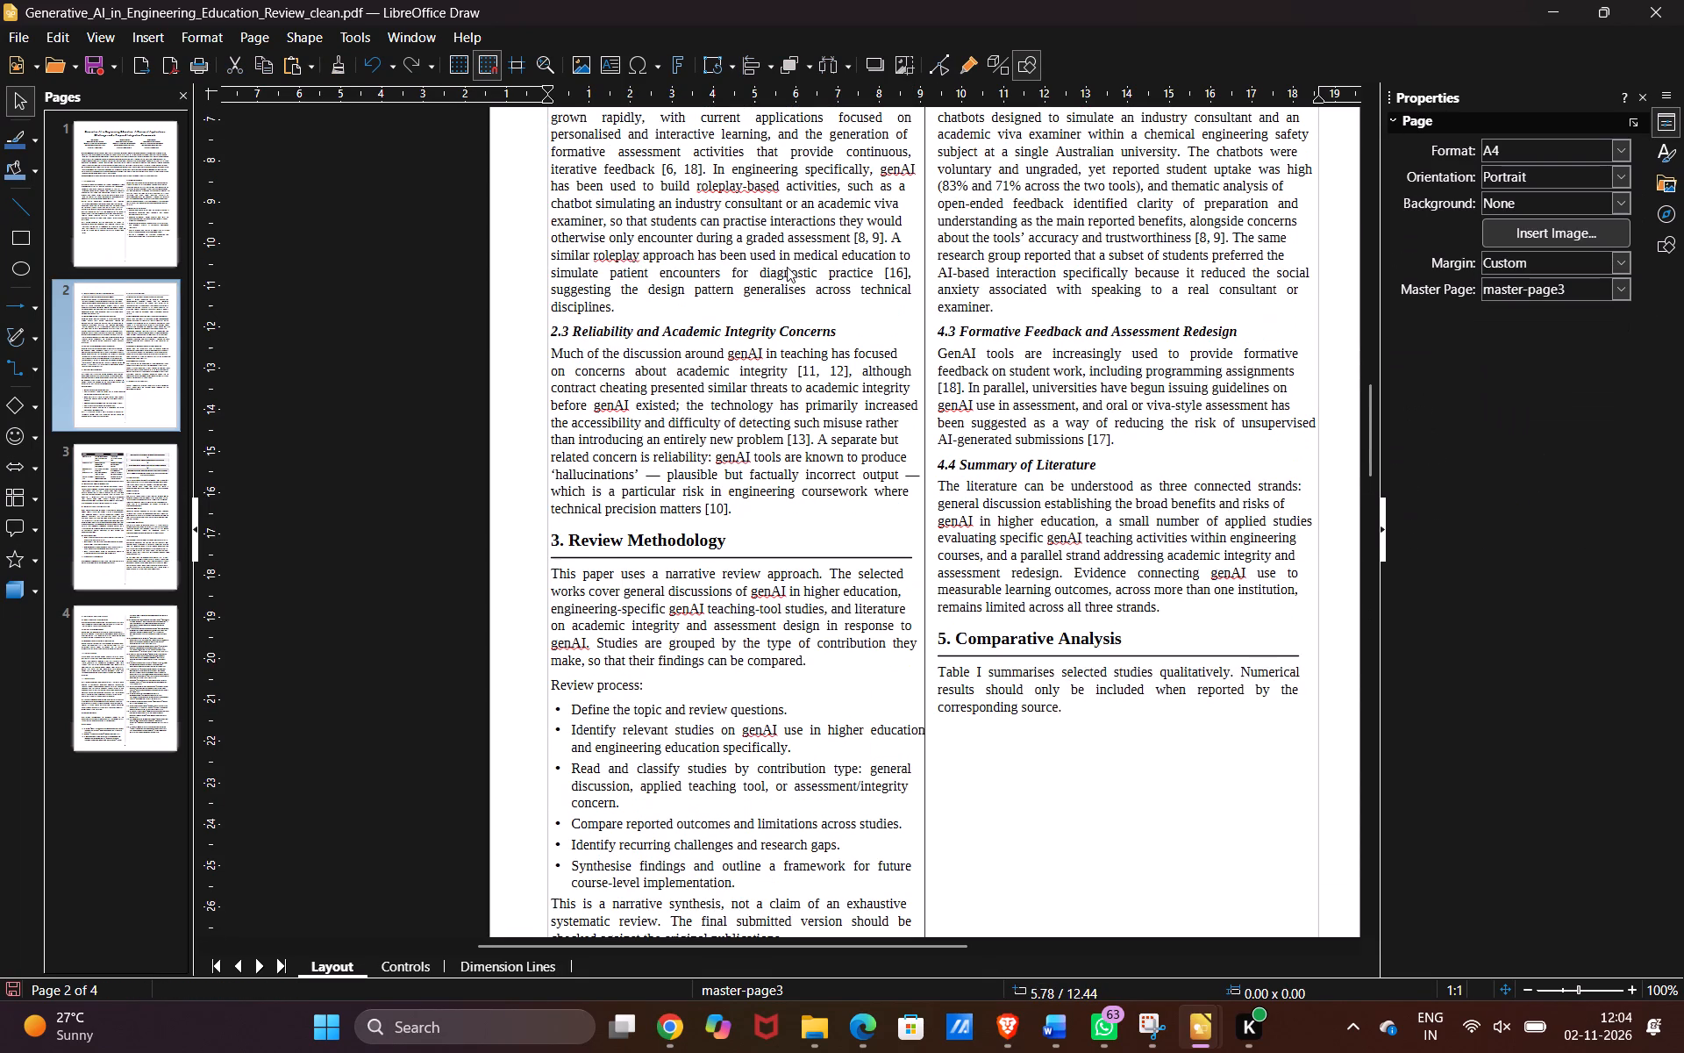
pyautogui.click(1095, 651)
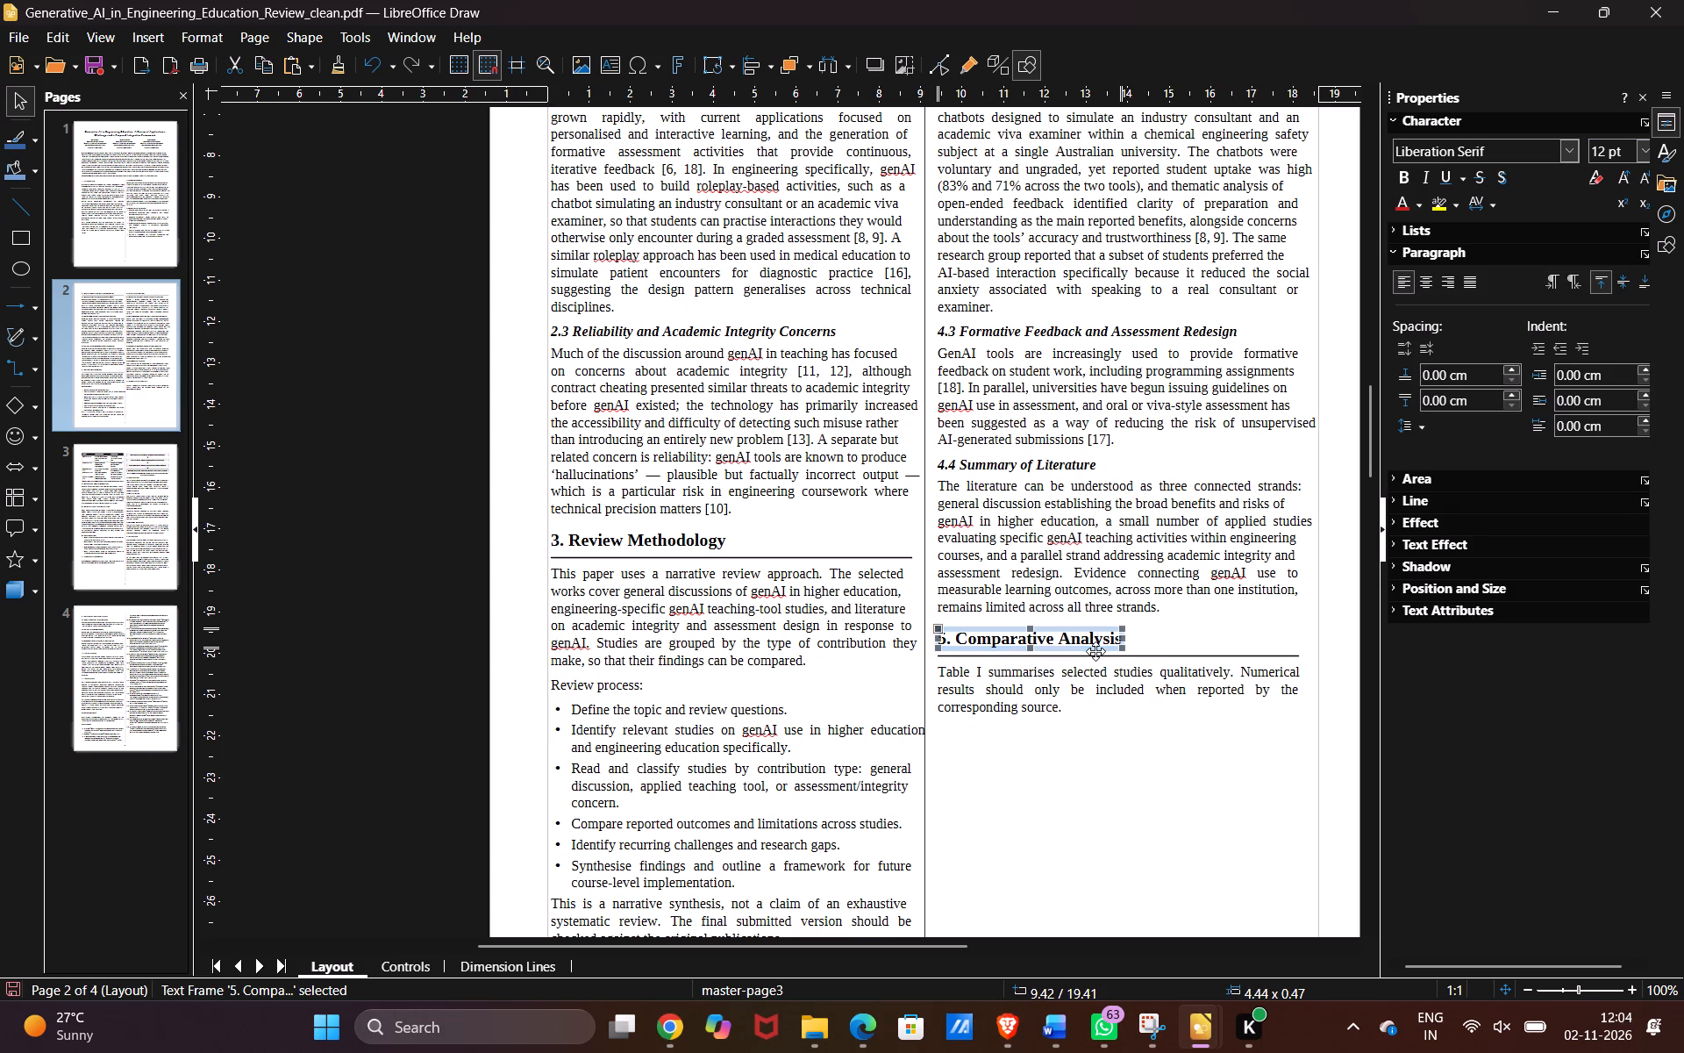
pyautogui.click(1146, 658)
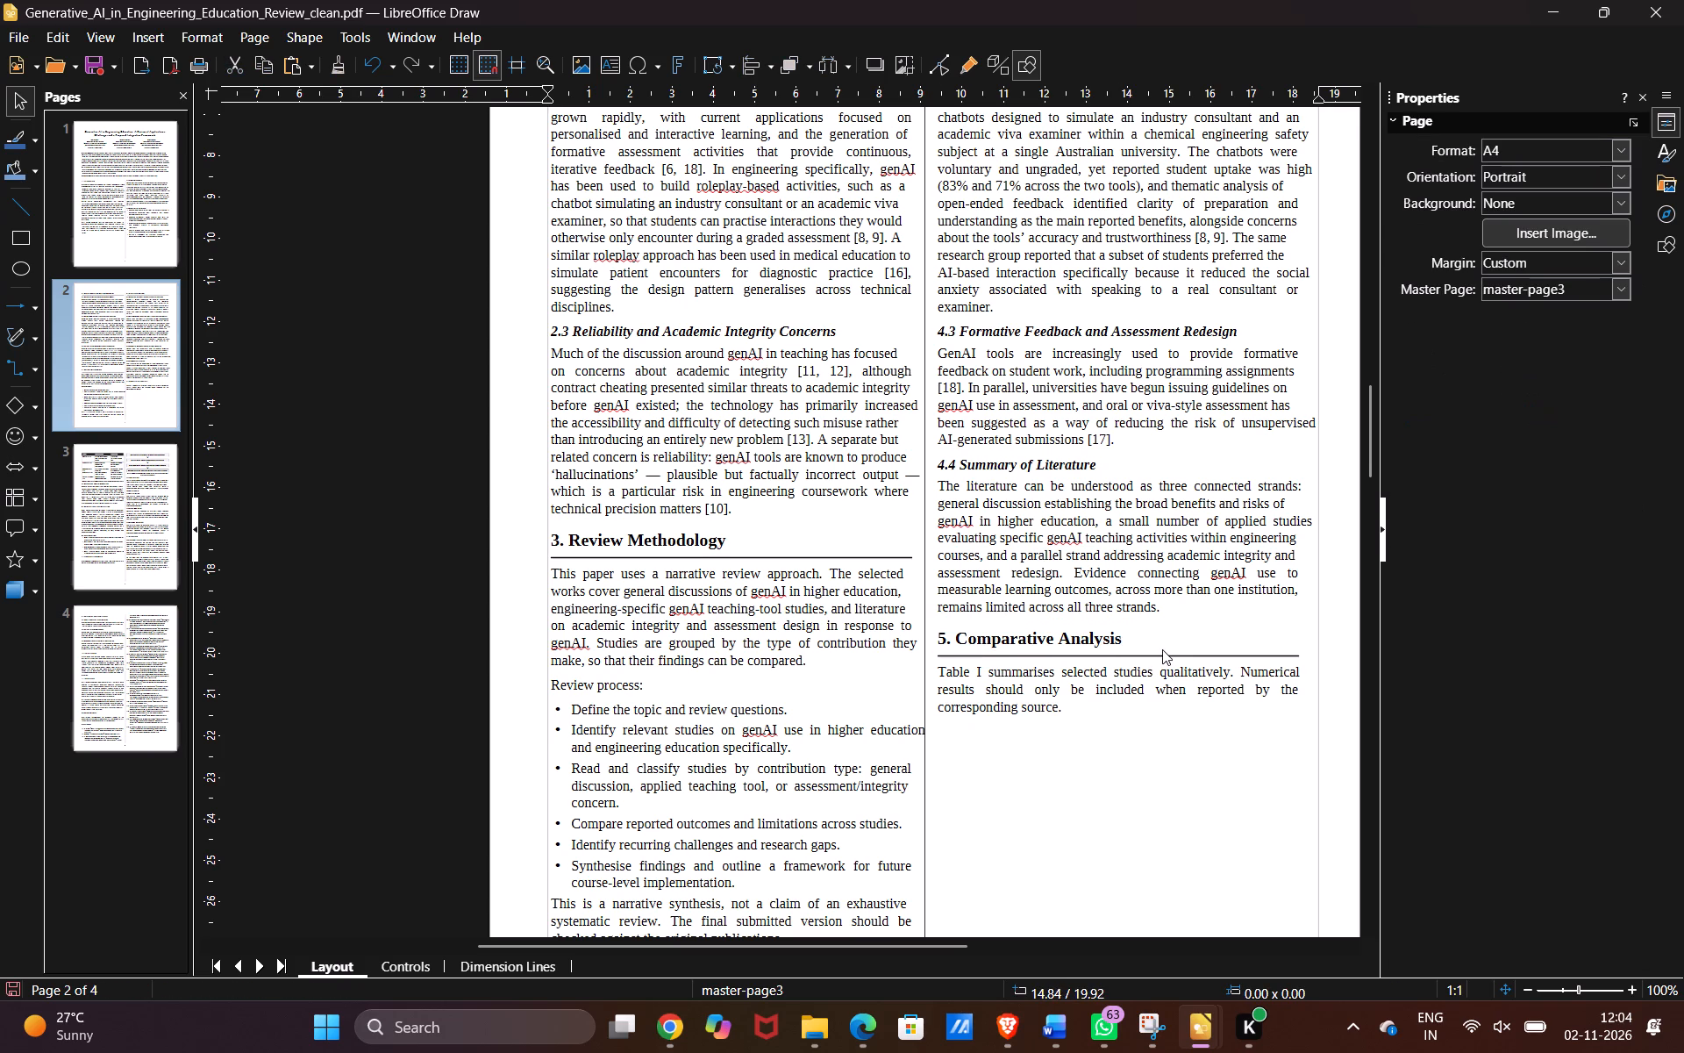
pyautogui.click(1159, 655)
pyautogui.press('BackSpace')
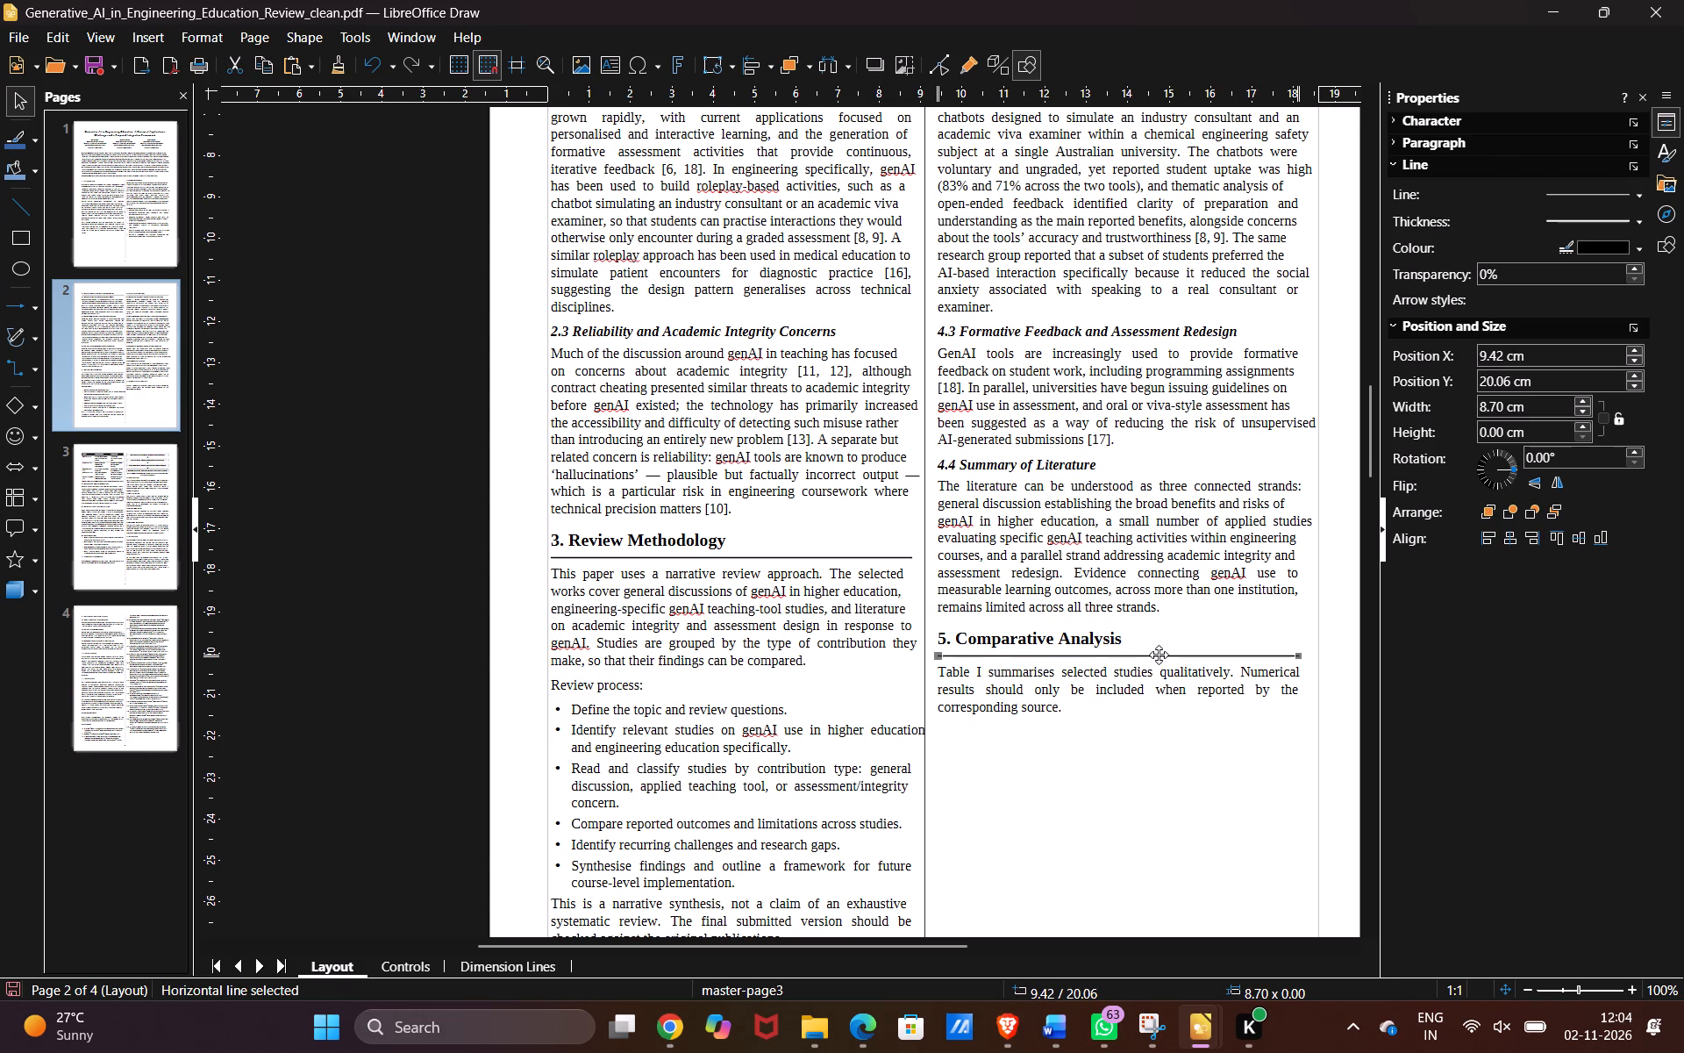
pyautogui.click(813, 558)
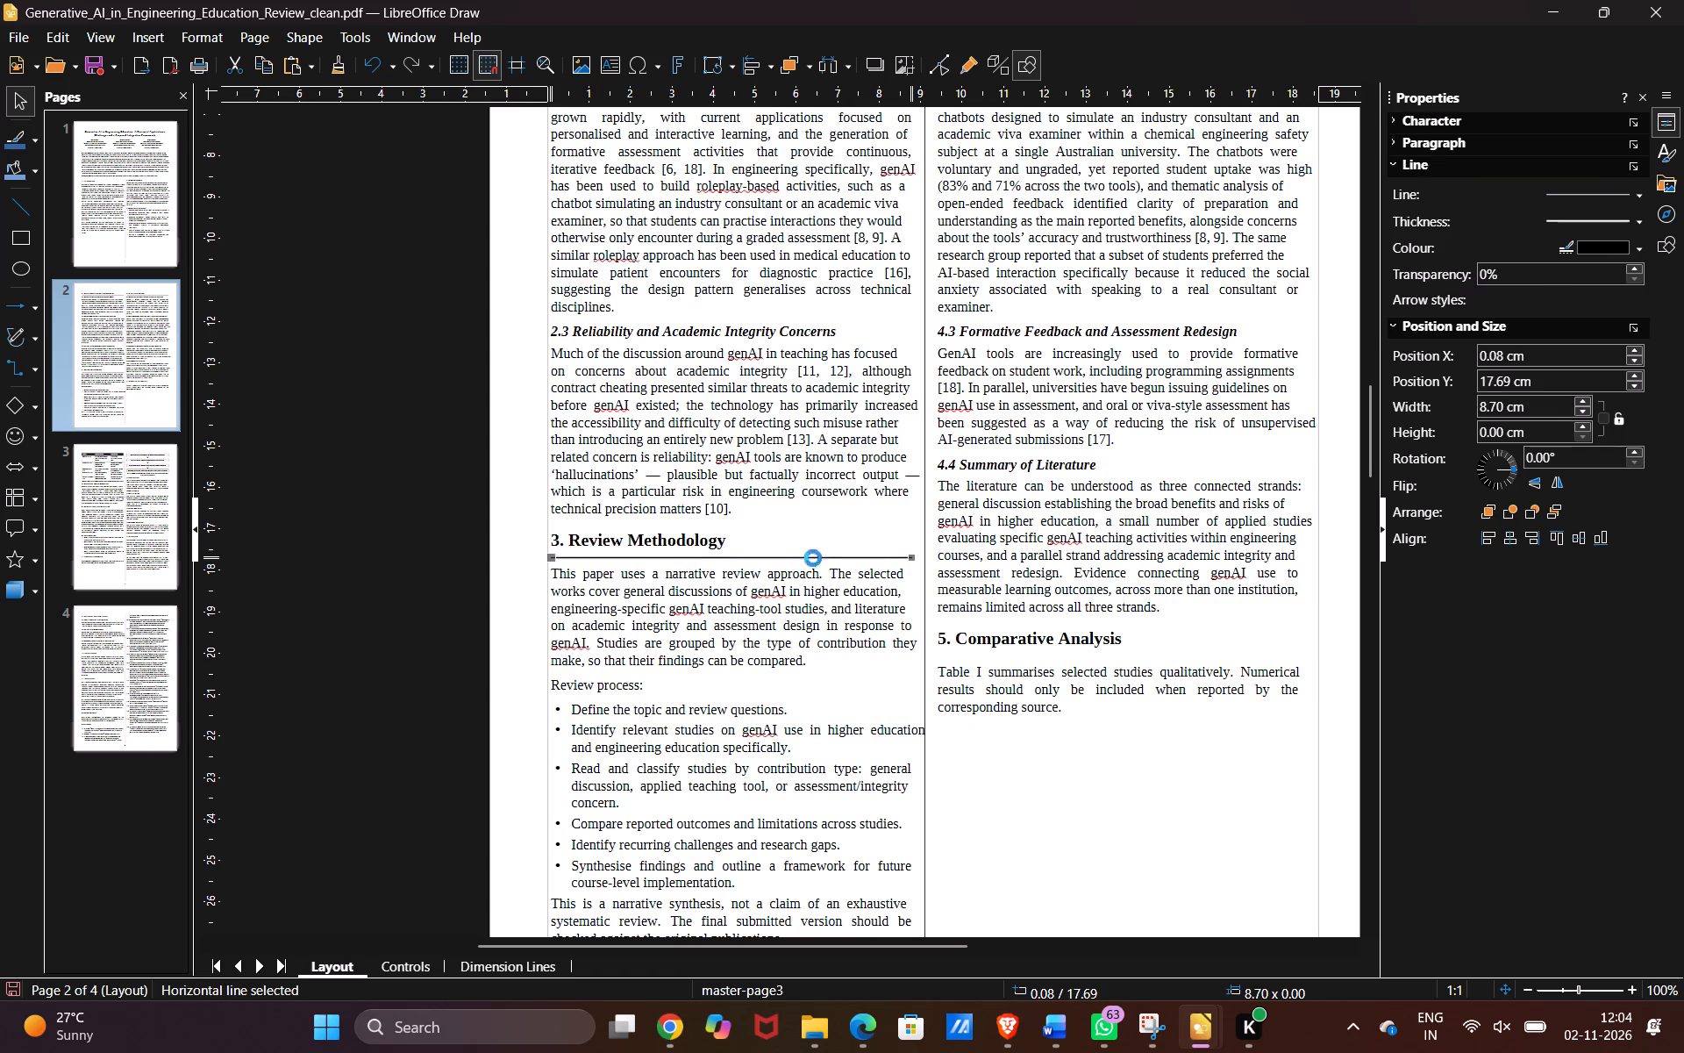
pyautogui.press('BackSpace')
pyautogui.scroll(3, 813, 558)
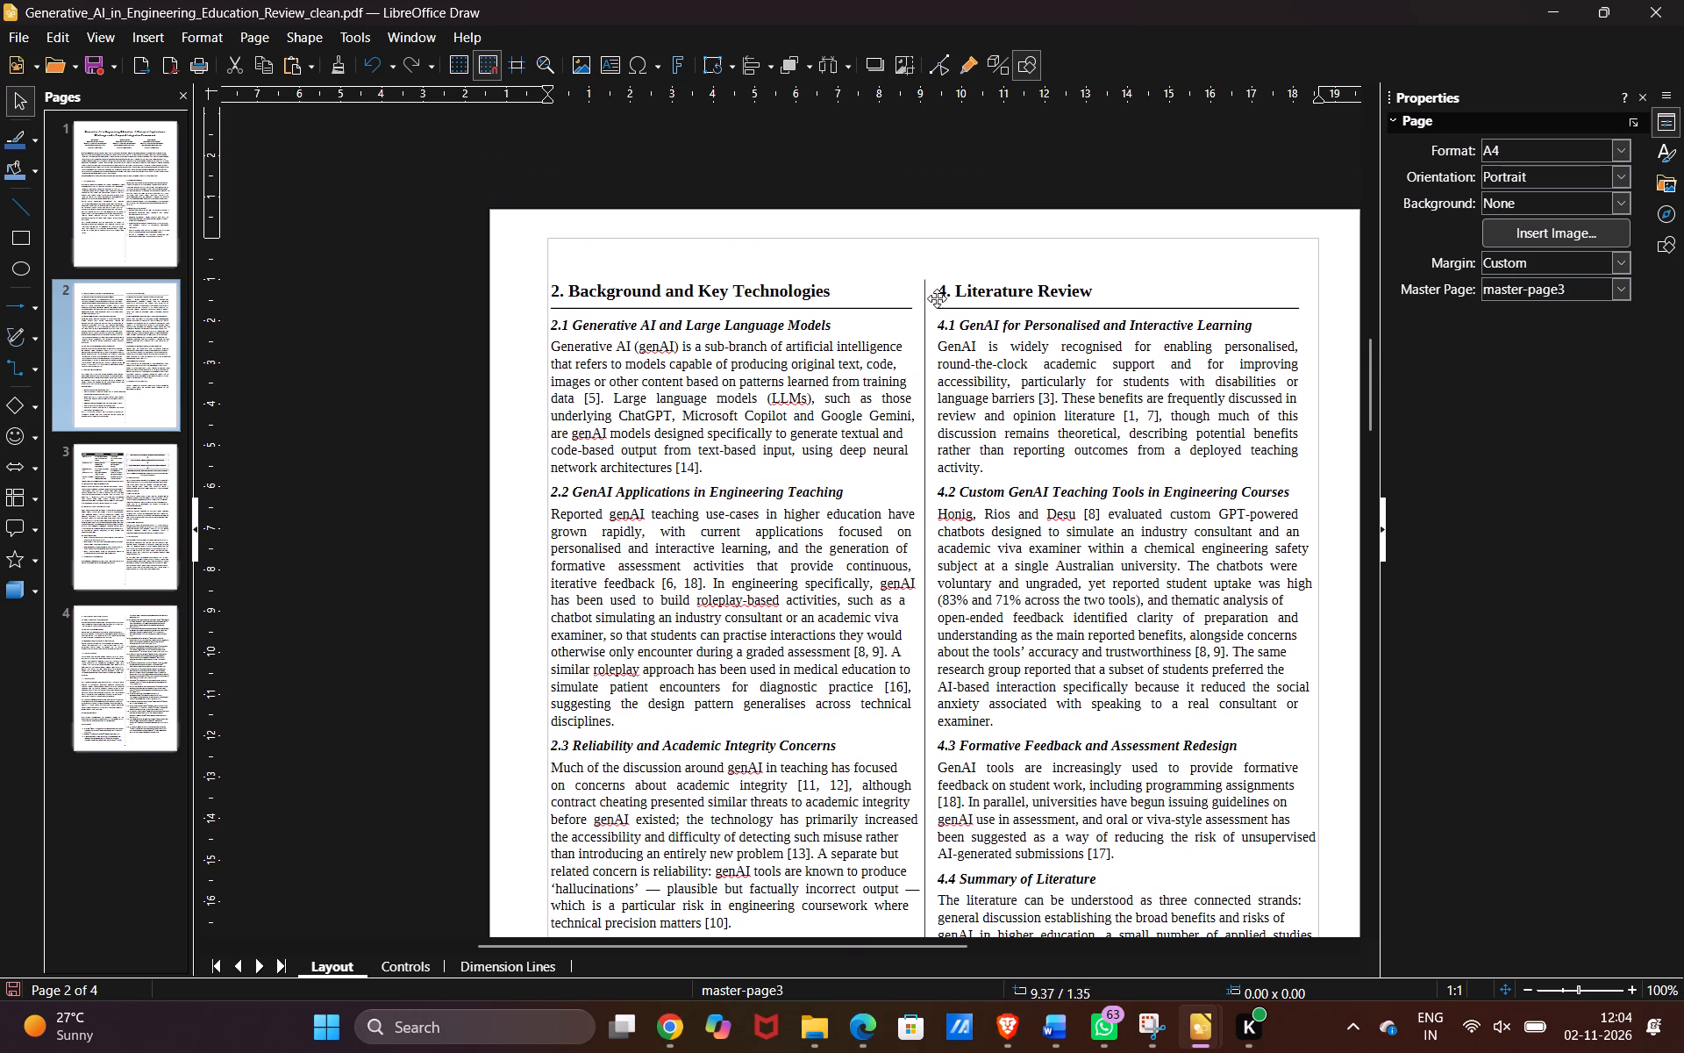
pyautogui.click(880, 309)
pyautogui.press('BackSpace')
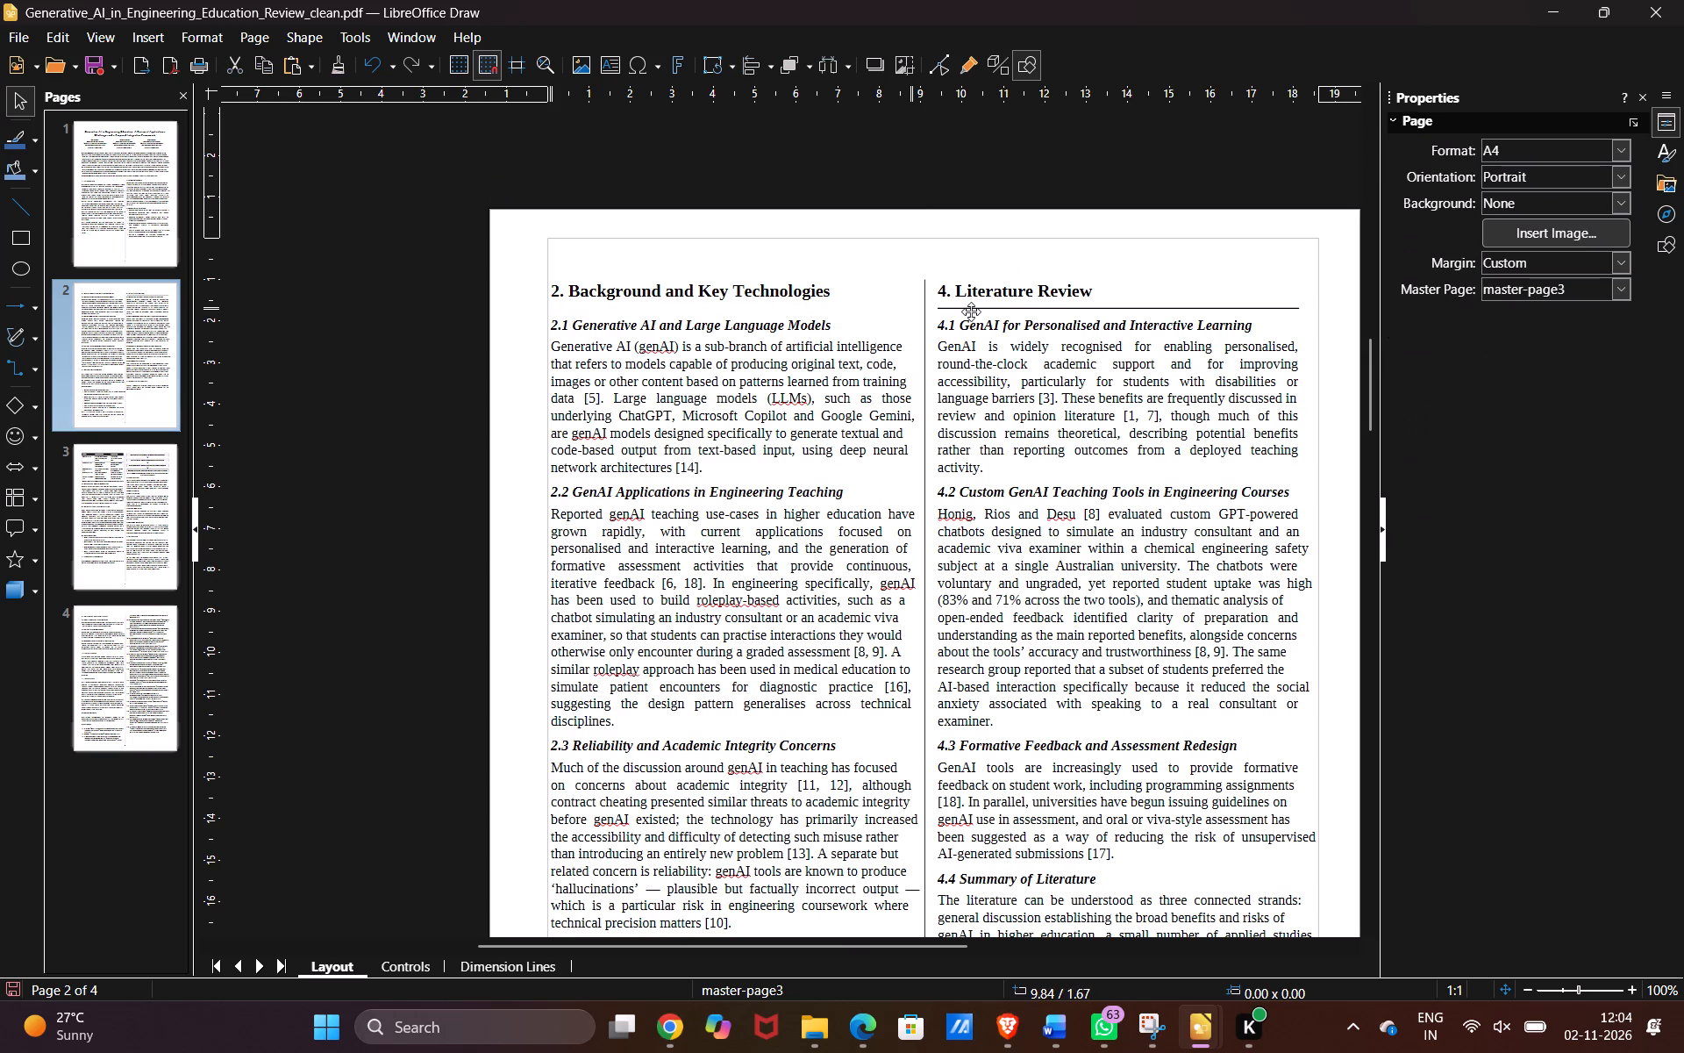
pyautogui.click(987, 306)
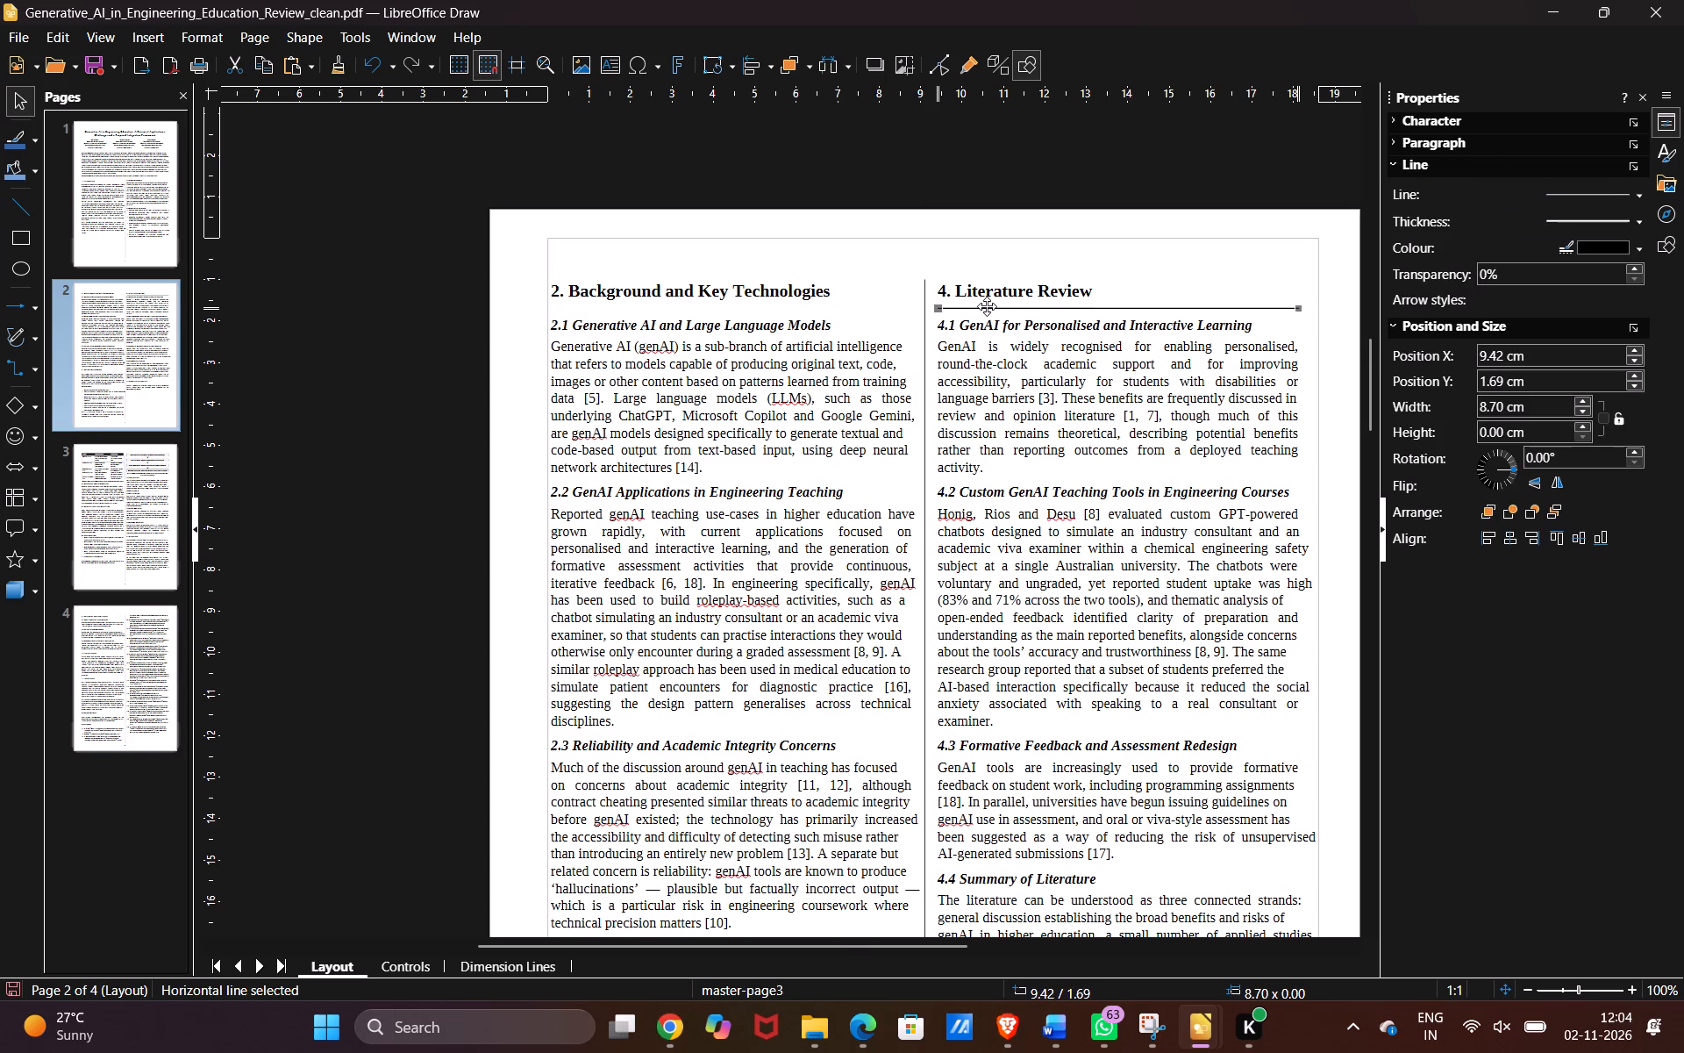
pyautogui.press('BackSpace')
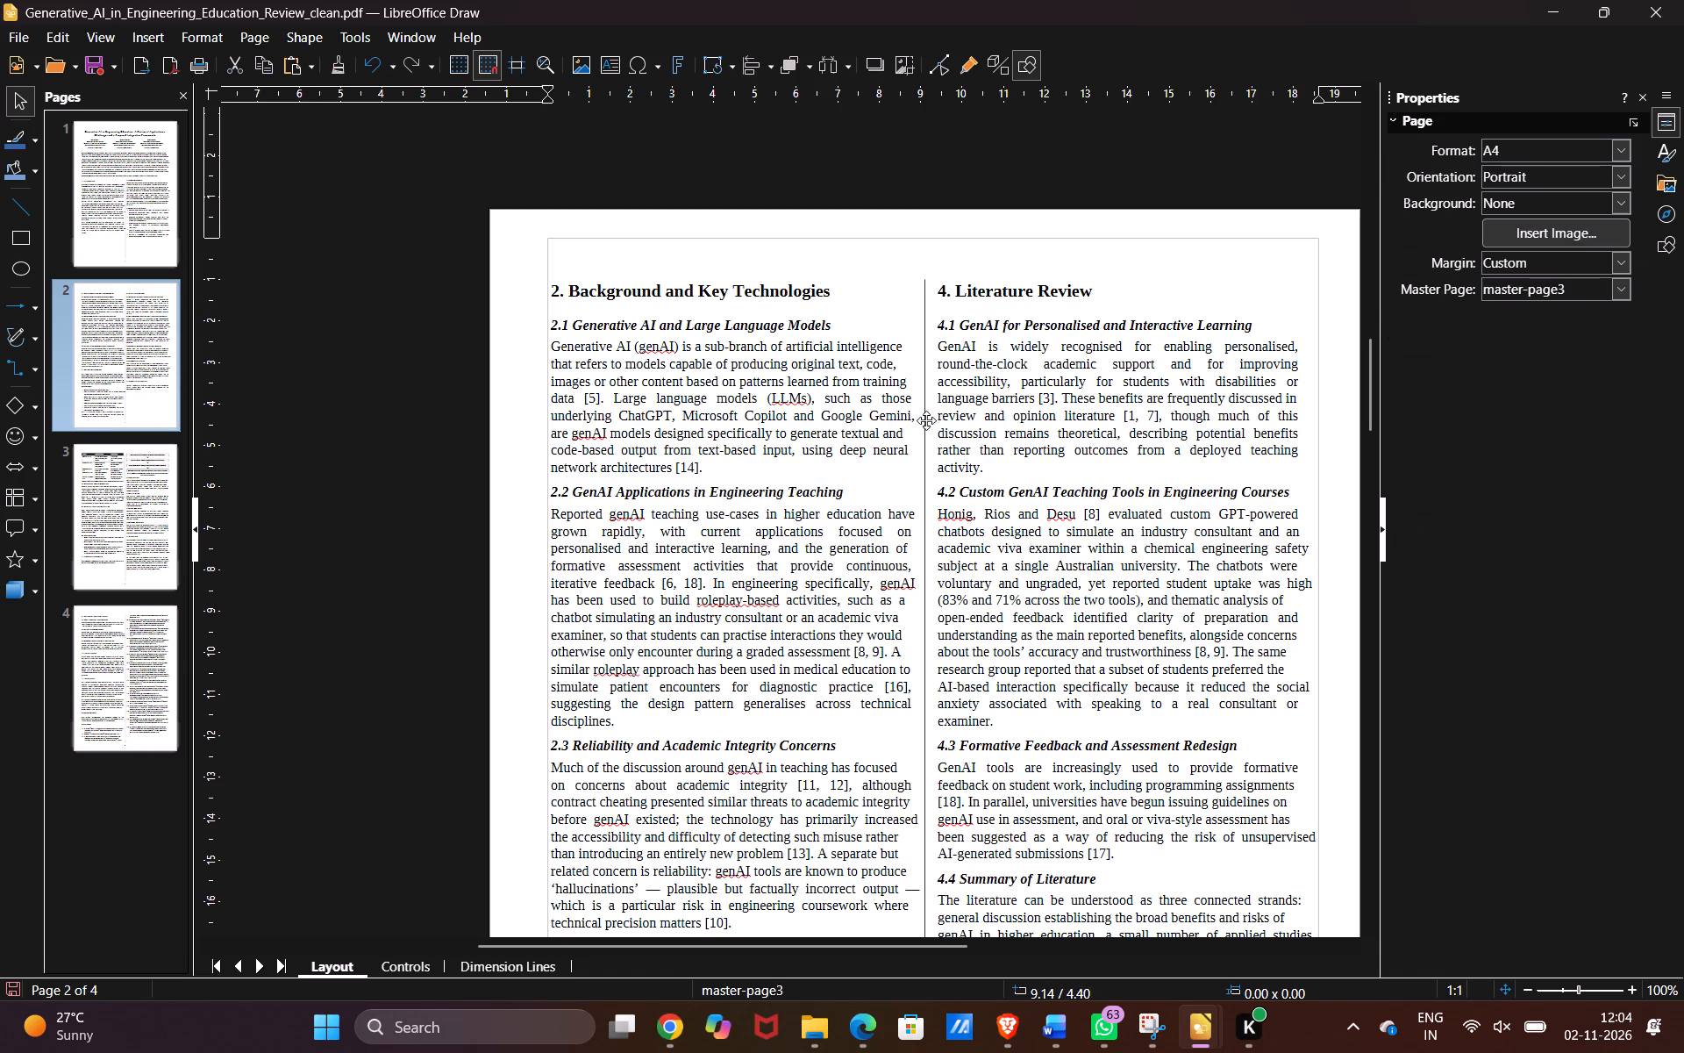
# Delete the vertical divider line between the two text columns on page 1.
pyautogui.scroll(3, 897, 346)
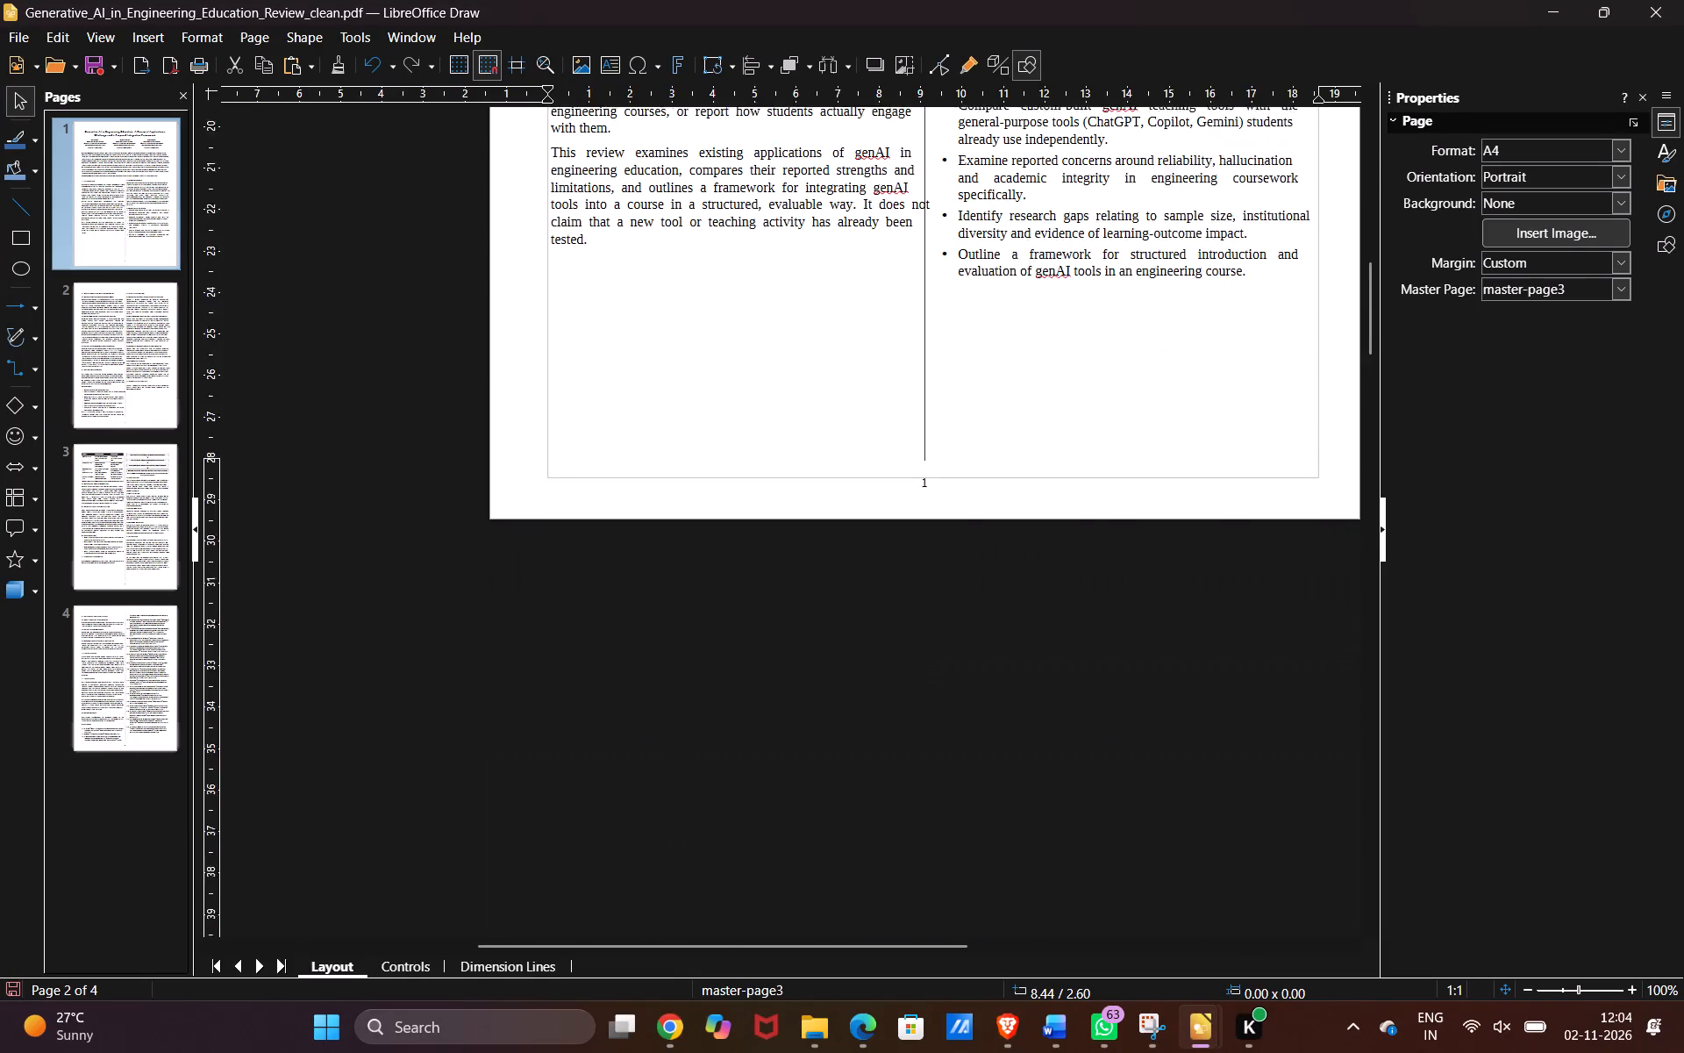
pyautogui.scroll(4, 897, 346)
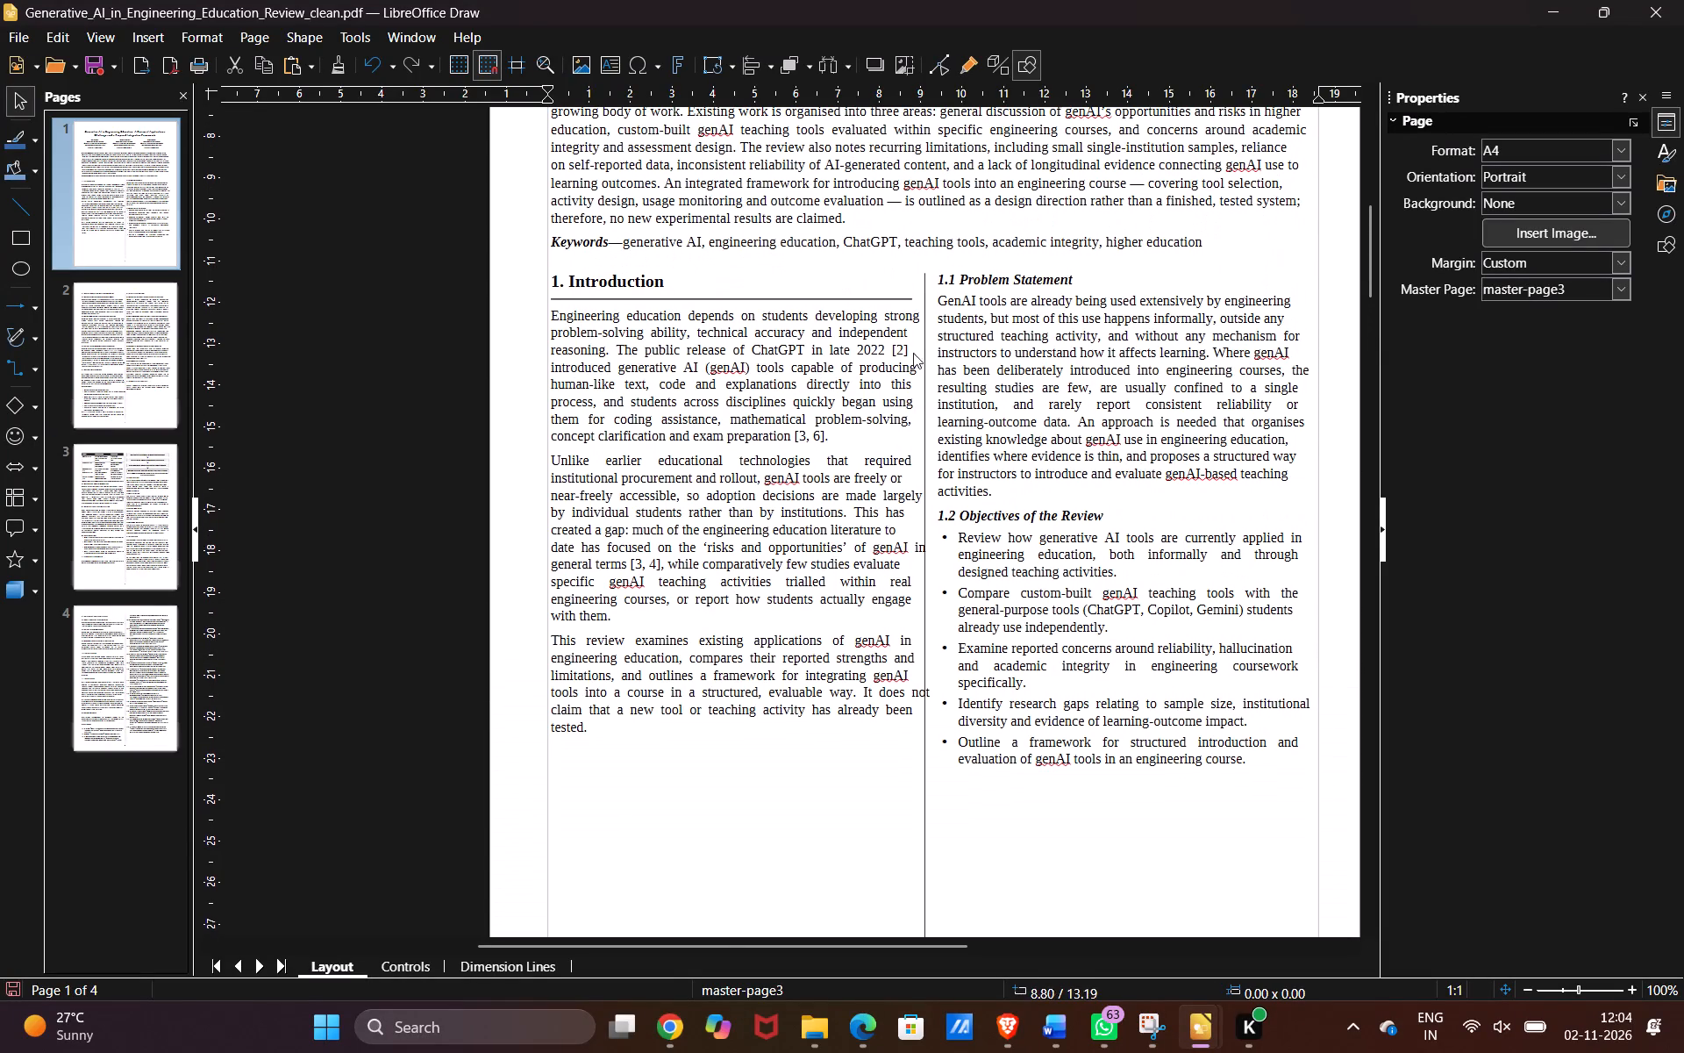
pyautogui.click(926, 387)
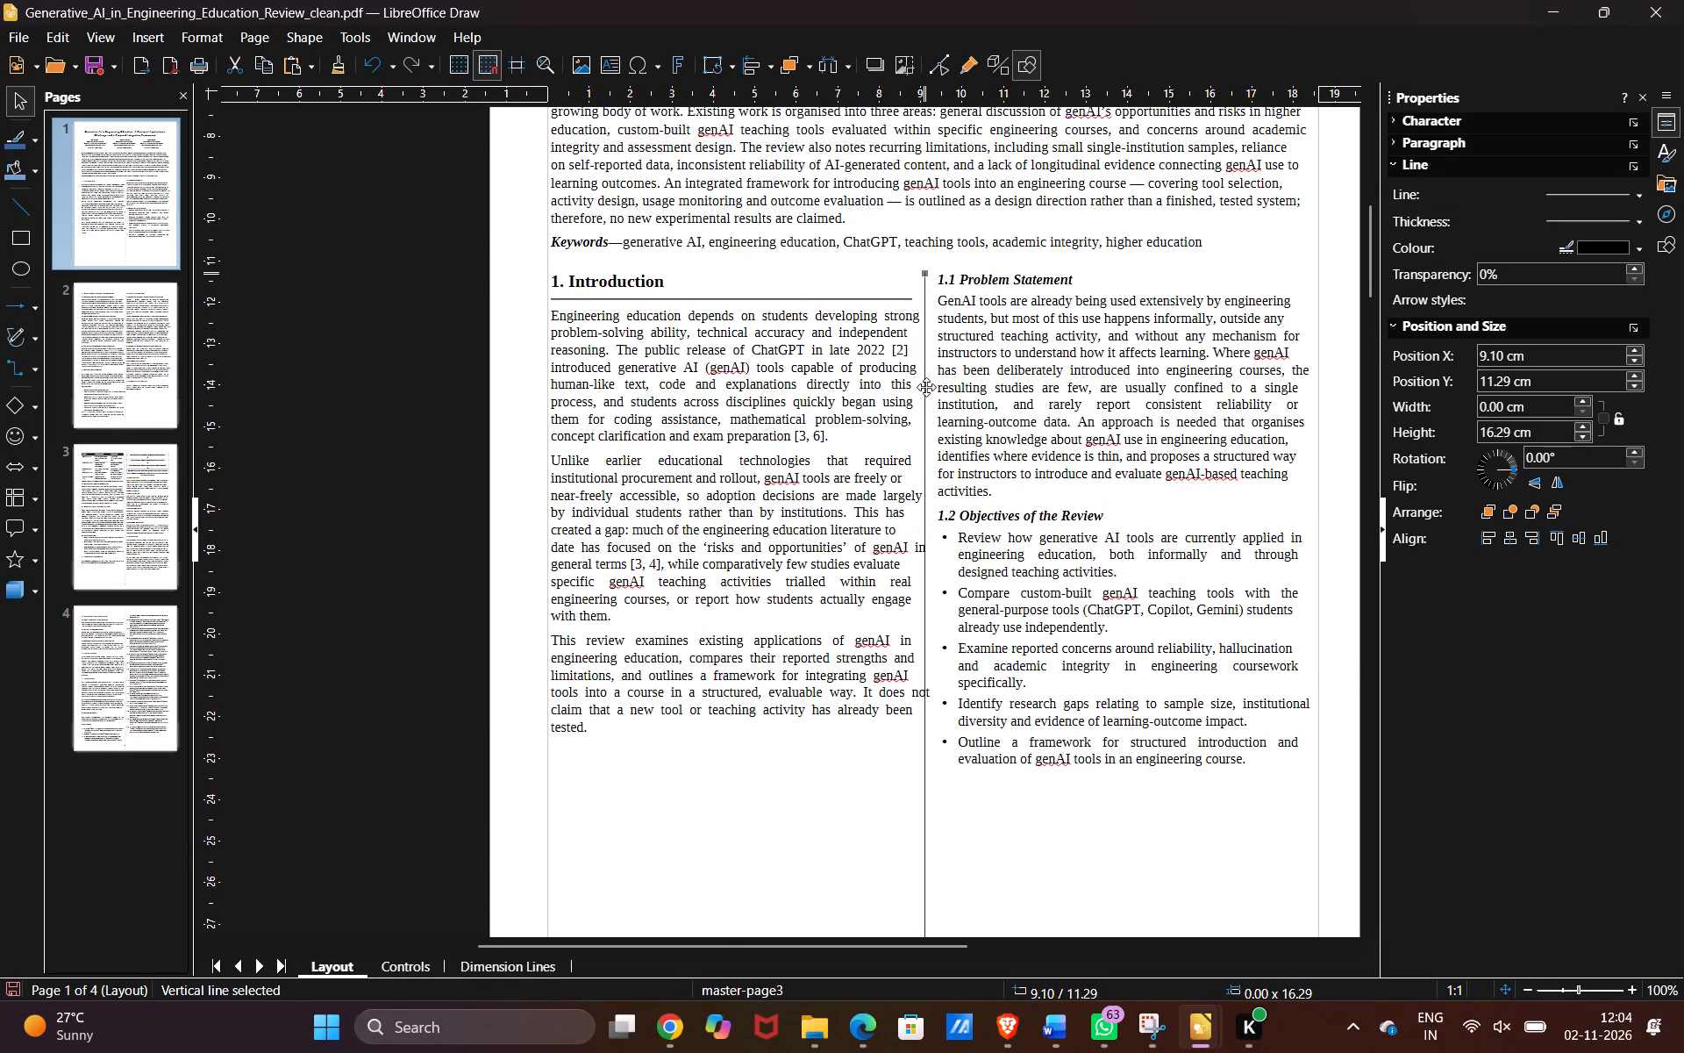
pyautogui.press('BackSpace')
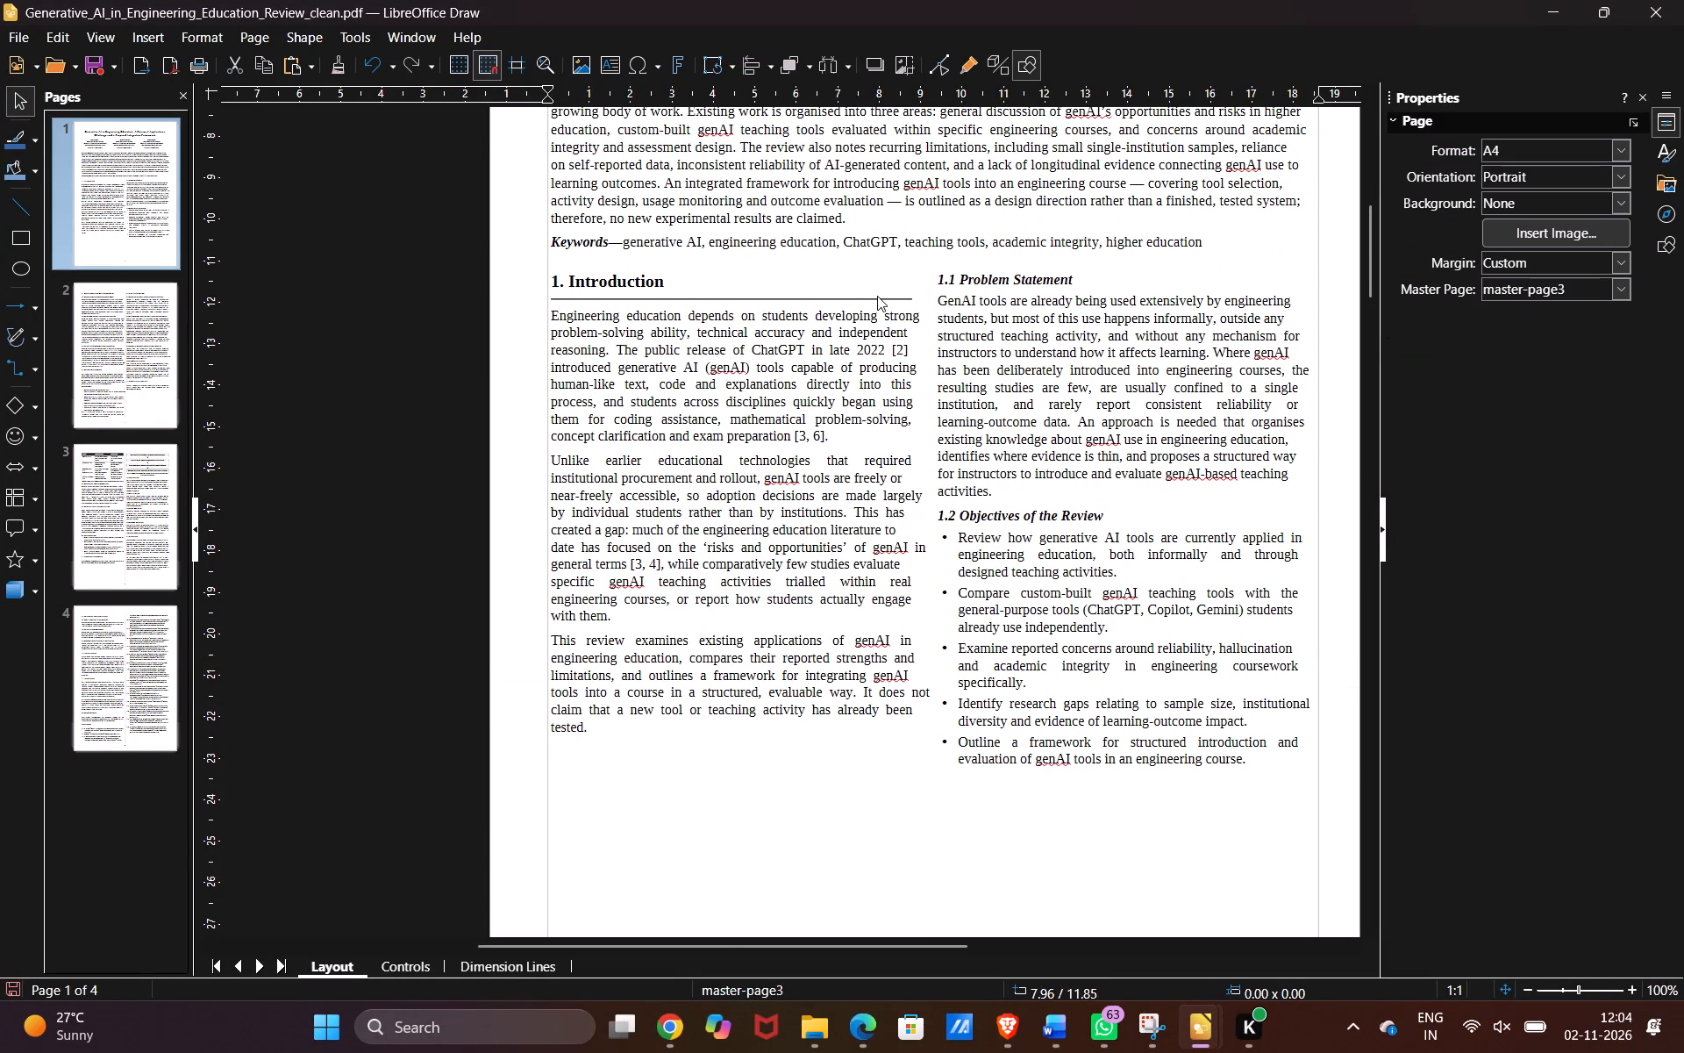
# Delete the horizontal rule under the Introduction heading on page 1.
pyautogui.click(874, 298)
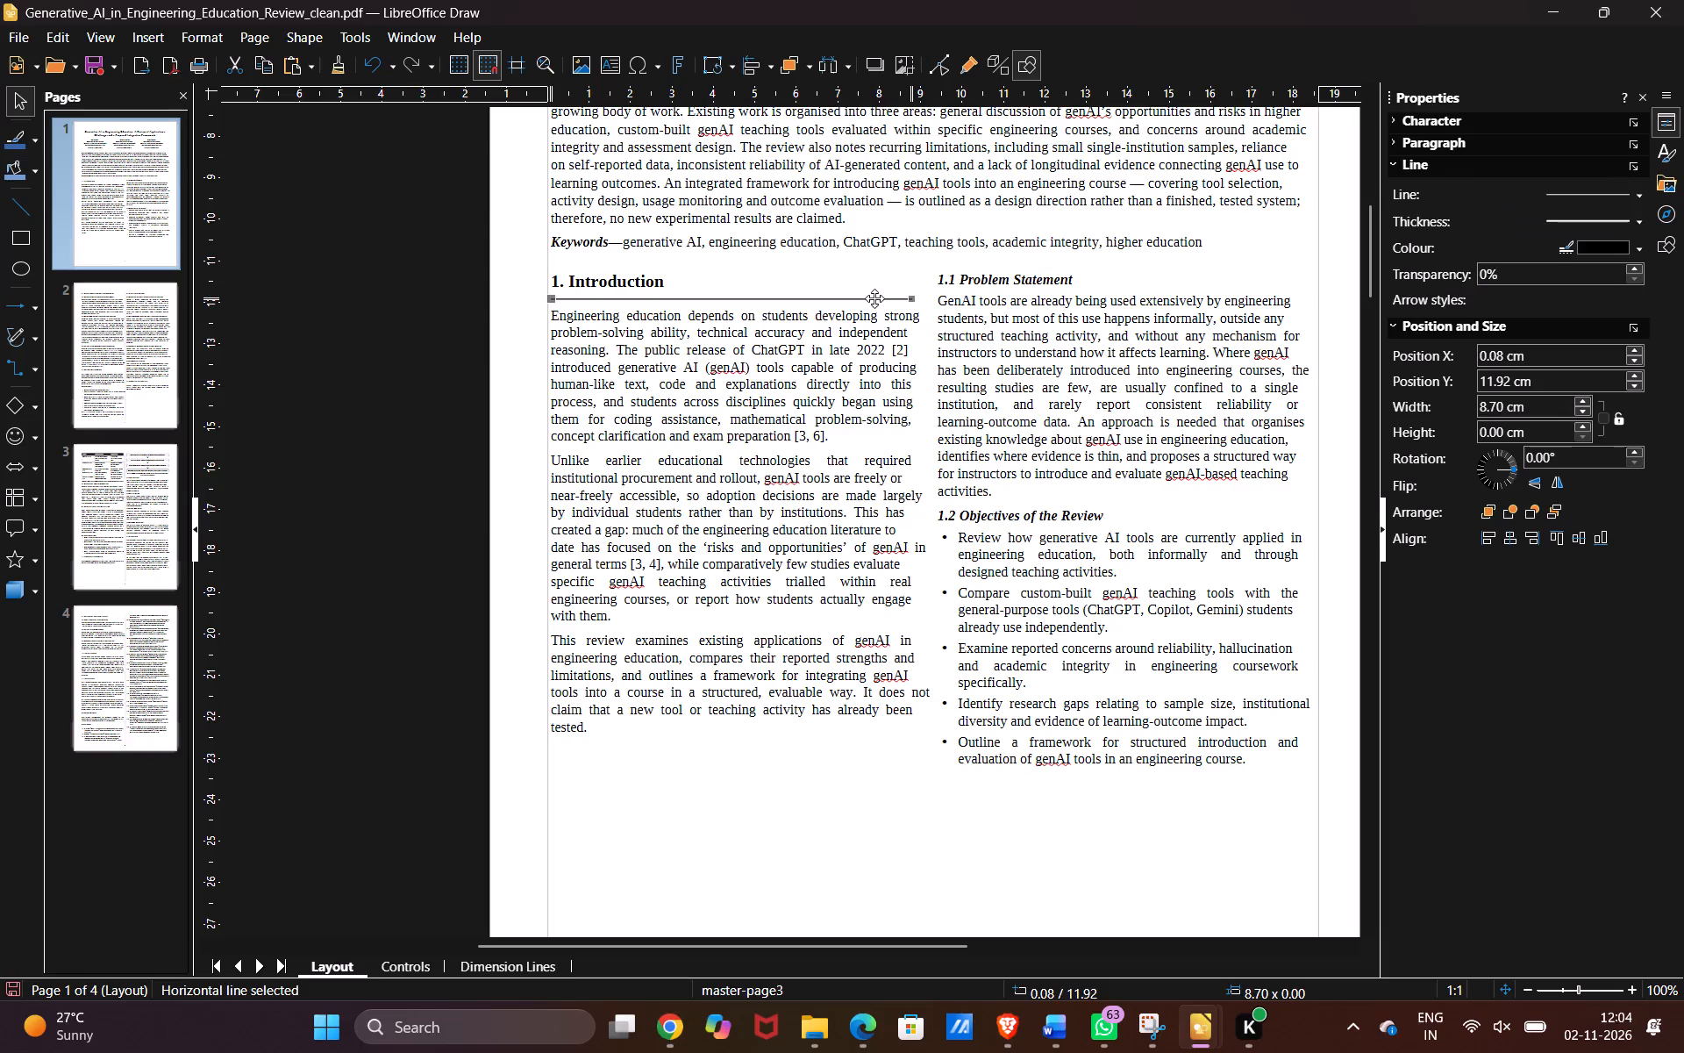
pyautogui.press('BackSpace')
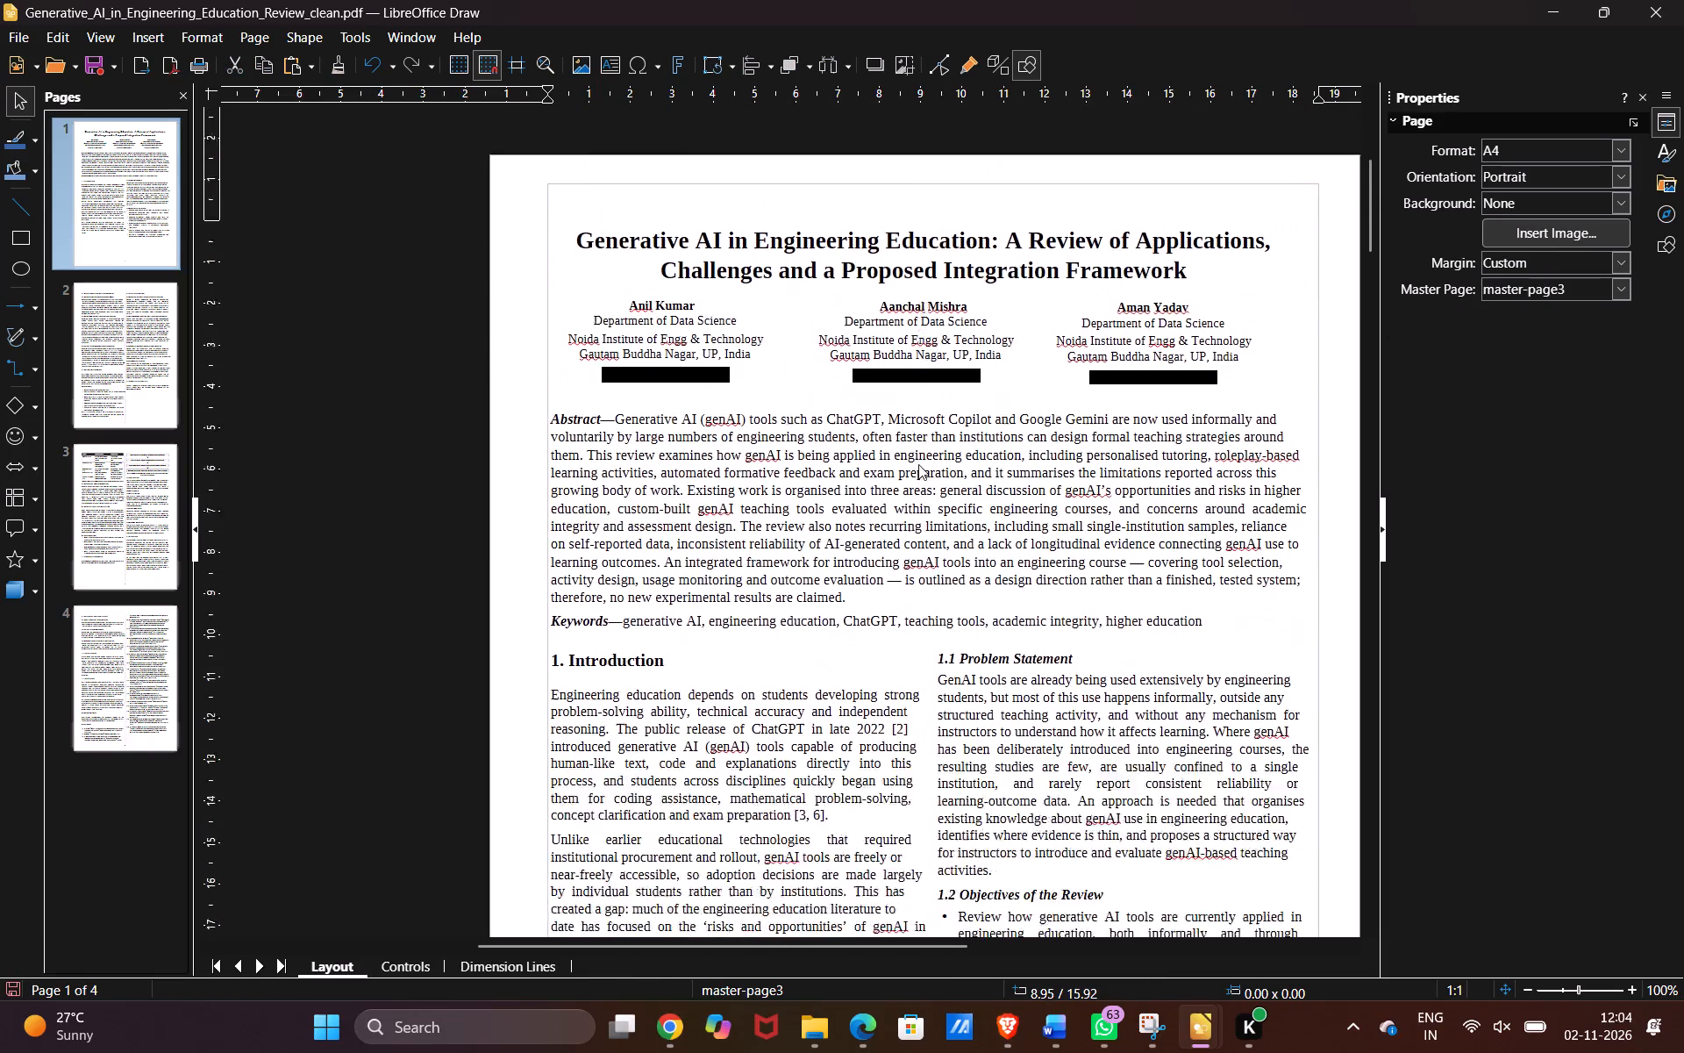
# Delete the vertical divider line between the two text columns on page 2.
pyautogui.scroll(-4, 918, 464)
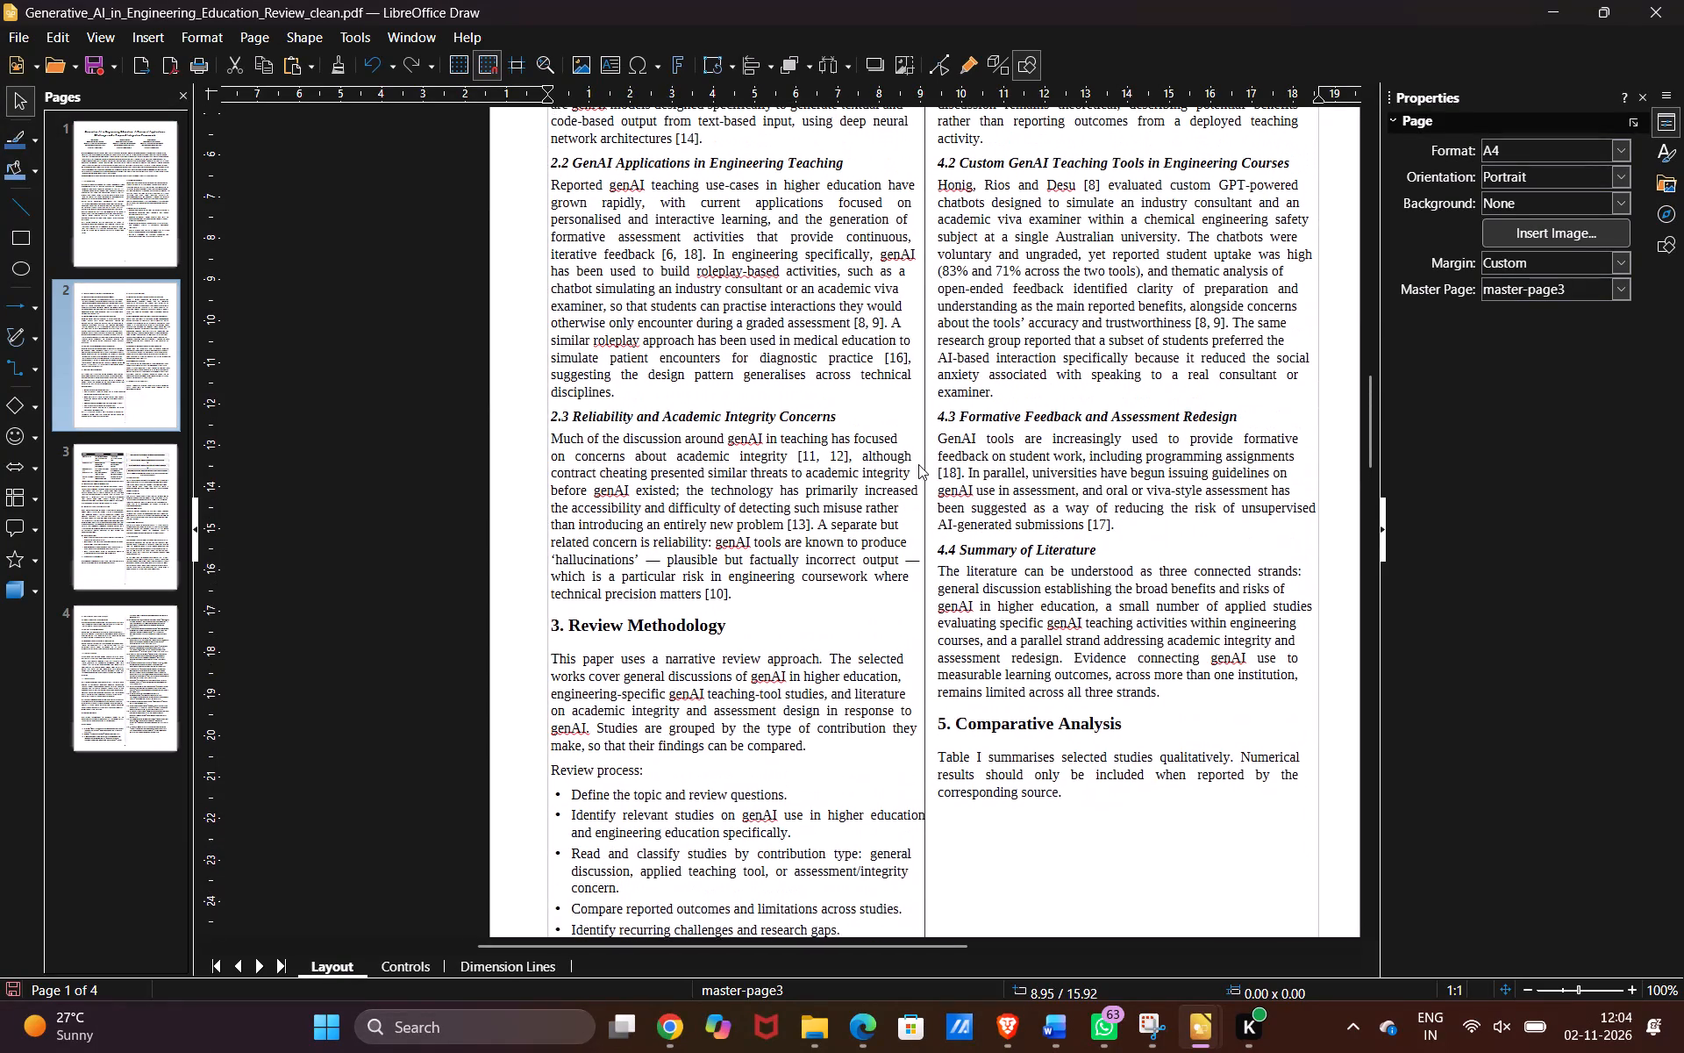
pyautogui.scroll(-1, 918, 464)
pyautogui.click(918, 464)
pyautogui.click(924, 467)
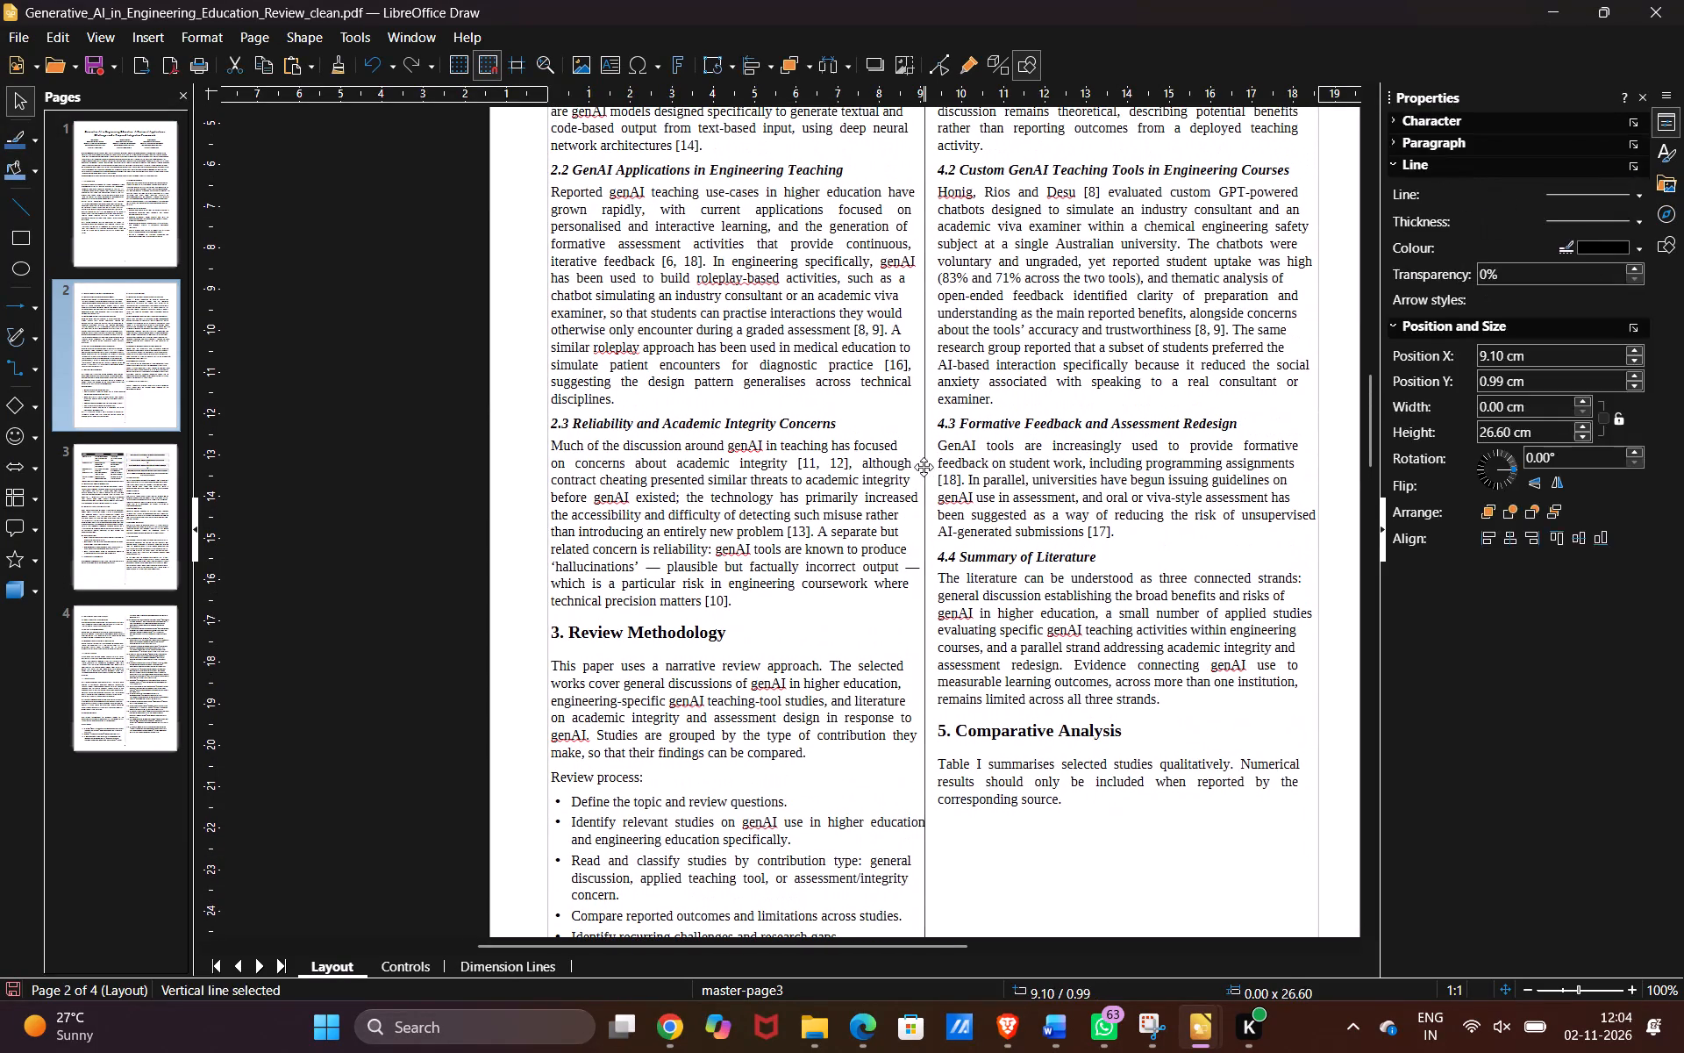
pyautogui.press('BackSpace')
# Delete the vertical divider line between the table column and the framework figure column on page 3.
pyautogui.scroll(-1, 924, 467)
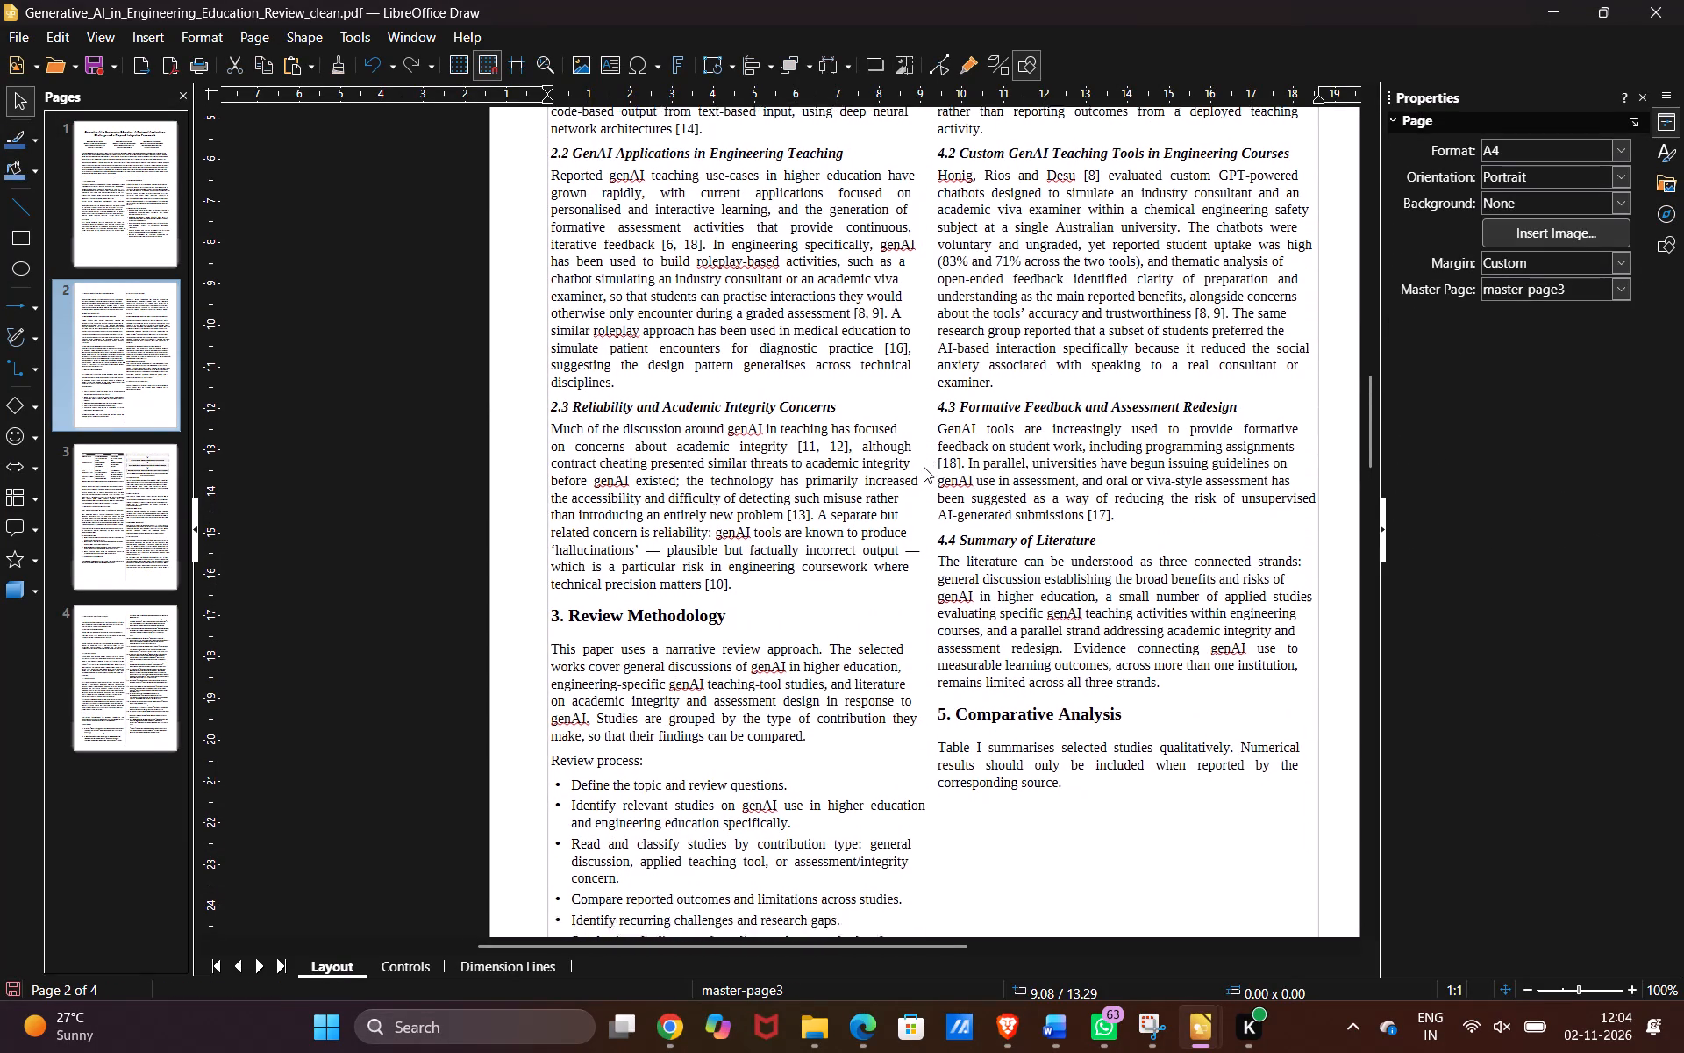
pyautogui.scroll(-4, 924, 467)
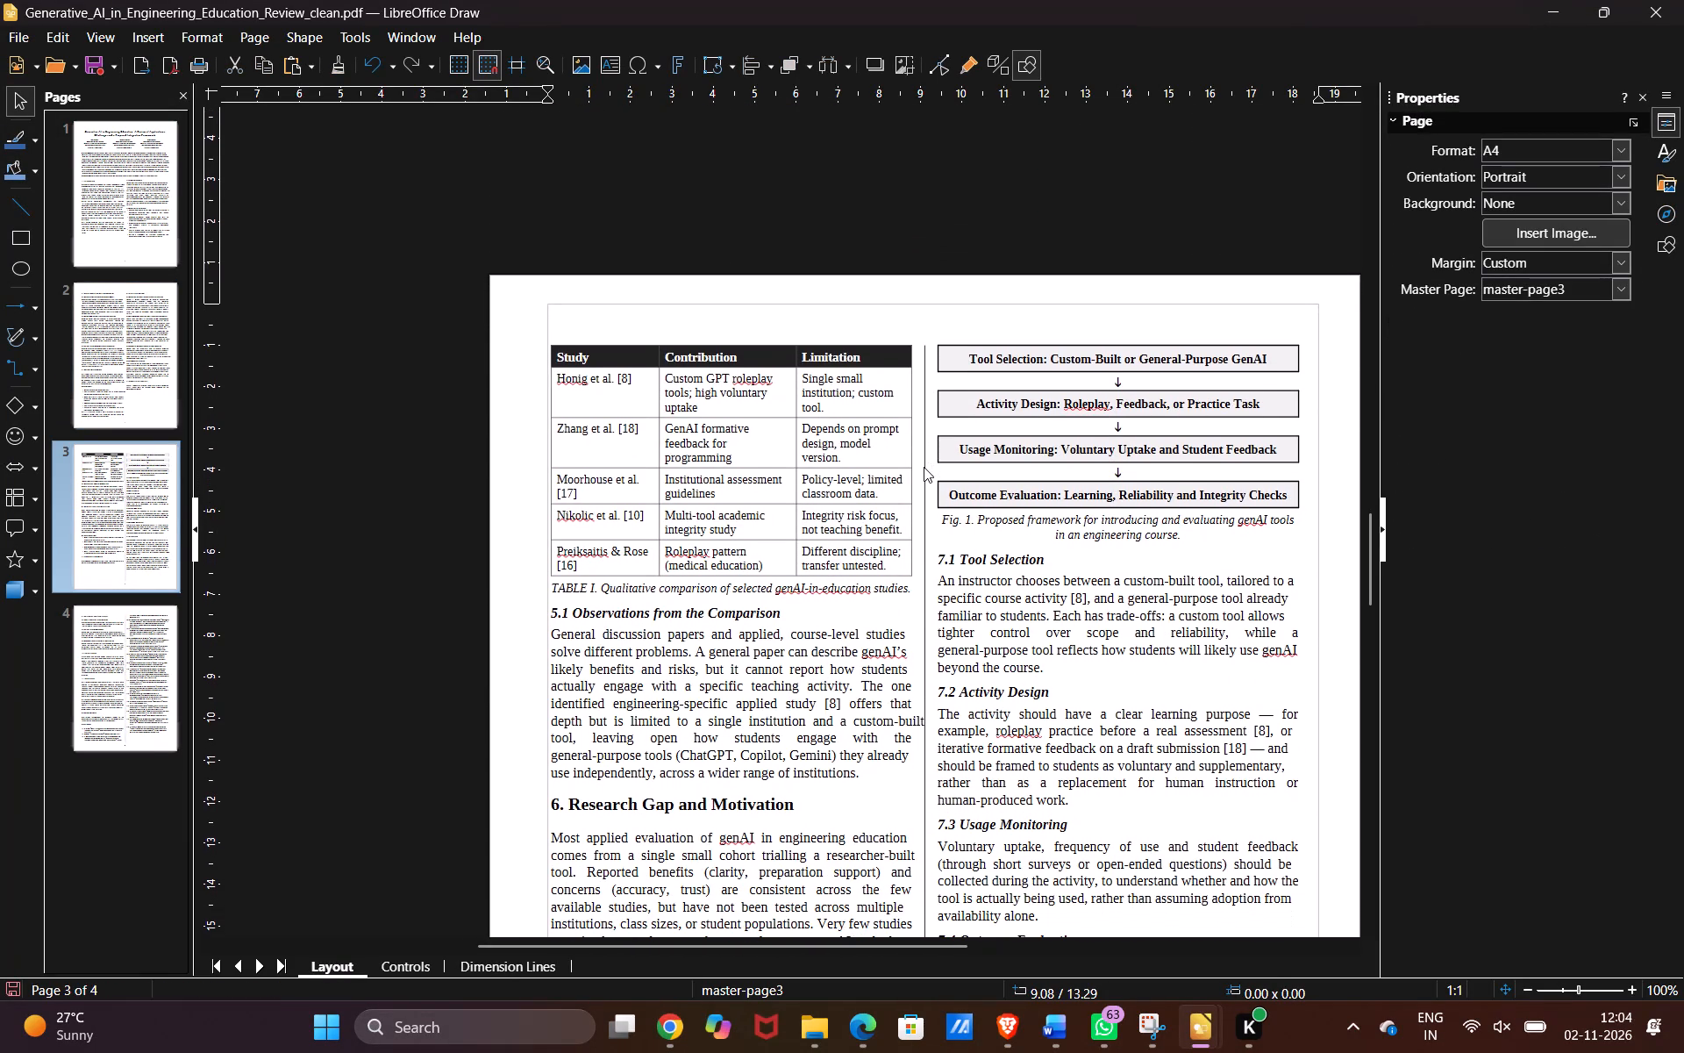
pyautogui.scroll(-1, 924, 467)
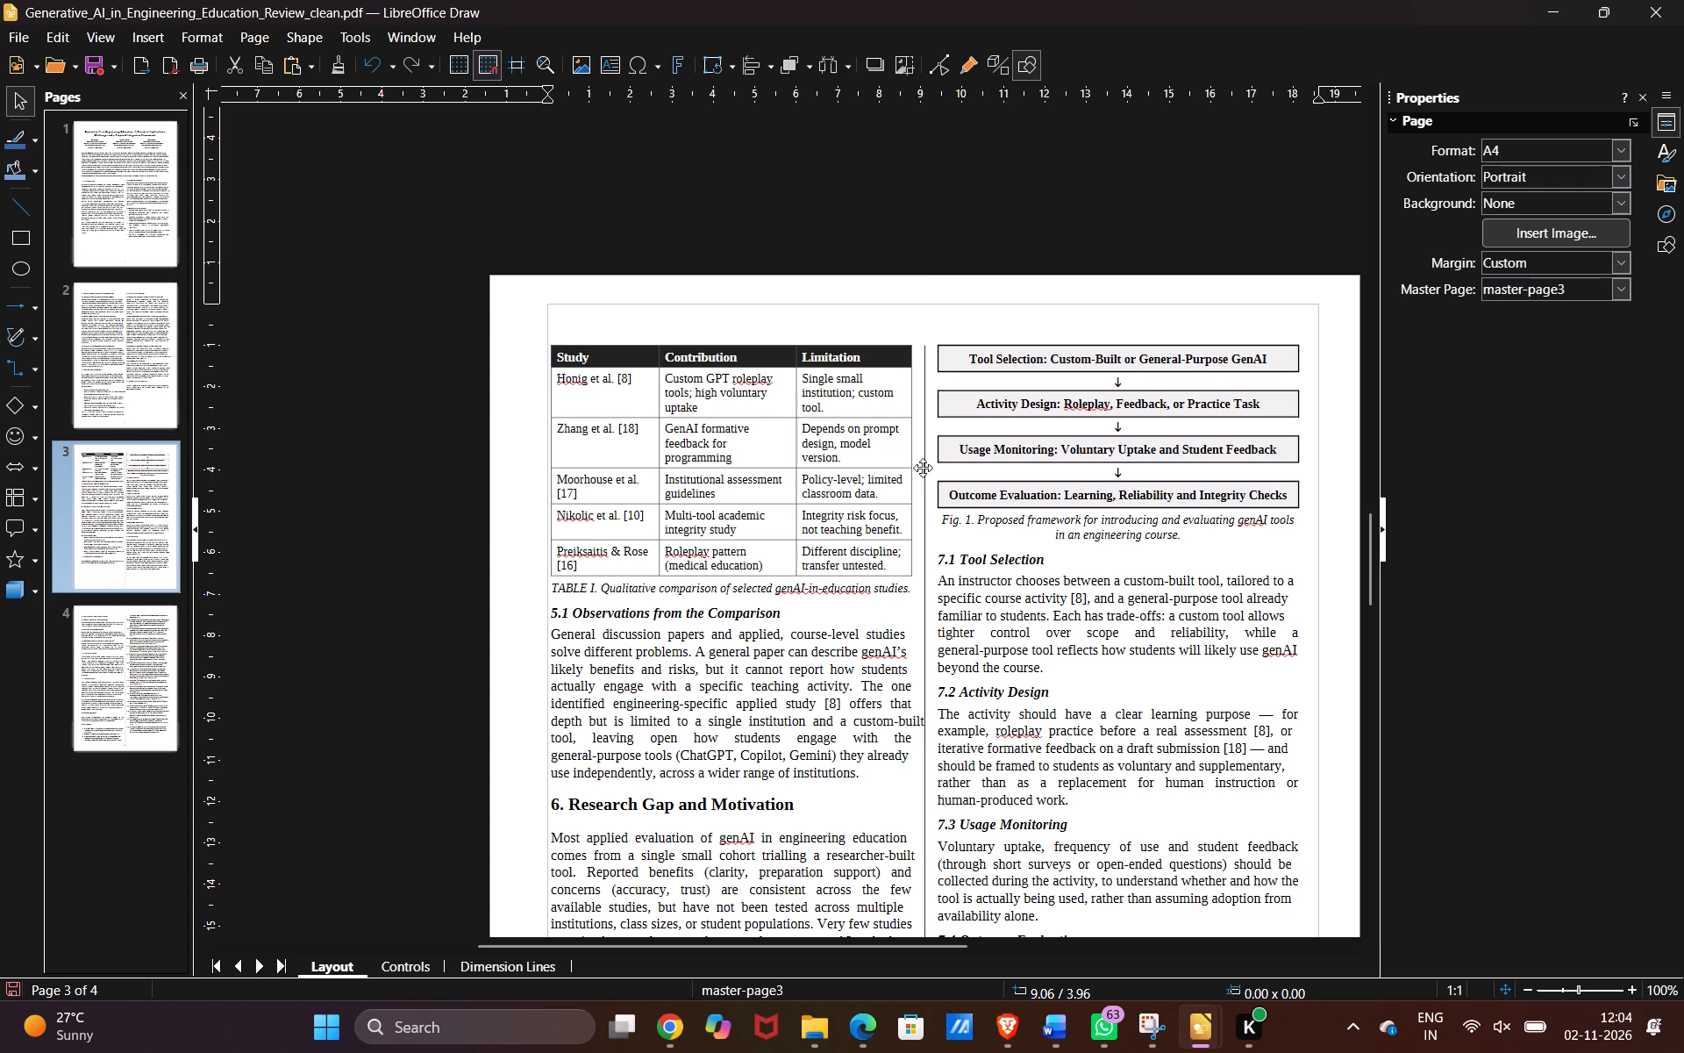
pyautogui.click(923, 468)
pyautogui.press('BackSpace')
# Delete the vertical divider line between the two text columns on page 4.
pyautogui.scroll(-1, 923, 468)
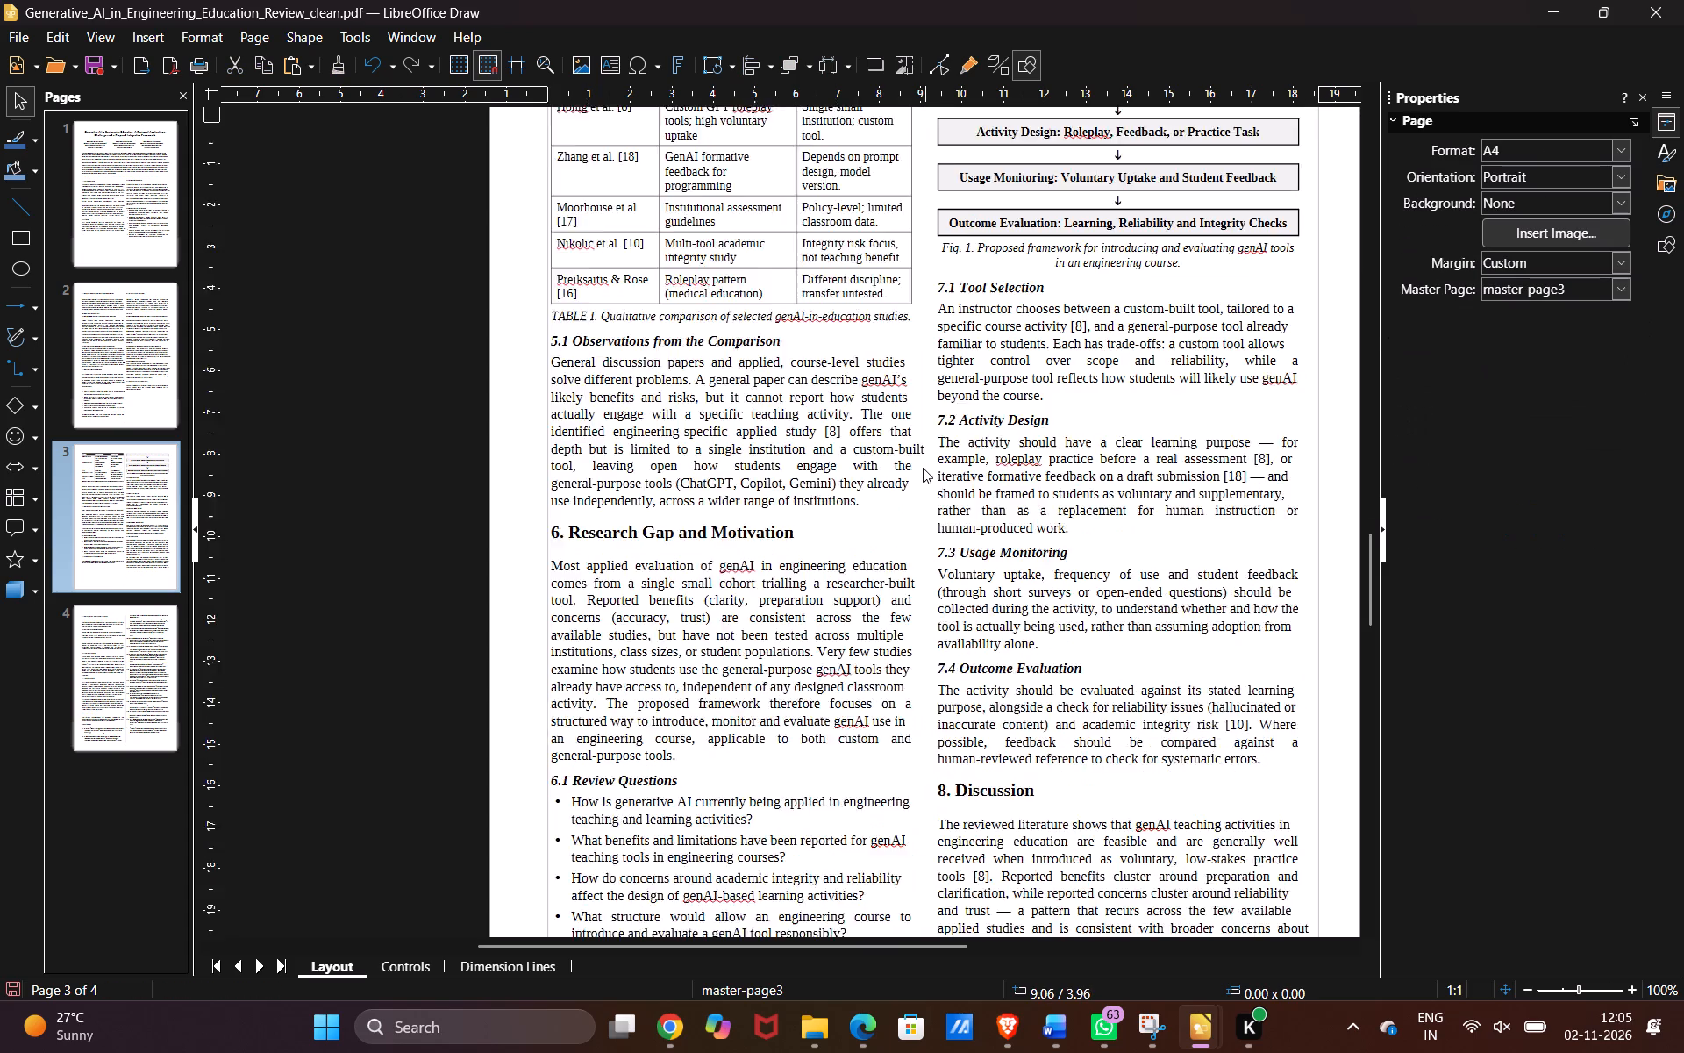
pyautogui.scroll(-3, 923, 468)
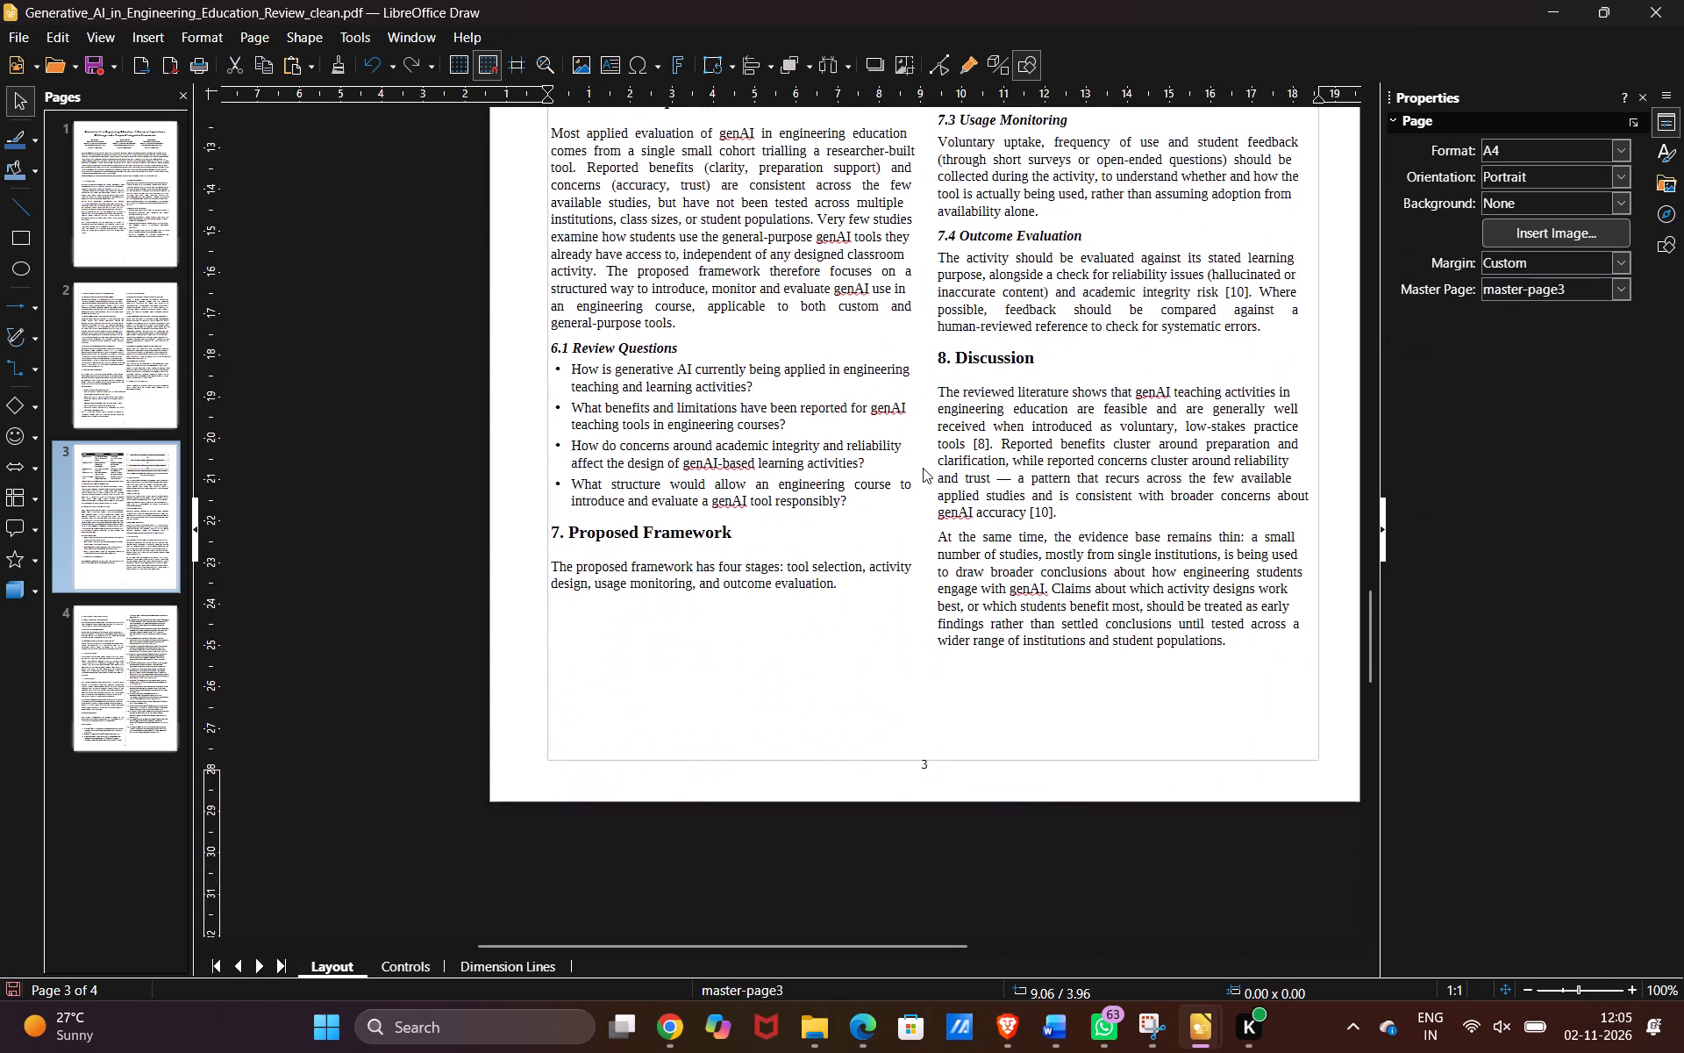
pyautogui.scroll(-3, 923, 468)
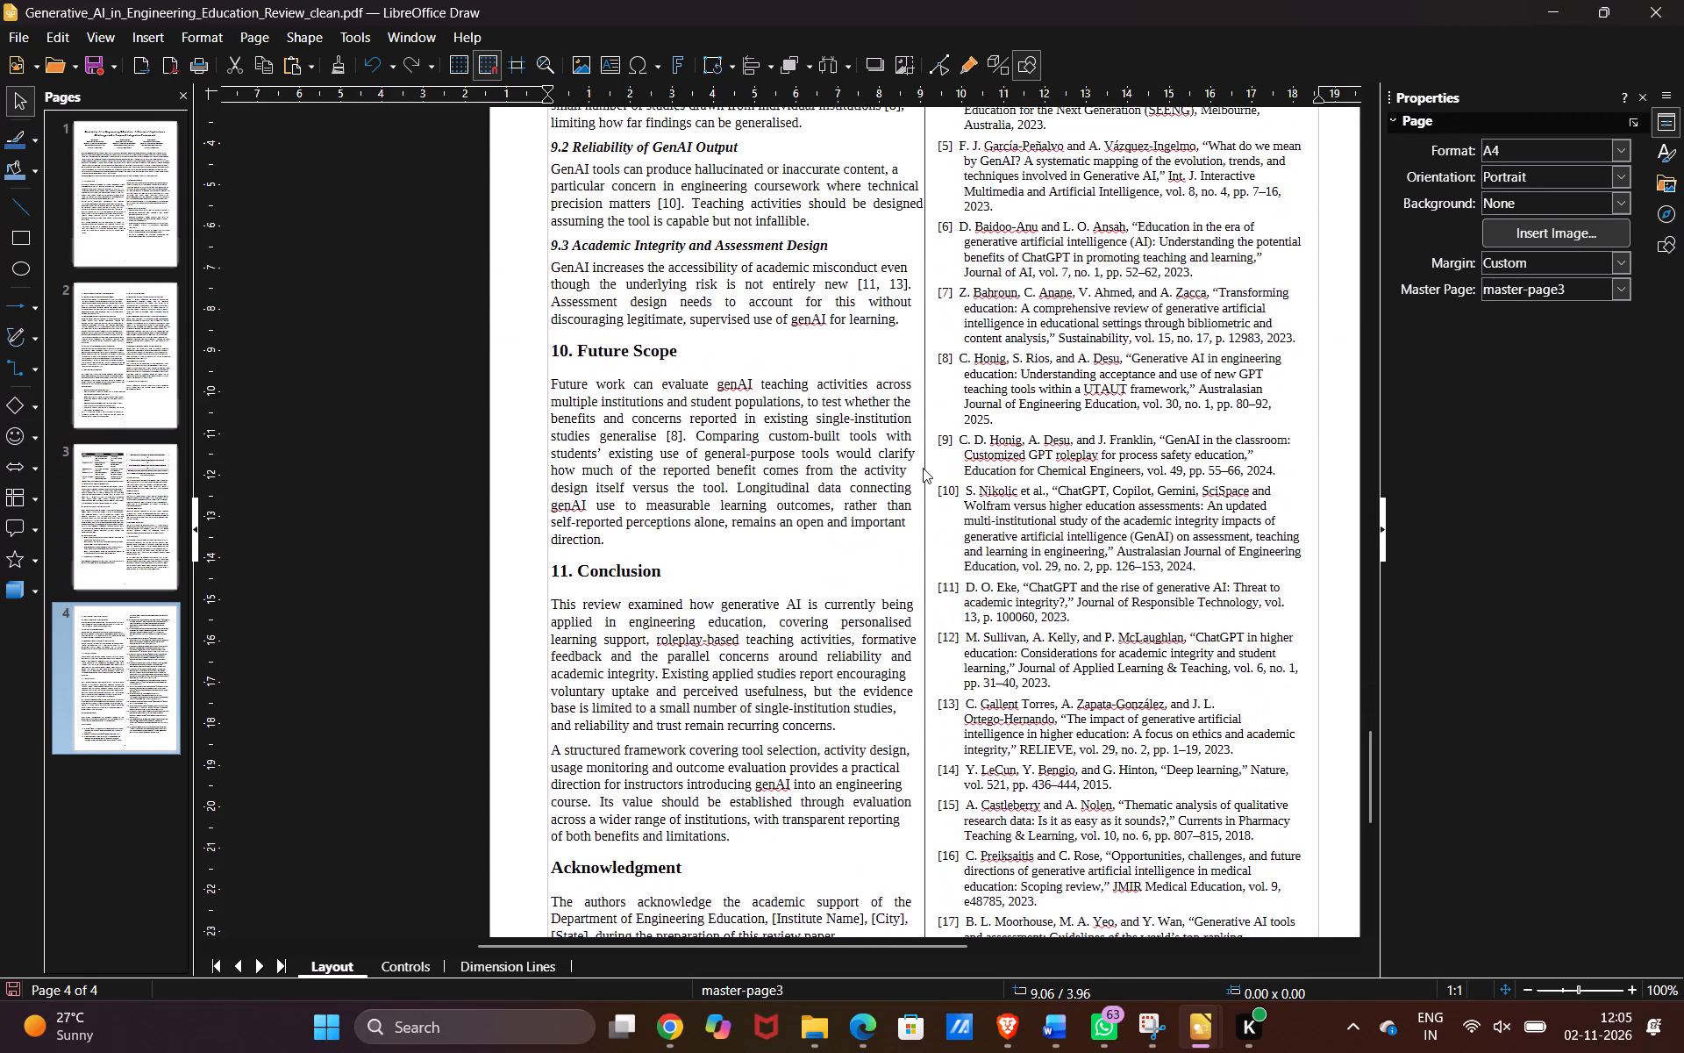
pyautogui.scroll(-1, 923, 468)
pyautogui.click(923, 468)
pyautogui.click(923, 468)
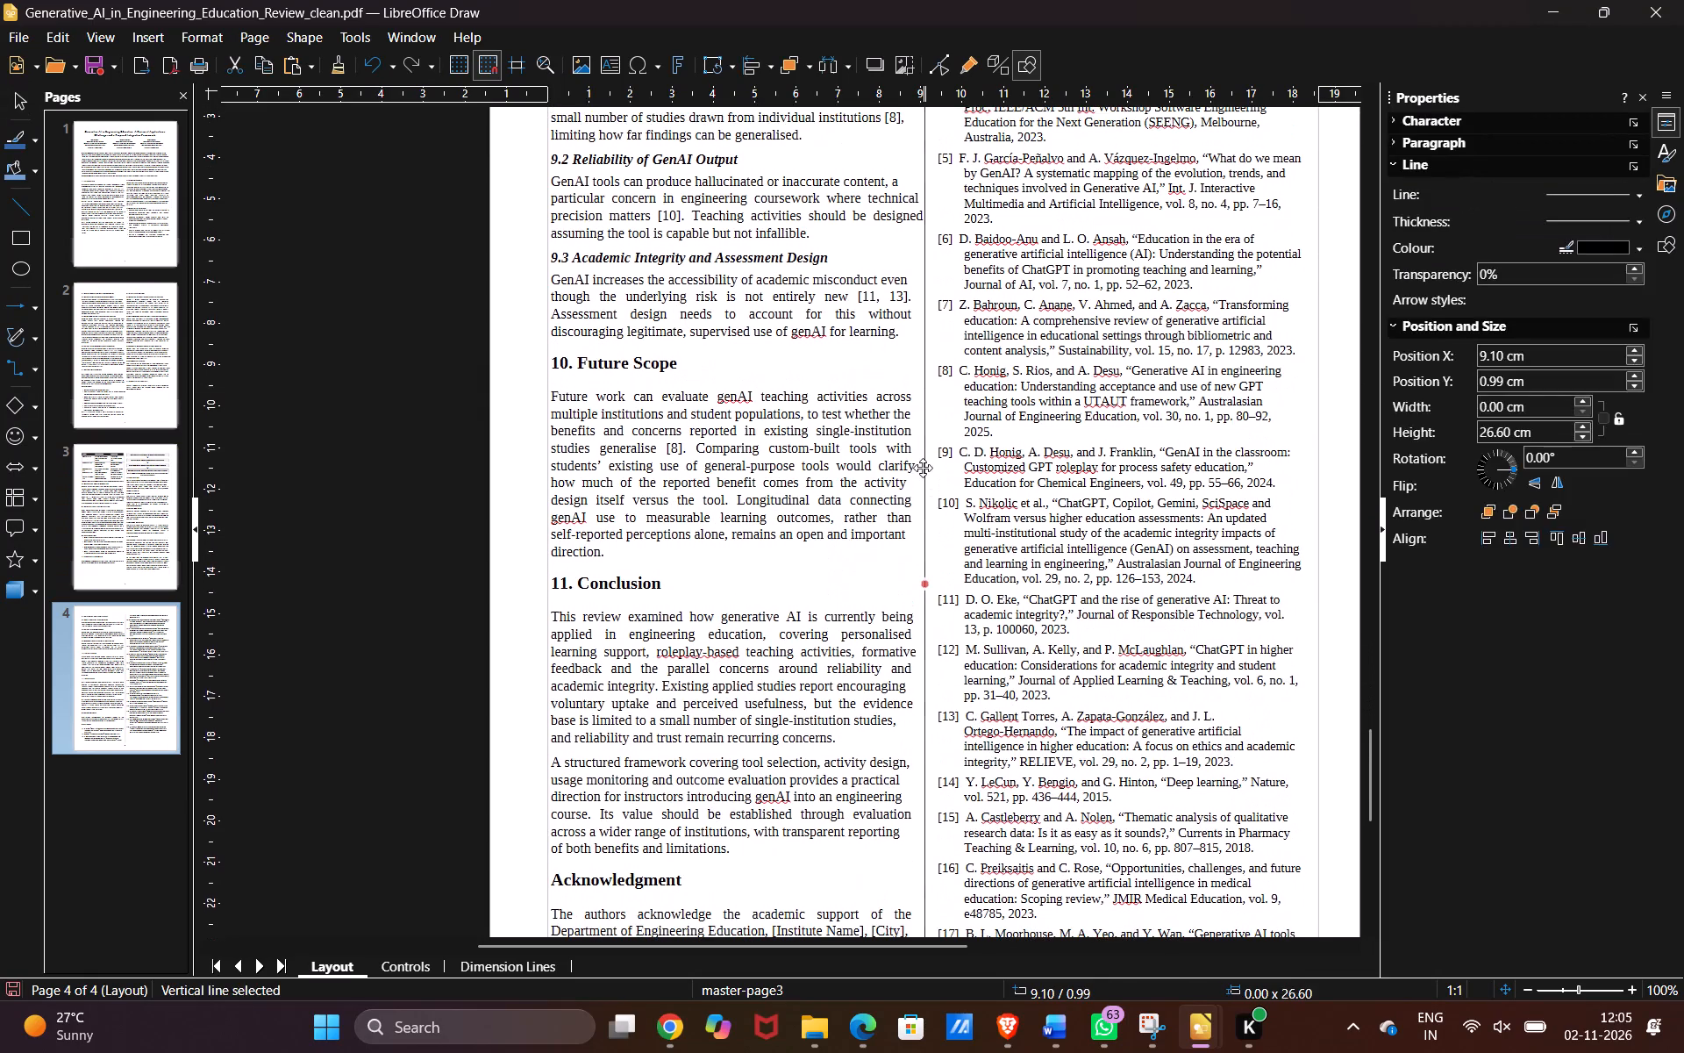
pyautogui.press('BackSpace')
# Review the cleaned layout of all pages, from the references on page 4 back to the title on page 1.
pyautogui.scroll(-2, 923, 468)
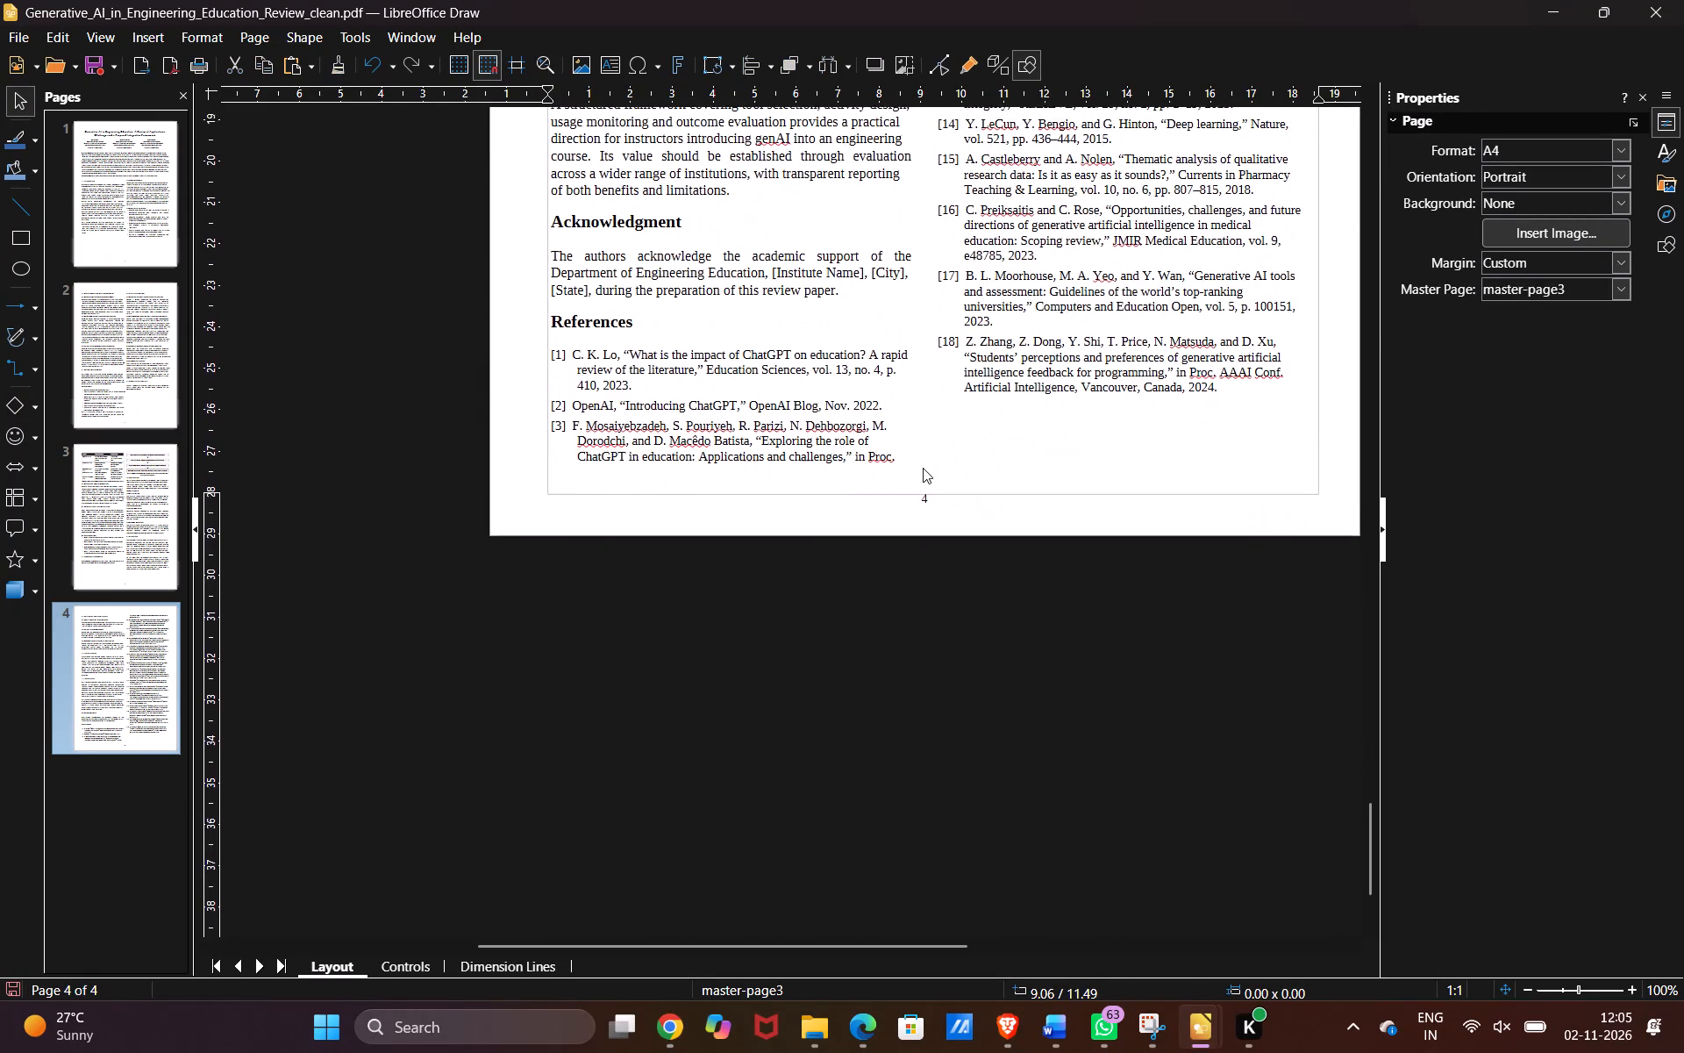
pyautogui.scroll(-2, 923, 468)
pyautogui.scroll(3, 923, 468)
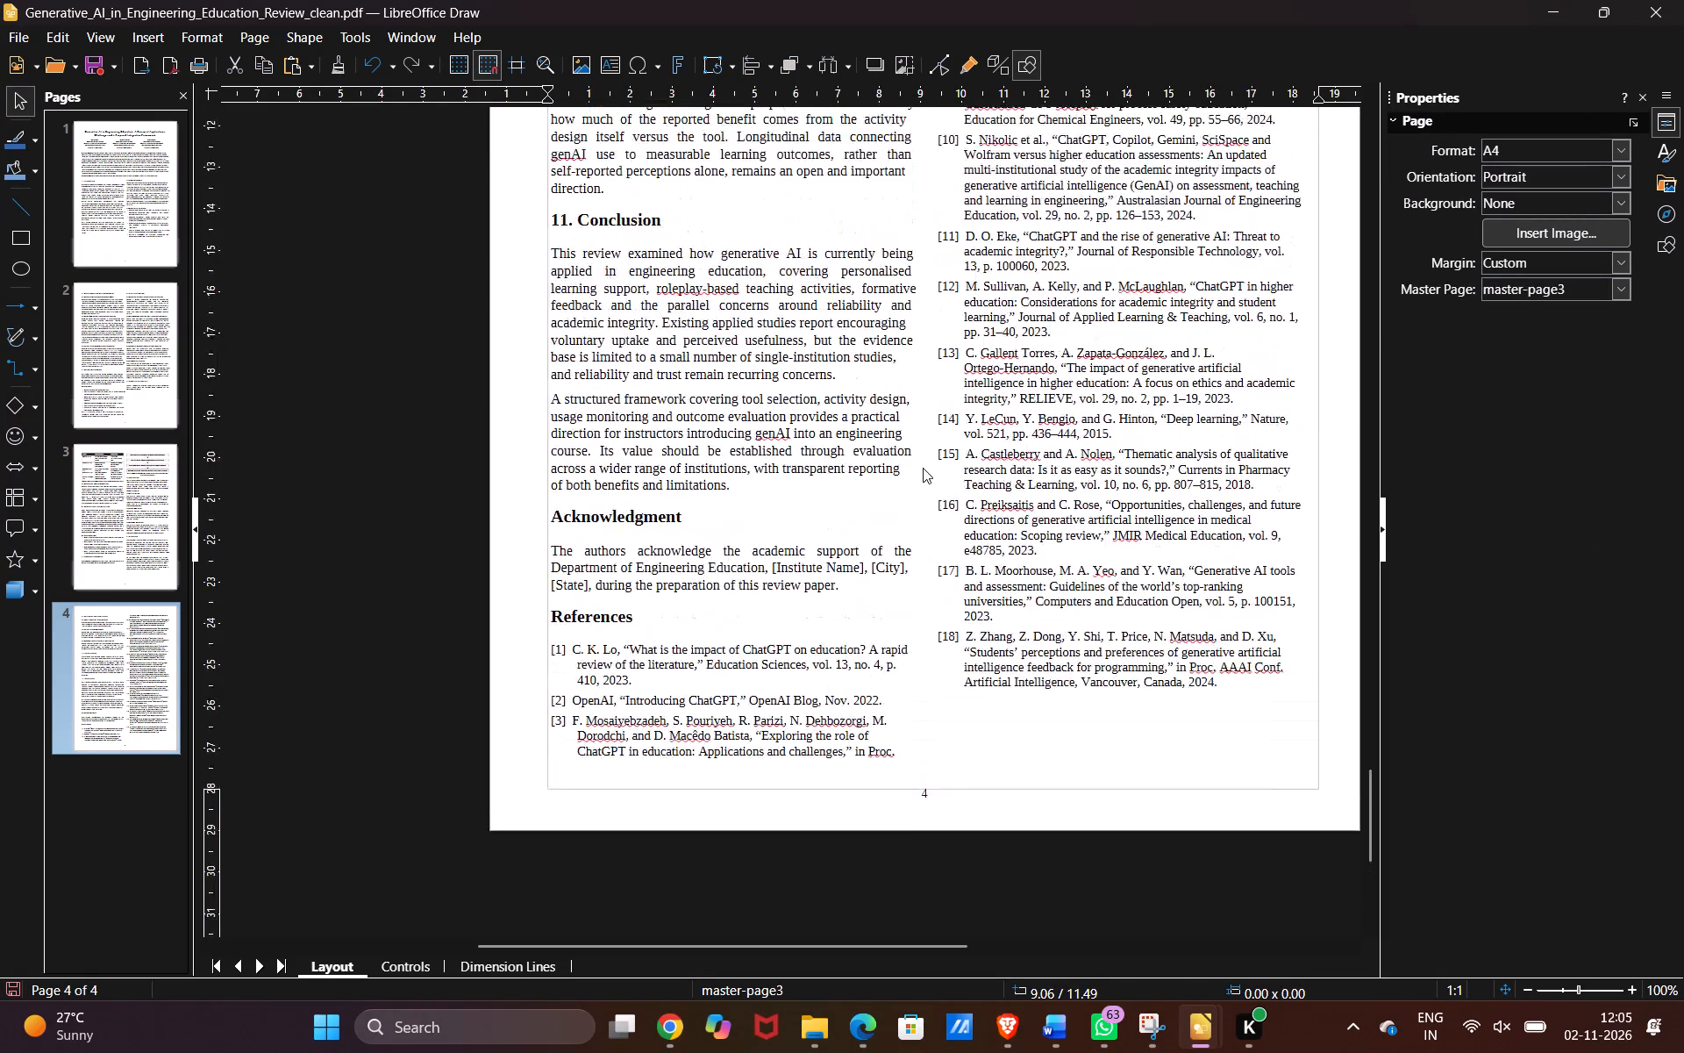
pyautogui.scroll(6, 923, 468)
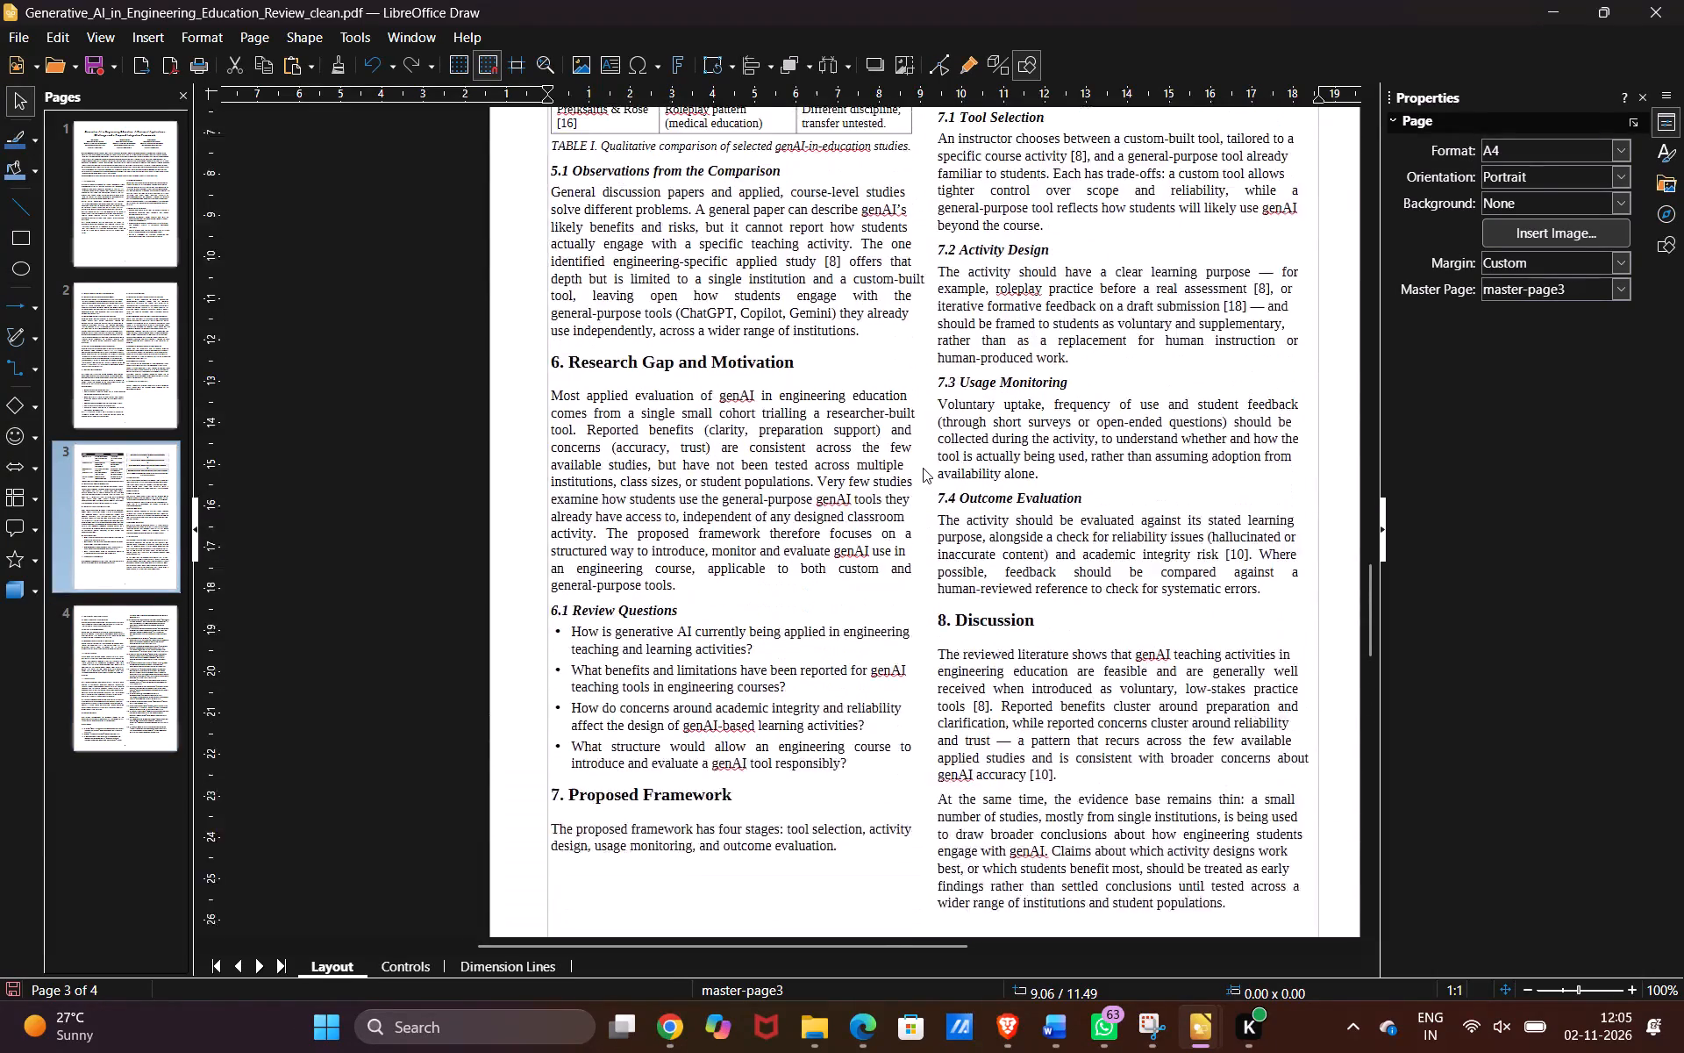
pyautogui.scroll(6, 923, 468)
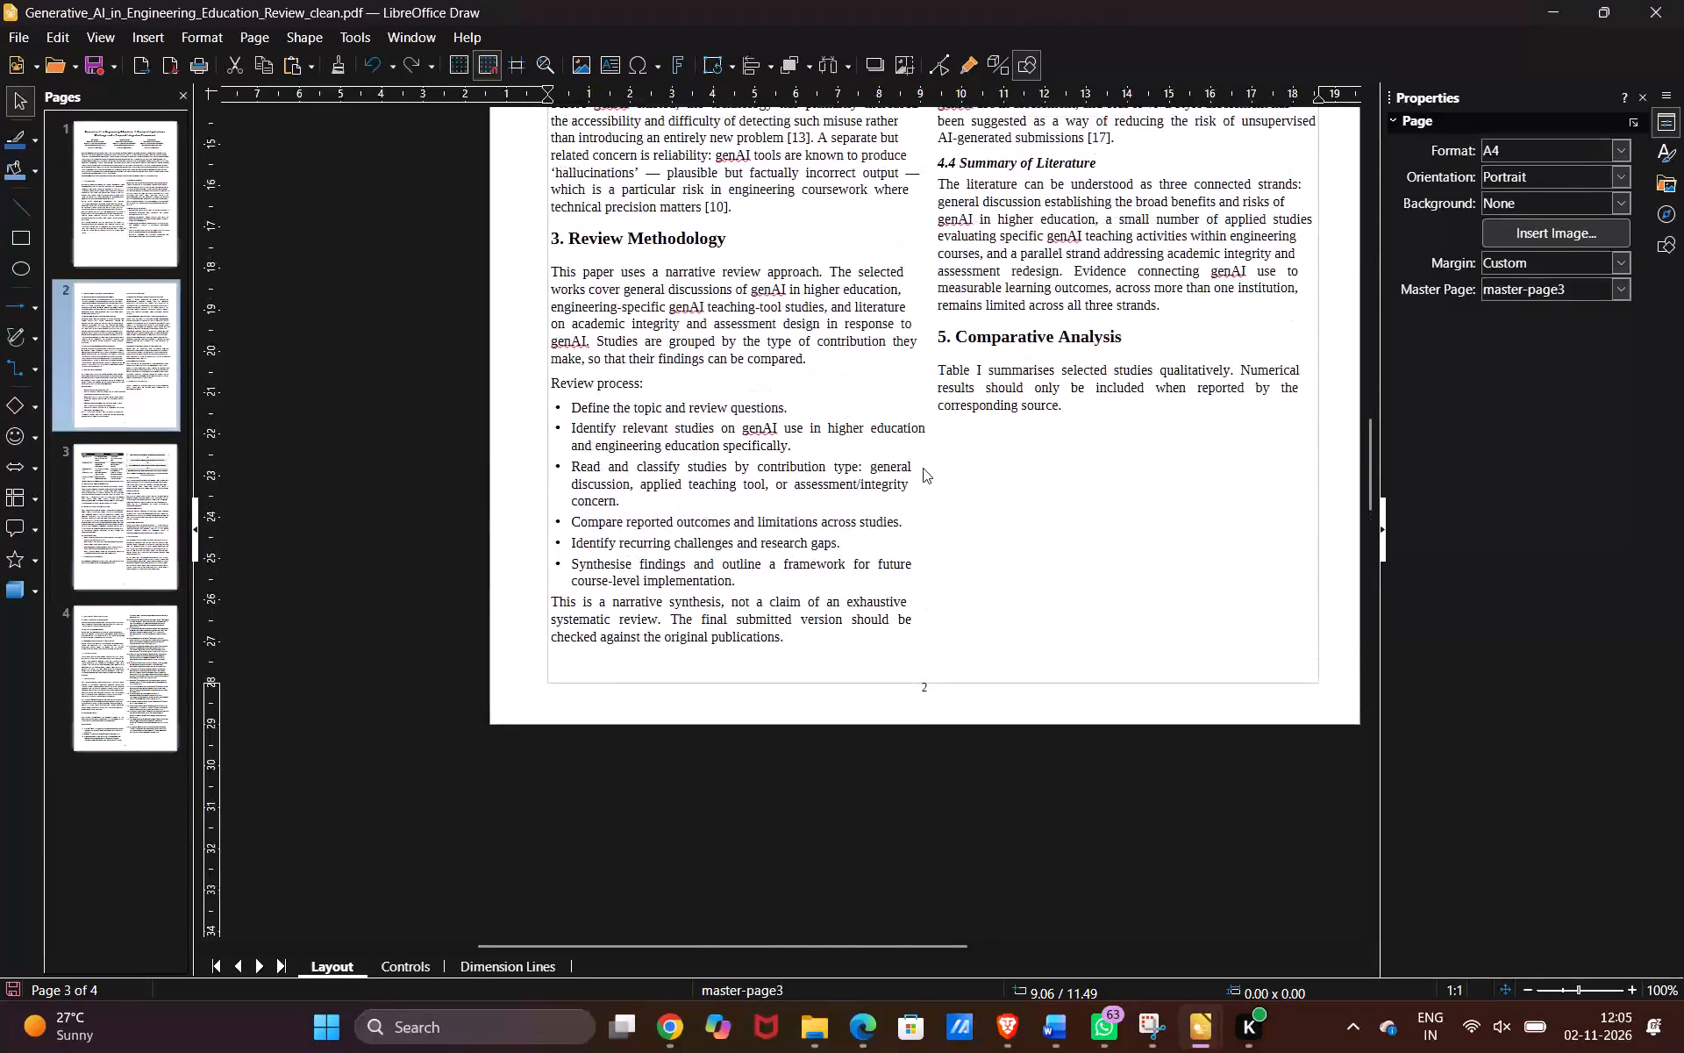
pyautogui.scroll(7, 923, 468)
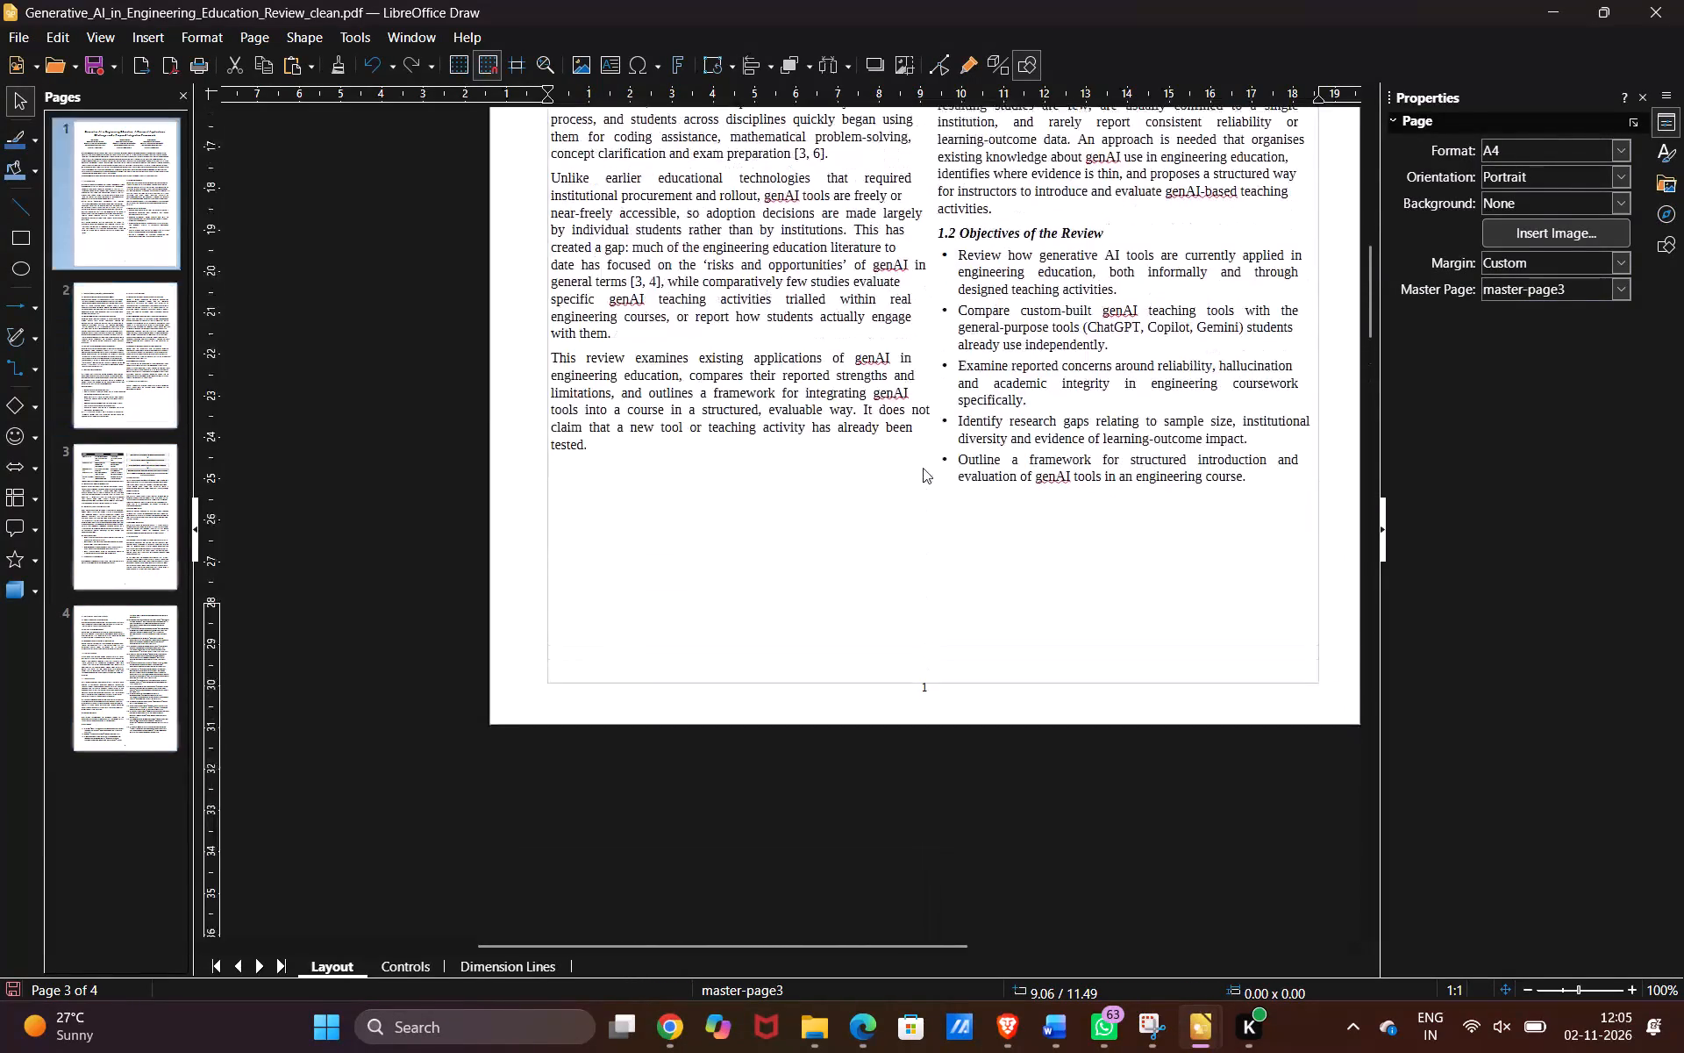
pyautogui.scroll(6, 923, 468)
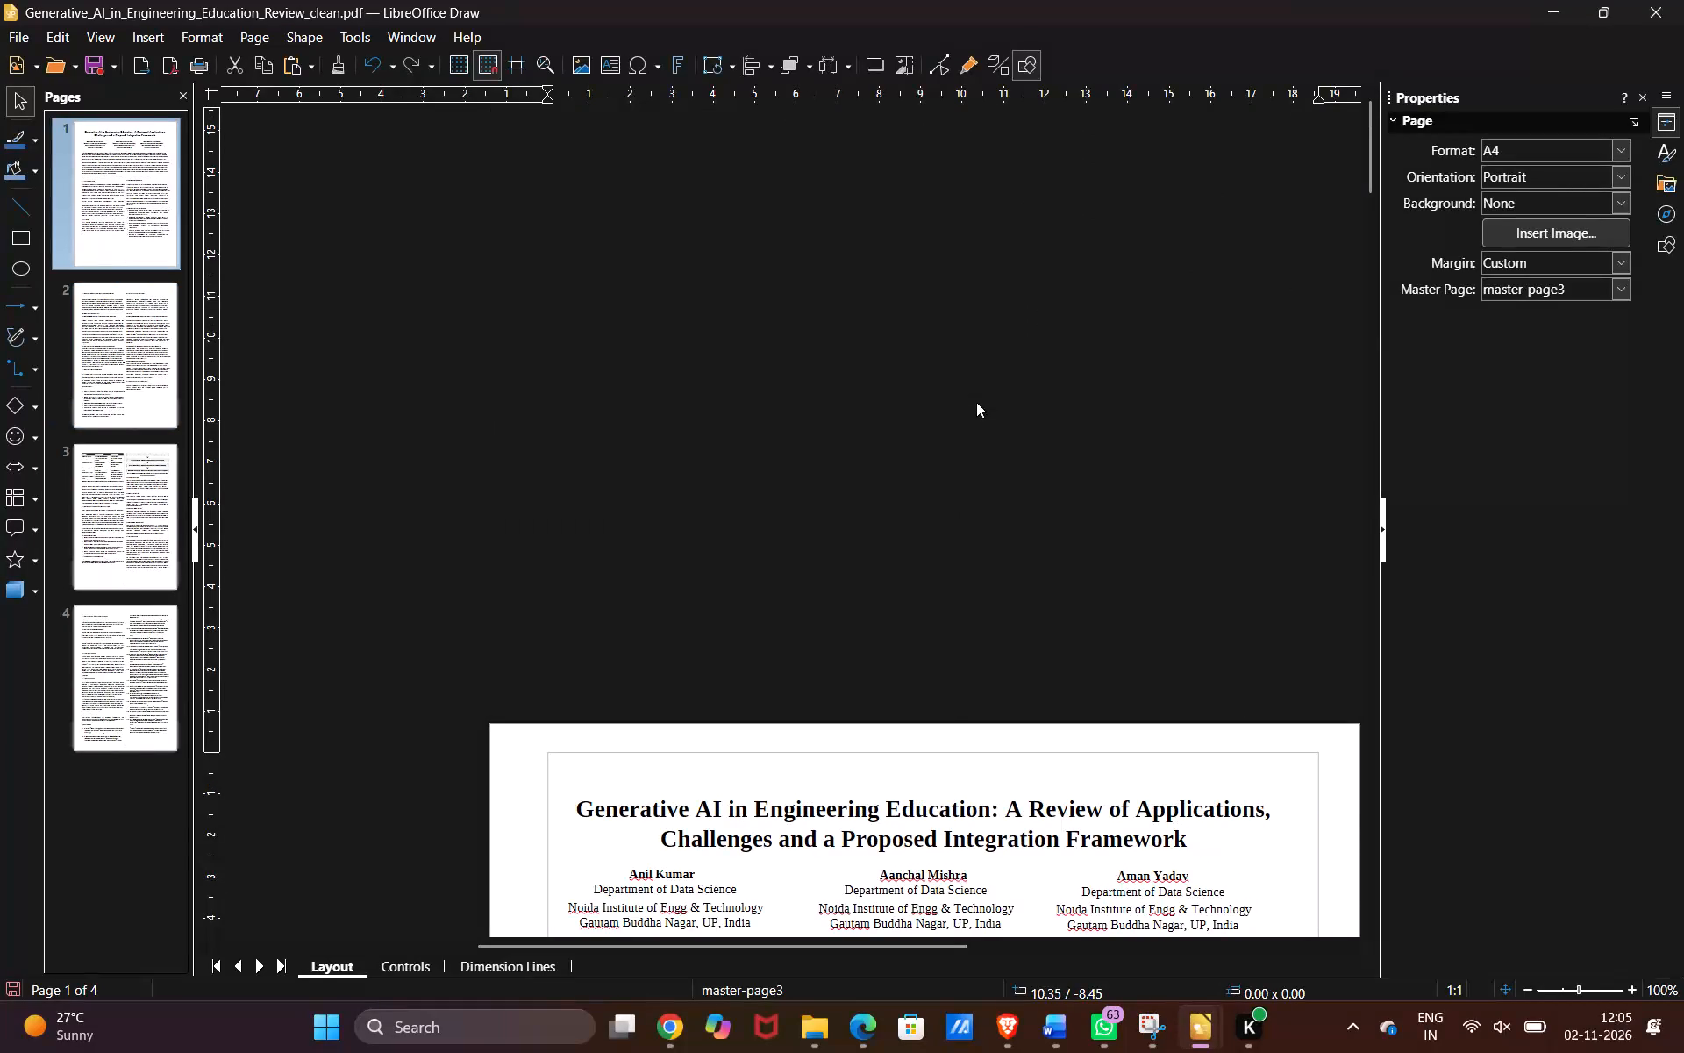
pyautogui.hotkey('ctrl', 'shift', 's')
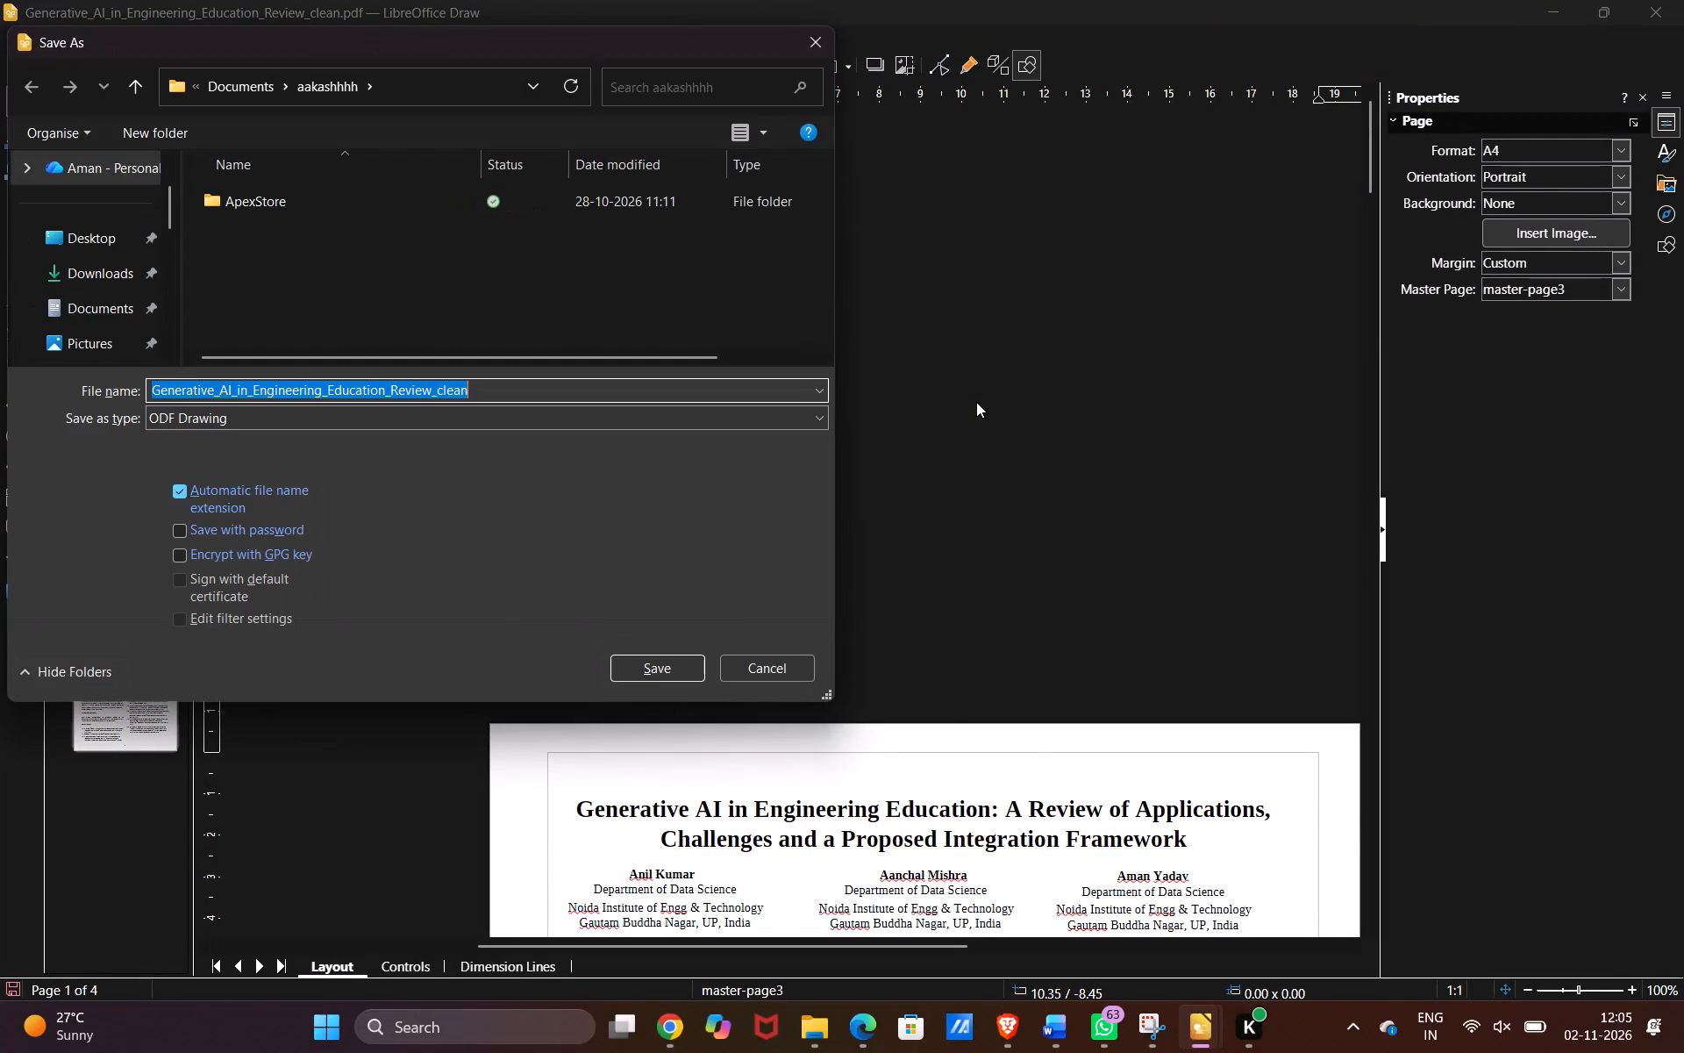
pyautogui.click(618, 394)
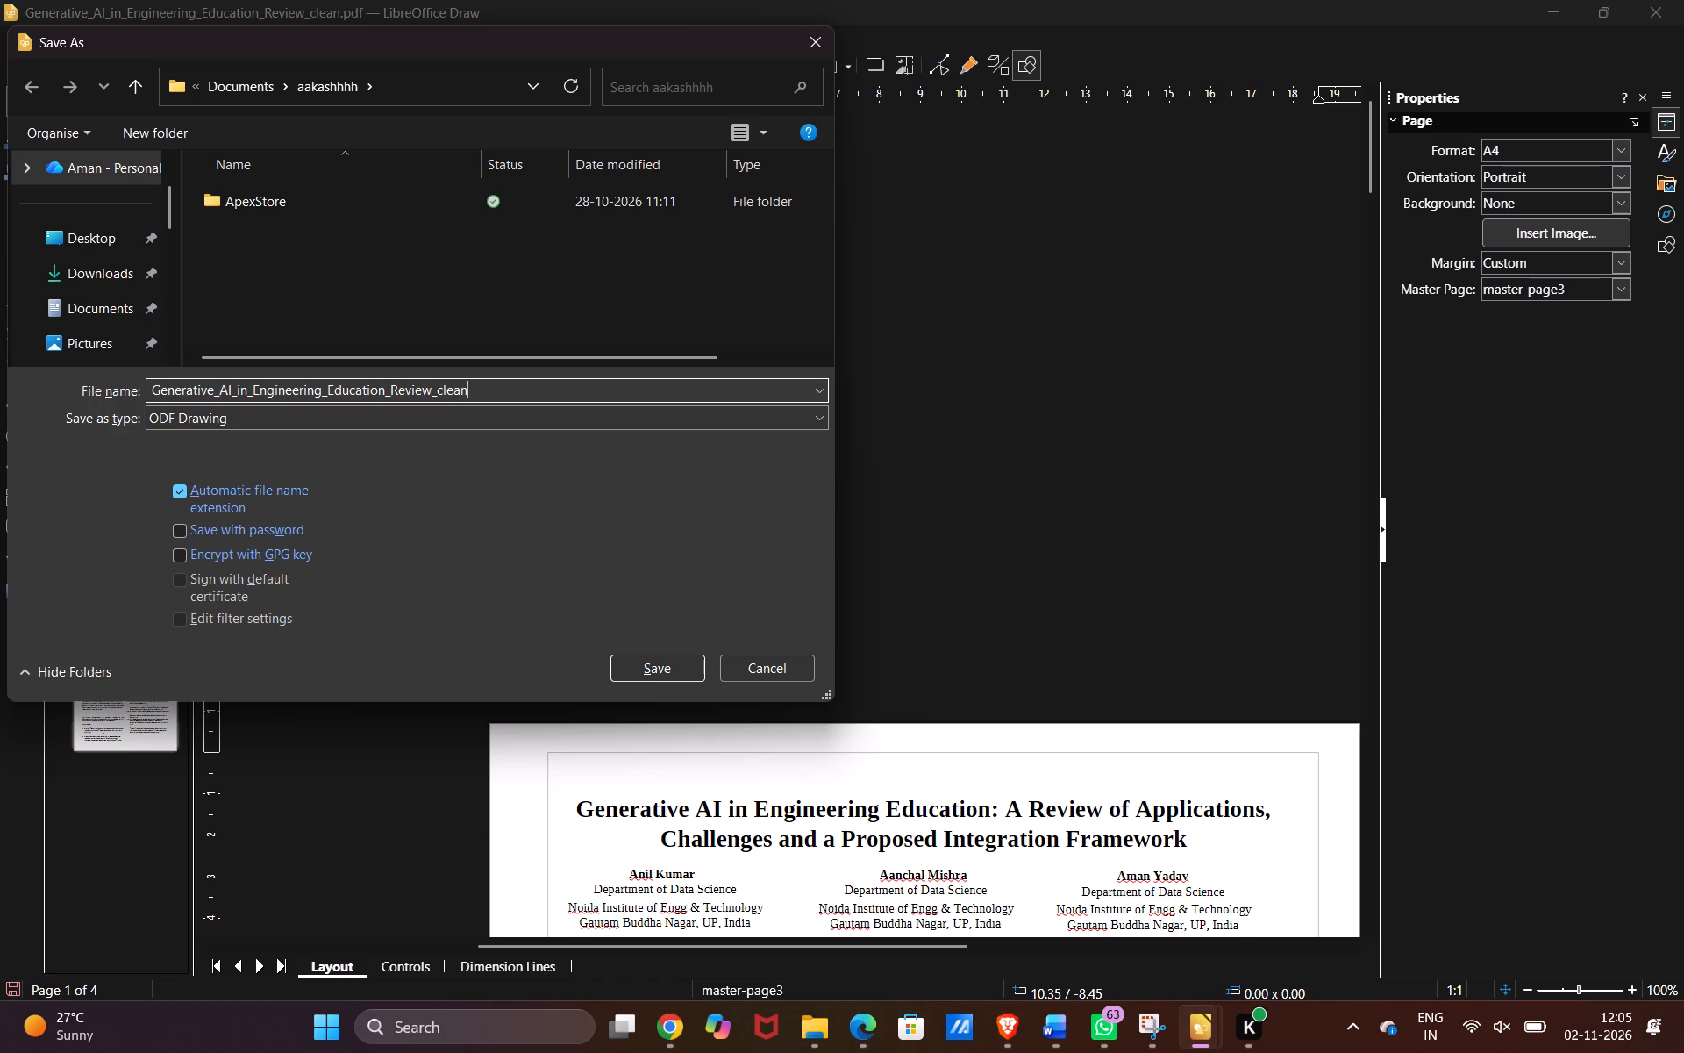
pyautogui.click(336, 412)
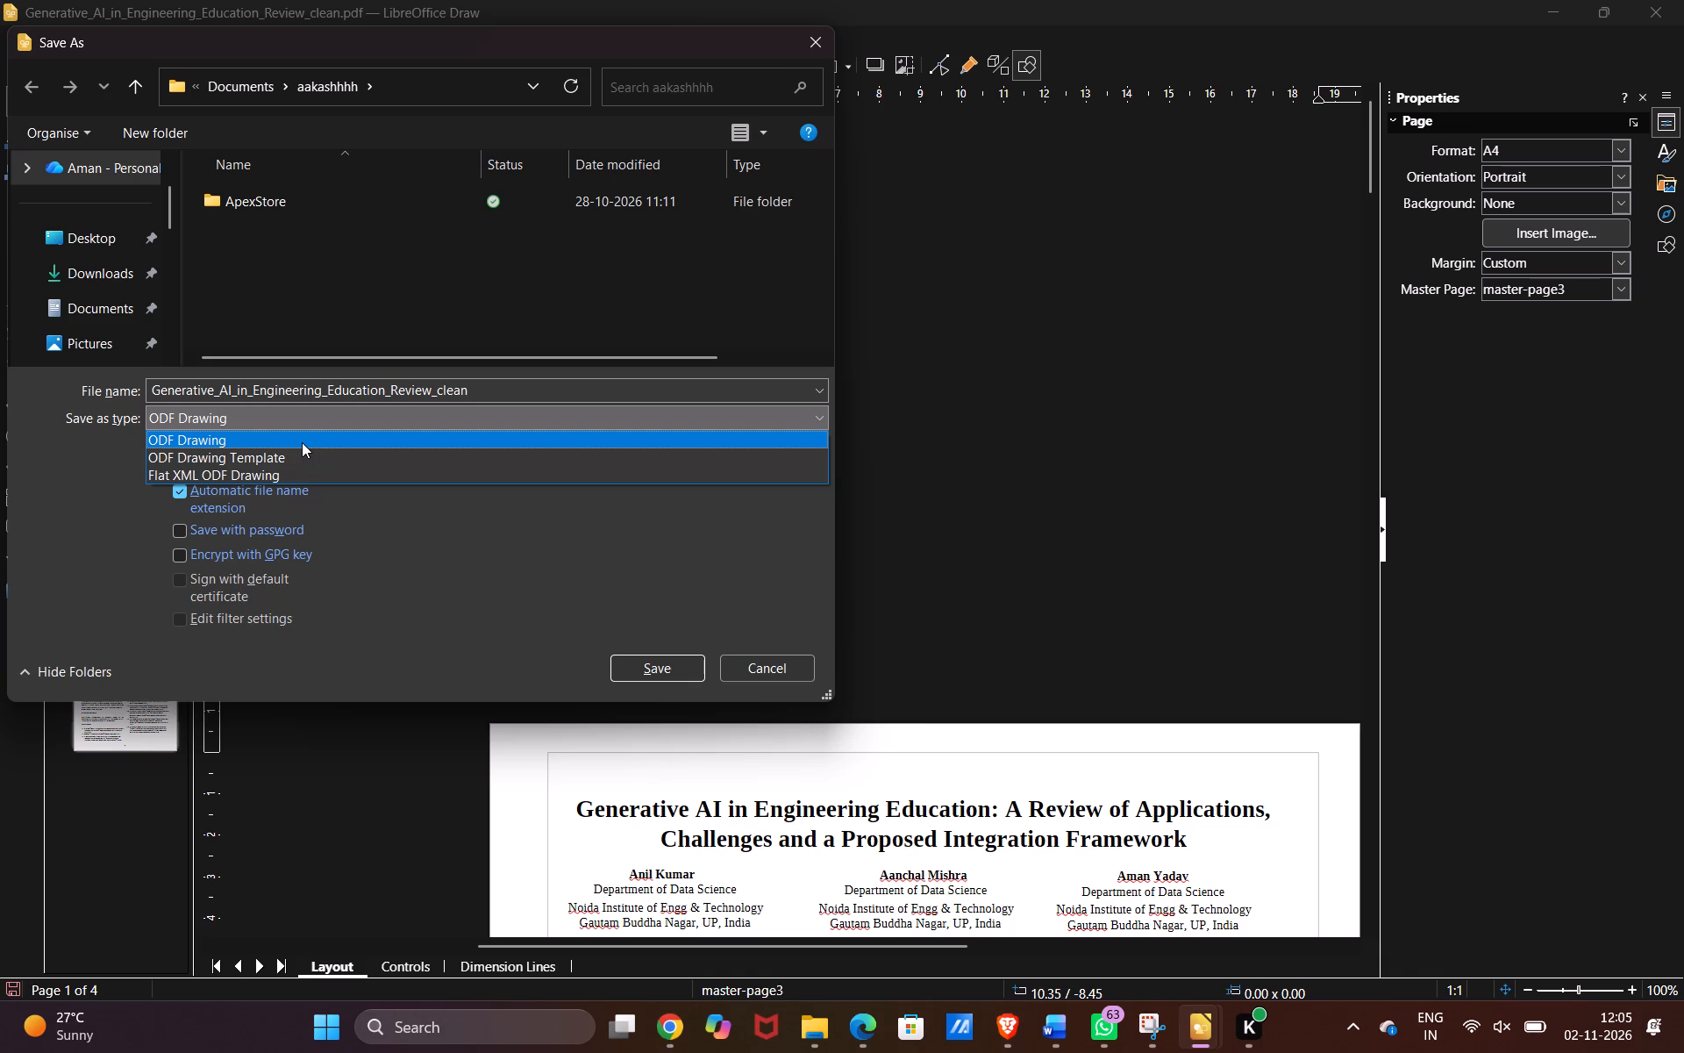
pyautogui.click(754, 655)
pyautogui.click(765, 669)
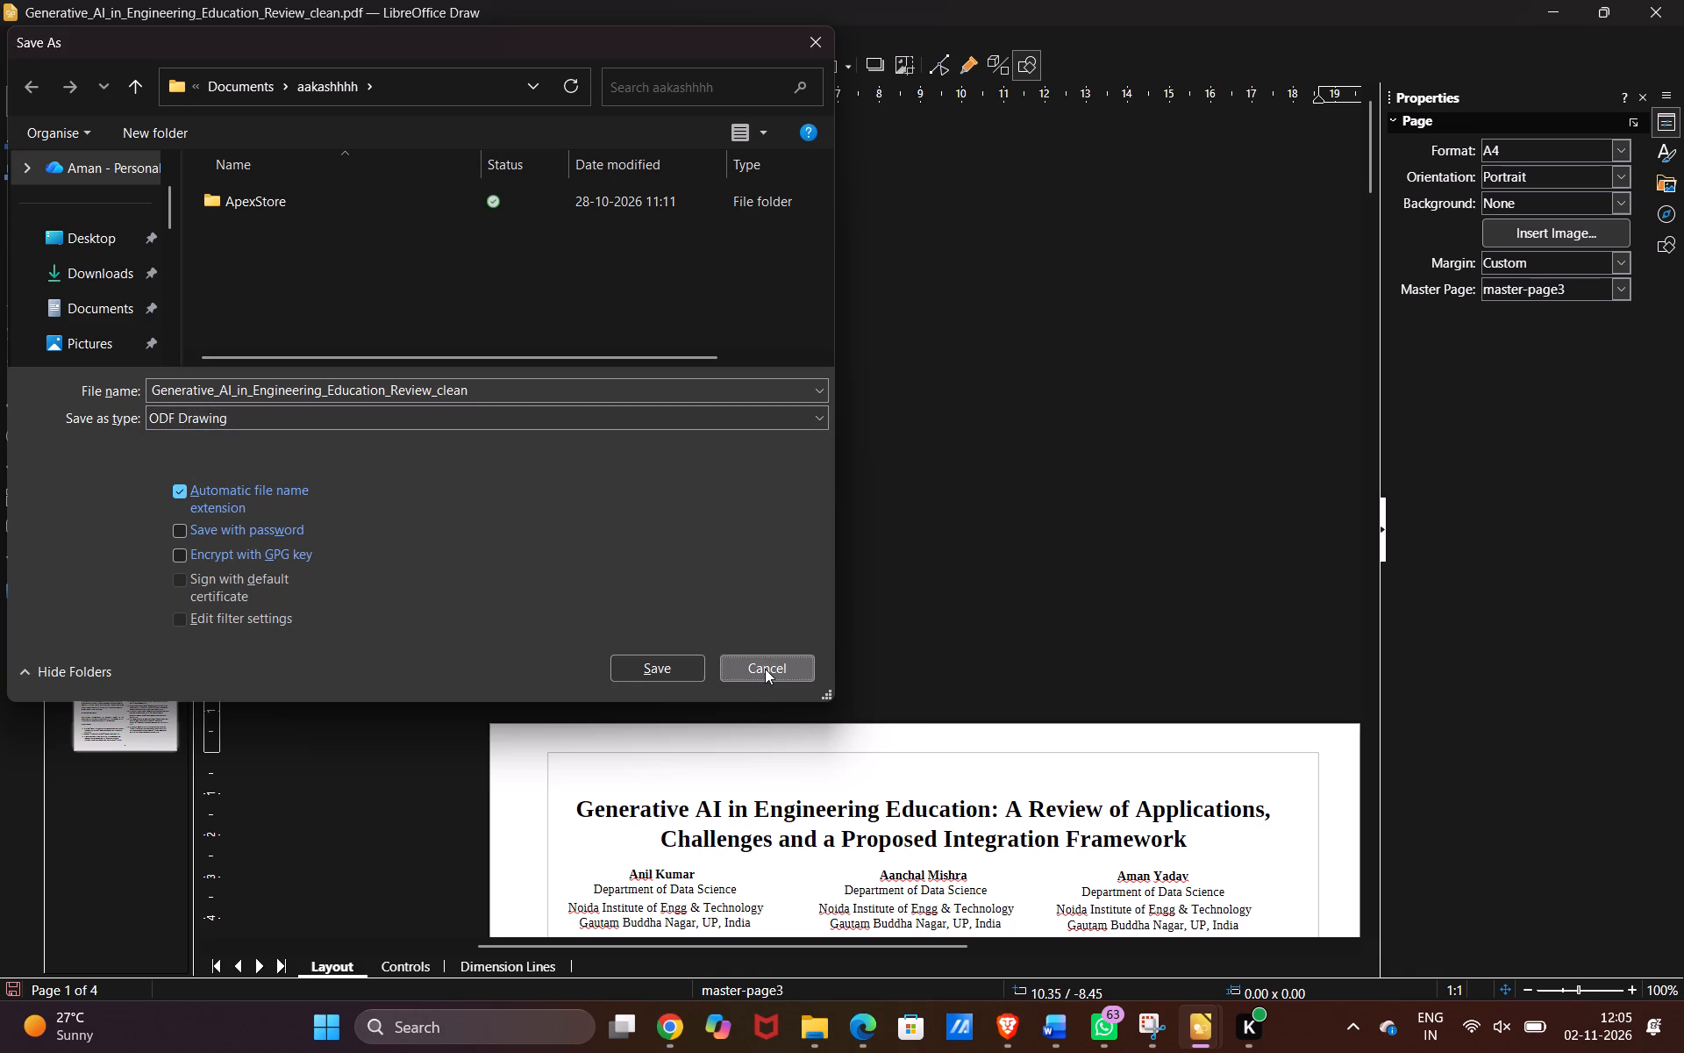
# Print all pages with Microsoft Print to PDF and save the output as RIP in the Documents folder.
pyautogui.hotkey('ctrl', 'p')
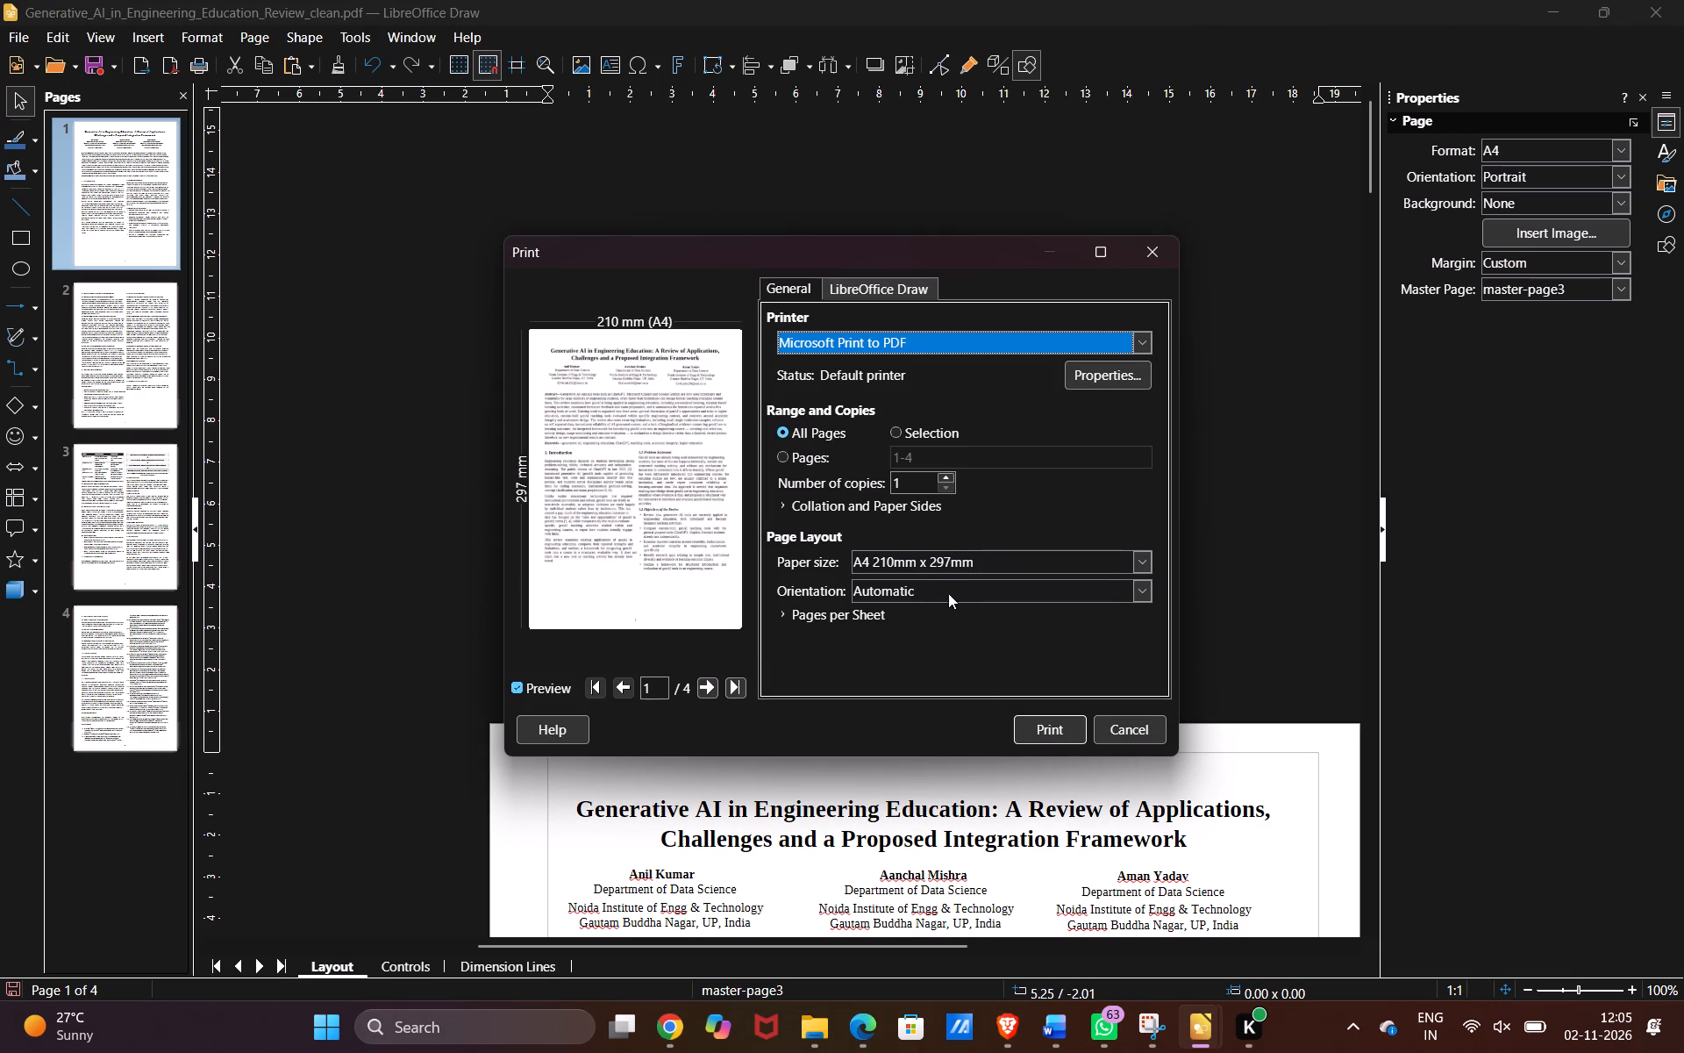
pyautogui.click(1055, 724)
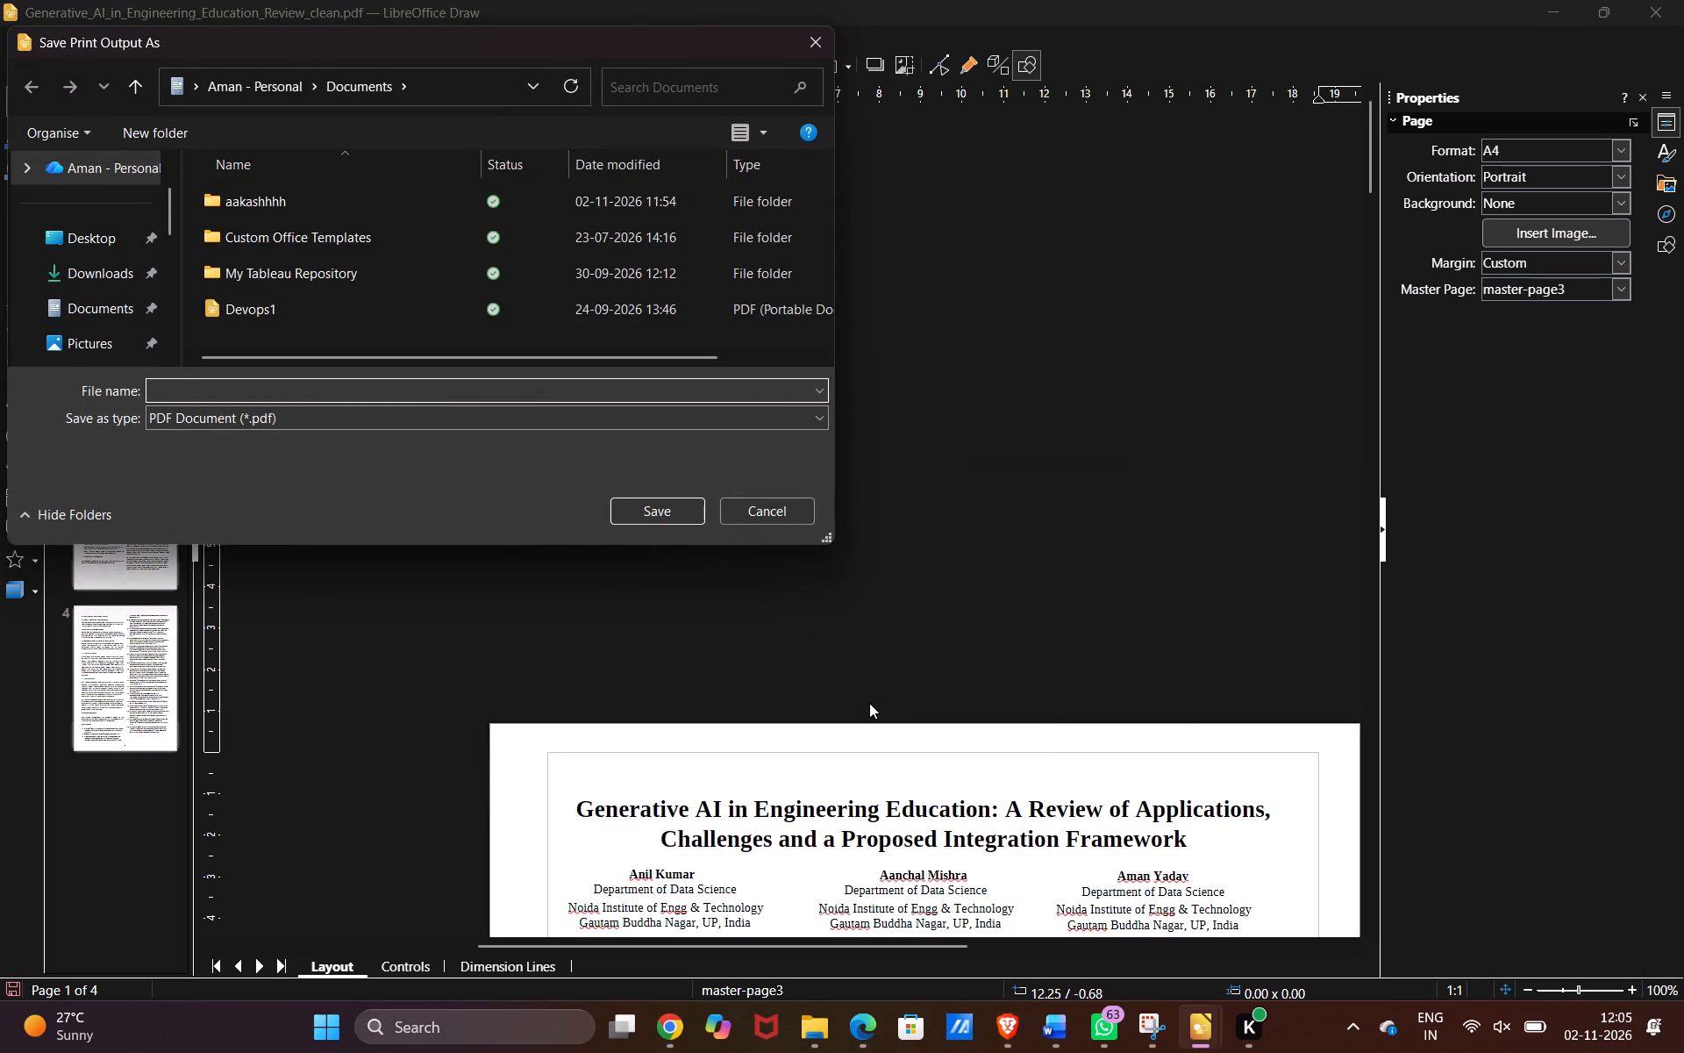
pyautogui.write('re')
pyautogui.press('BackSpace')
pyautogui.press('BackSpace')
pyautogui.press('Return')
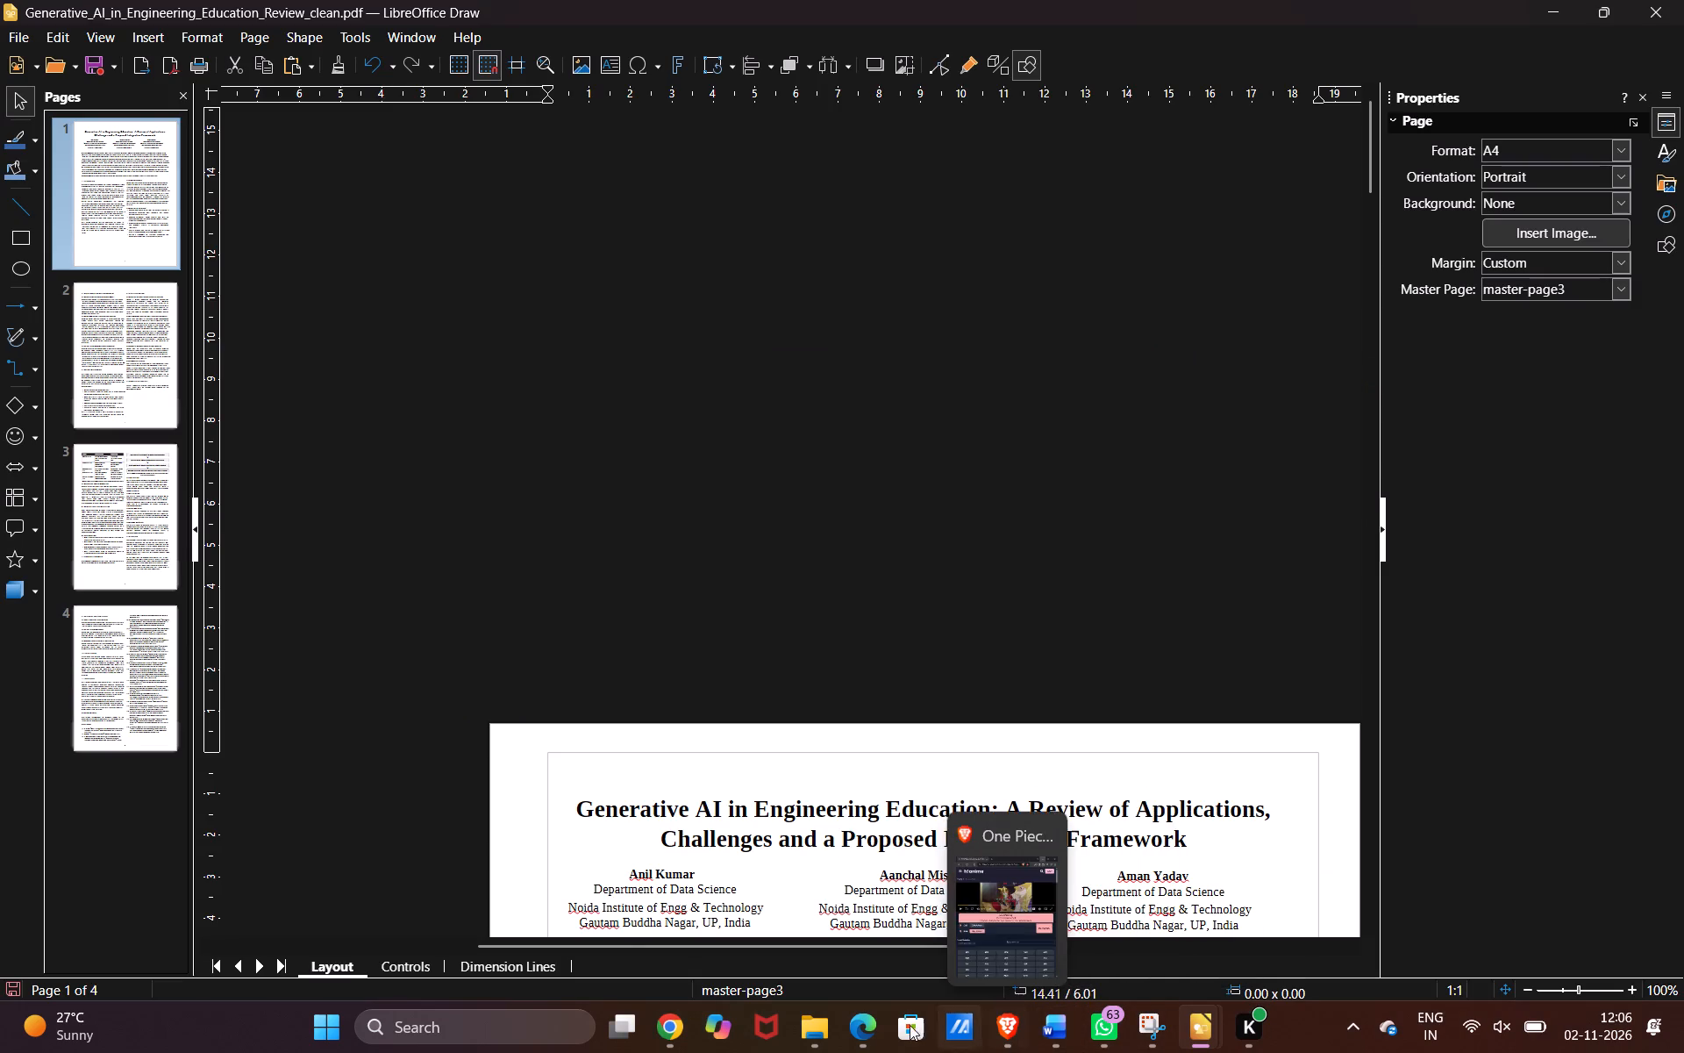
# Switch to File Explorer, locate the RIP PDF among the recent files and open it.
pyautogui.click(809, 1030)
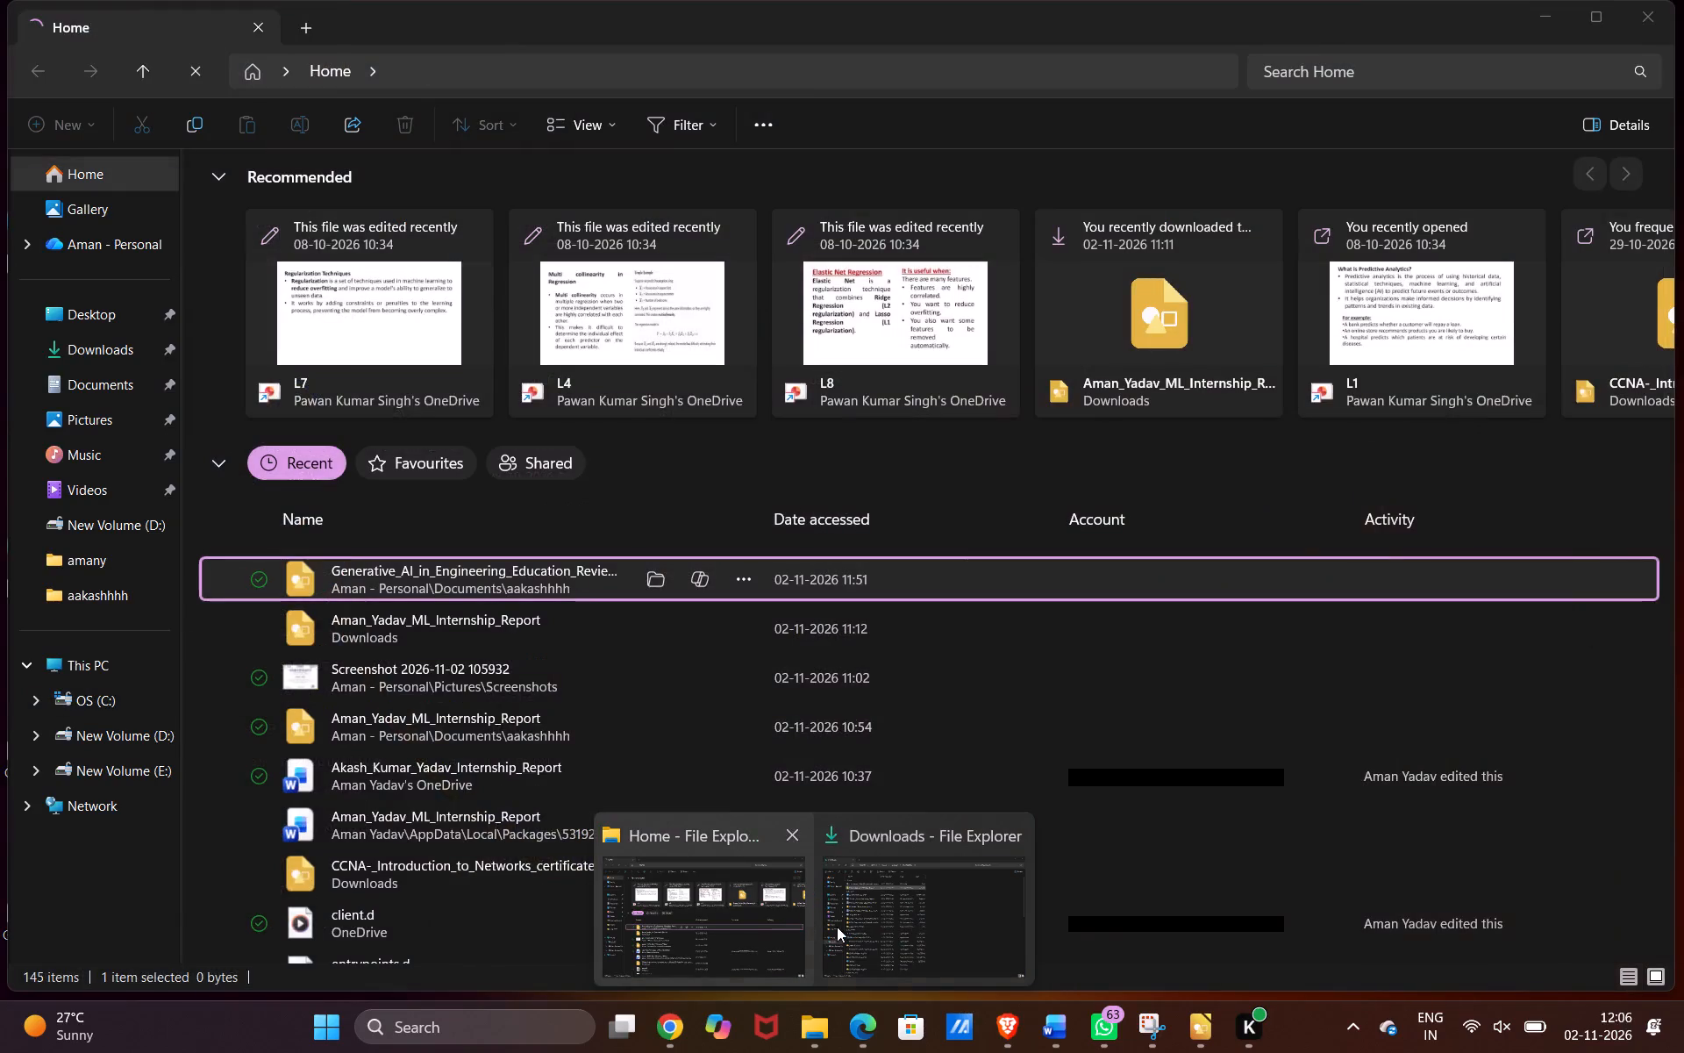
pyautogui.click(844, 928)
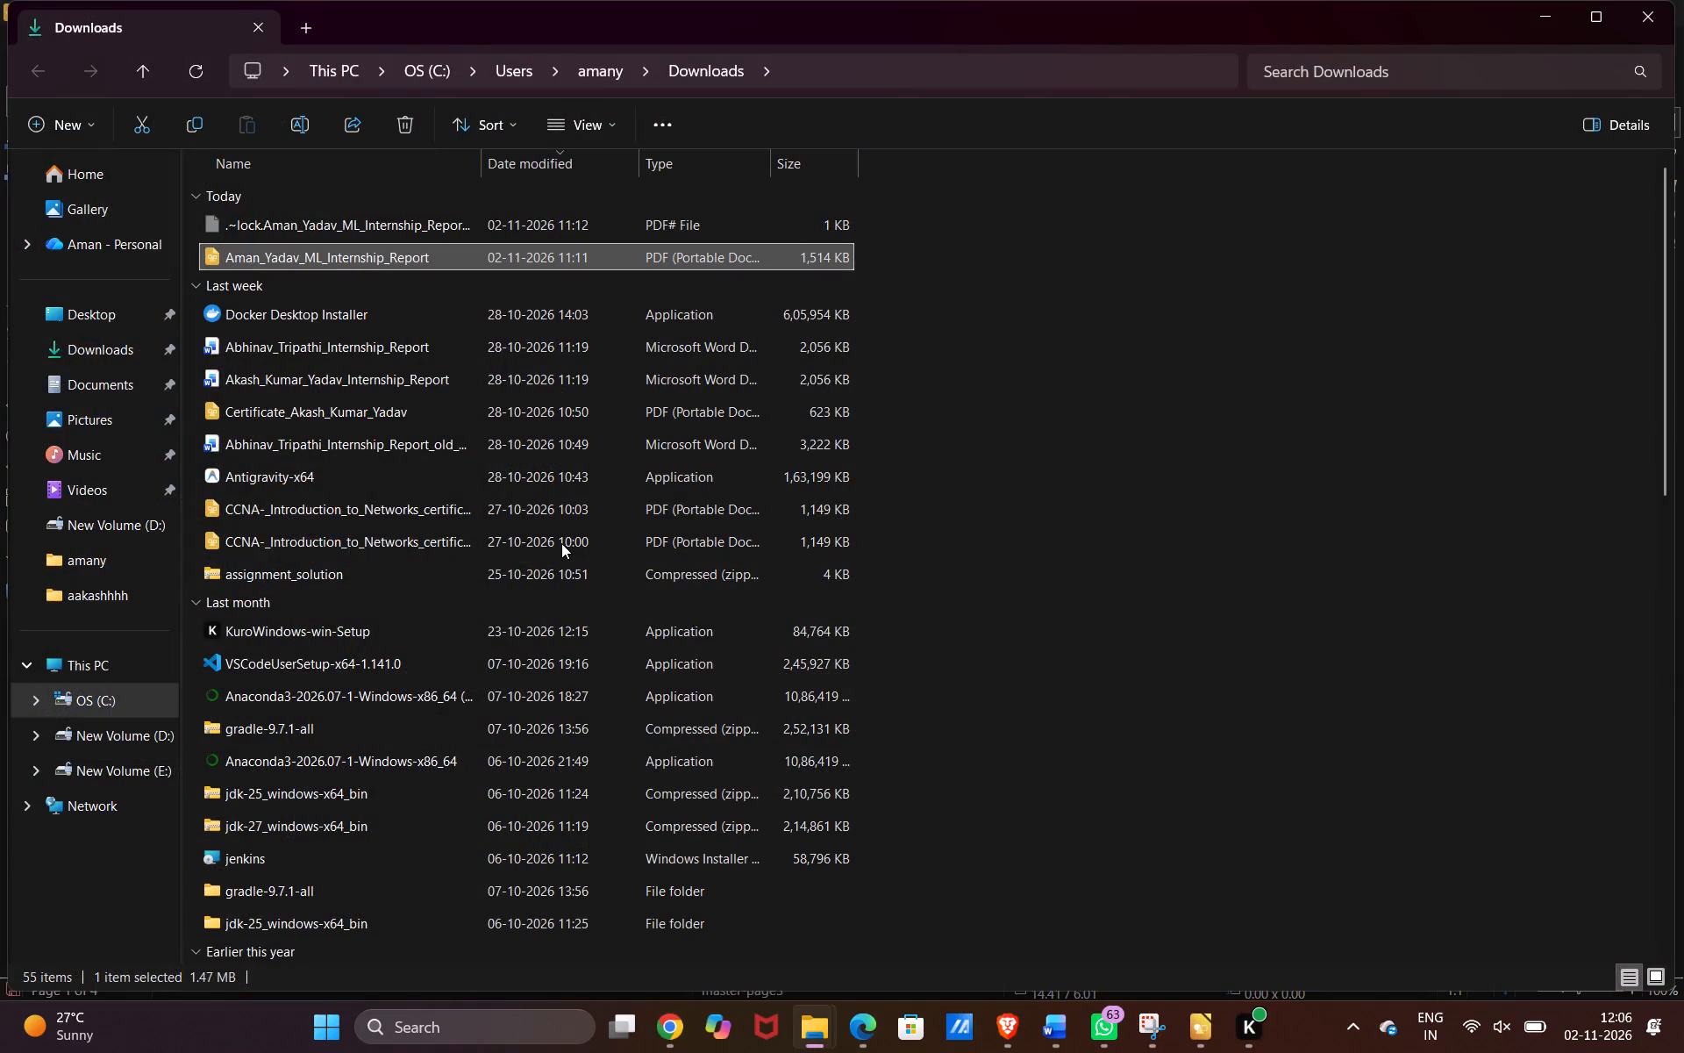
pyautogui.scroll(5, 561, 543)
pyautogui.click(126, 187)
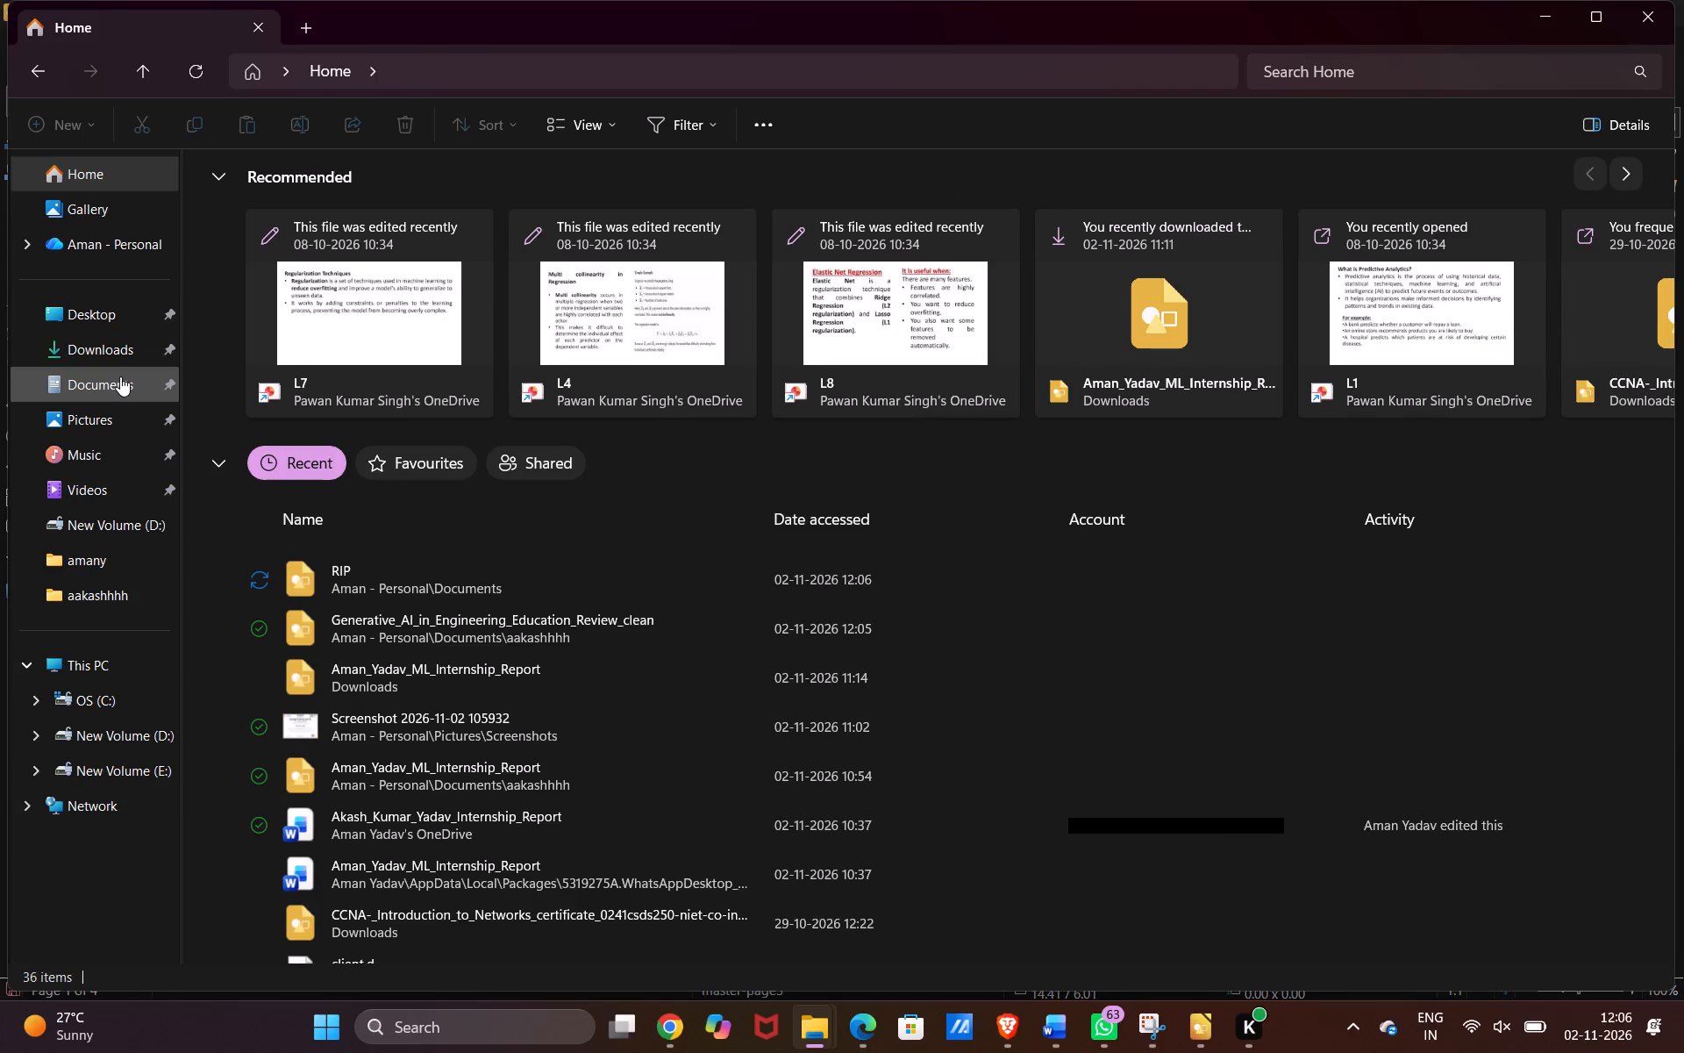
pyautogui.click(120, 376)
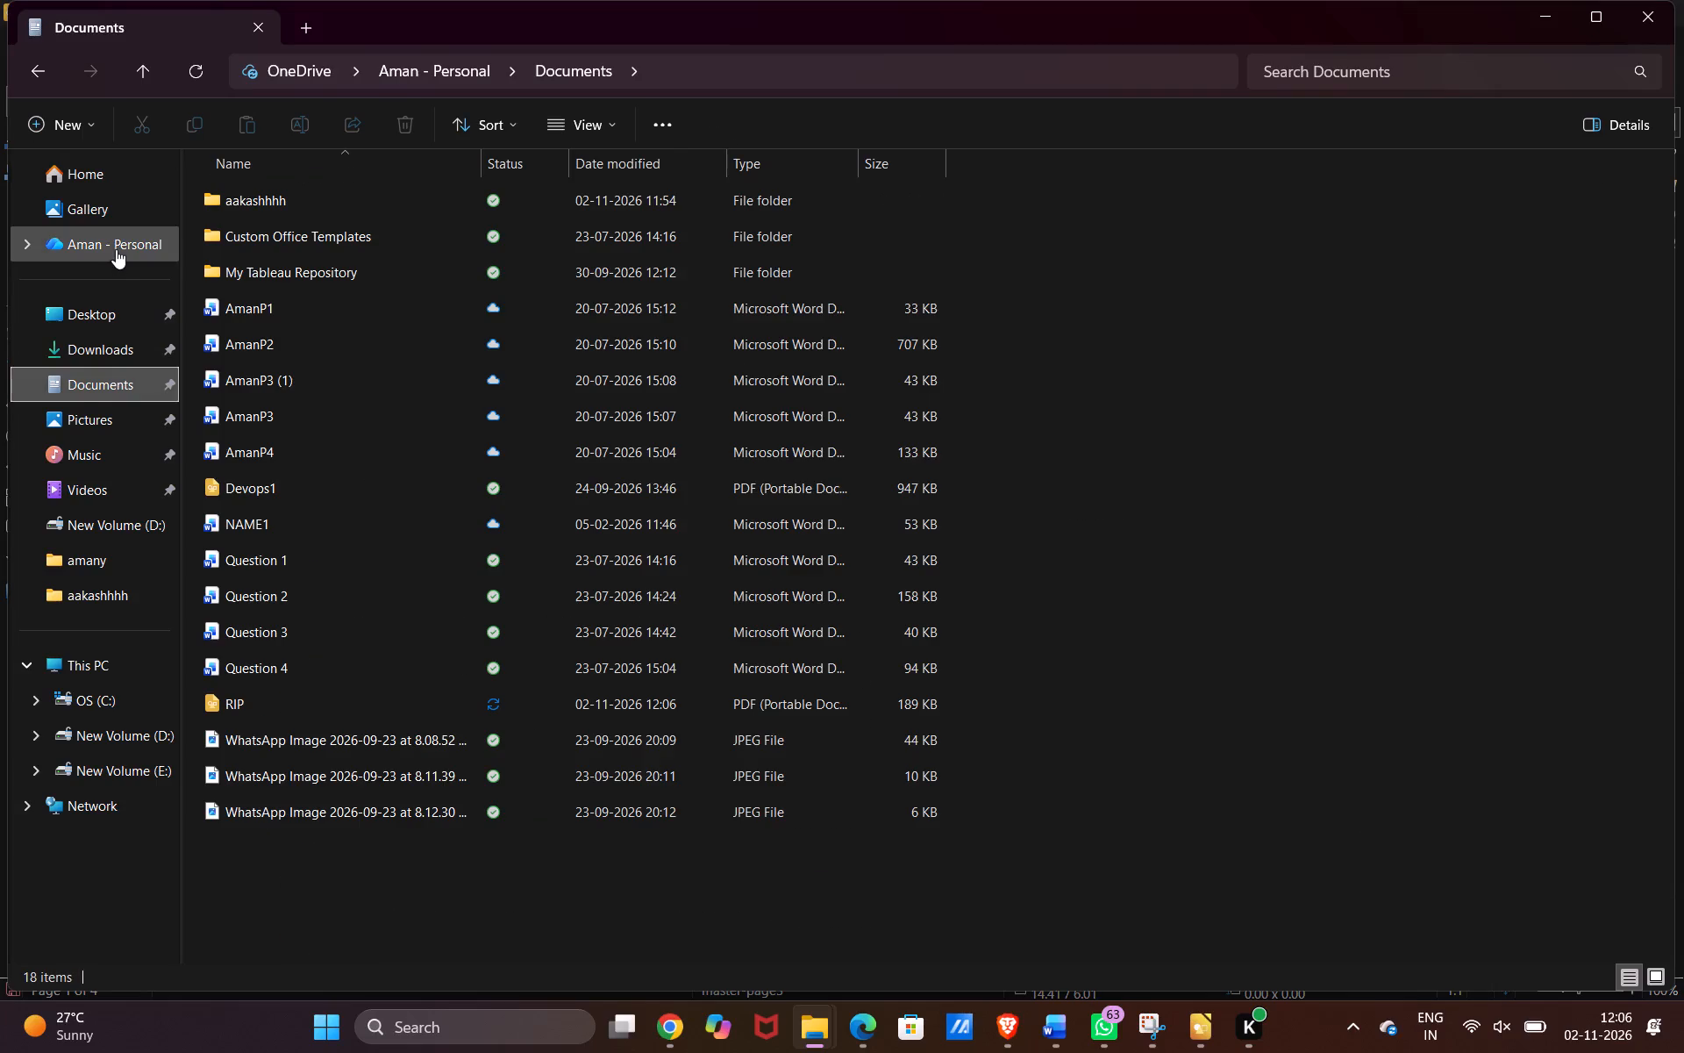
pyautogui.click(97, 168)
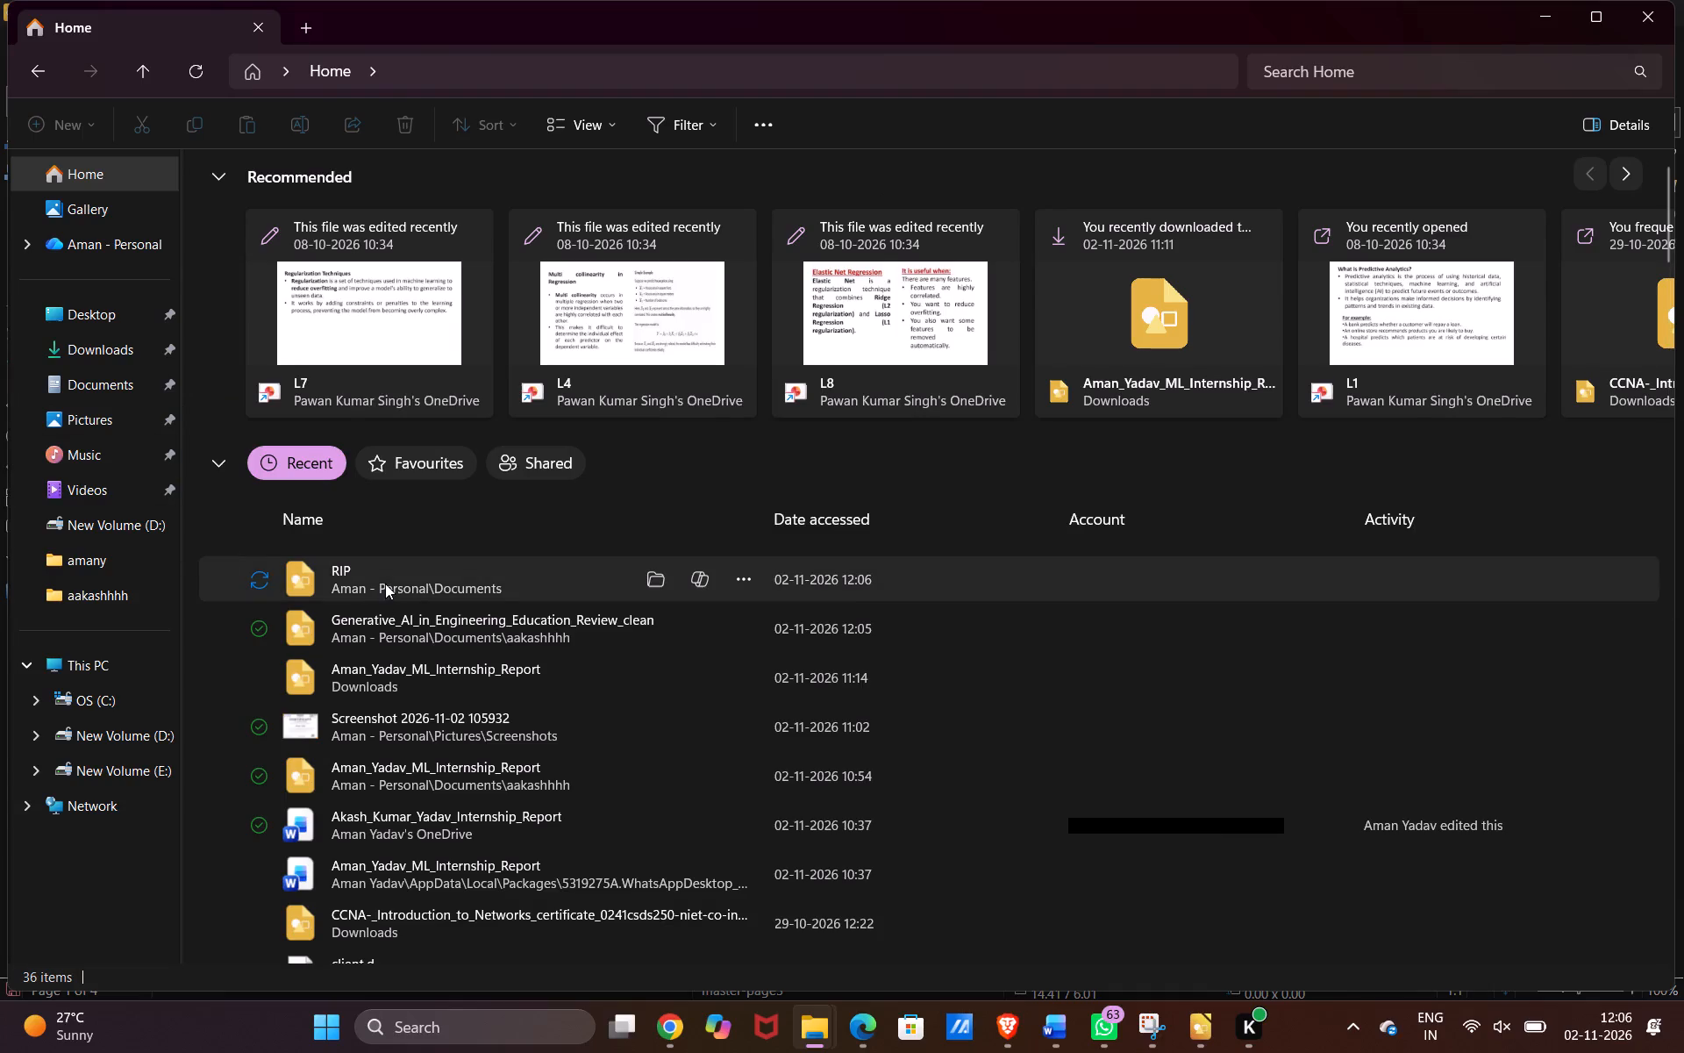
pyautogui.doubleClick(385, 583)
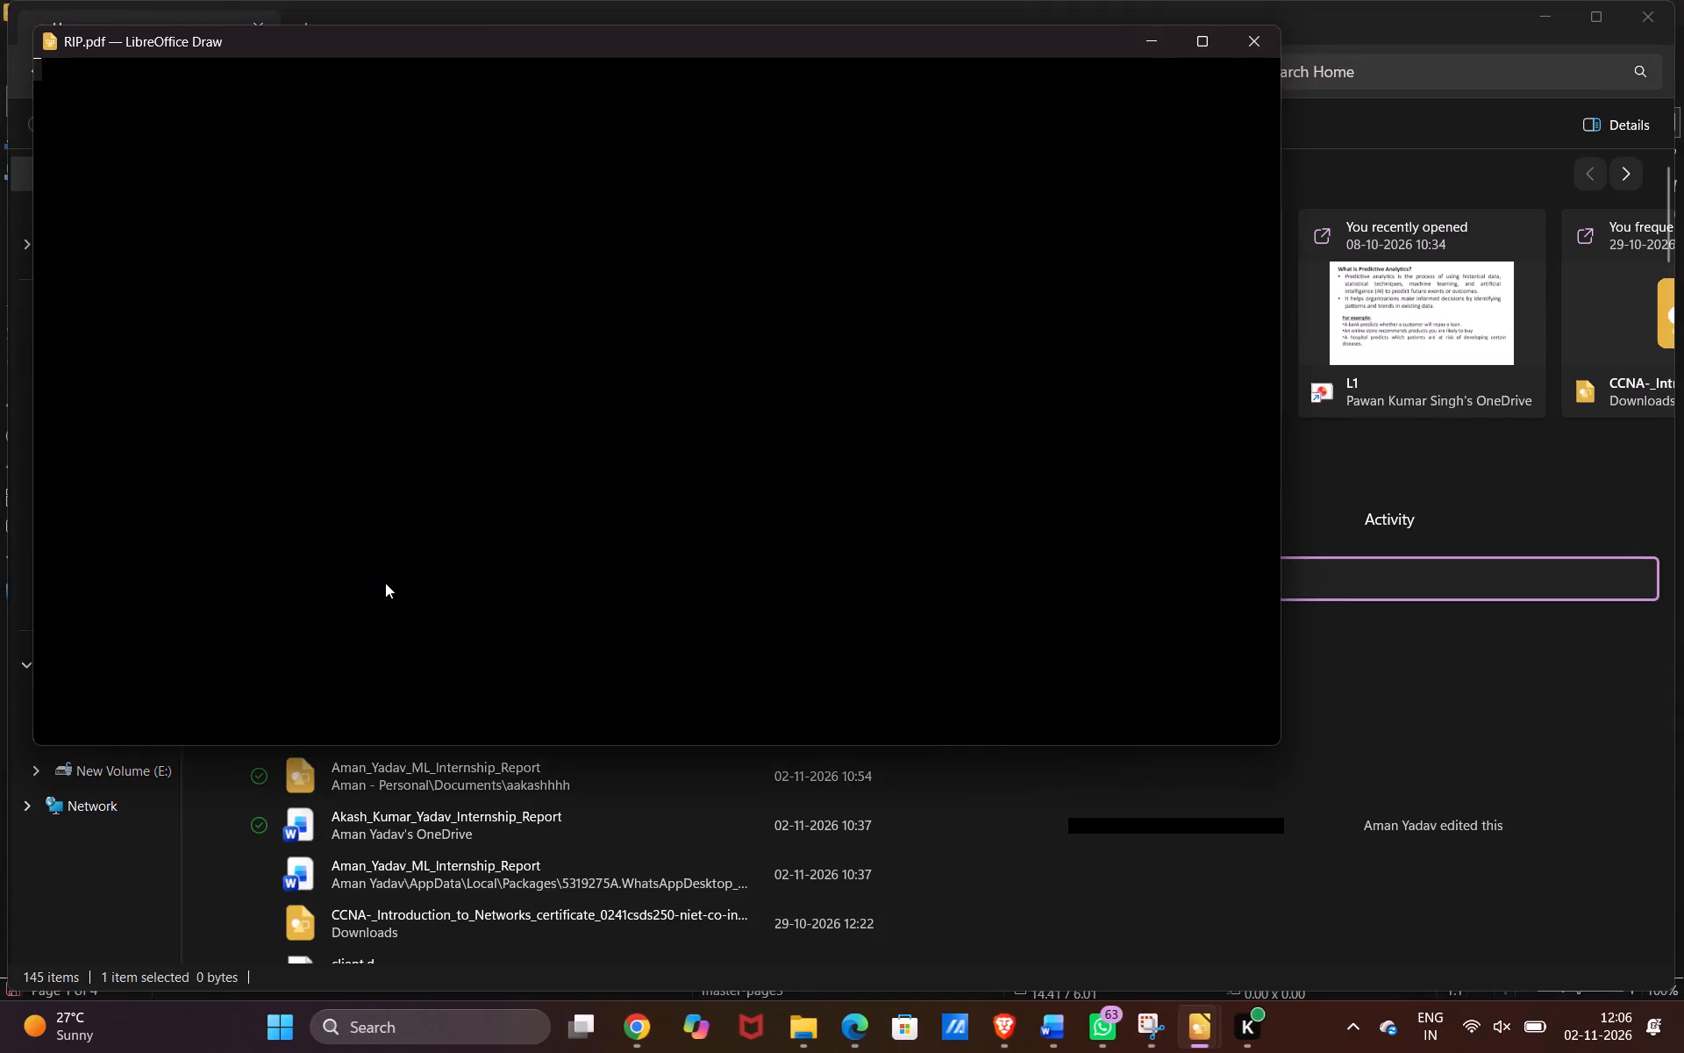
# Maximize the RIP PDF window, check the layout of its first page, and close the file.
pyautogui.click(1195, 47)
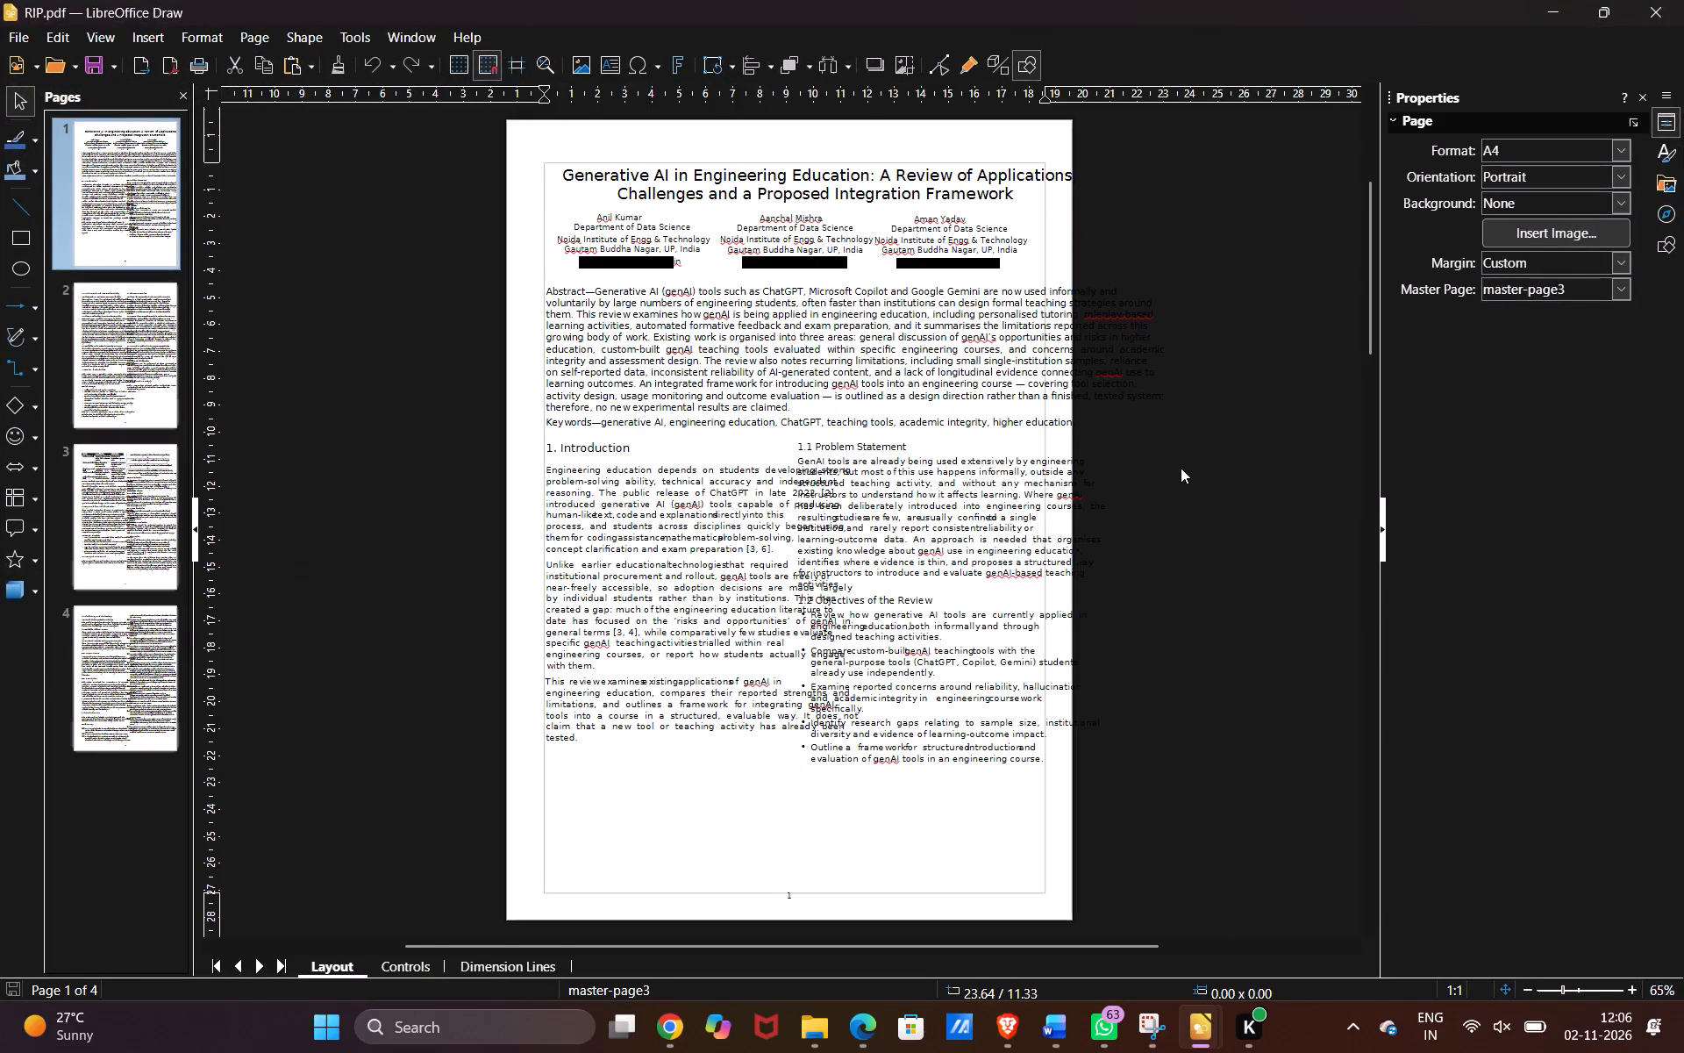
pyautogui.click(1670, 0)
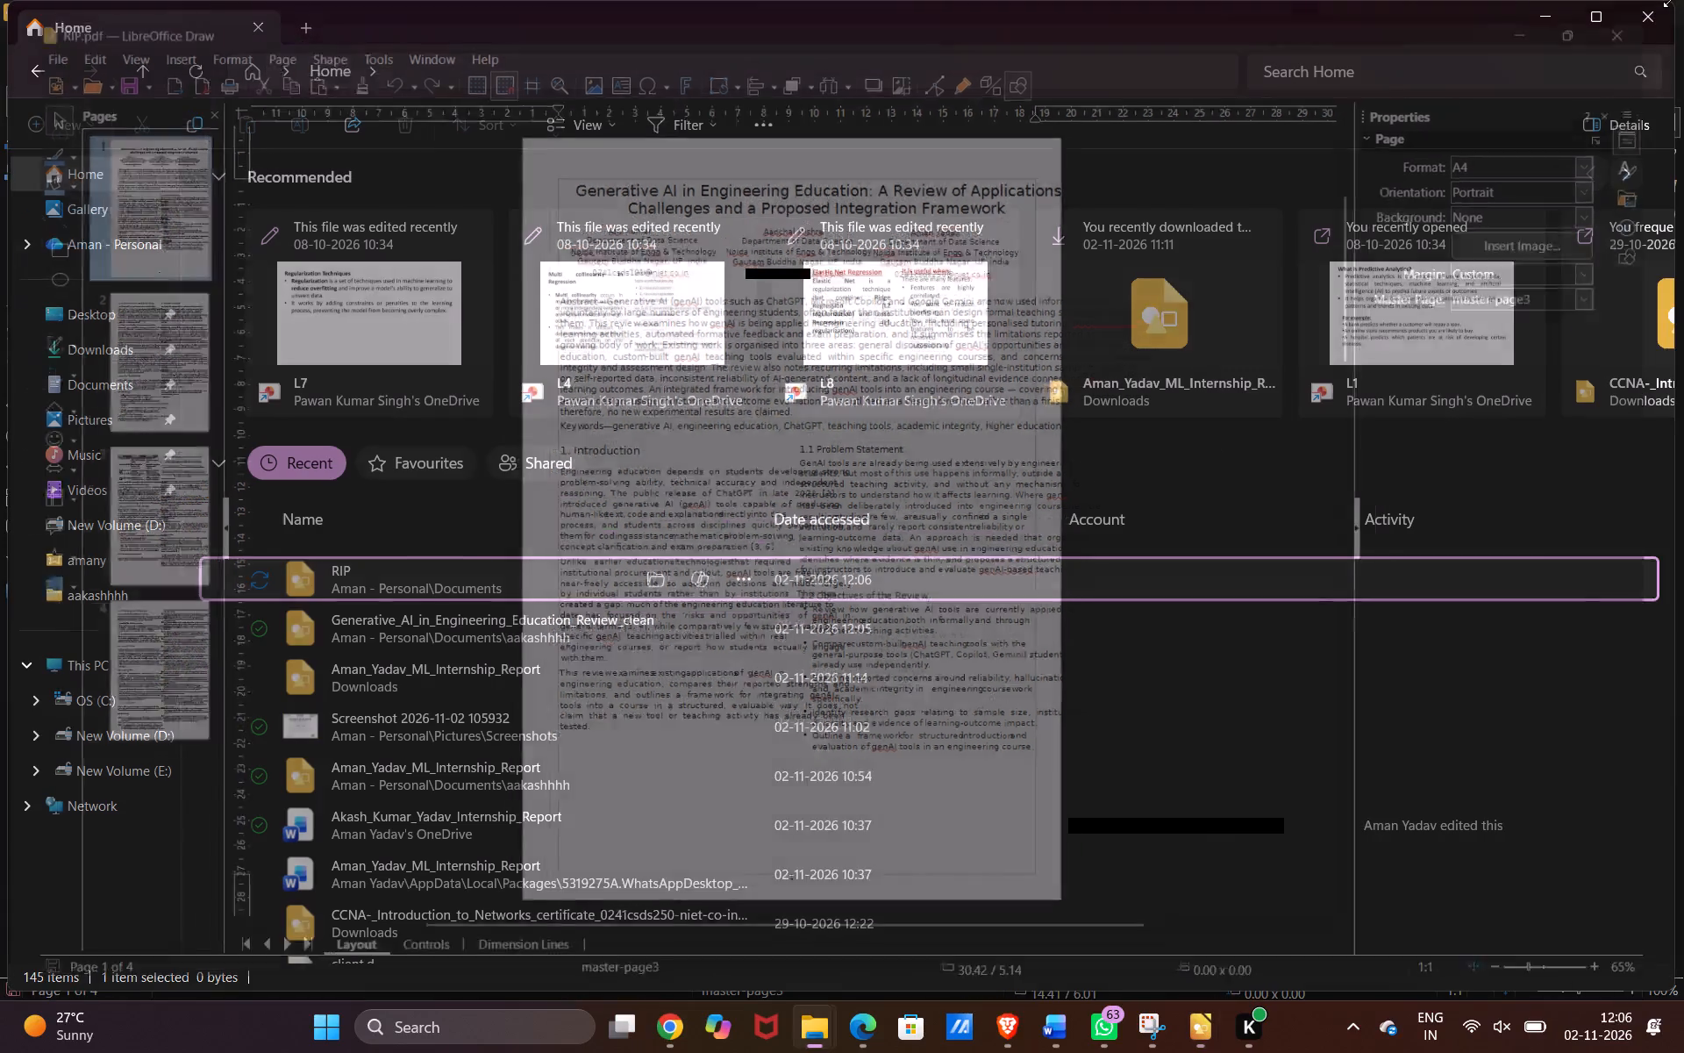
# Switch back to Generative_AI_in_Engineering_Education_Review_clean.pdf in LibreOffice Draw.
pyautogui.hotkey('alt', 'Tab')
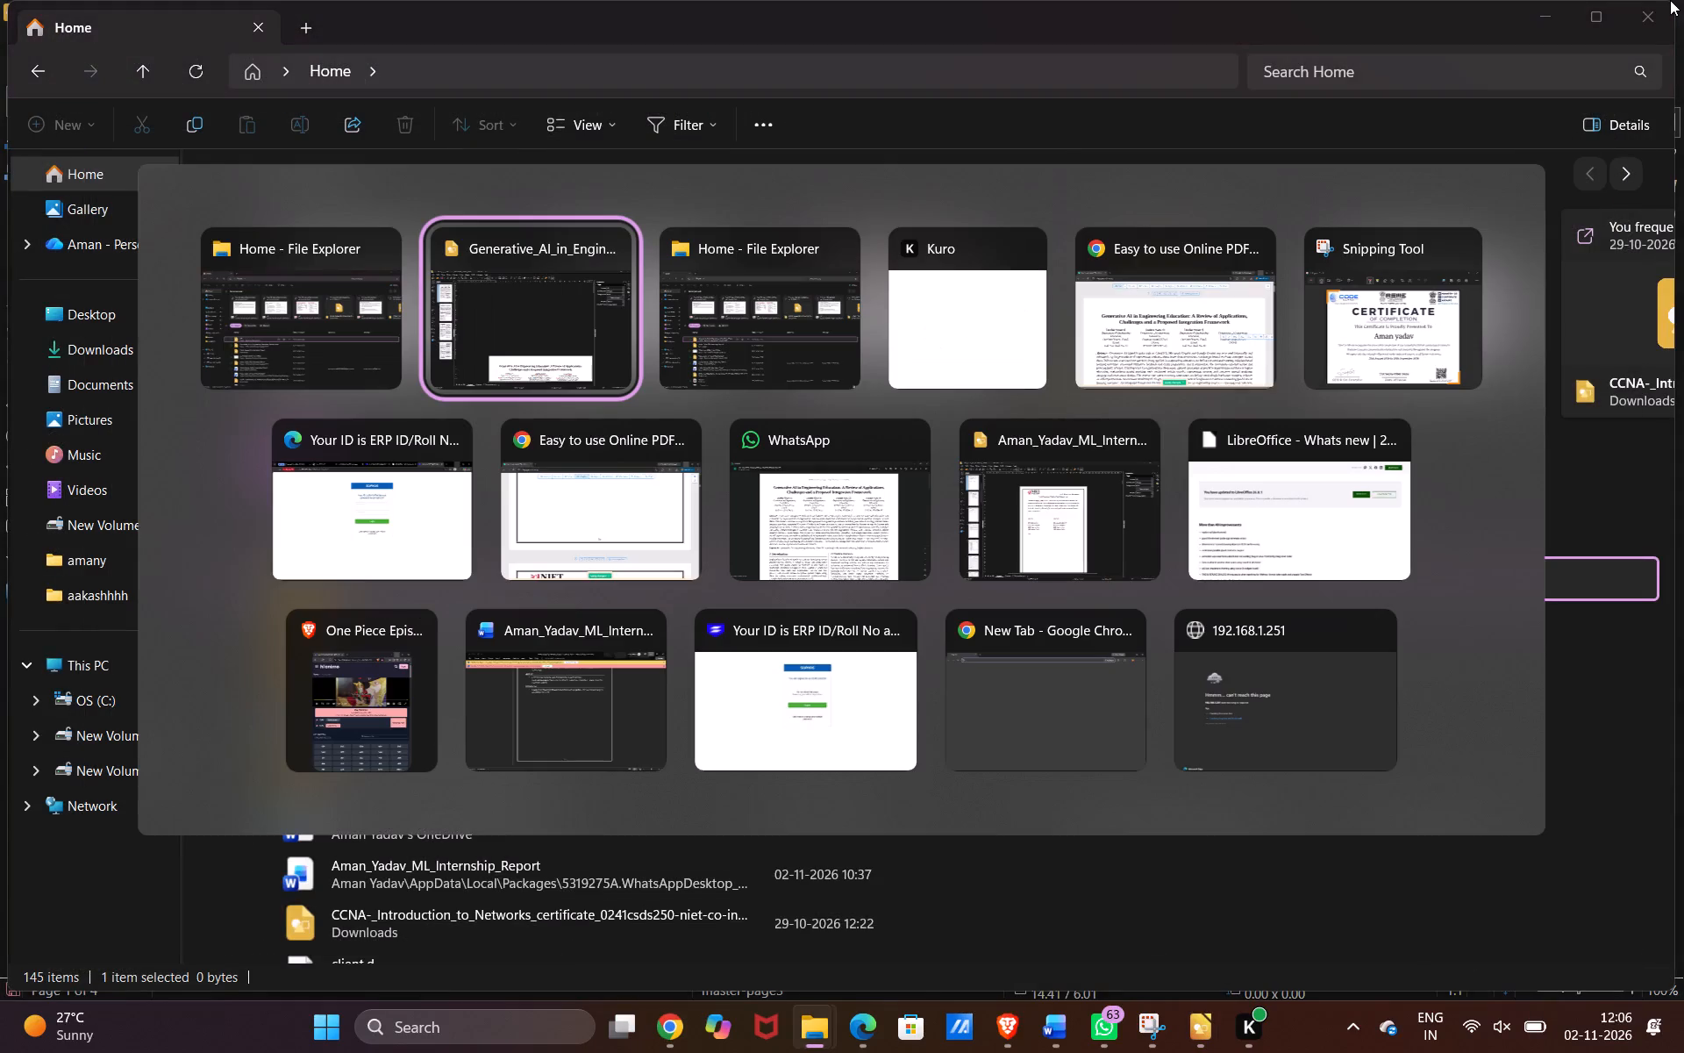
pyautogui.hotkey('alt', 'Tab')
pyautogui.hotkey('alt', 'Tab')
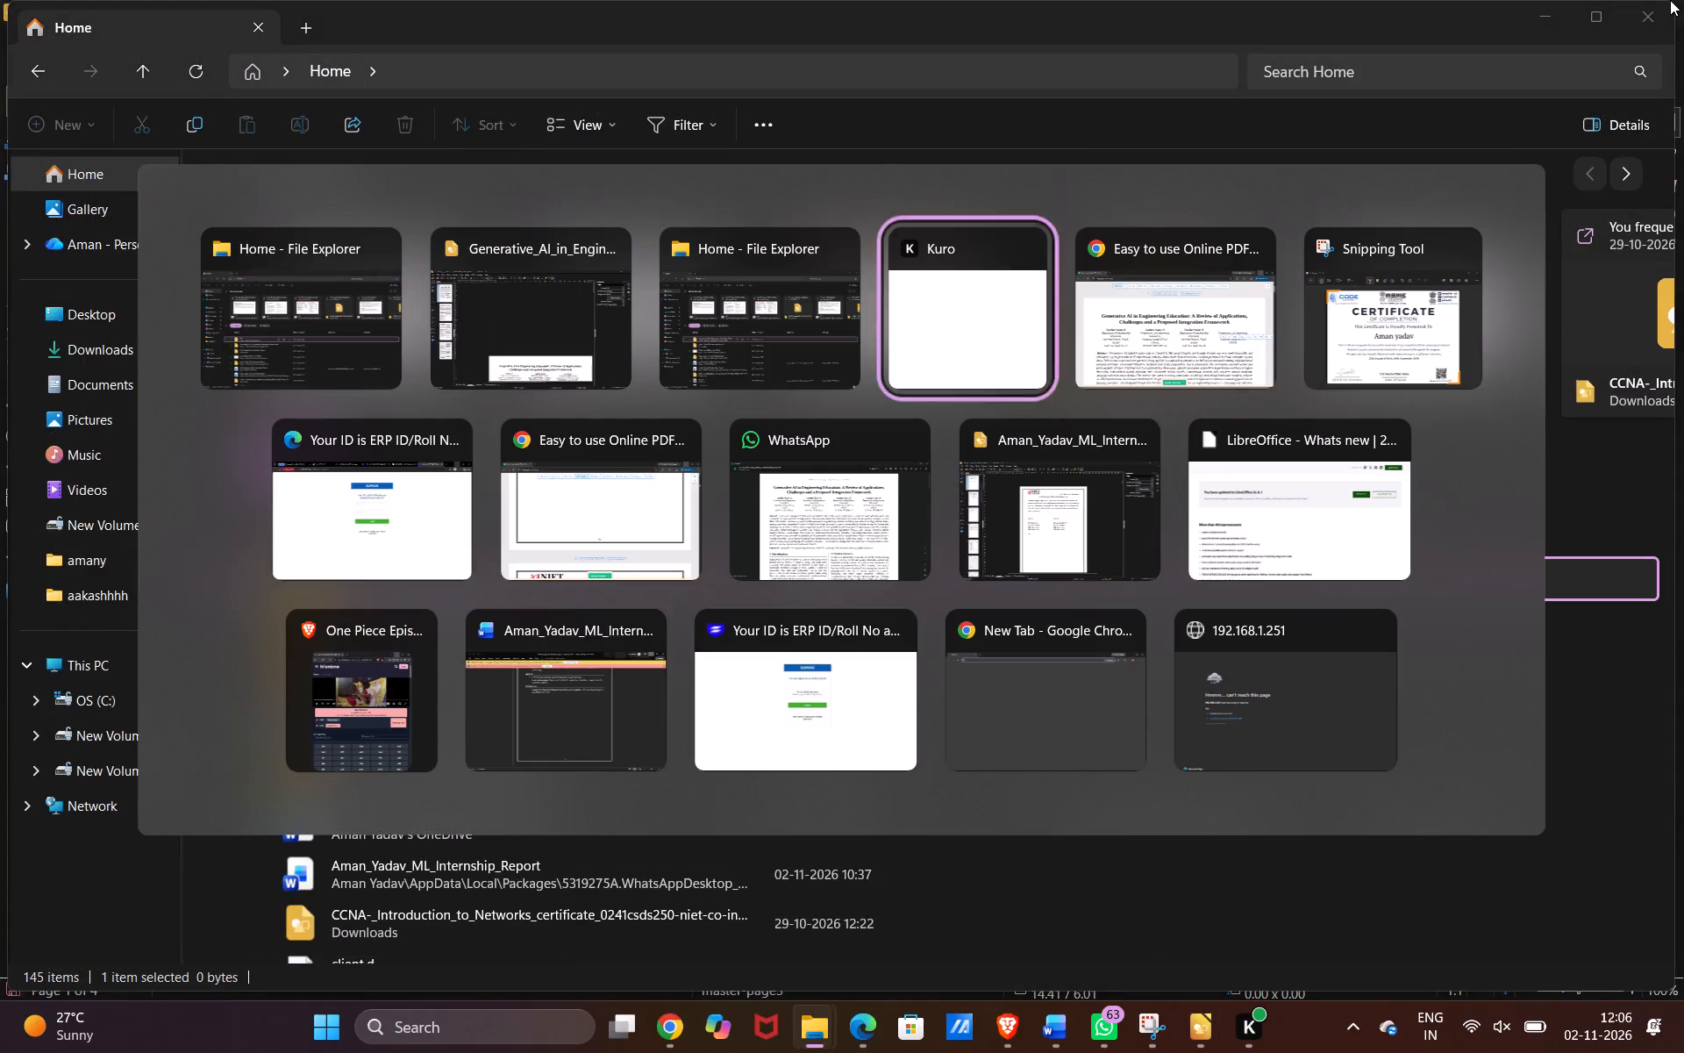
pyautogui.hotkey('alt', 'Tab')
pyautogui.hotkey('alt', 'Tab')
pyautogui.hotkey('alt', 'Tab')
pyautogui.hotkey('alt', 'Tab')
pyautogui.hotkey('alt', 'Tab')
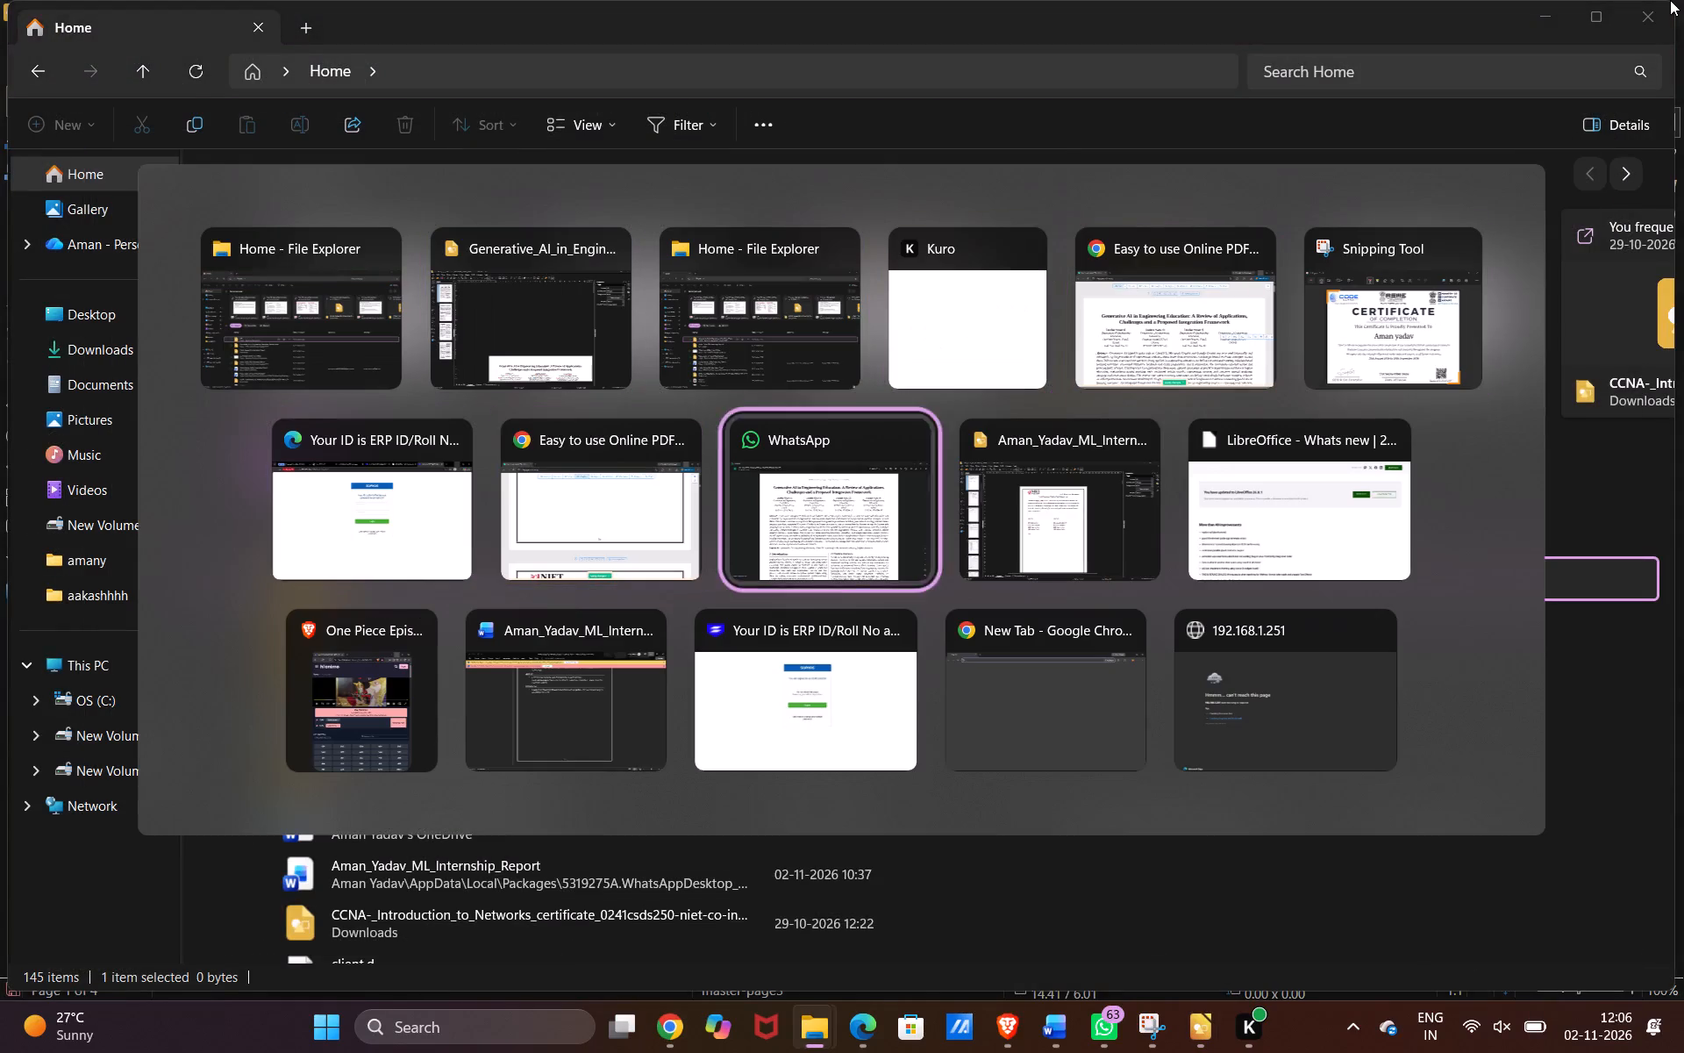
pyautogui.hotkey('alt', 'Tab')
pyautogui.hotkey('alt', 'Tab')
pyautogui.hotkey('alt', 'Tab')
pyautogui.hotkey('alt', 'Tab')
pyautogui.hotkey('alt', 'Tab')
pyautogui.hotkey('alt', 'Tab')
pyautogui.hotkey('alt', 'Tab')
pyautogui.hotkey('alt', 'Tab')
pyautogui.hotkey('alt', 'Tab')
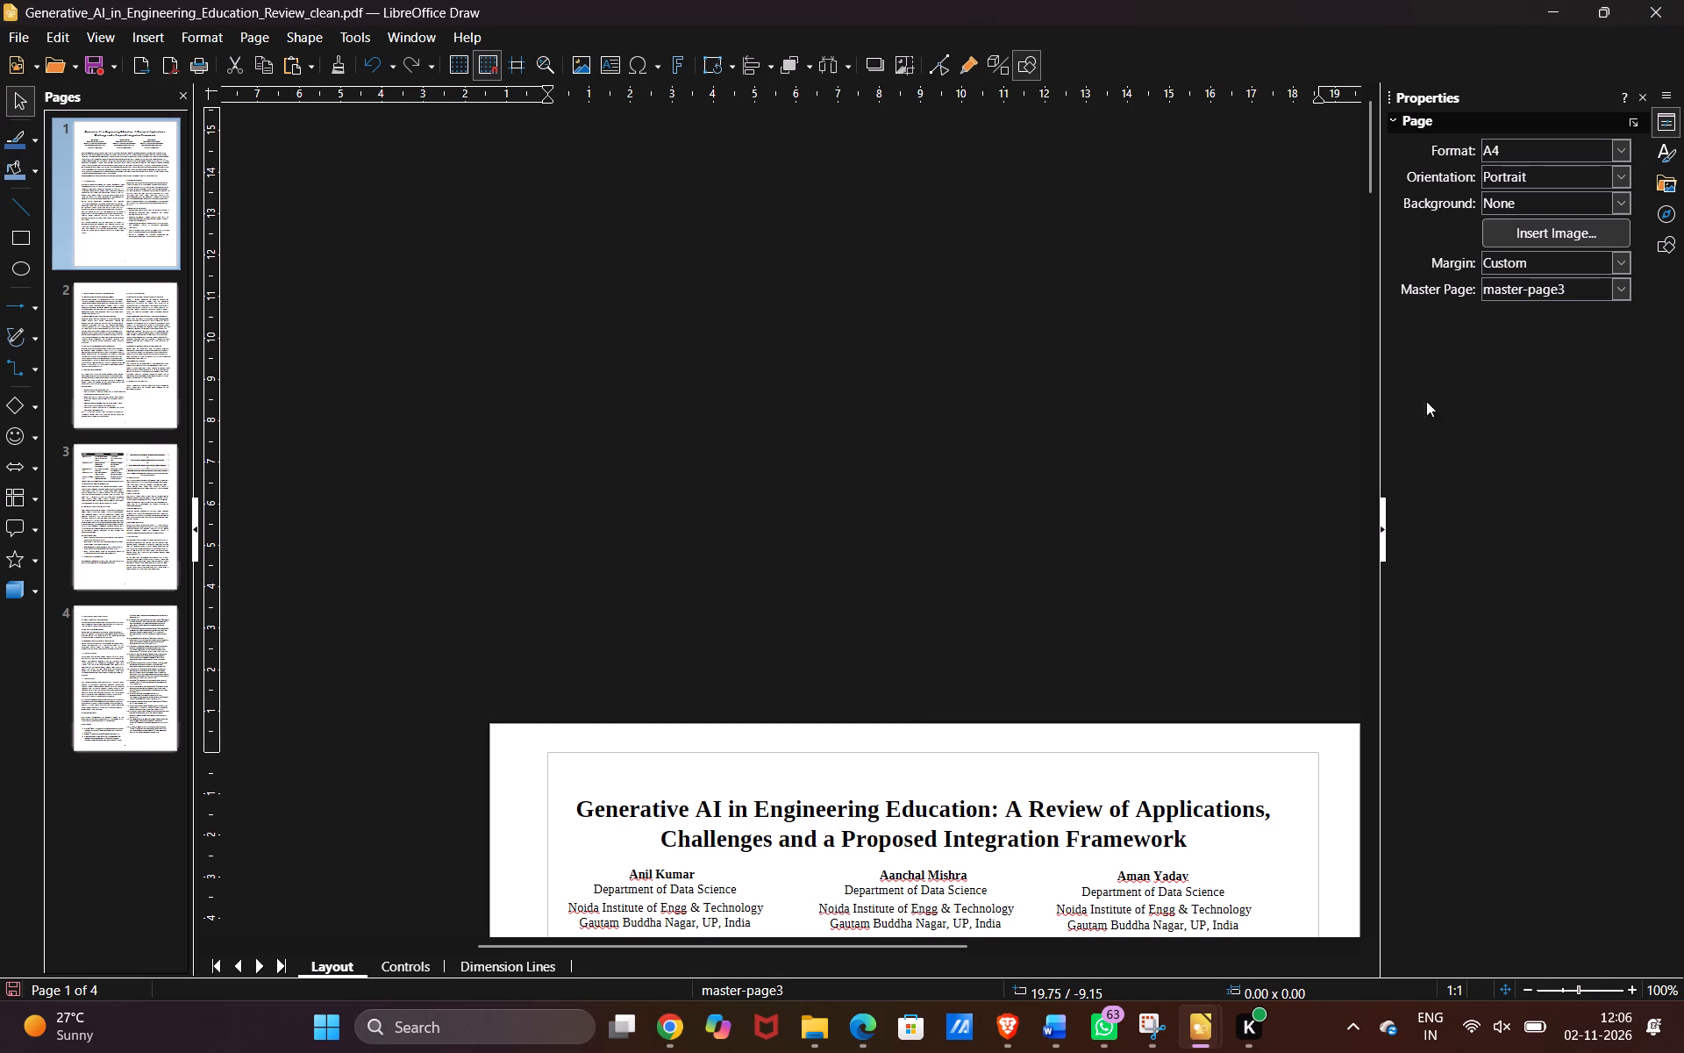
# Hide the properties sidebar to widen the page area.
pyautogui.click(1384, 524)
pyautogui.scroll(2, 1255, 562)
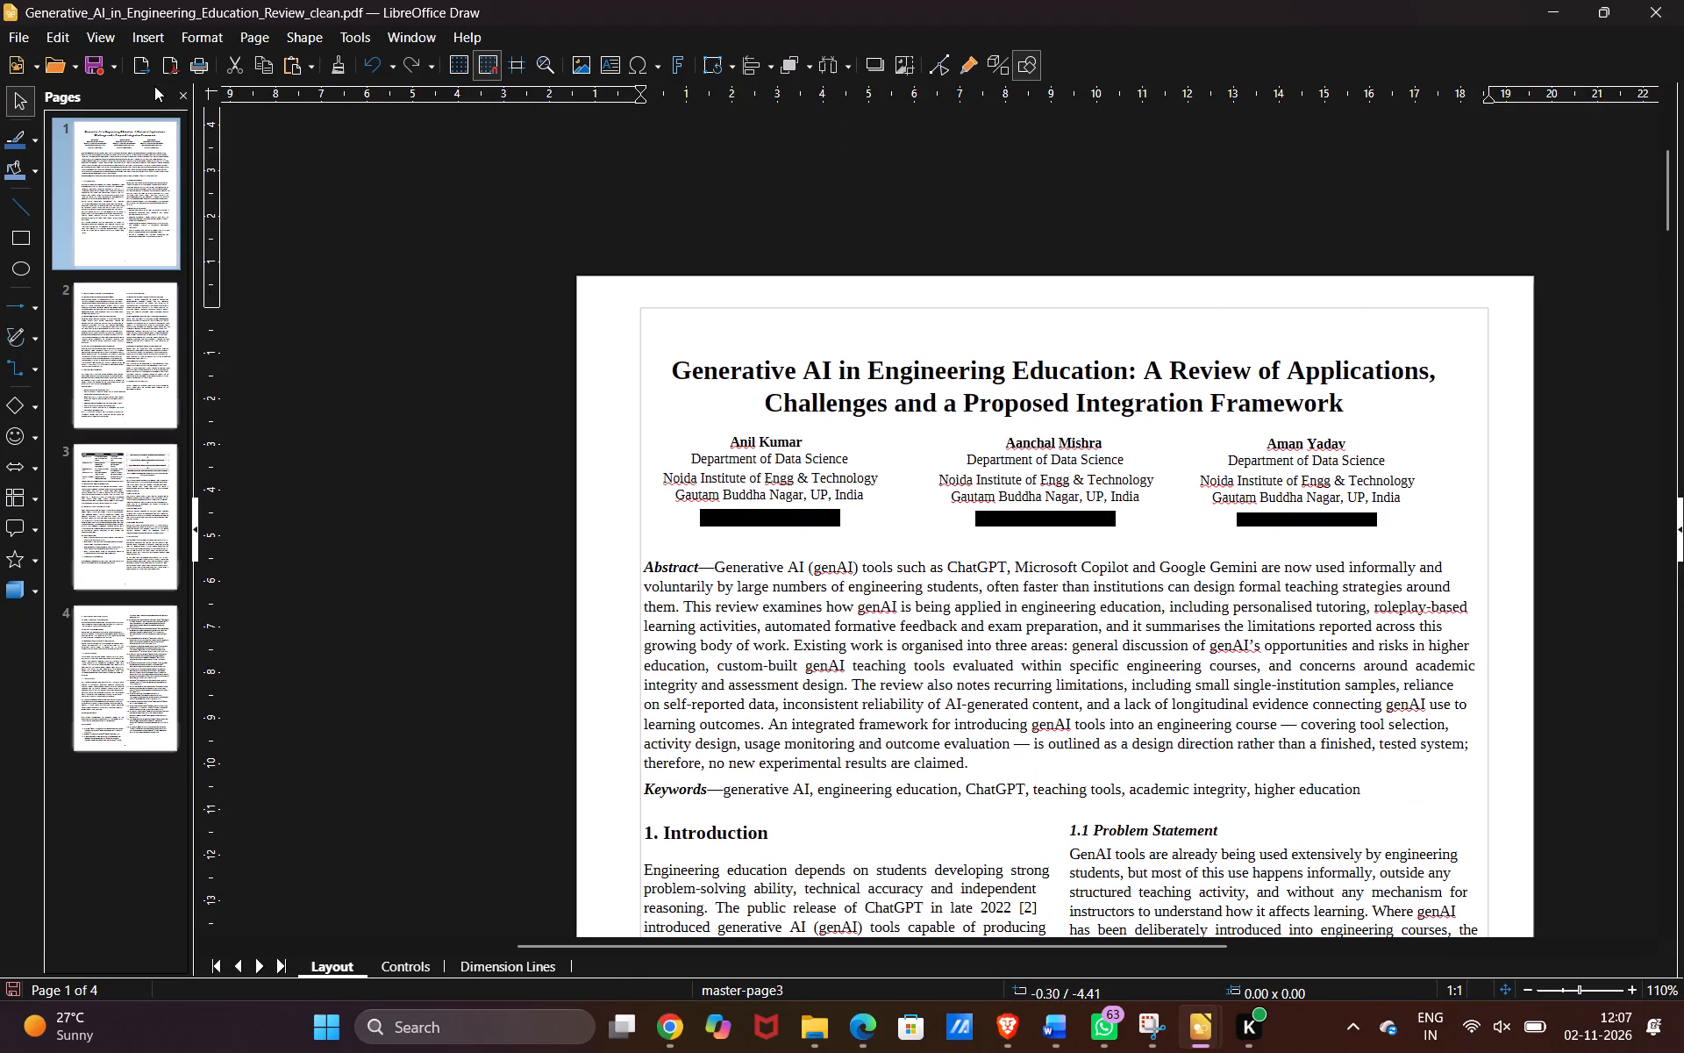
# Open the file commands for the cleaned review document.
pyautogui.click(24, 45)
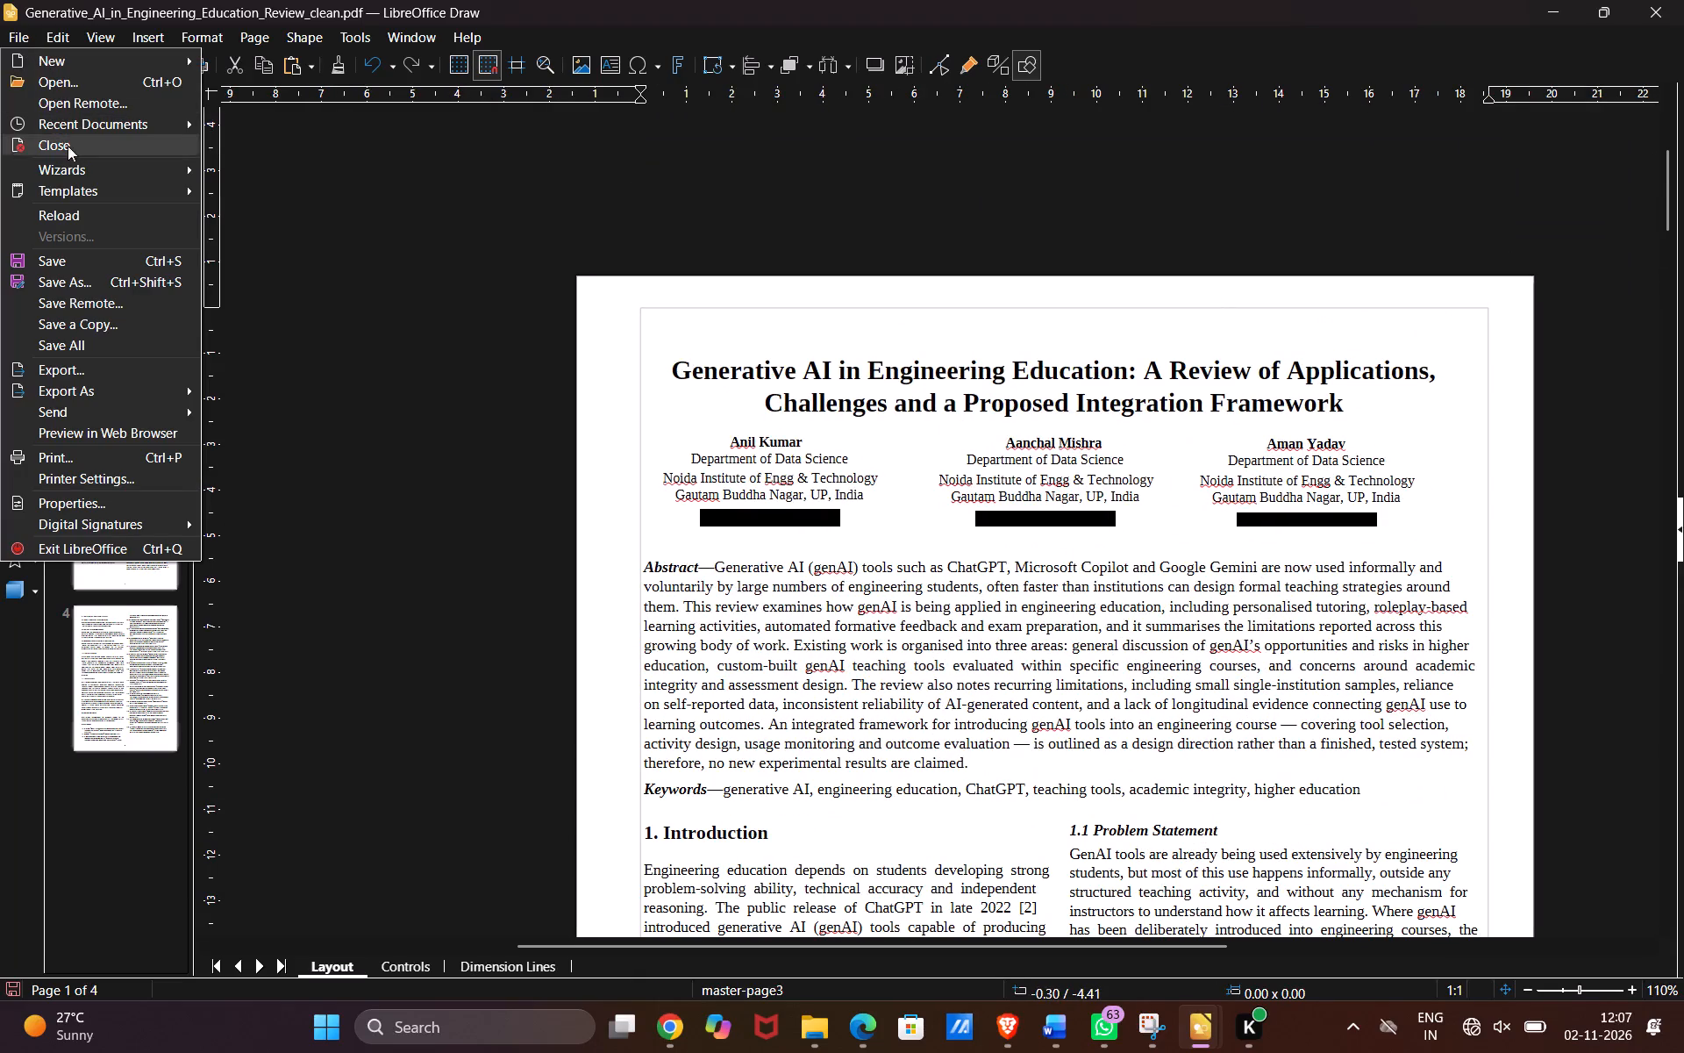
# Export the cleaned document directly as a PDF named "rip 1" in the Downloads folder.
pyautogui.click(93, 383)
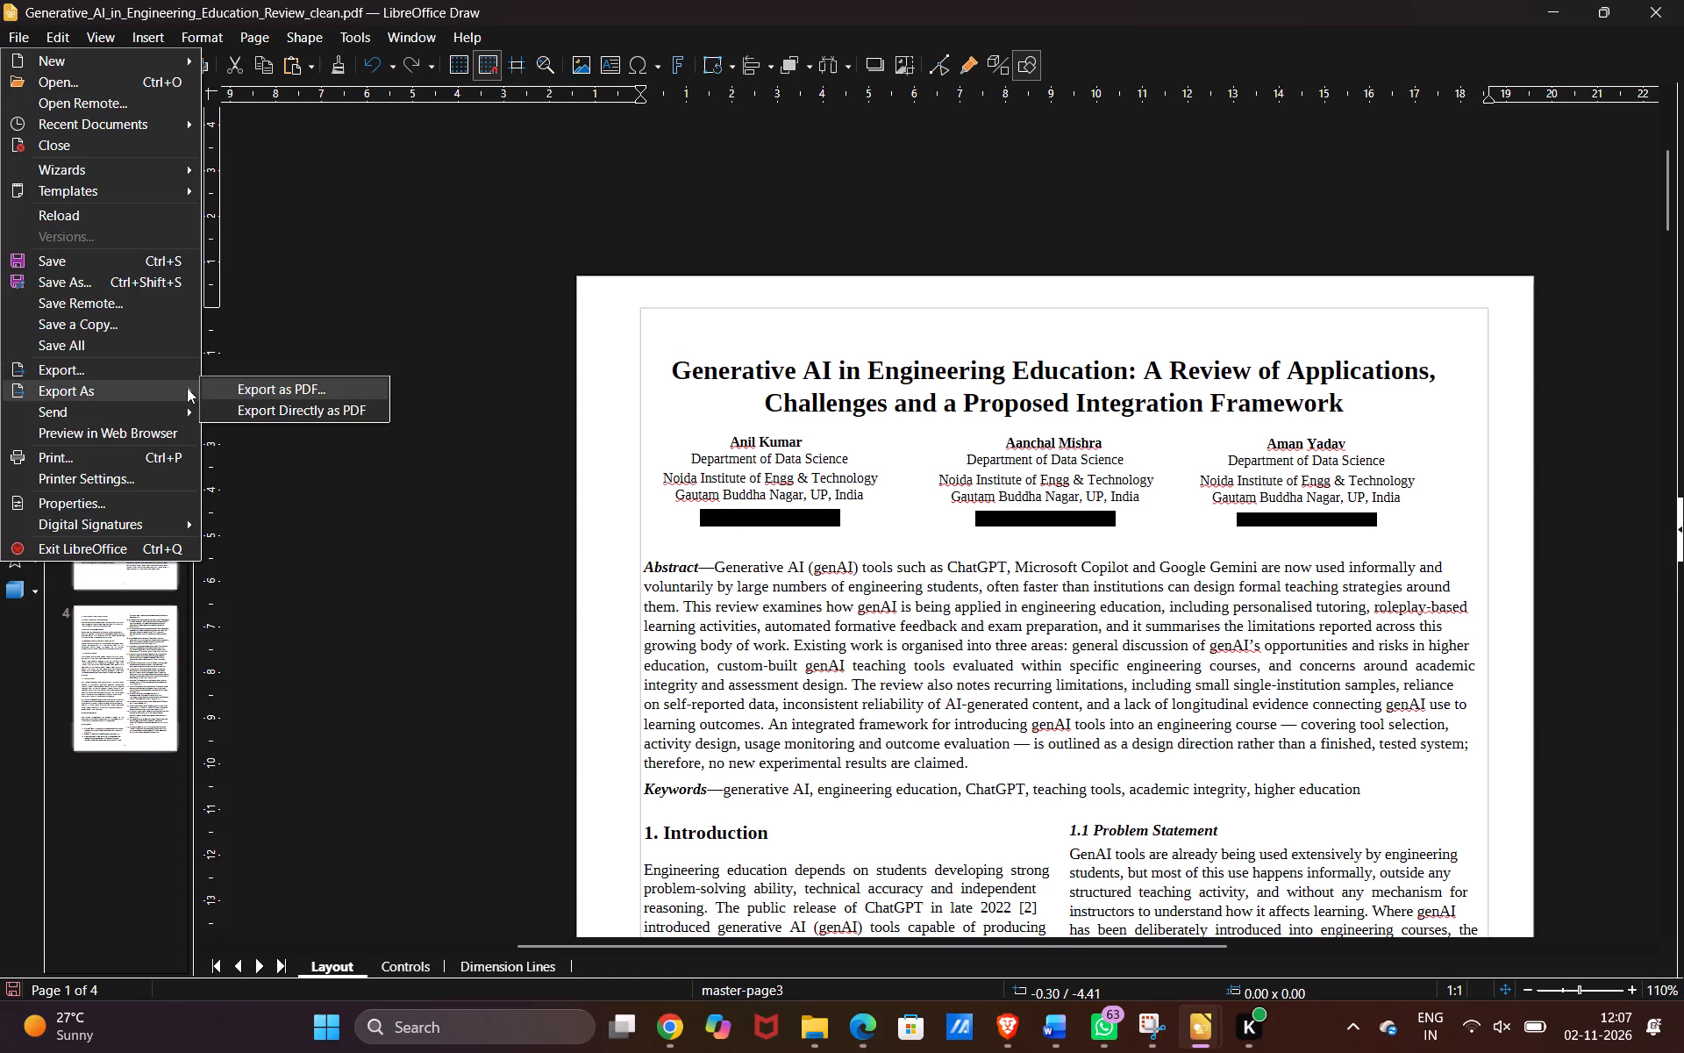
pyautogui.click(287, 412)
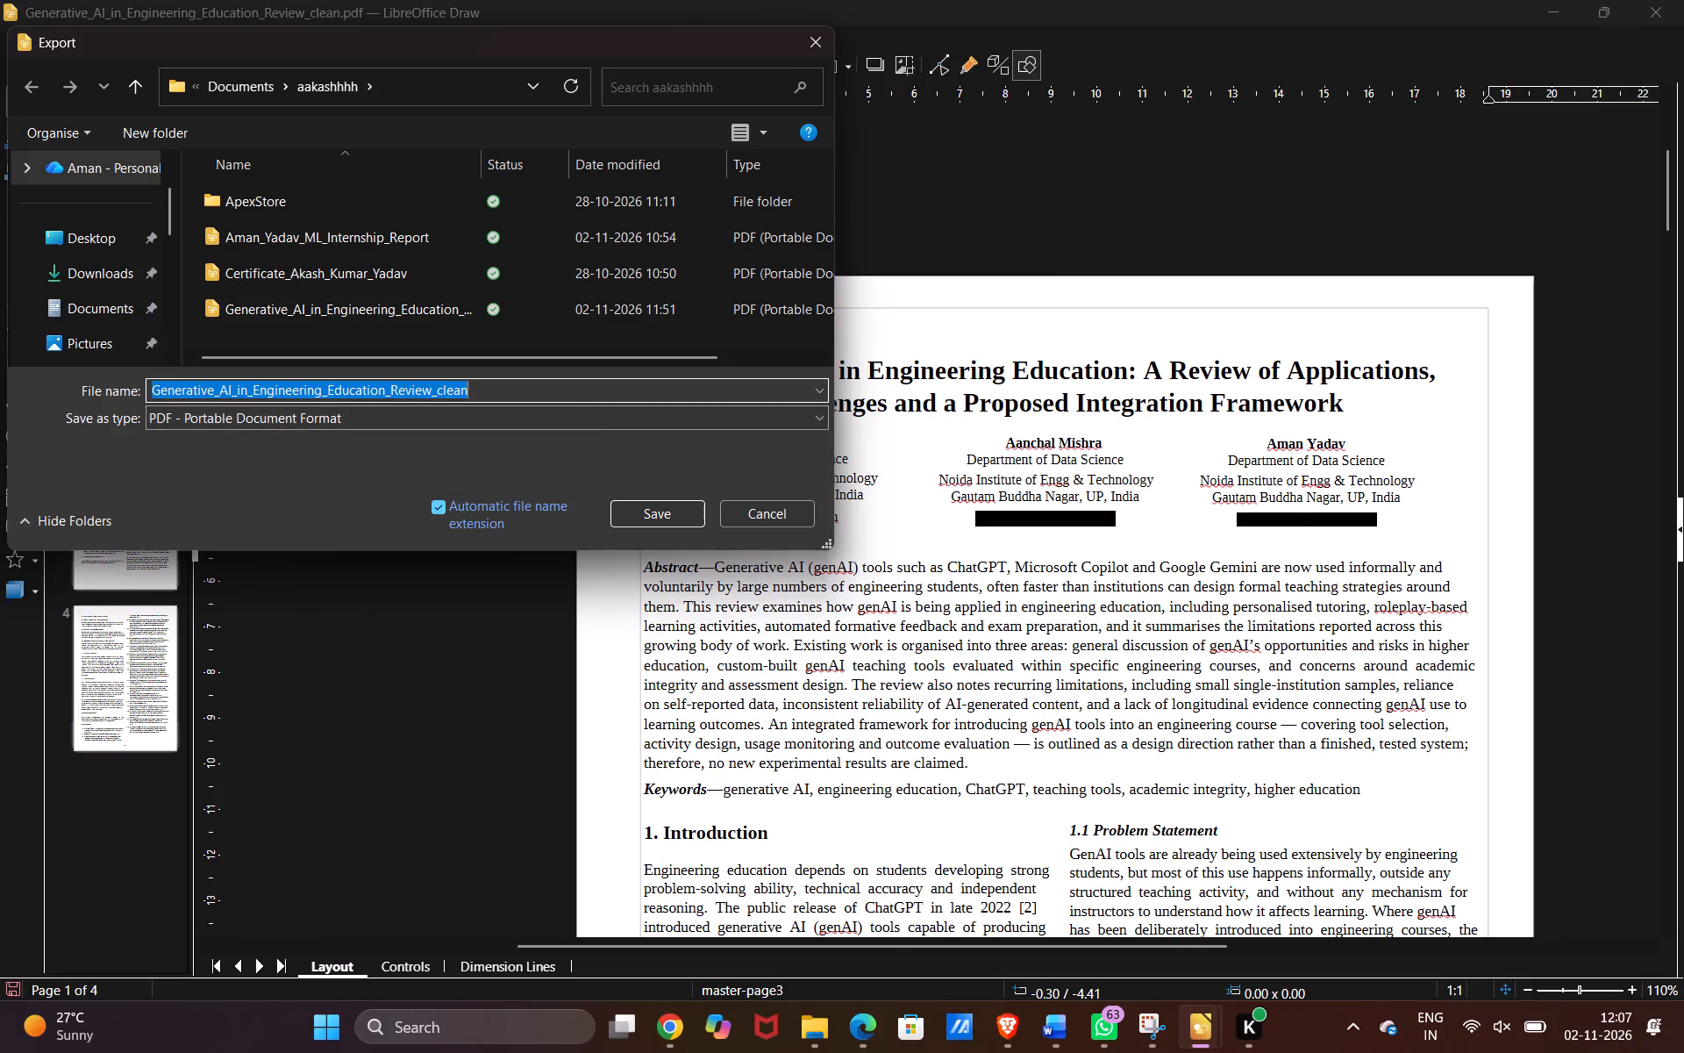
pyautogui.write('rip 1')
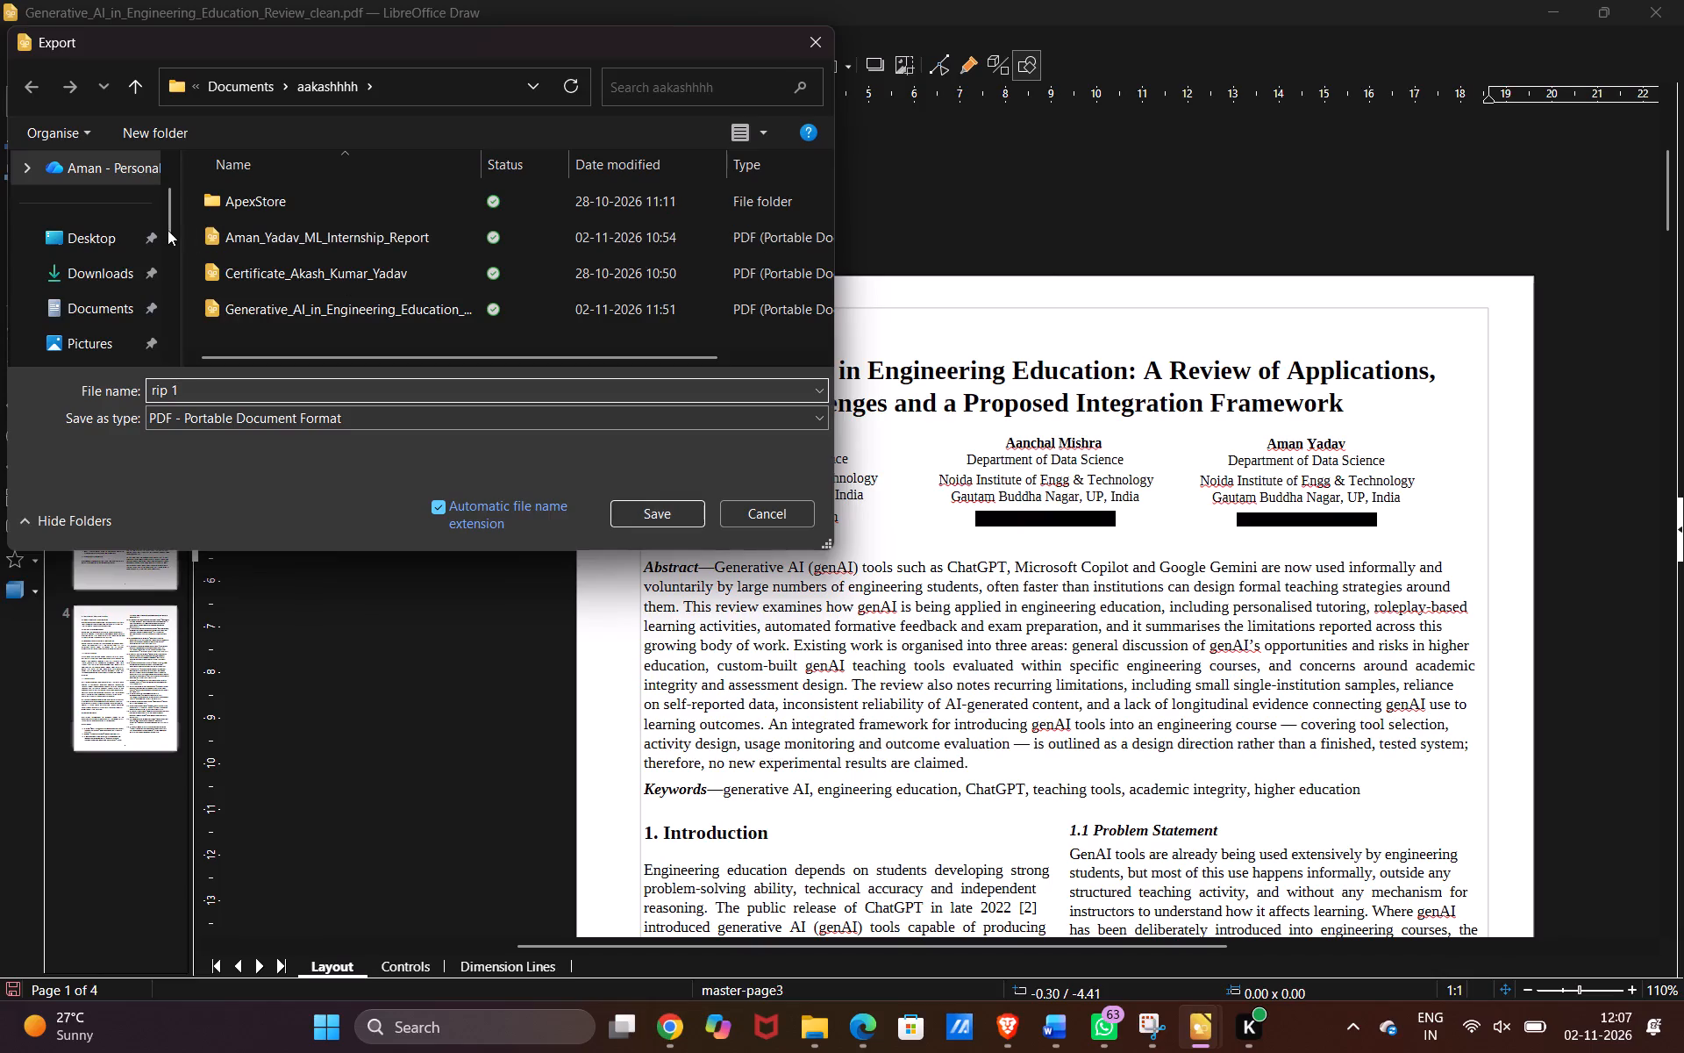
pyautogui.click(102, 266)
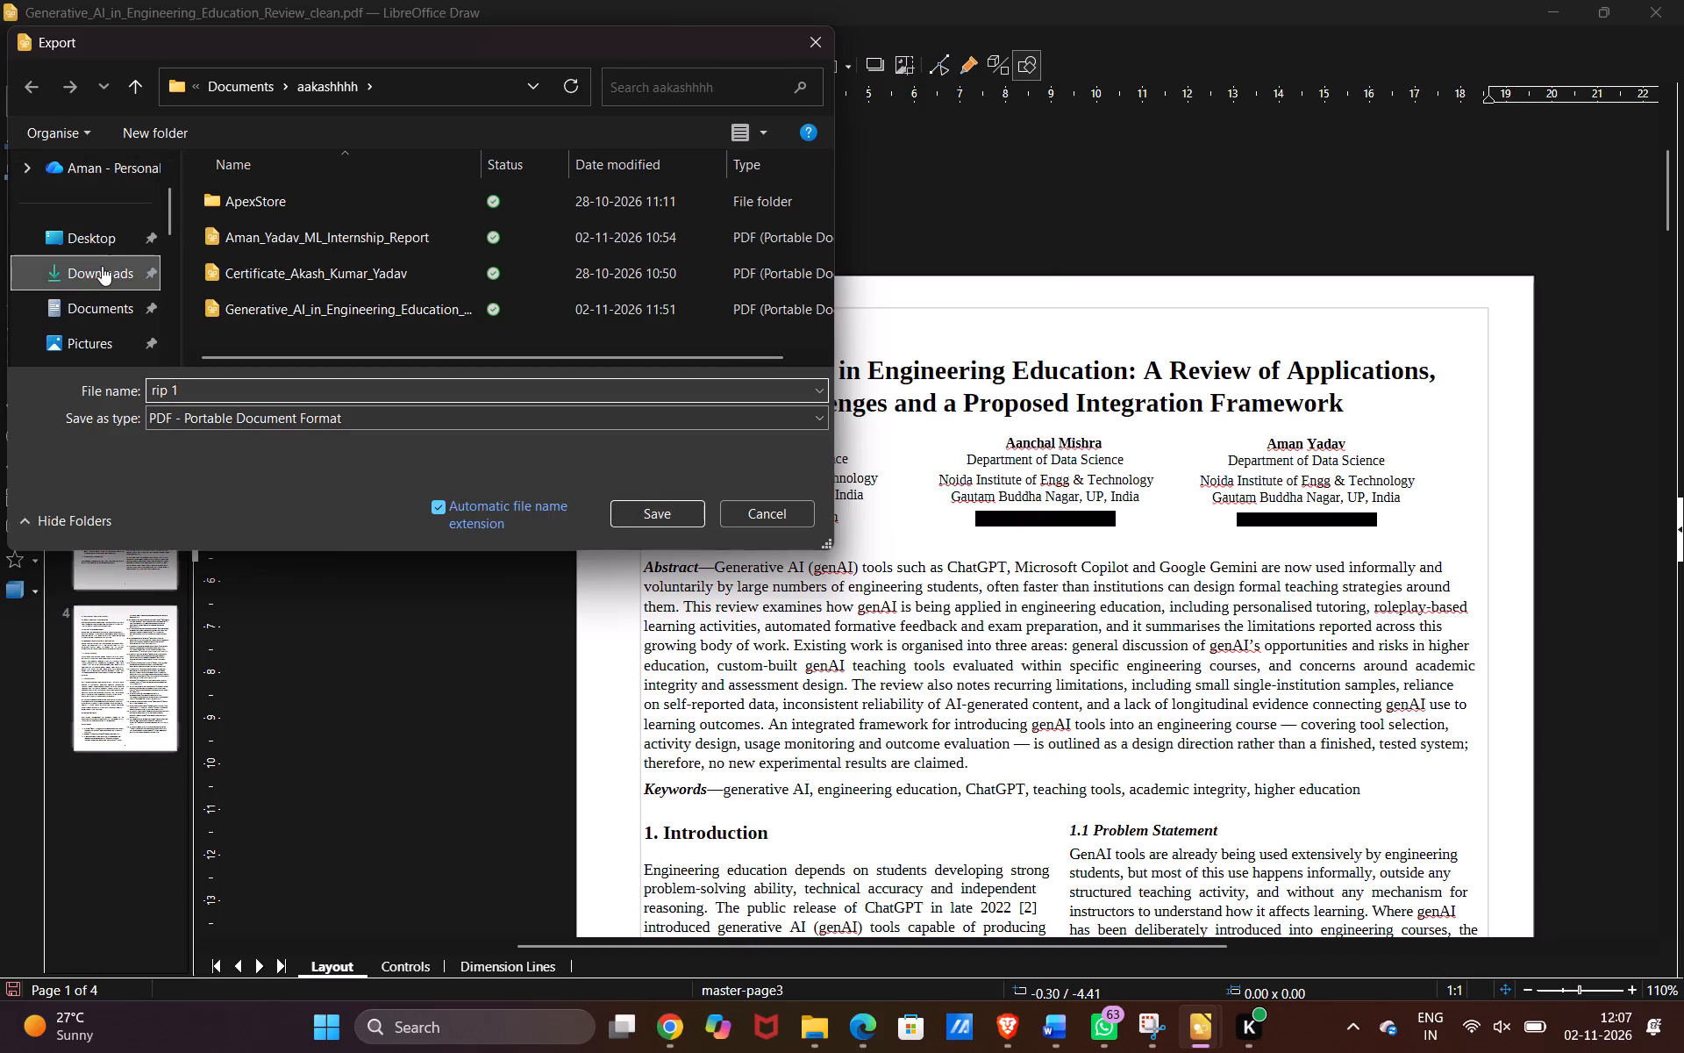
pyautogui.click(639, 512)
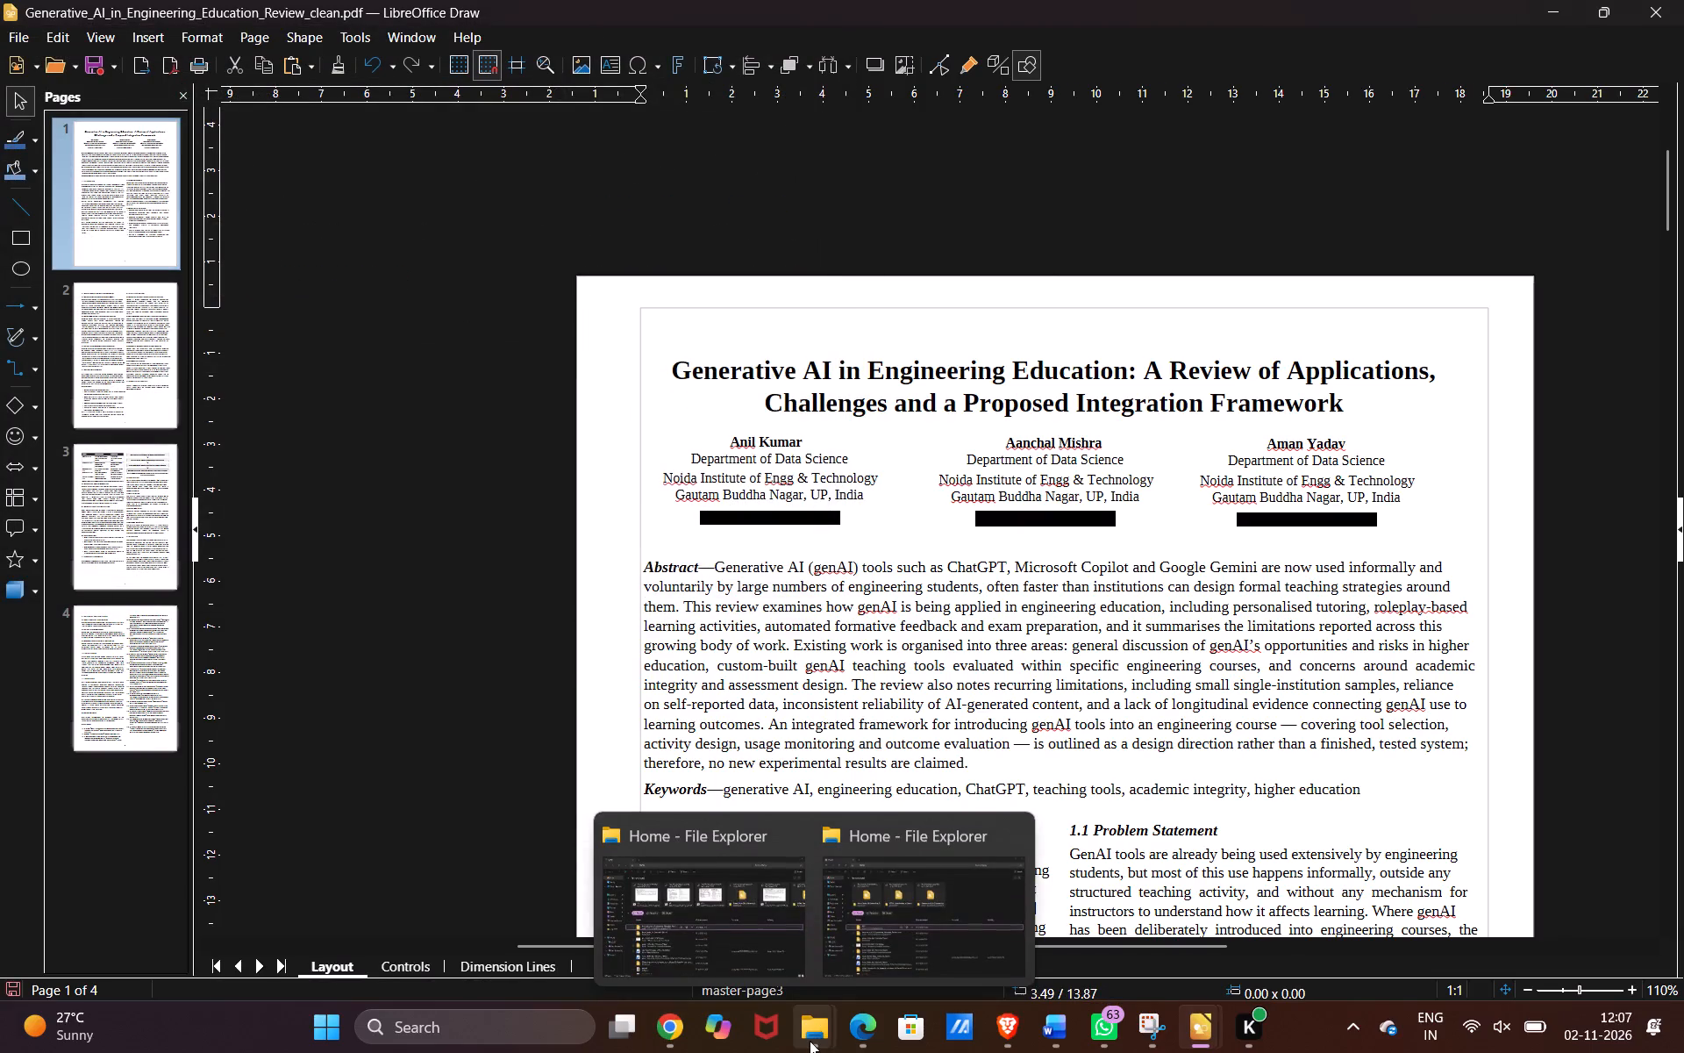
# Open the "rip 1" PDF from the Downloads folder in Google Chrome and check its pages through to page 4.
pyautogui.click(810, 1041)
pyautogui.click(810, 1041)
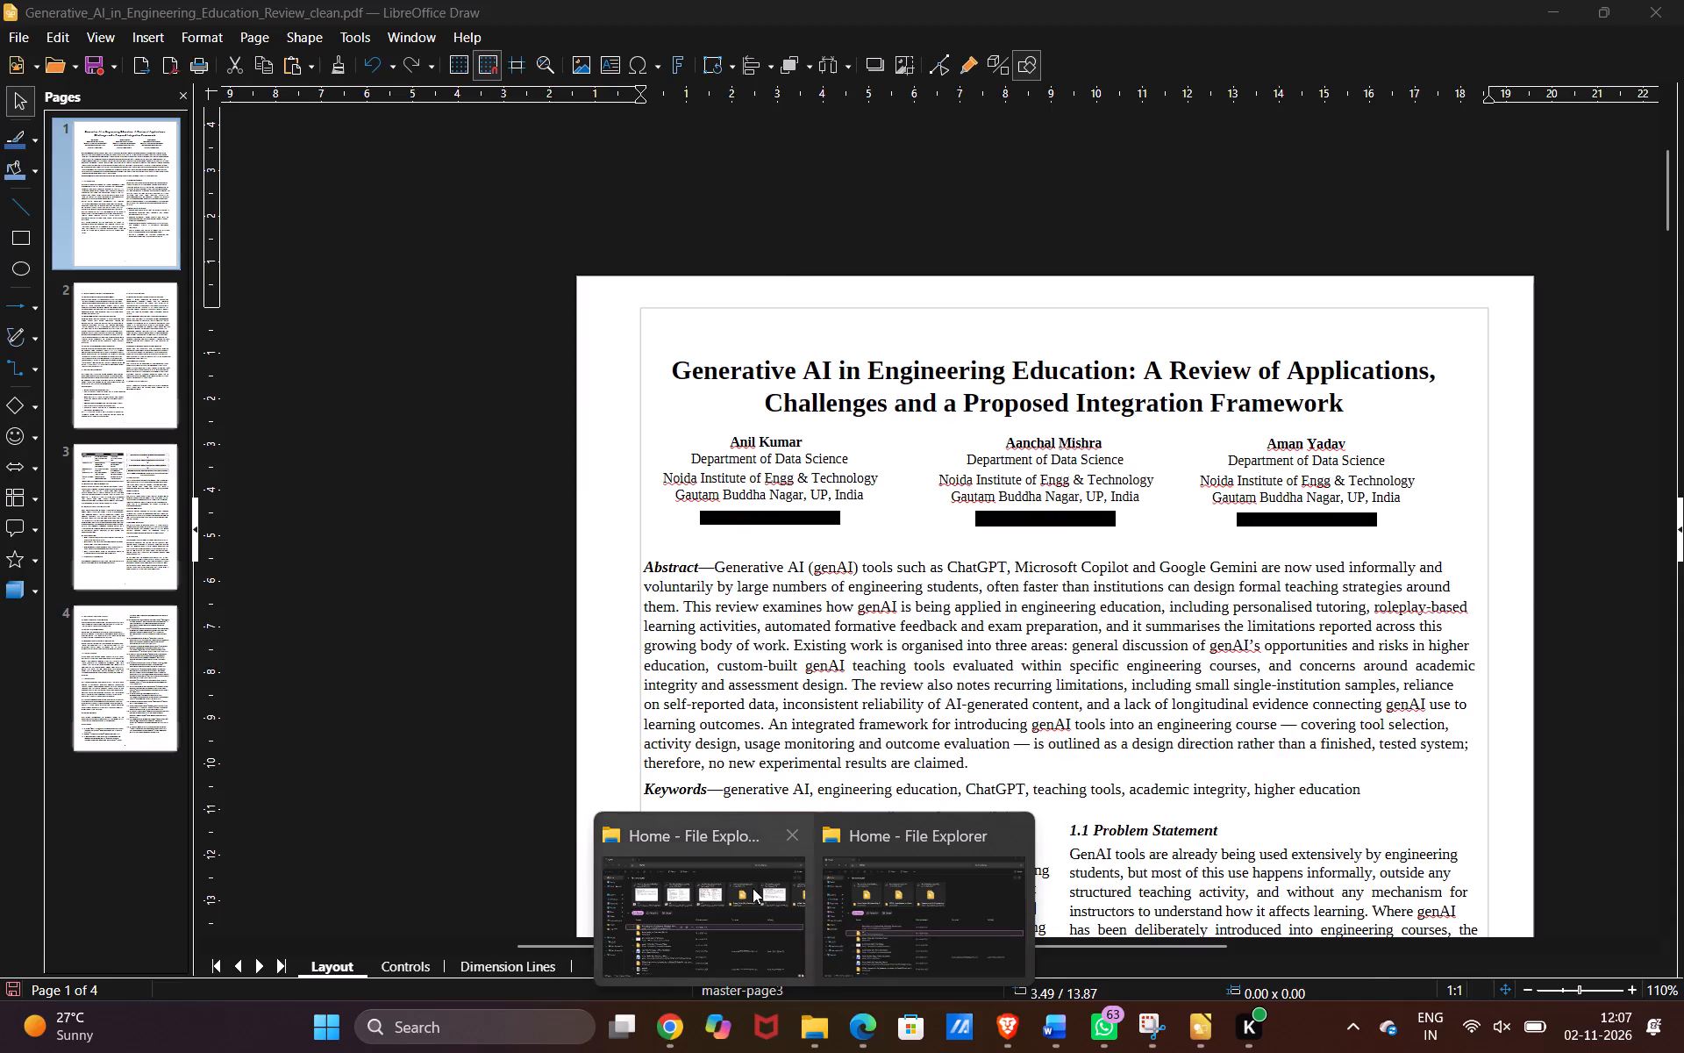
pyautogui.click(753, 888)
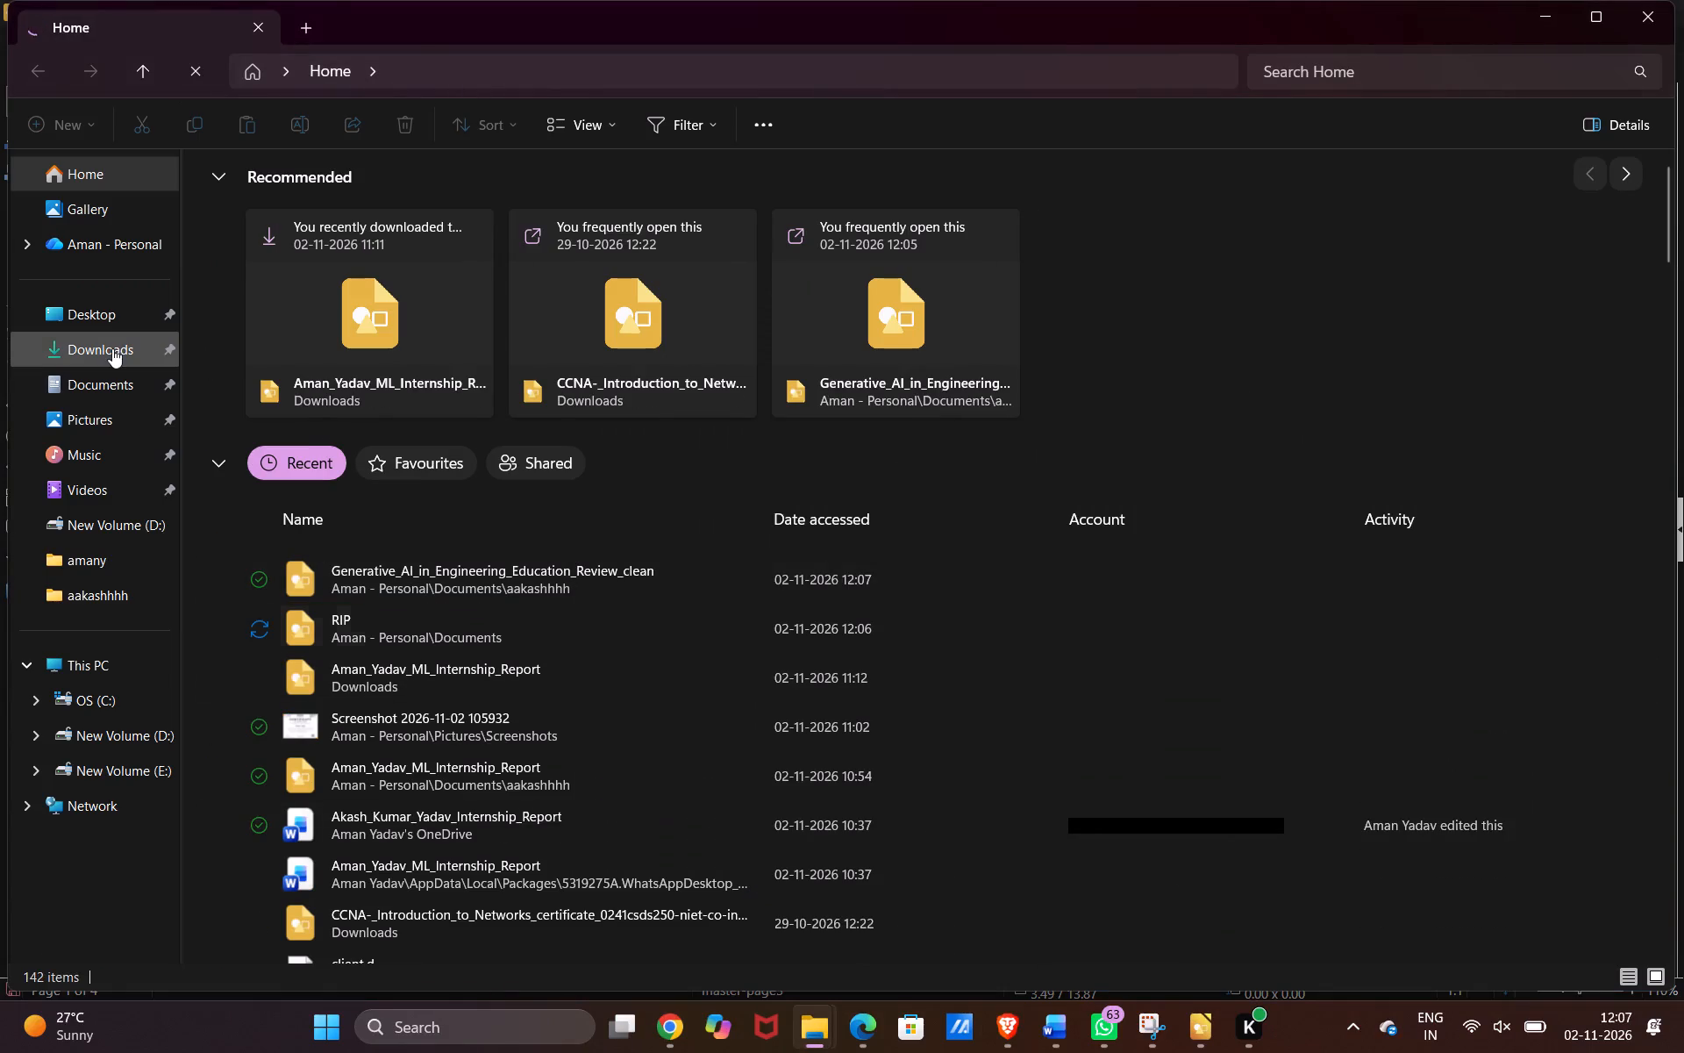
pyautogui.click(97, 345)
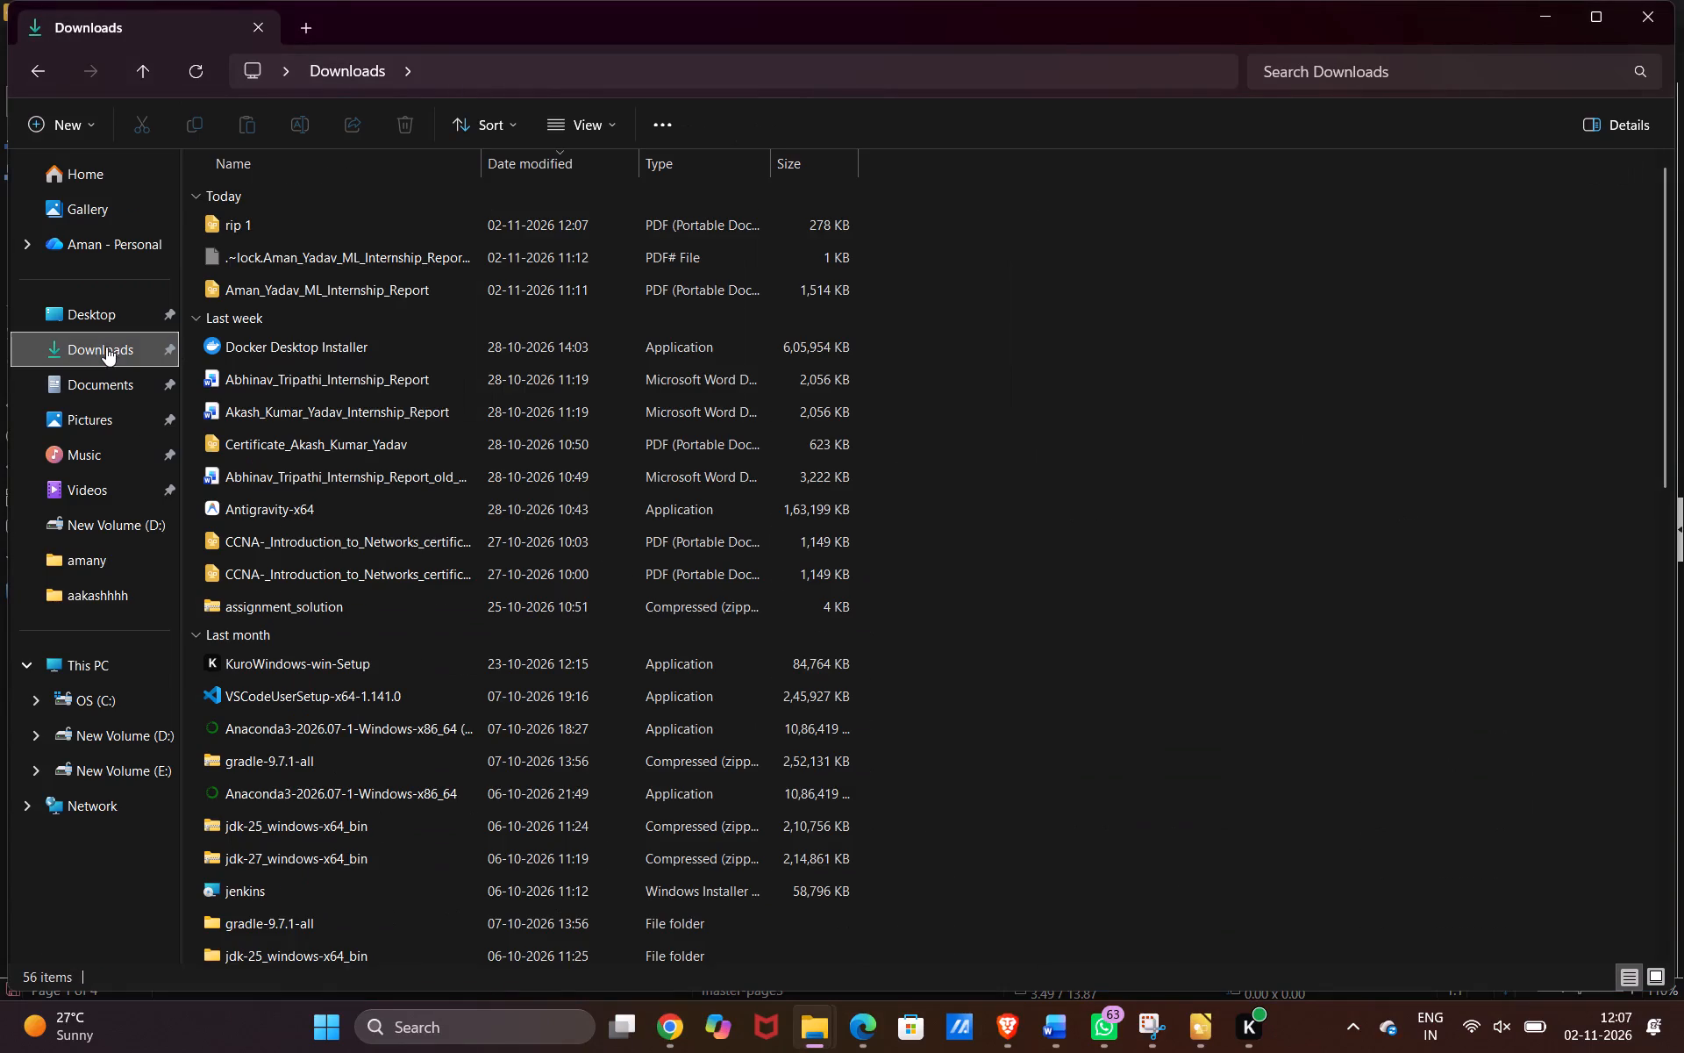
pyautogui.click(282, 223)
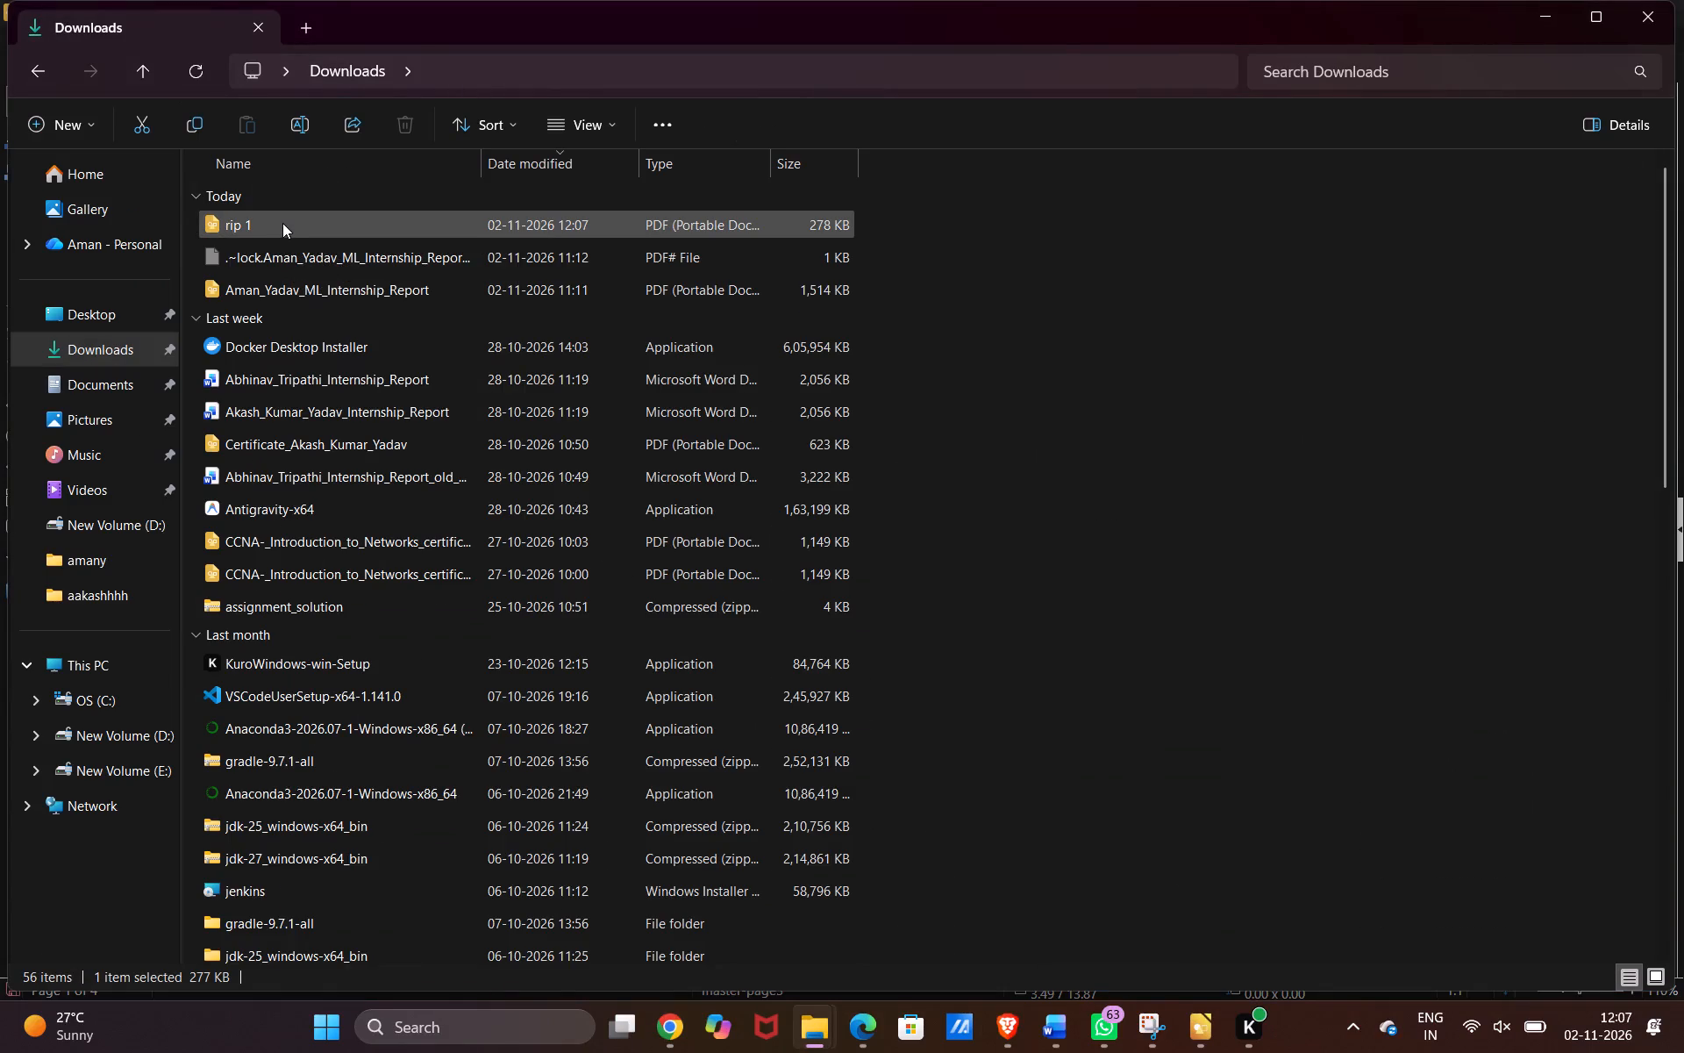
pyautogui.rightClick(282, 223)
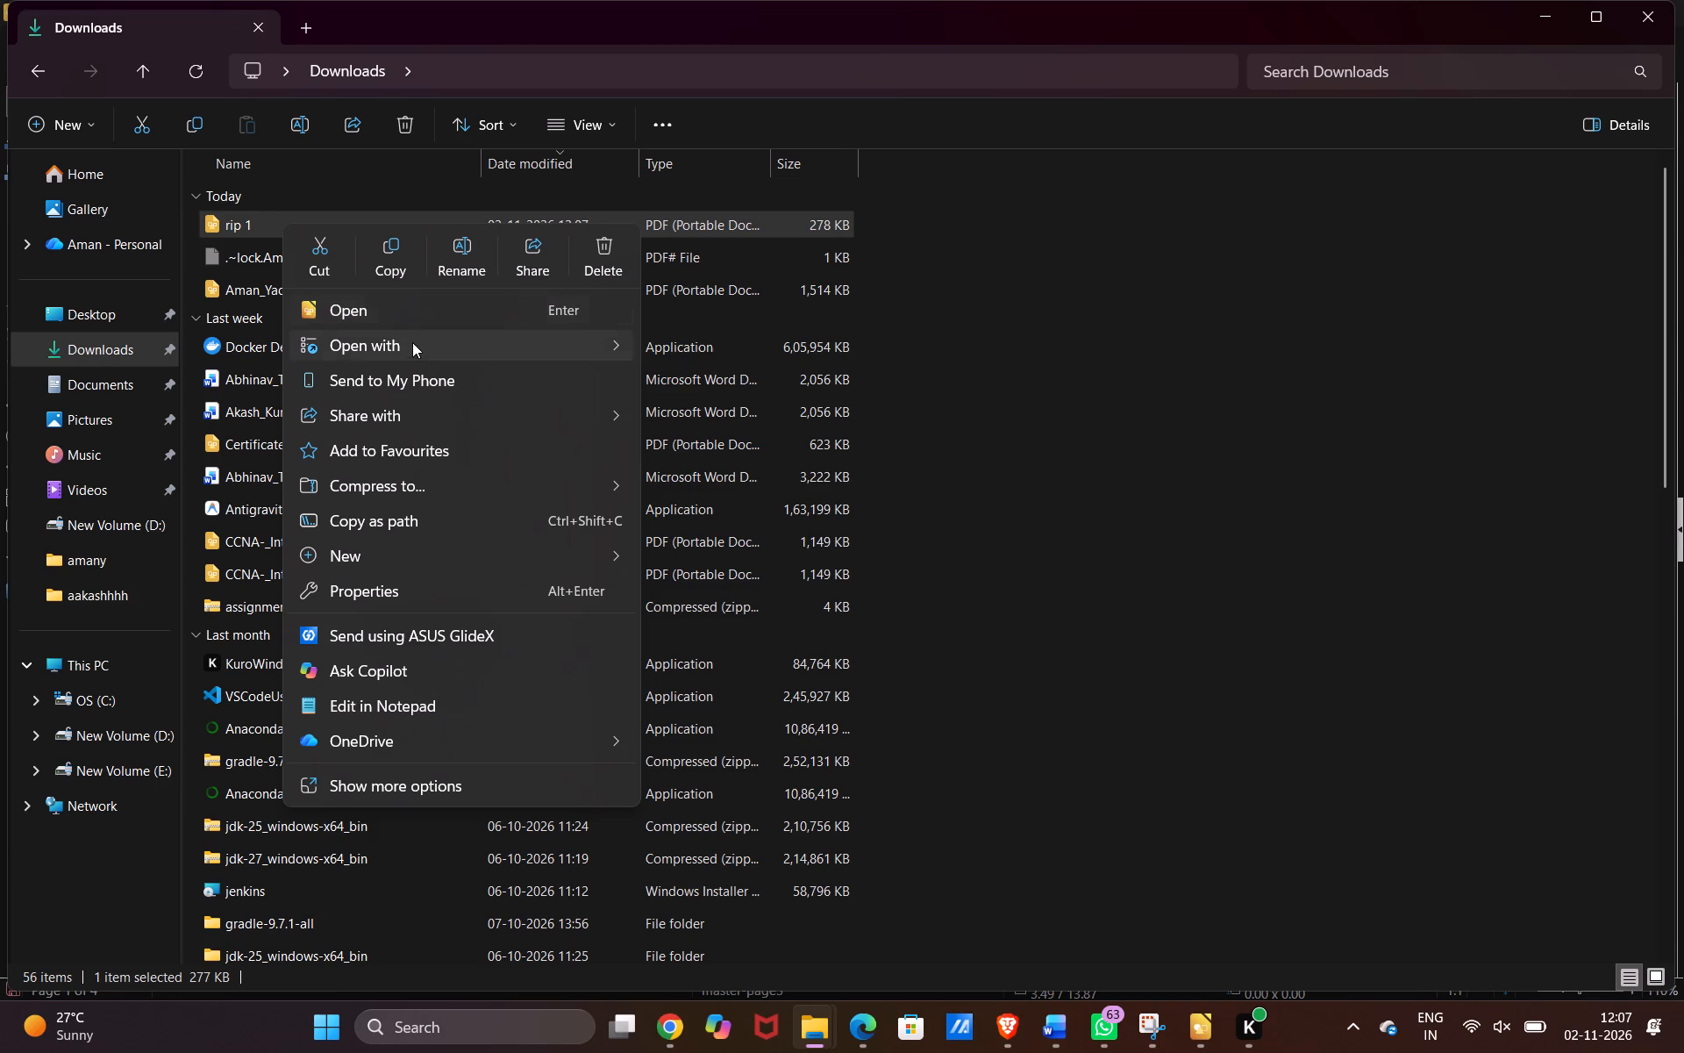
pyautogui.click(420, 347)
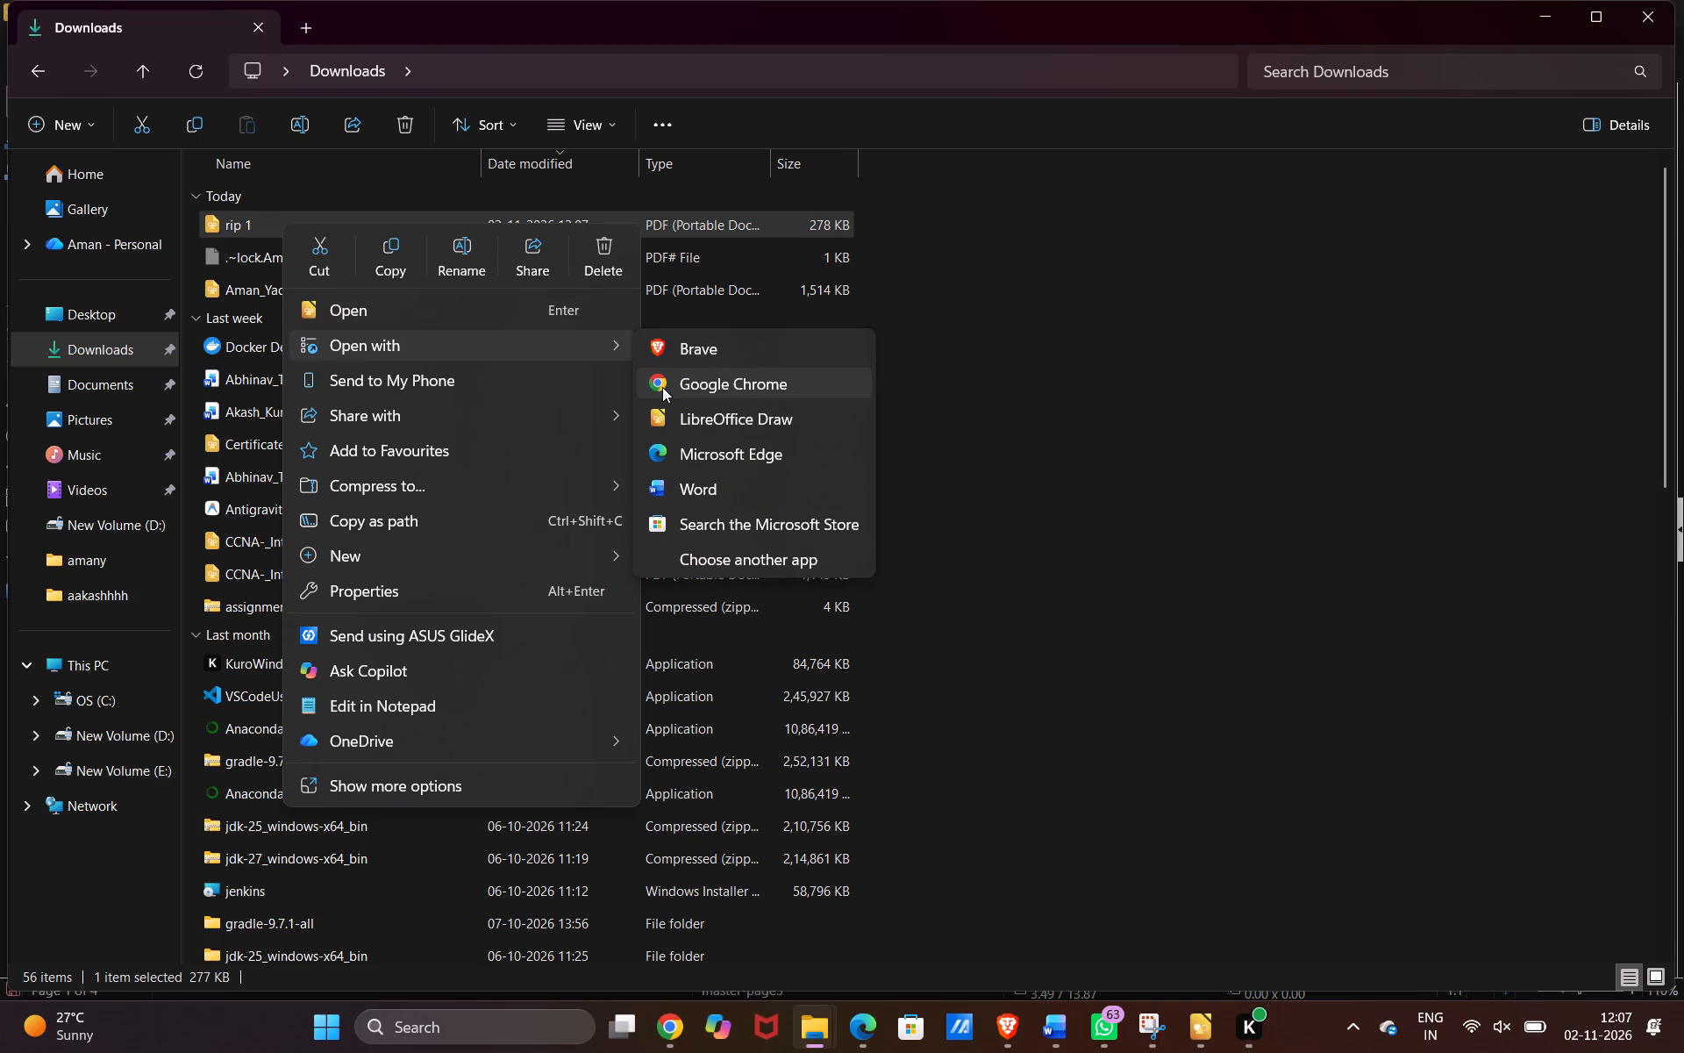
pyautogui.click(664, 387)
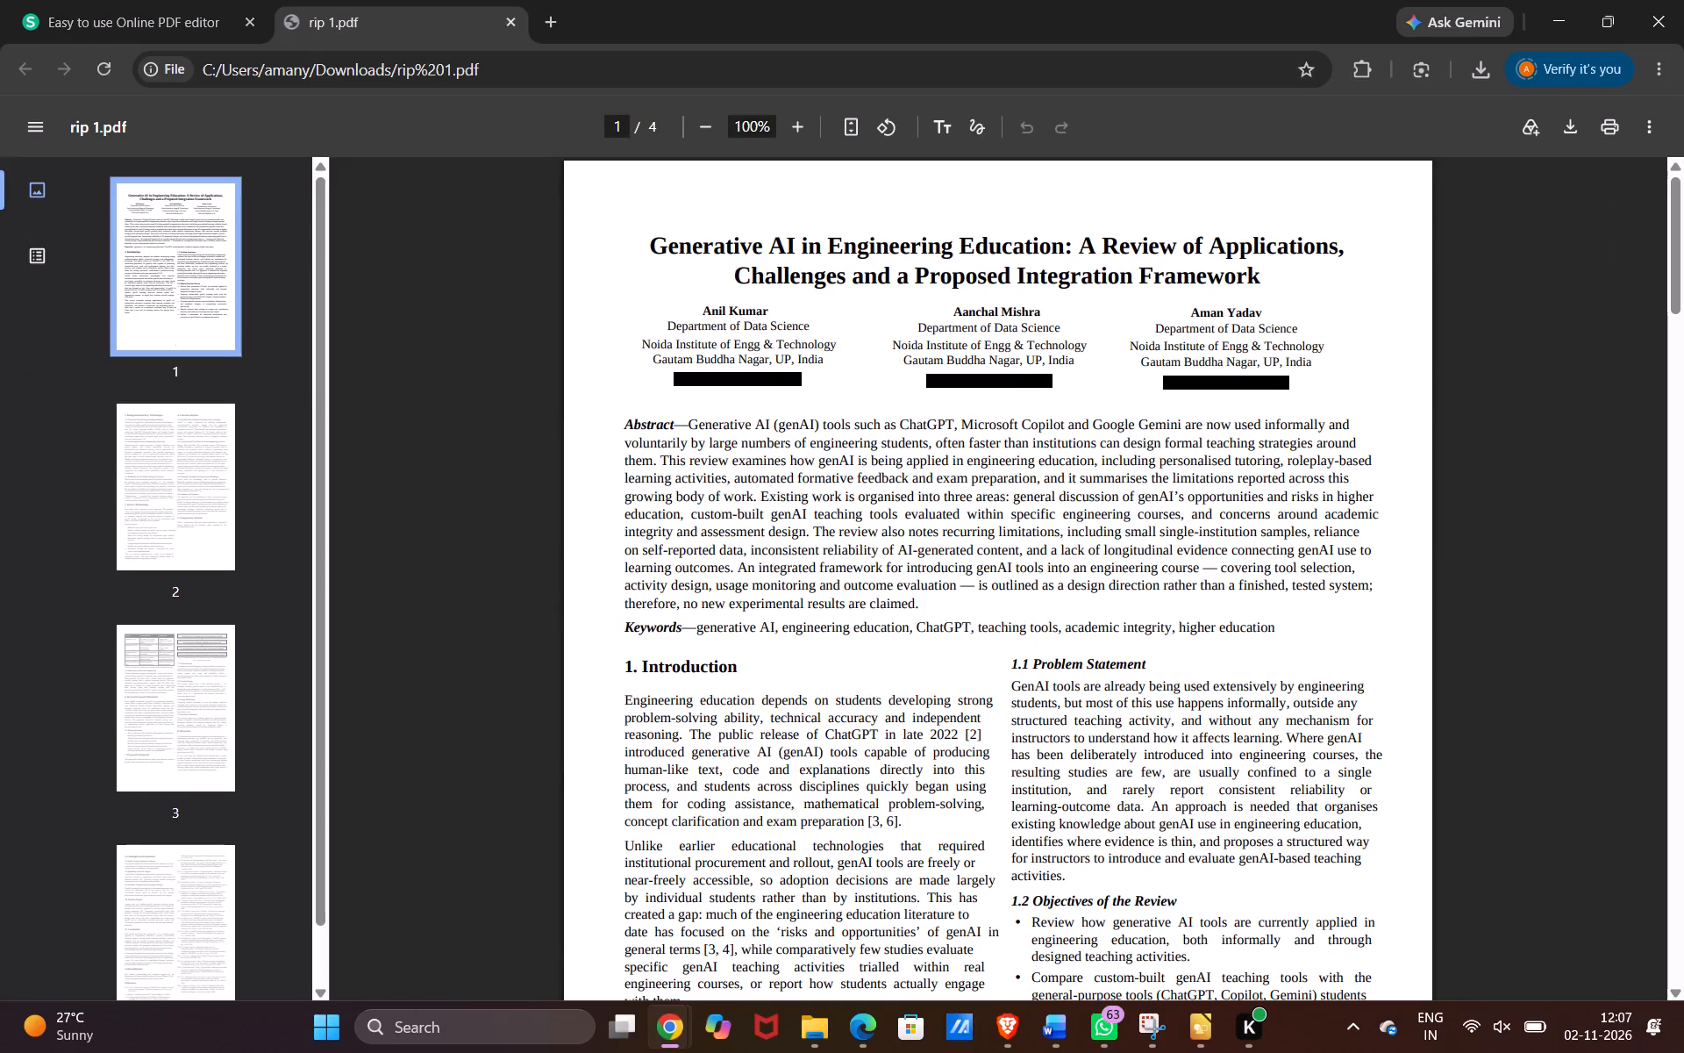
pyautogui.scroll(-4, 1166, 624)
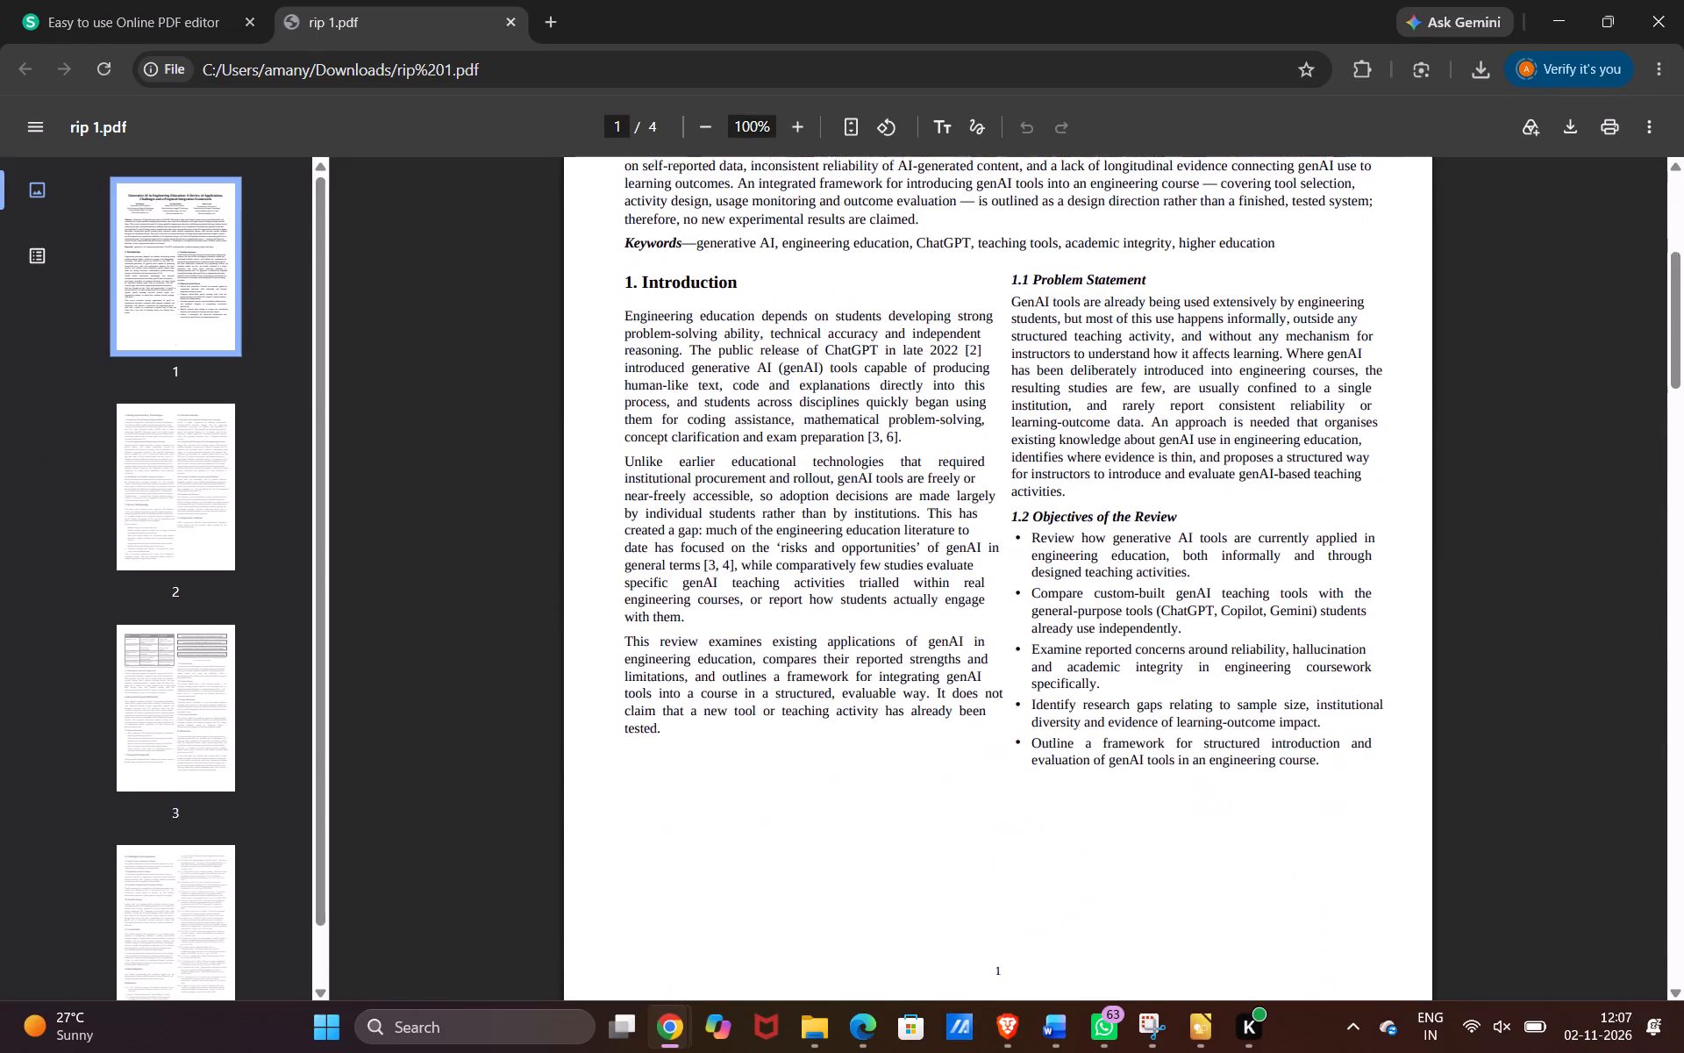
pyautogui.scroll(-11, 1166, 624)
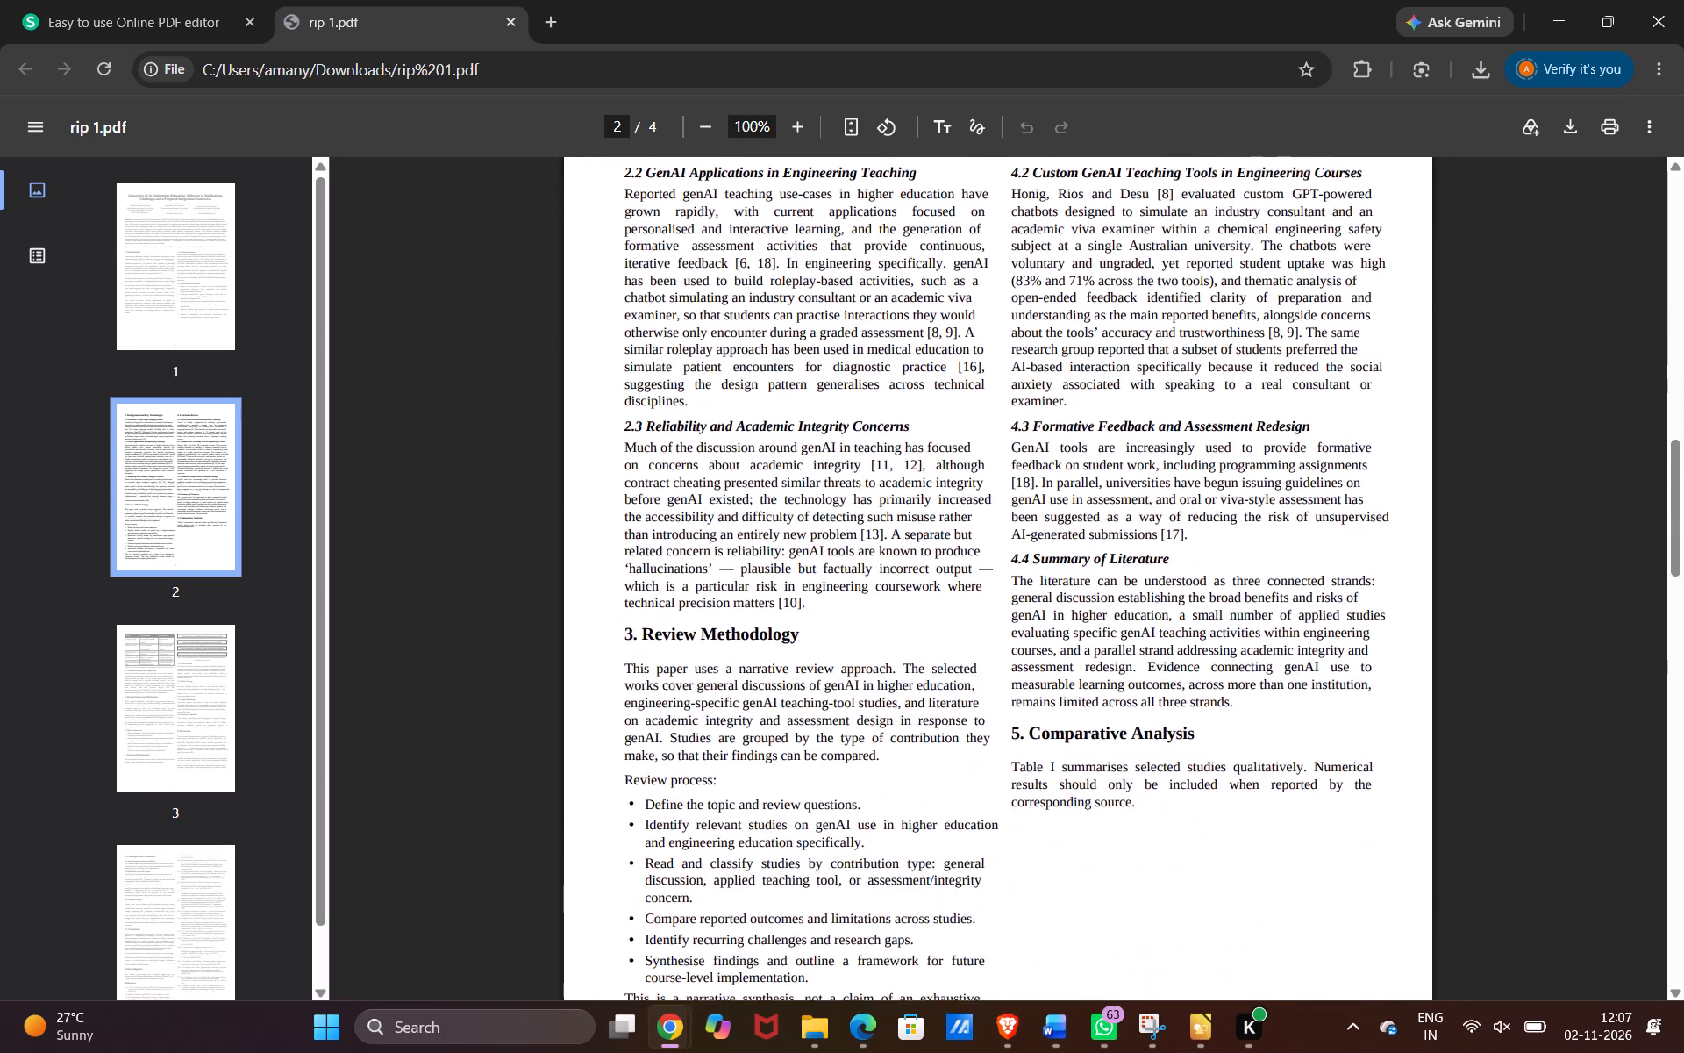
pyautogui.scroll(-8, 1166, 624)
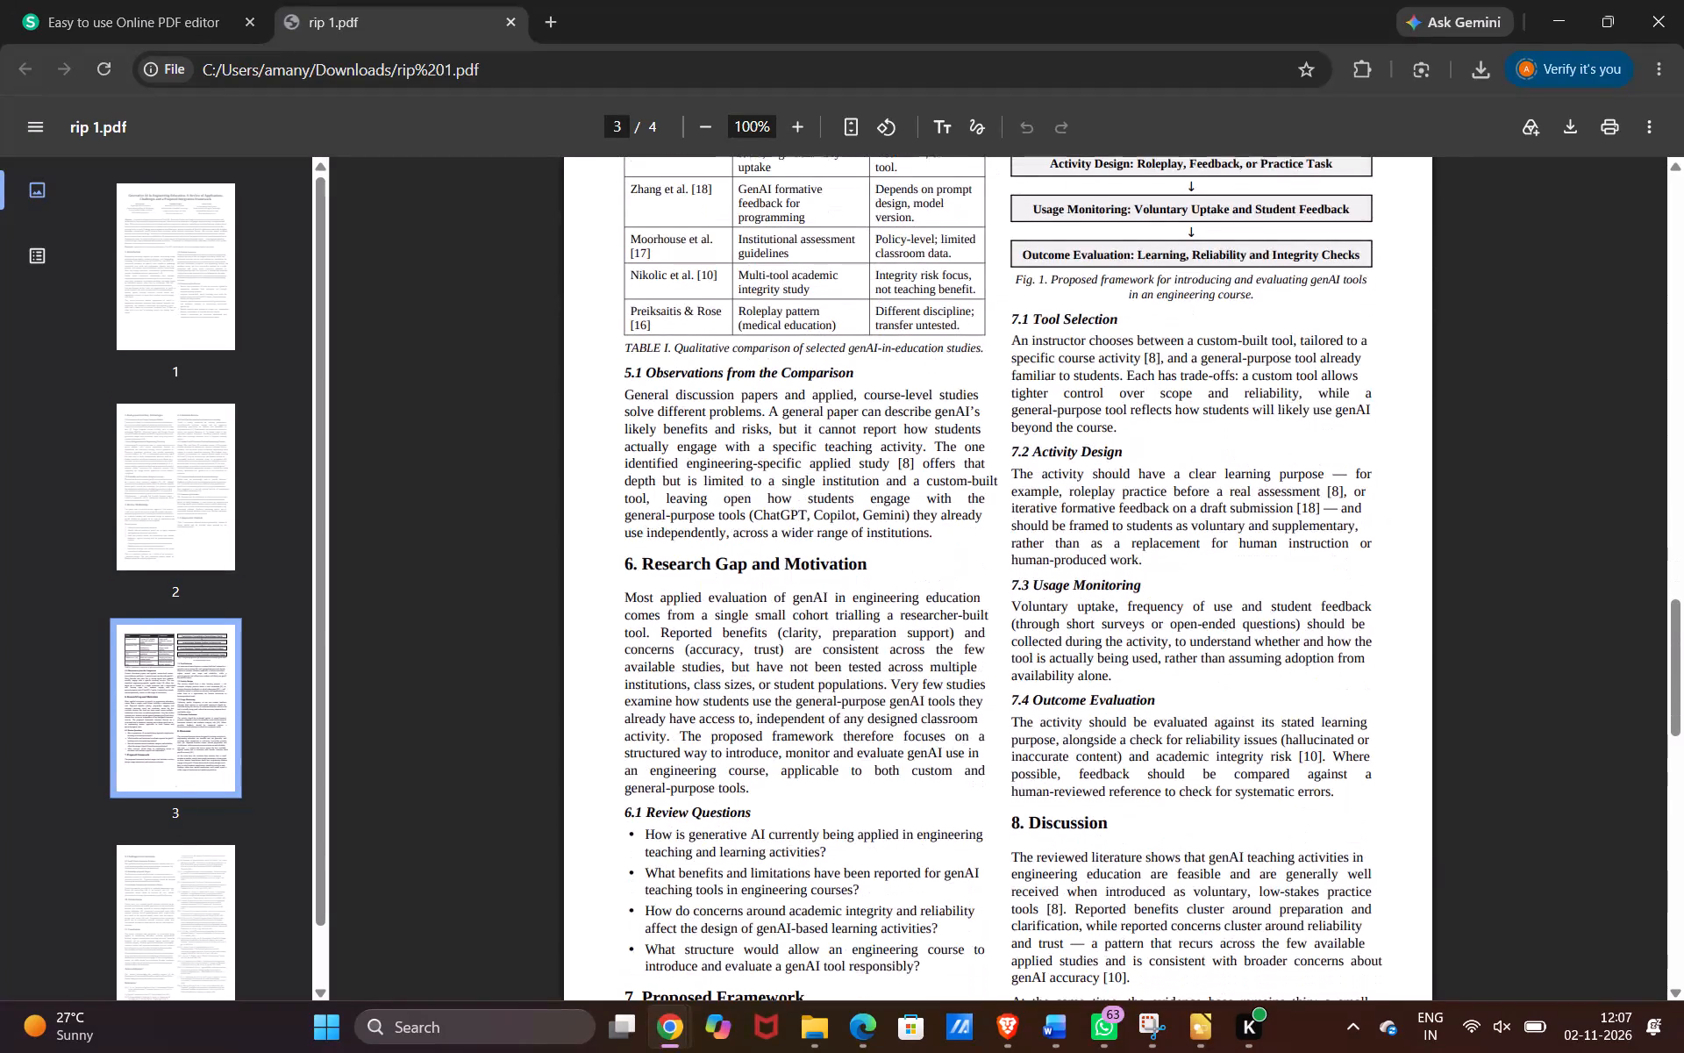
pyautogui.scroll(-8, 1166, 624)
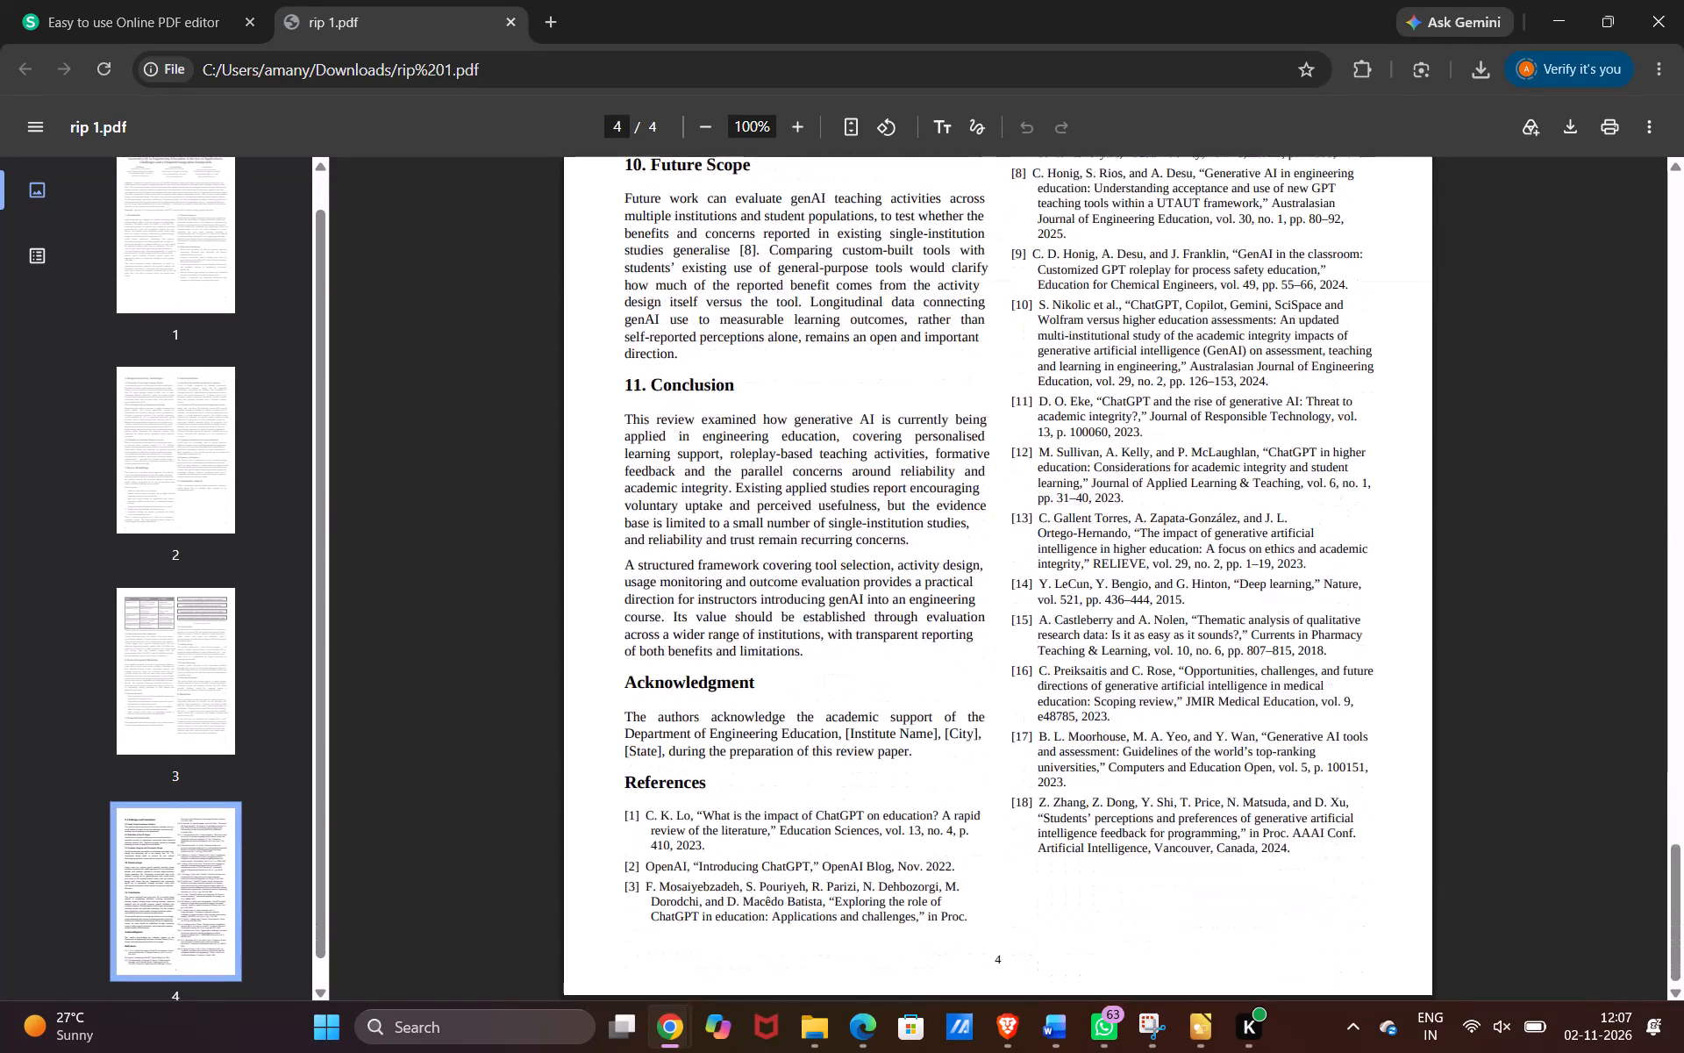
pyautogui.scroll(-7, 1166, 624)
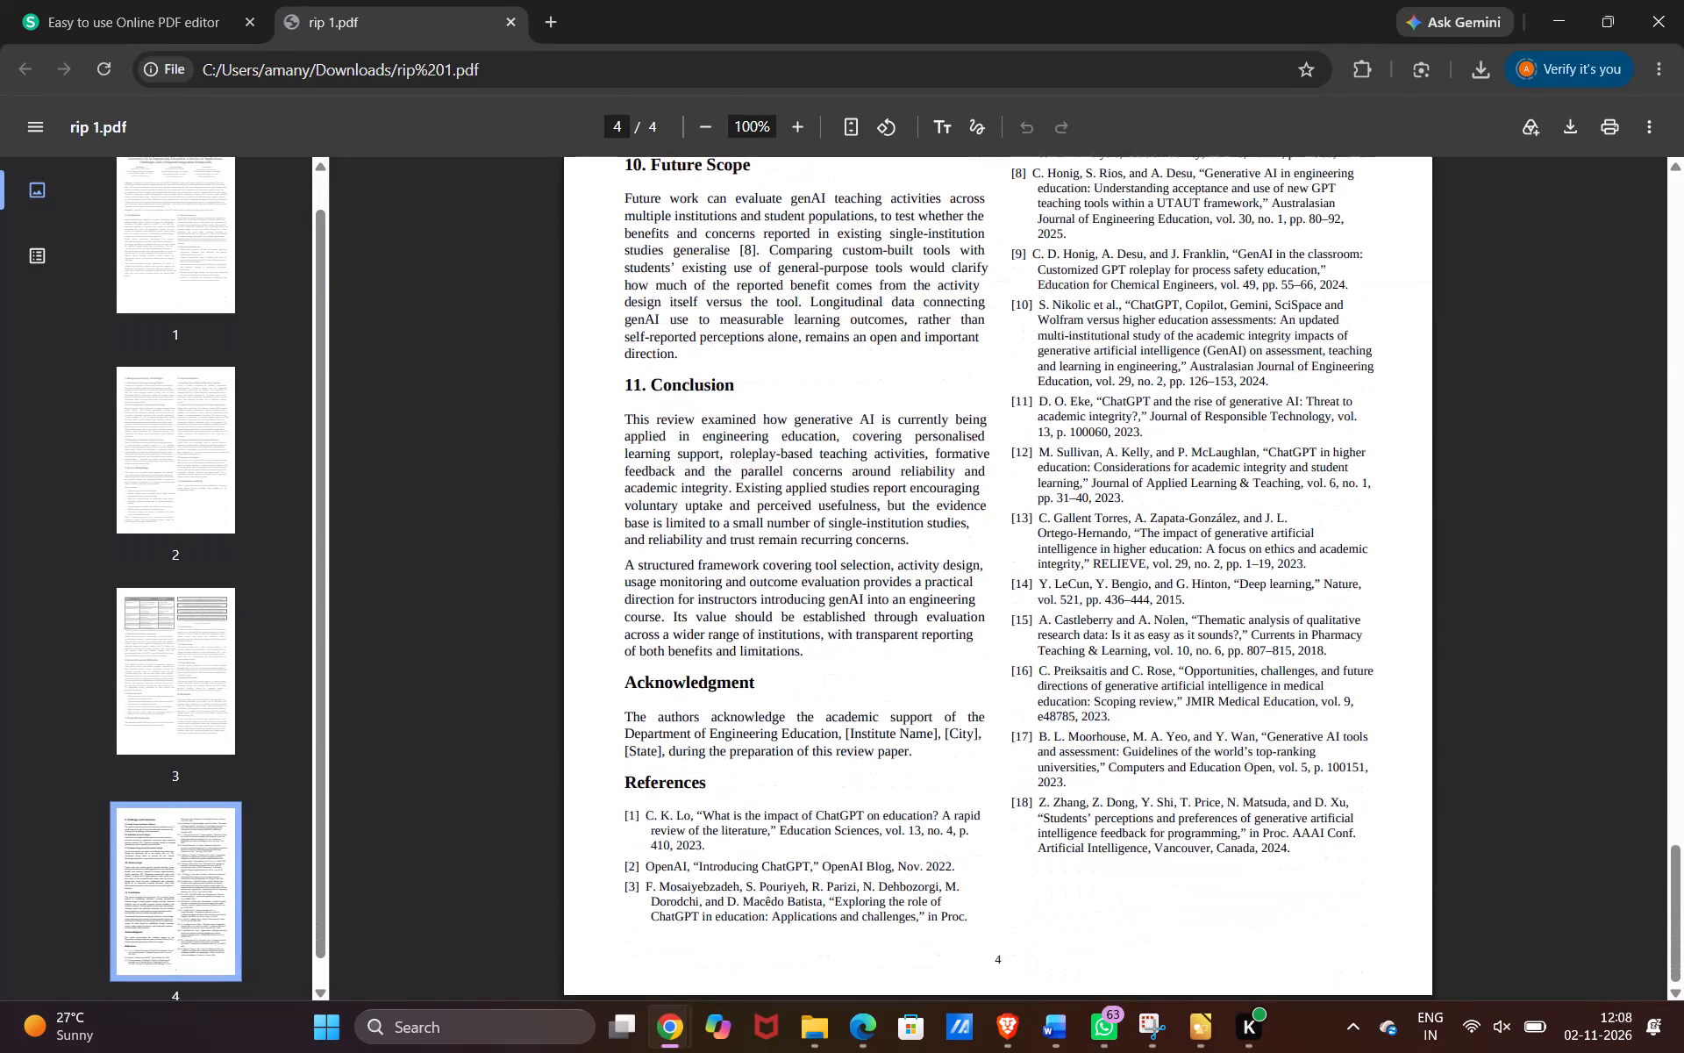
# Open a new browser tab and enter "WHAT" as the start of the web address or search.
pyautogui.hotkey('ctrl', 't')
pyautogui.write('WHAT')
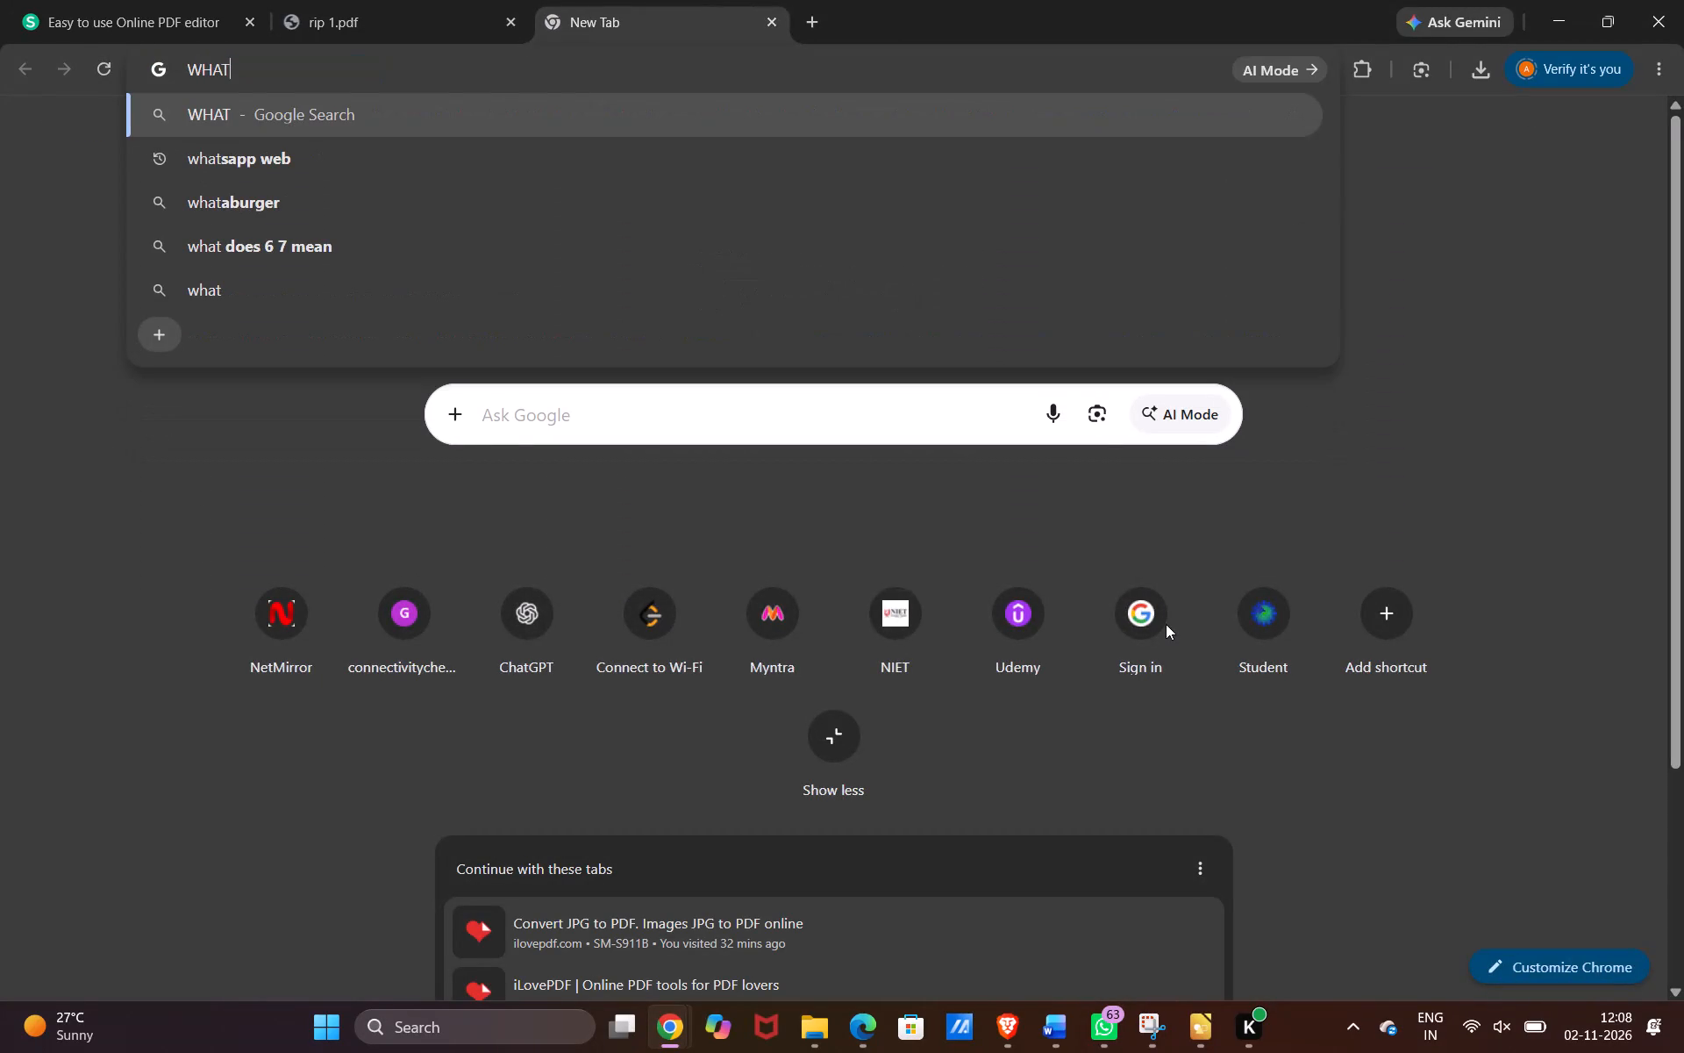
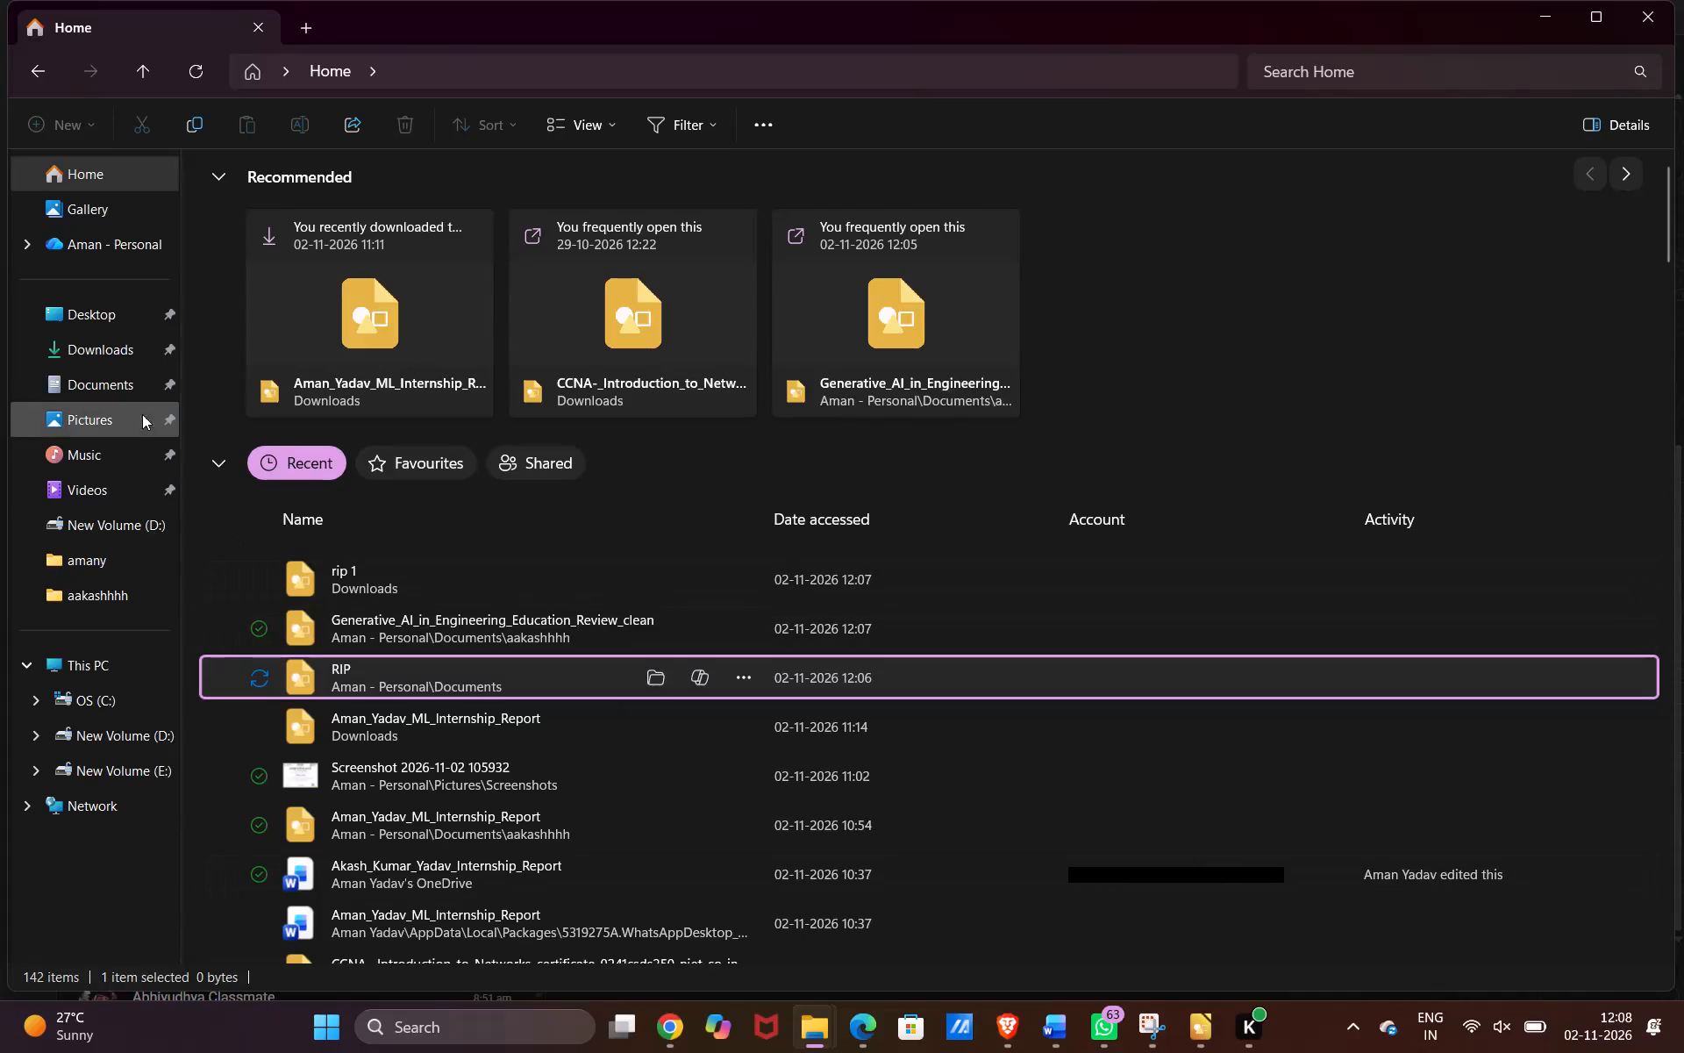
# Go to the Downloads folder in File Explorer and open the exported "rip 1" PDF.
pyautogui.click(113, 355)
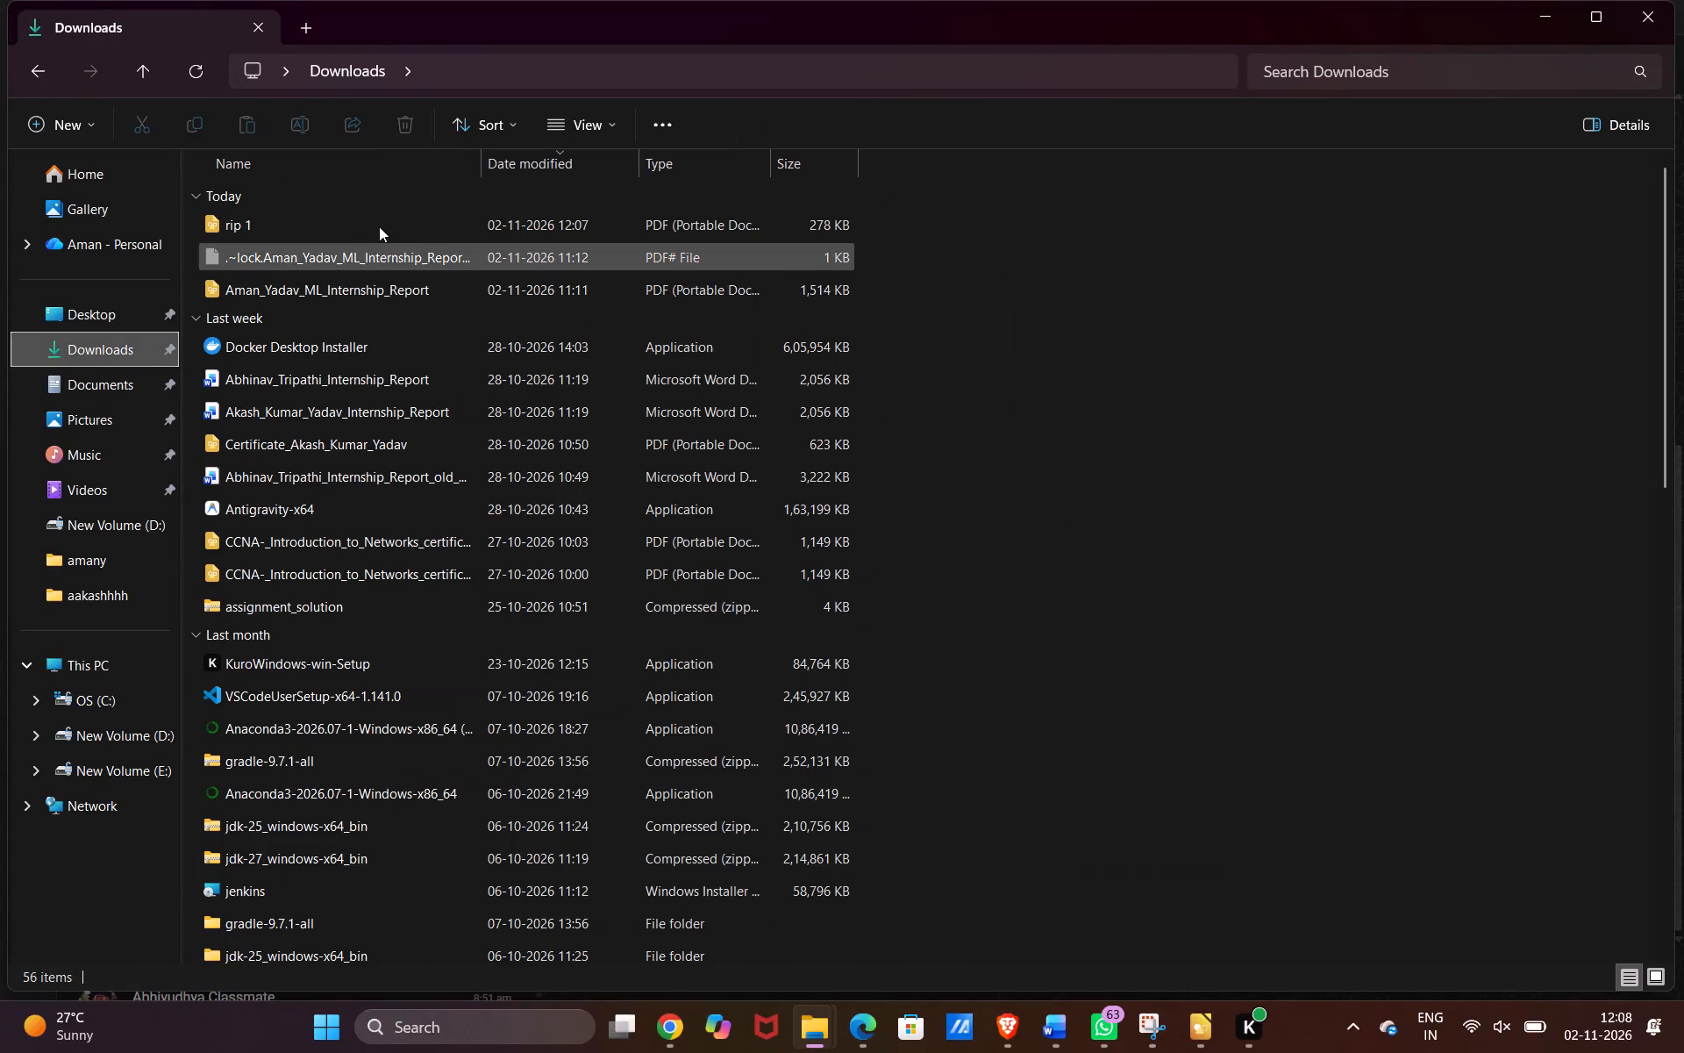
pyautogui.click(362, 223)
pyautogui.click(362, 223)
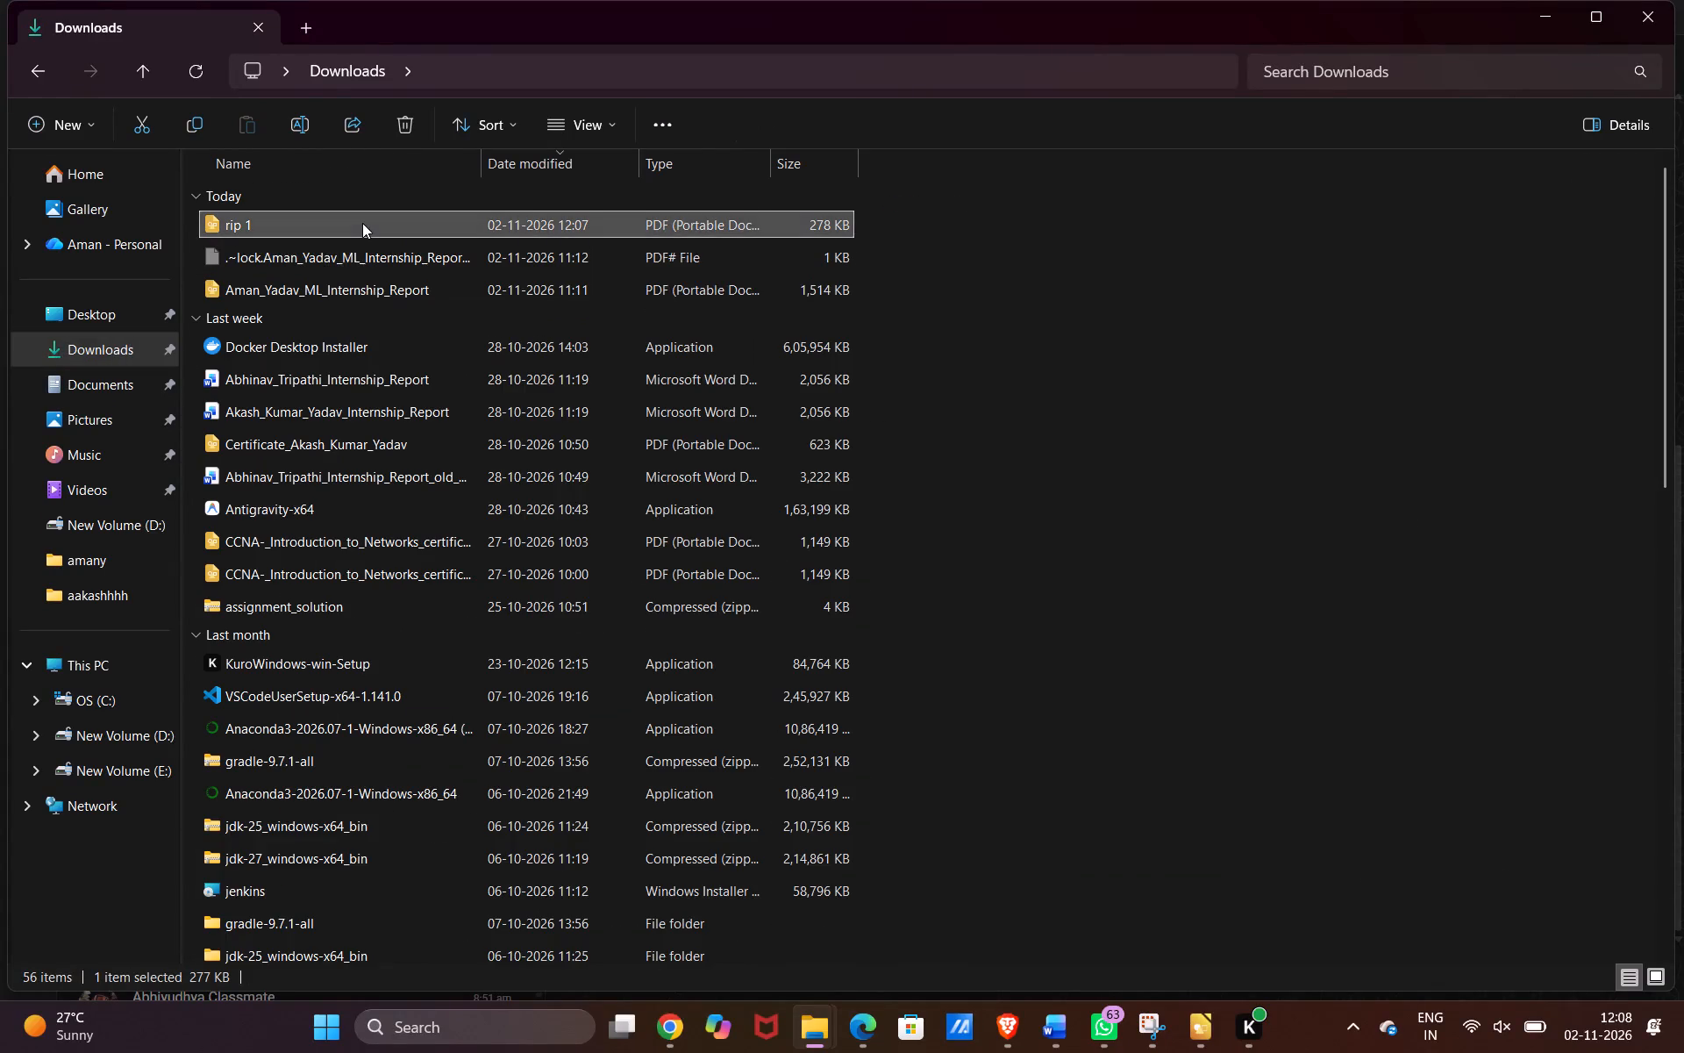
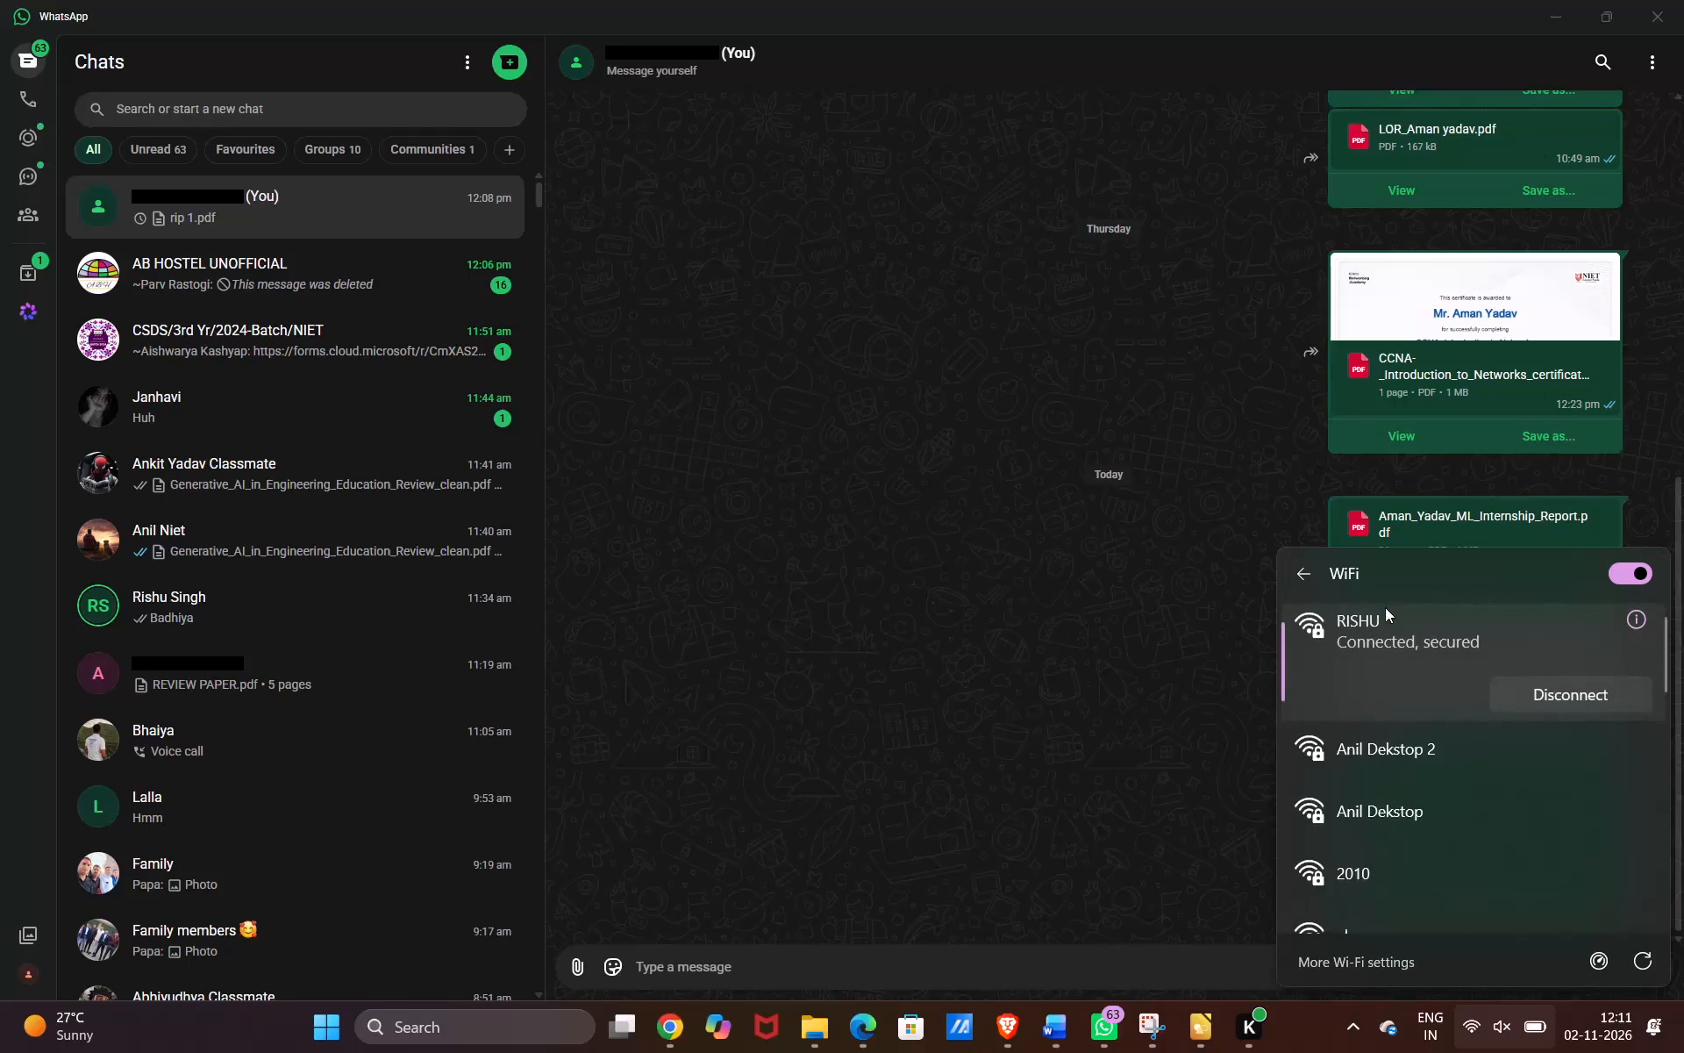
# Disconnect from the RISHU Wi-Fi network and reconnect to it to restore the internet connection.
pyautogui.click(1595, 690)
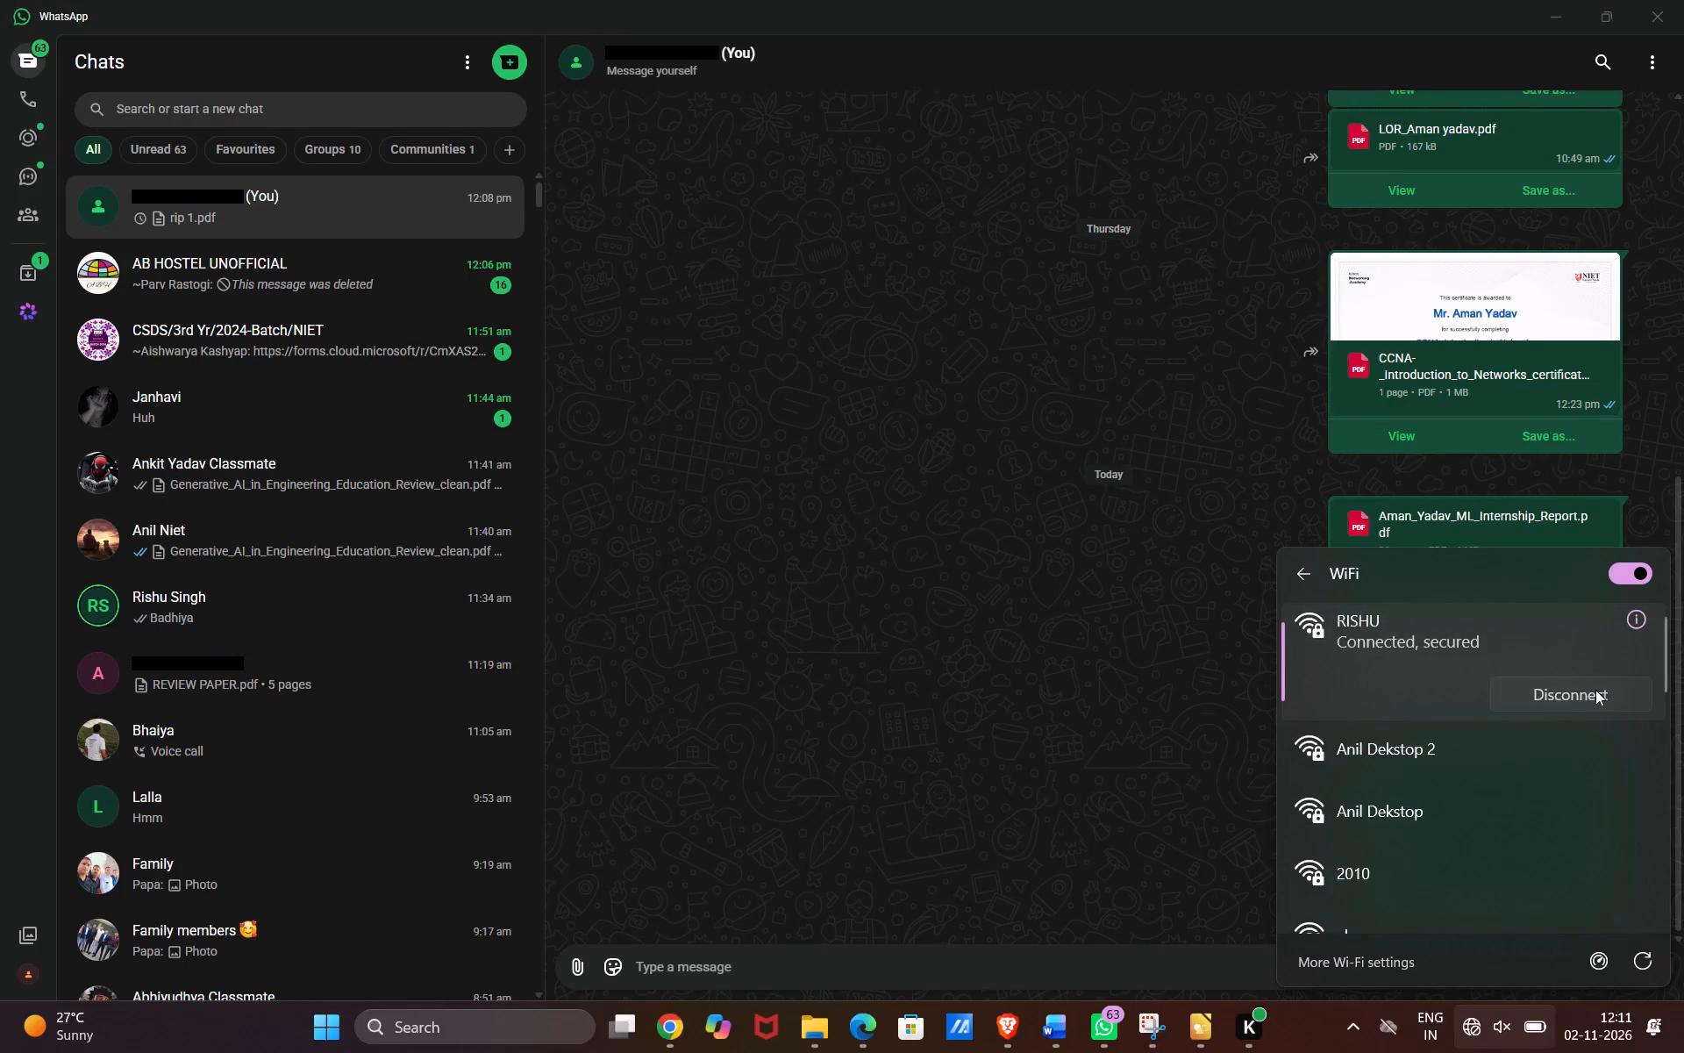
pyautogui.click(1588, 731)
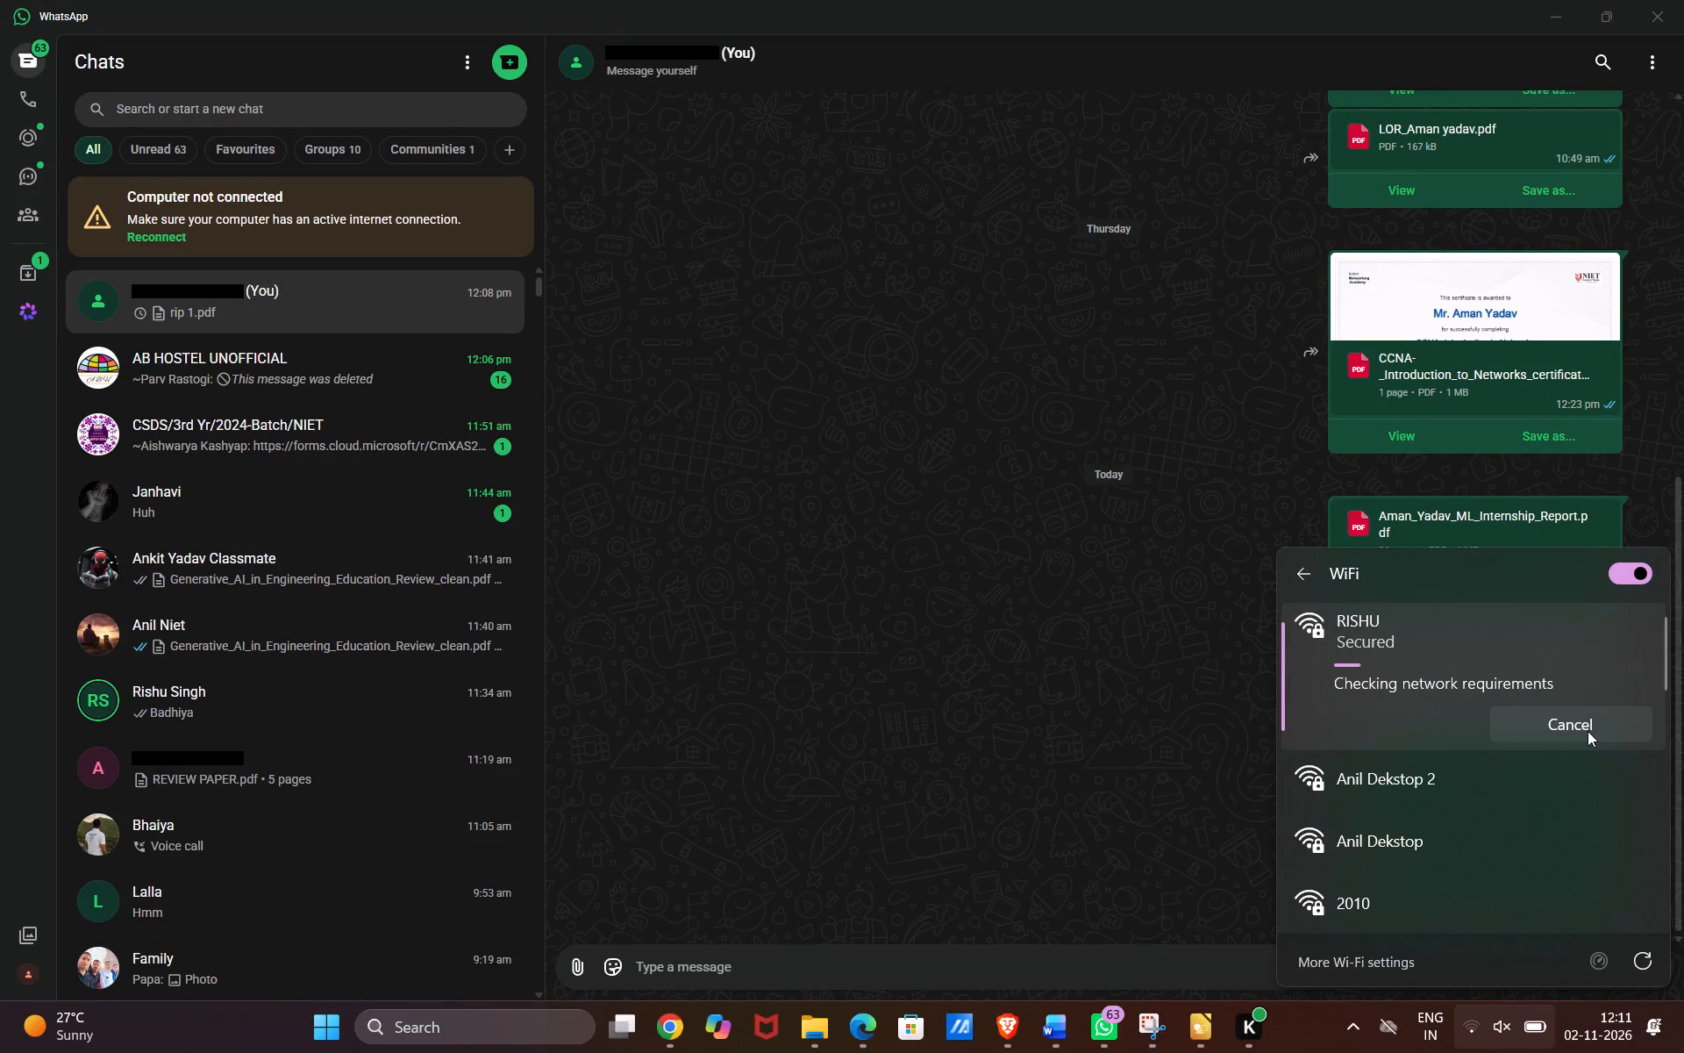